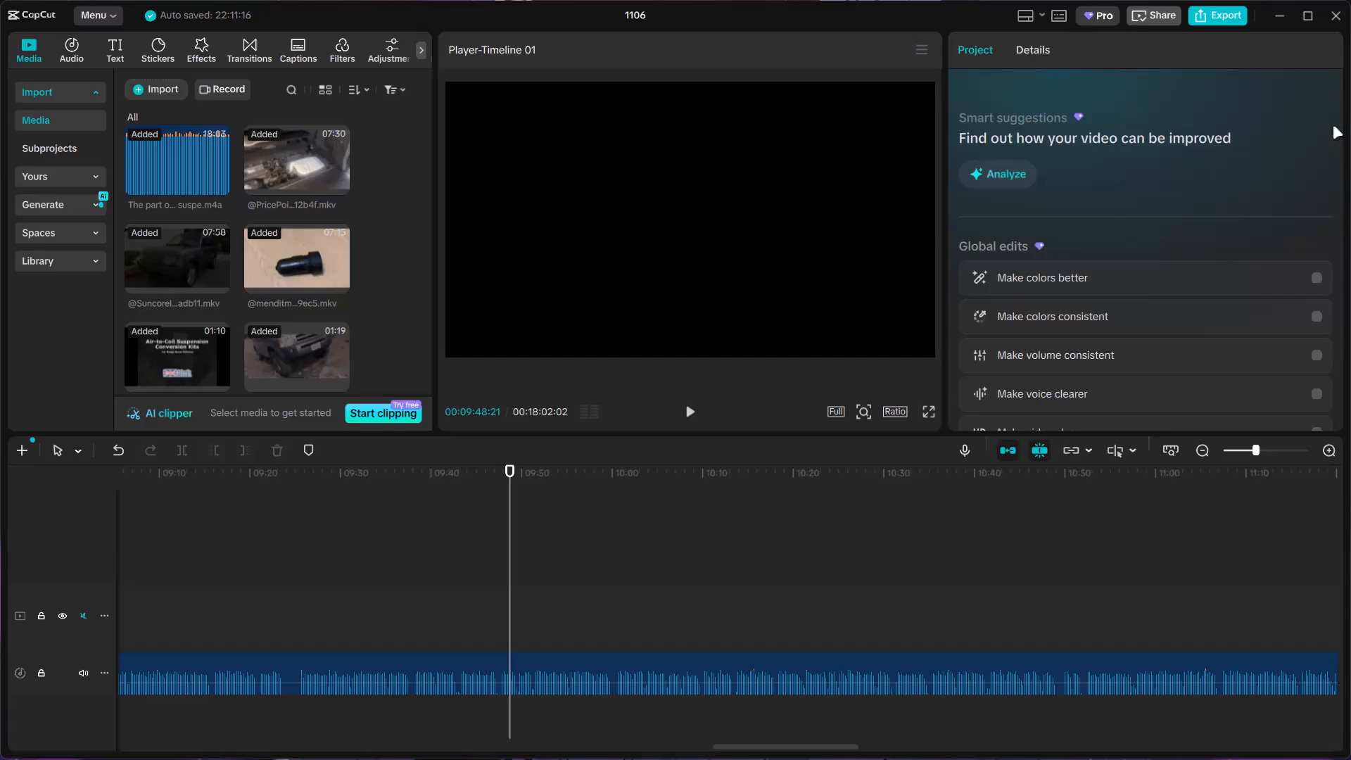
Play back the narration between about 9:25 and 9:45 and add a timeline marker at 00:09:42:27.
click(1314, 24)
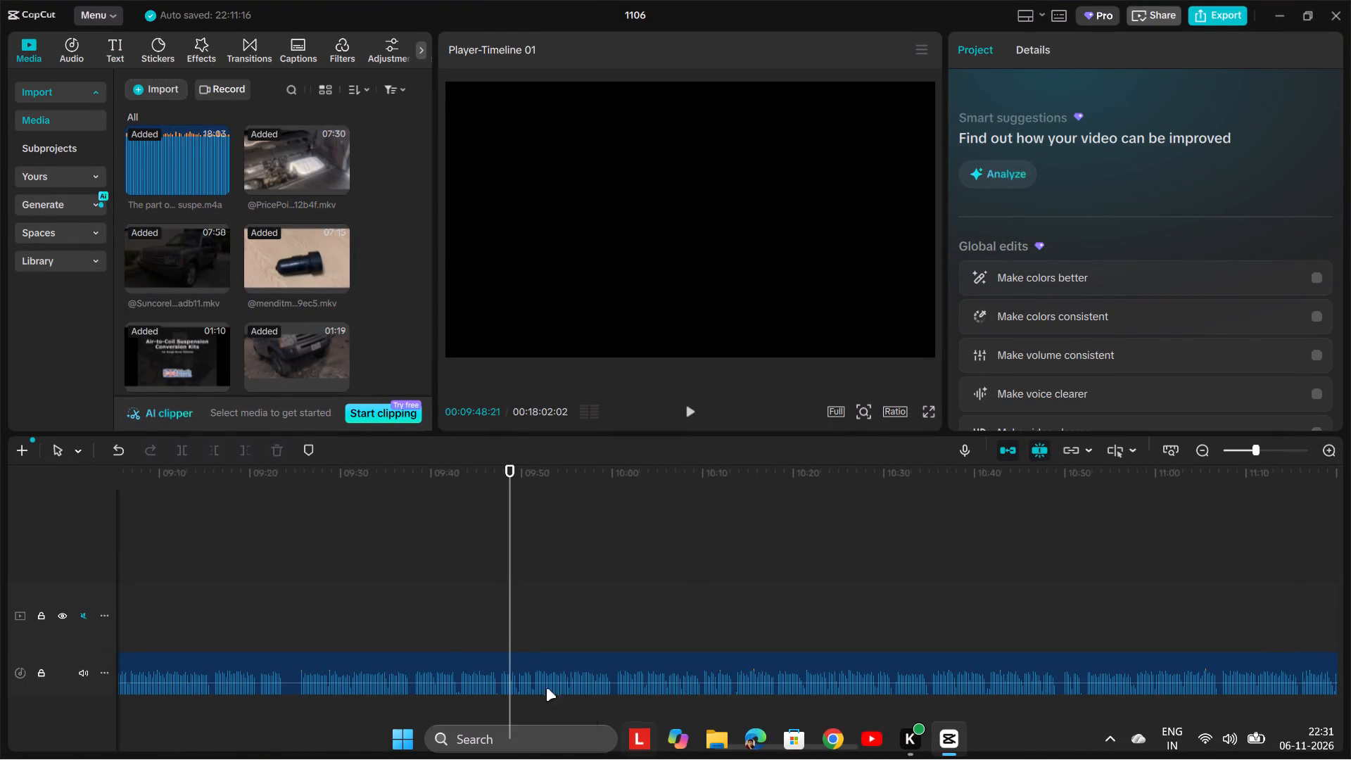
click(293, 637)
key(space)
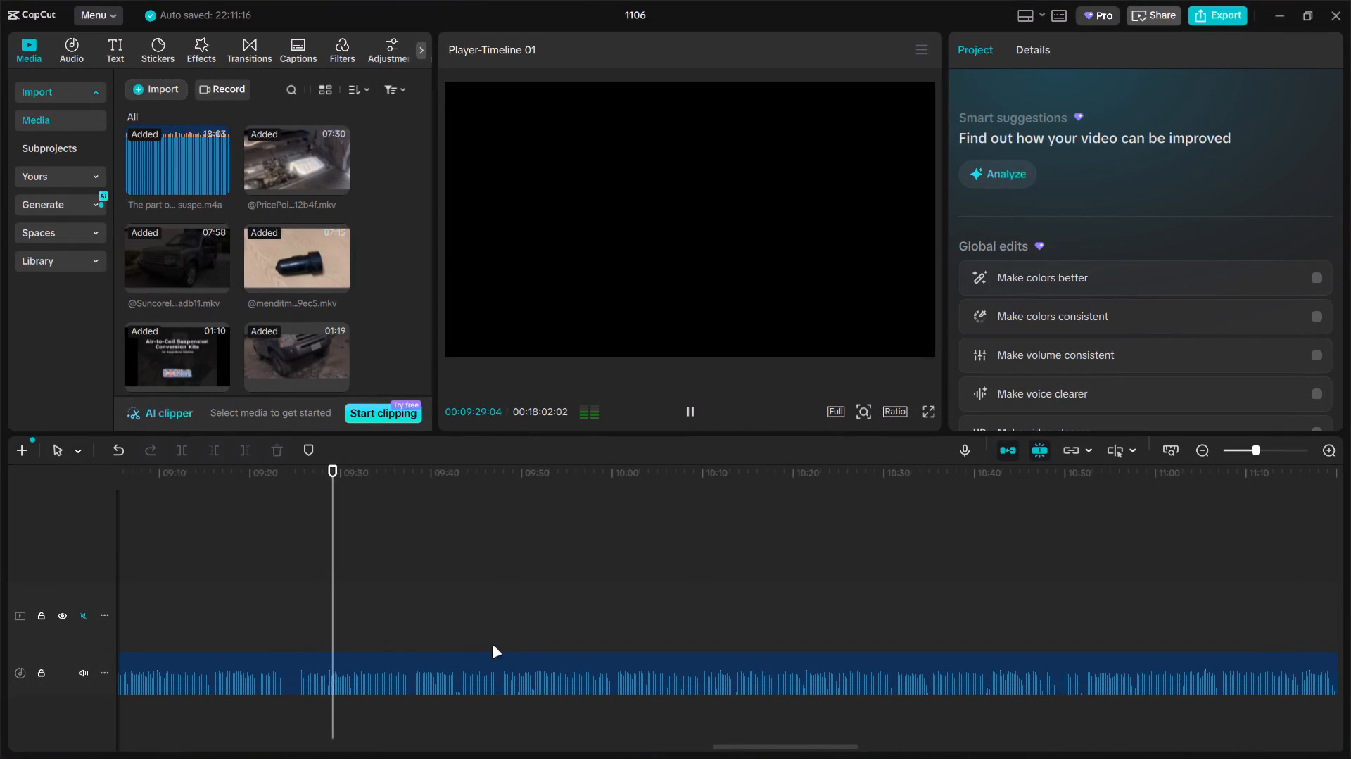
click(412, 641)
key(space)
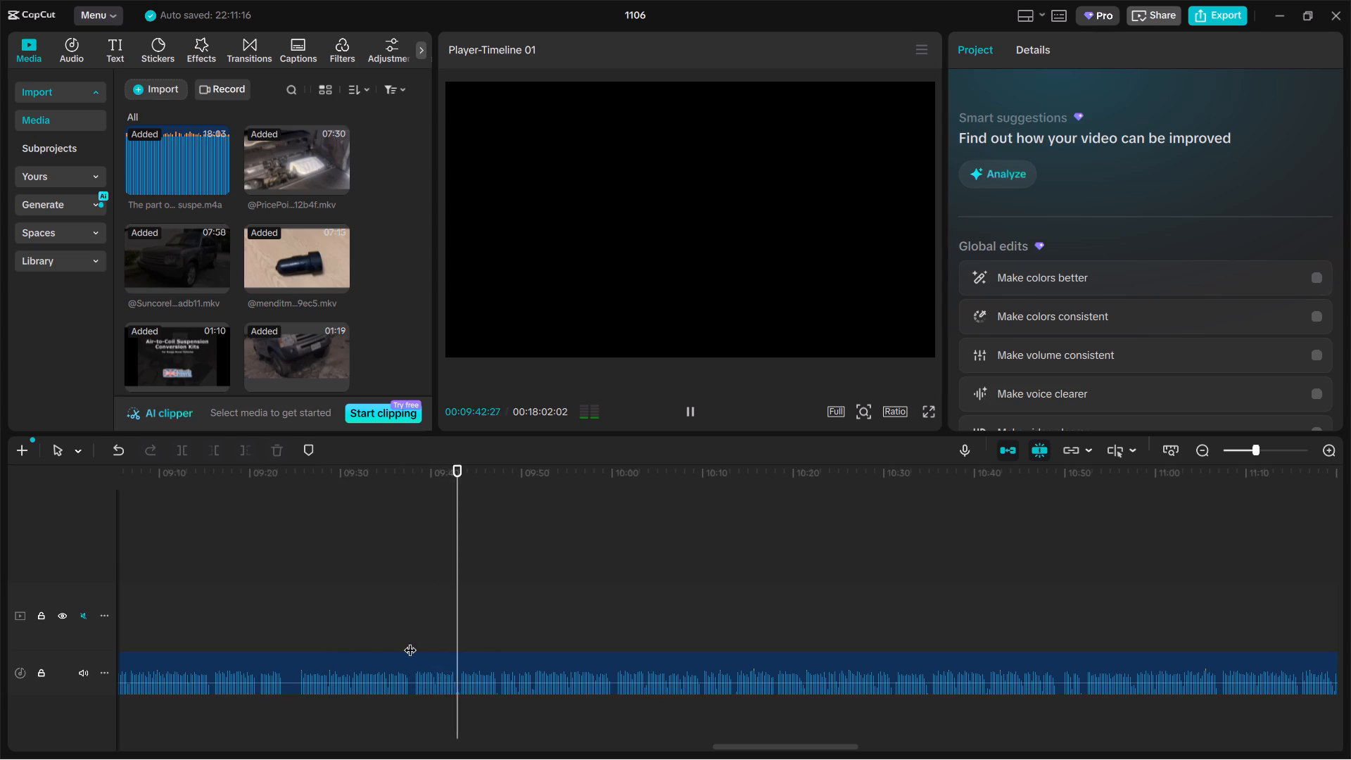
click(464, 633)
click(463, 633)
key(m)
Import all the video files from the EDIT subfolder 02 into the media library.
ctrl+scroll(455, 631, down, 13)
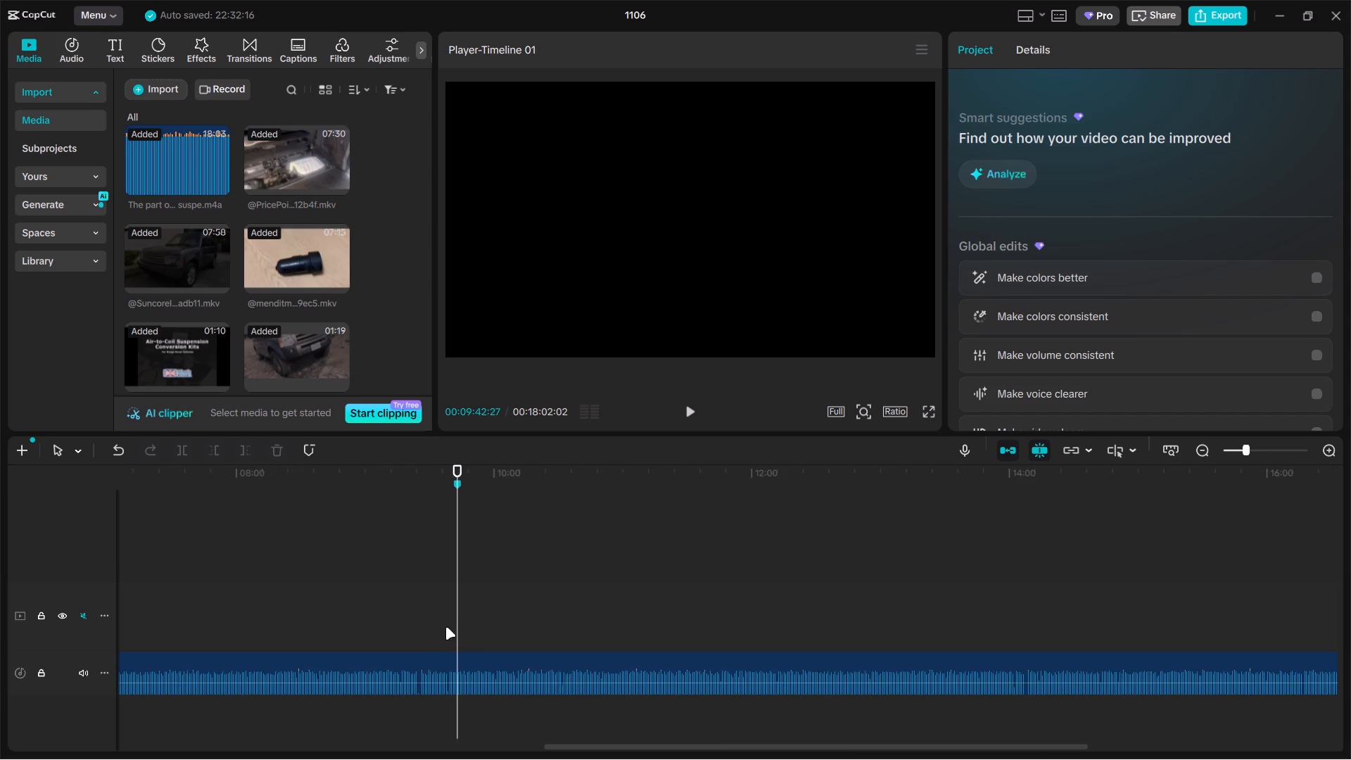
drag(437, 626, 431, 611)
drag(427, 609, 417, 598)
drag(428, 604, 415, 597)
drag(412, 596, 417, 589)
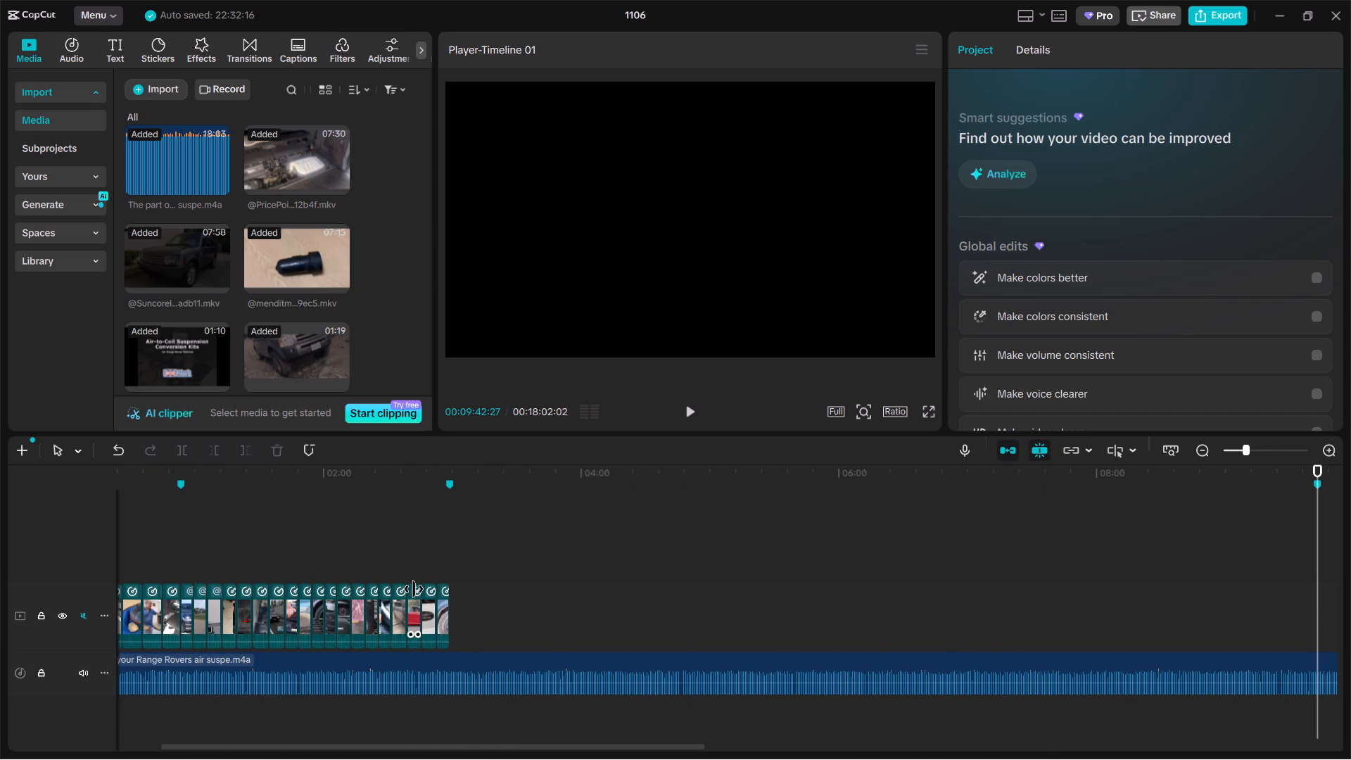
ctrl+scroll(416, 589, down, 3)
click(545, 549)
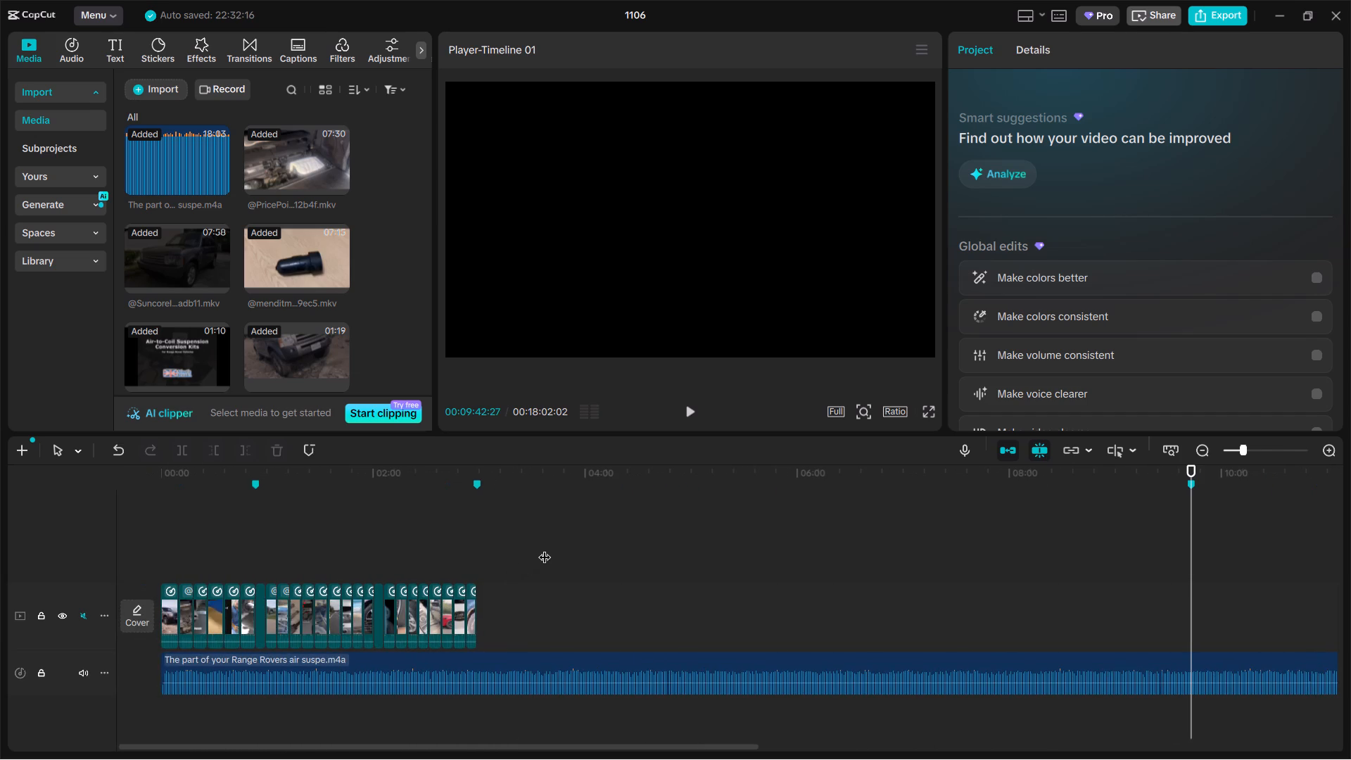
click(167, 93)
click(172, 115)
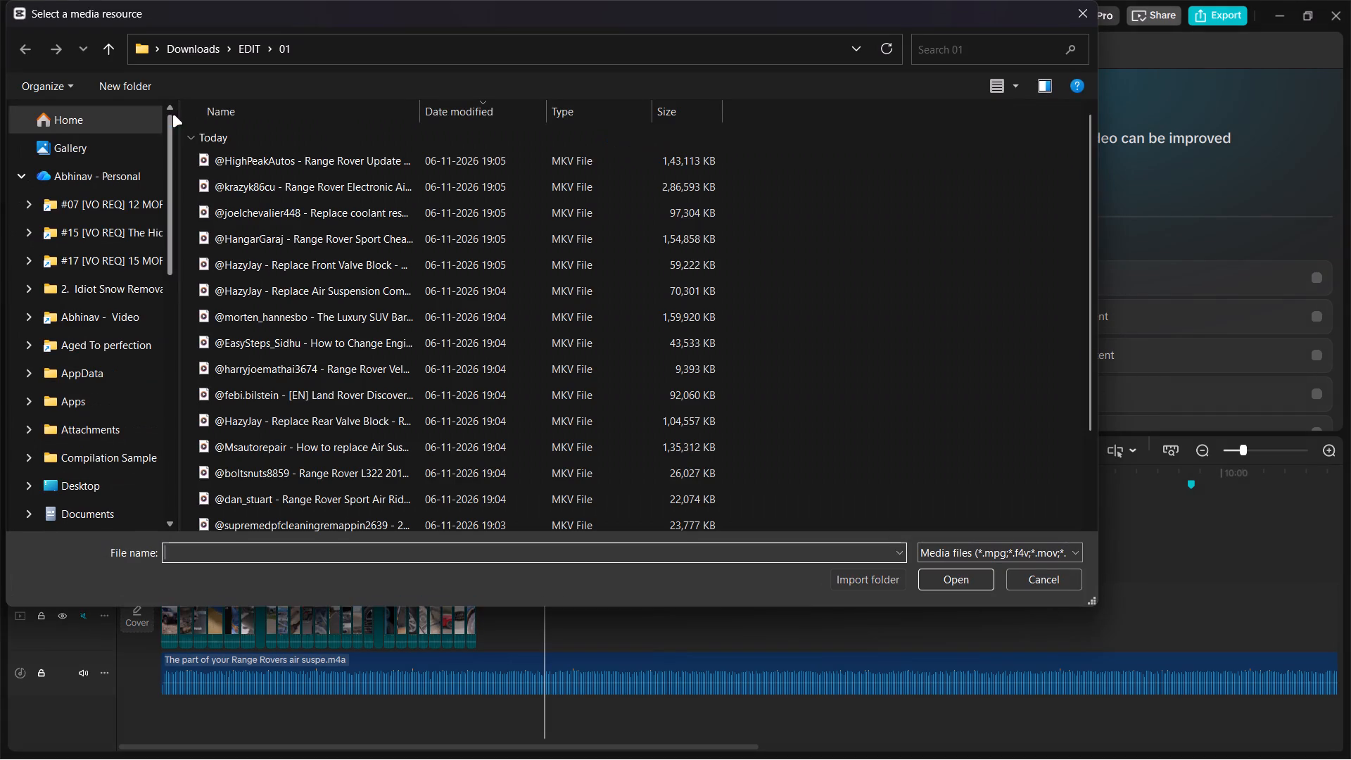
click(100, 53)
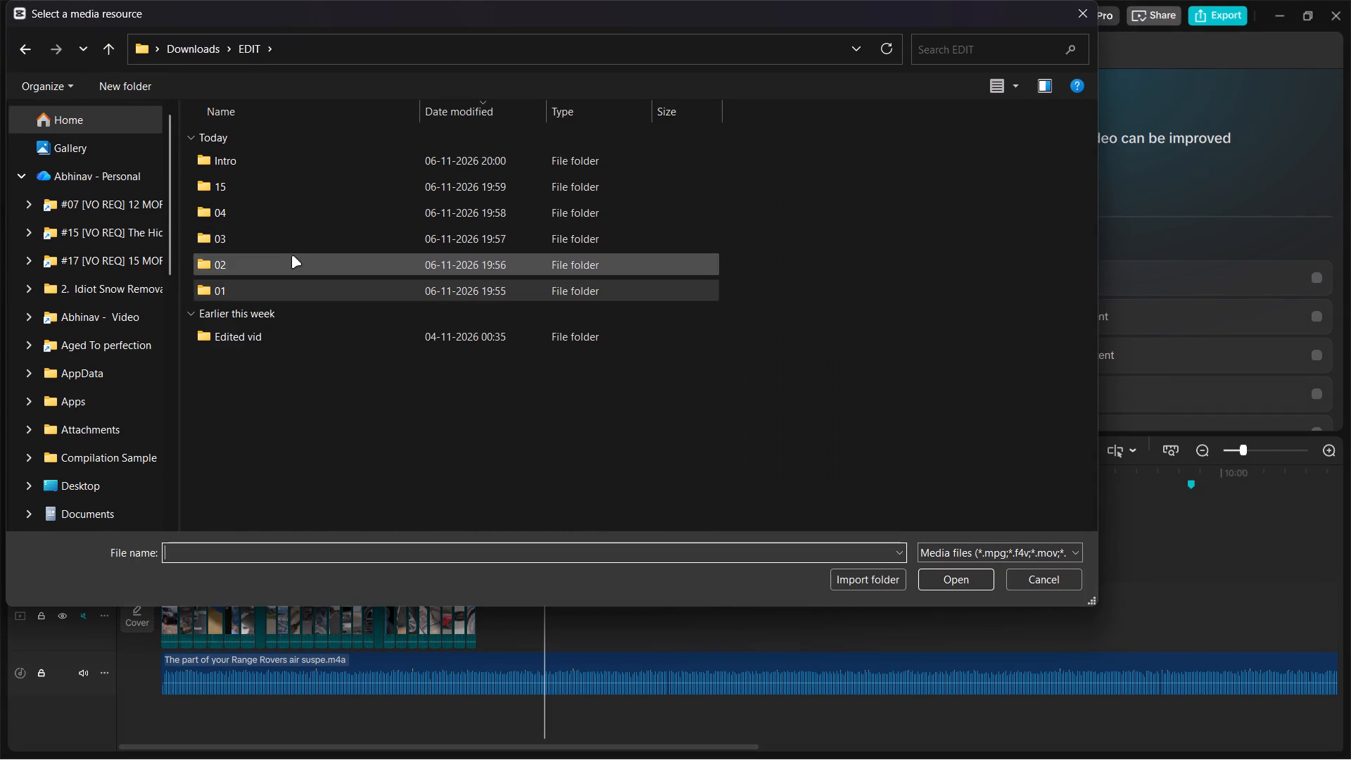
double_click(291, 255)
scroll(326, 266, down, 14)
scroll(326, 271, up, 11)
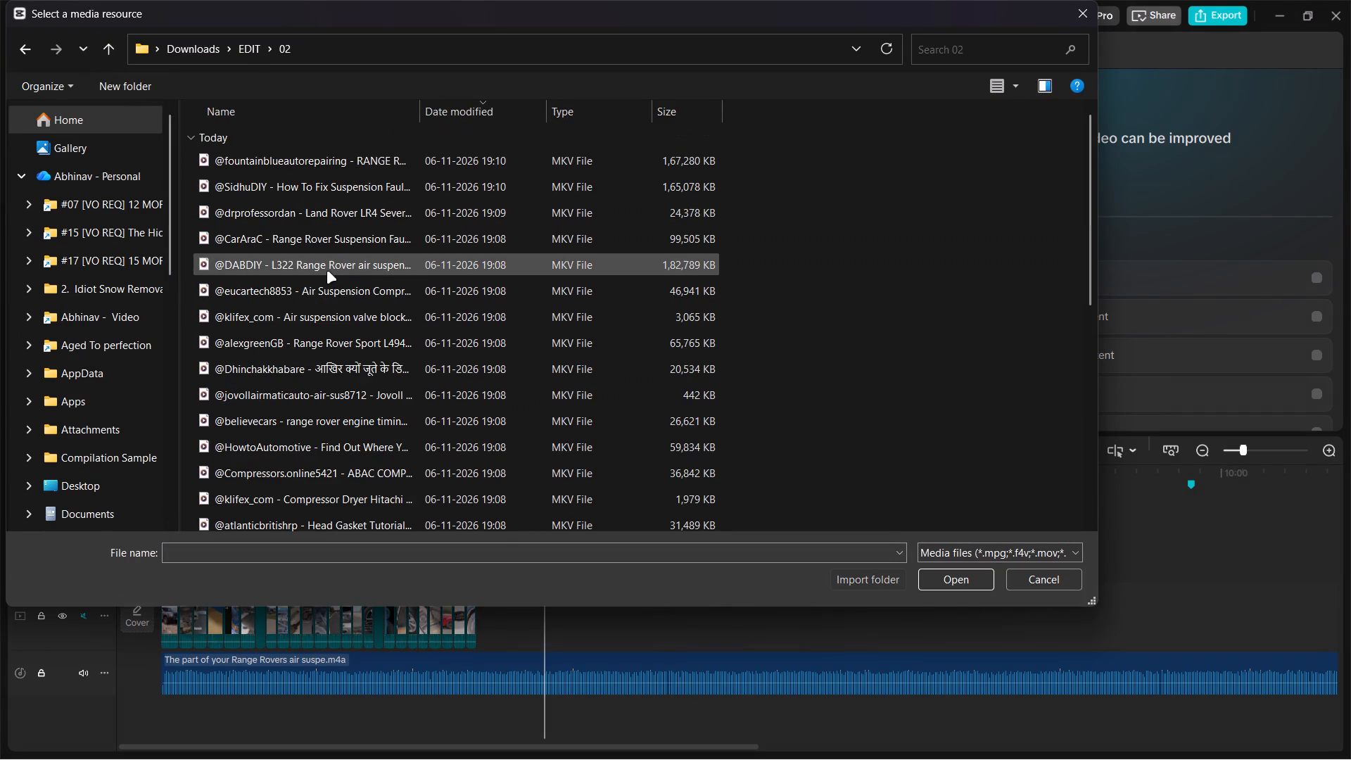
key(ctrl+a)
key(Return)
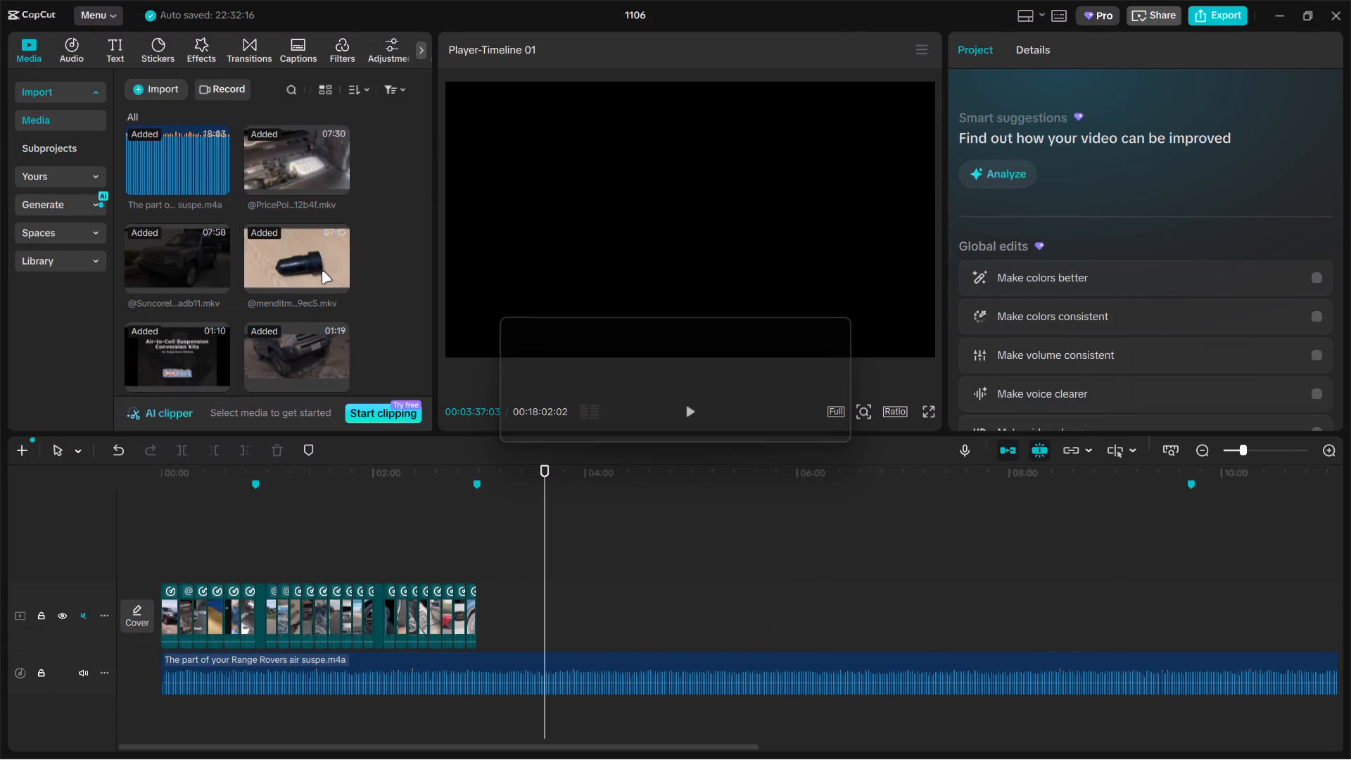
Append all the newly imported clips to the main video track, directly after the last existing clip.
drag(201, 160, 592, 561)
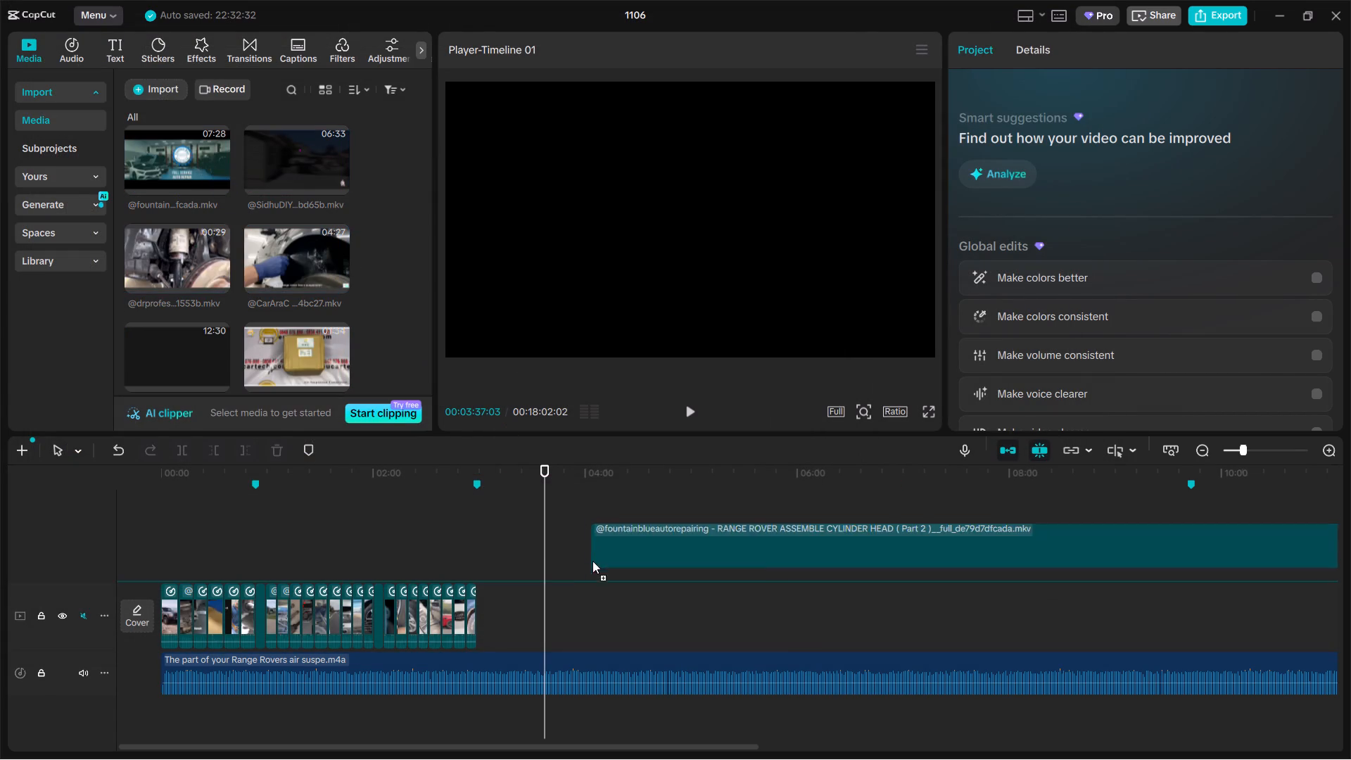
drag(592, 561, 578, 611)
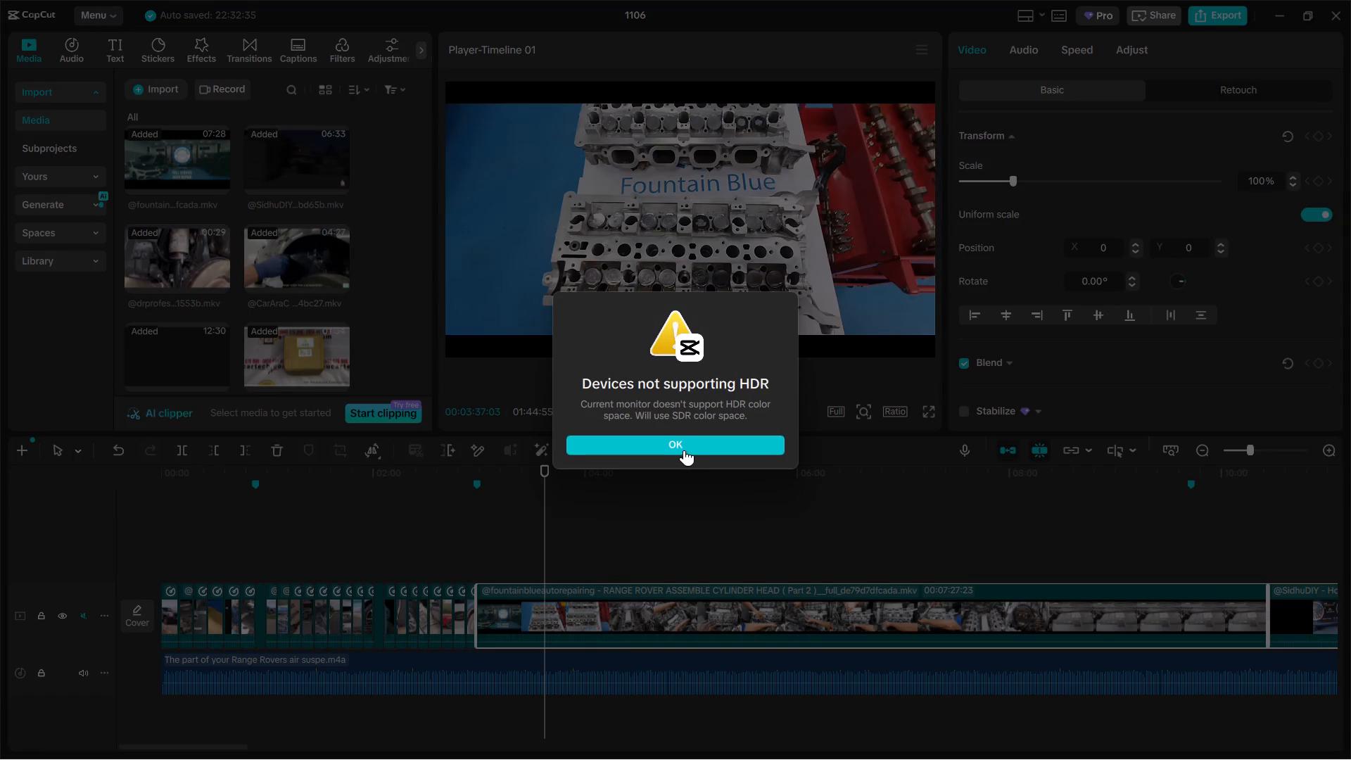
click(681, 438)
Split the fountainblueautorepairing clip at 00:04:30:15 and delete the part before the cut.
ctrl+scroll(696, 585, down, 11)
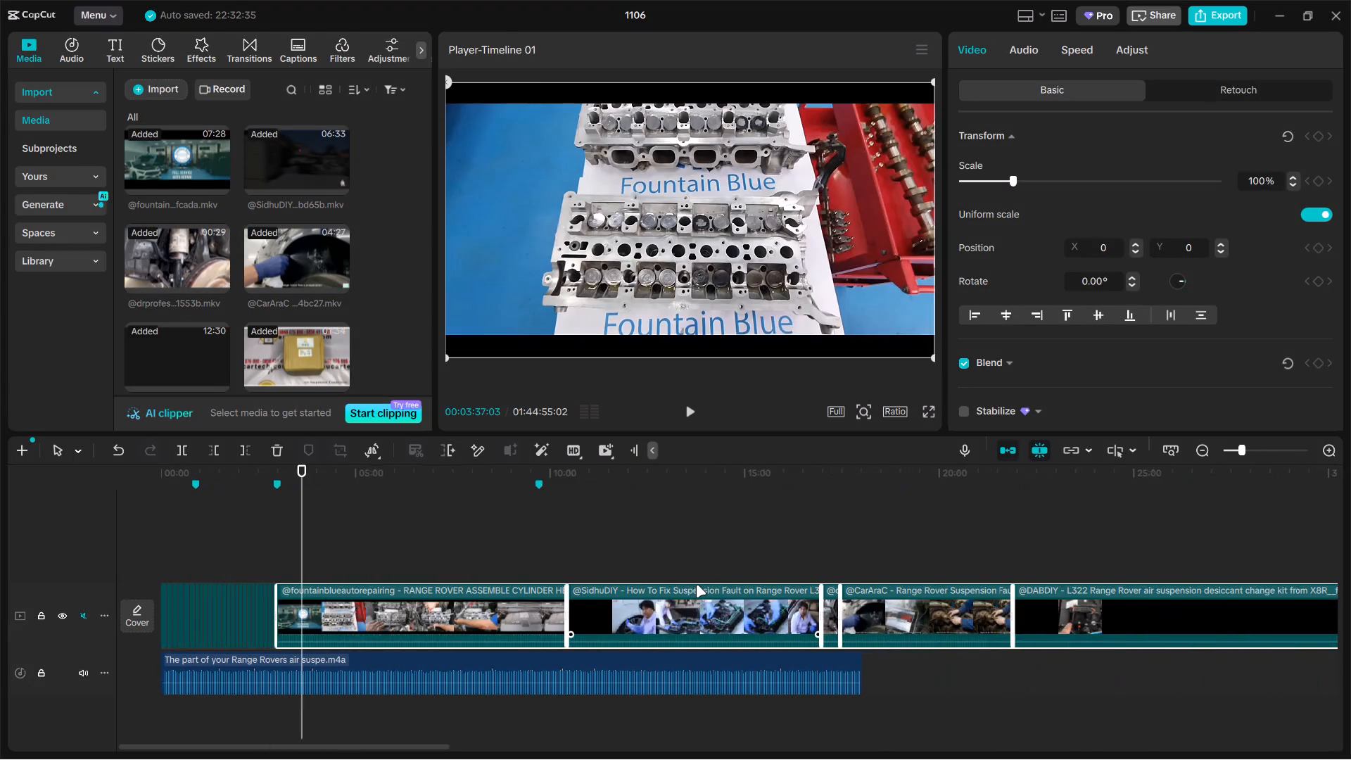
ctrl+scroll(696, 585, down, 11)
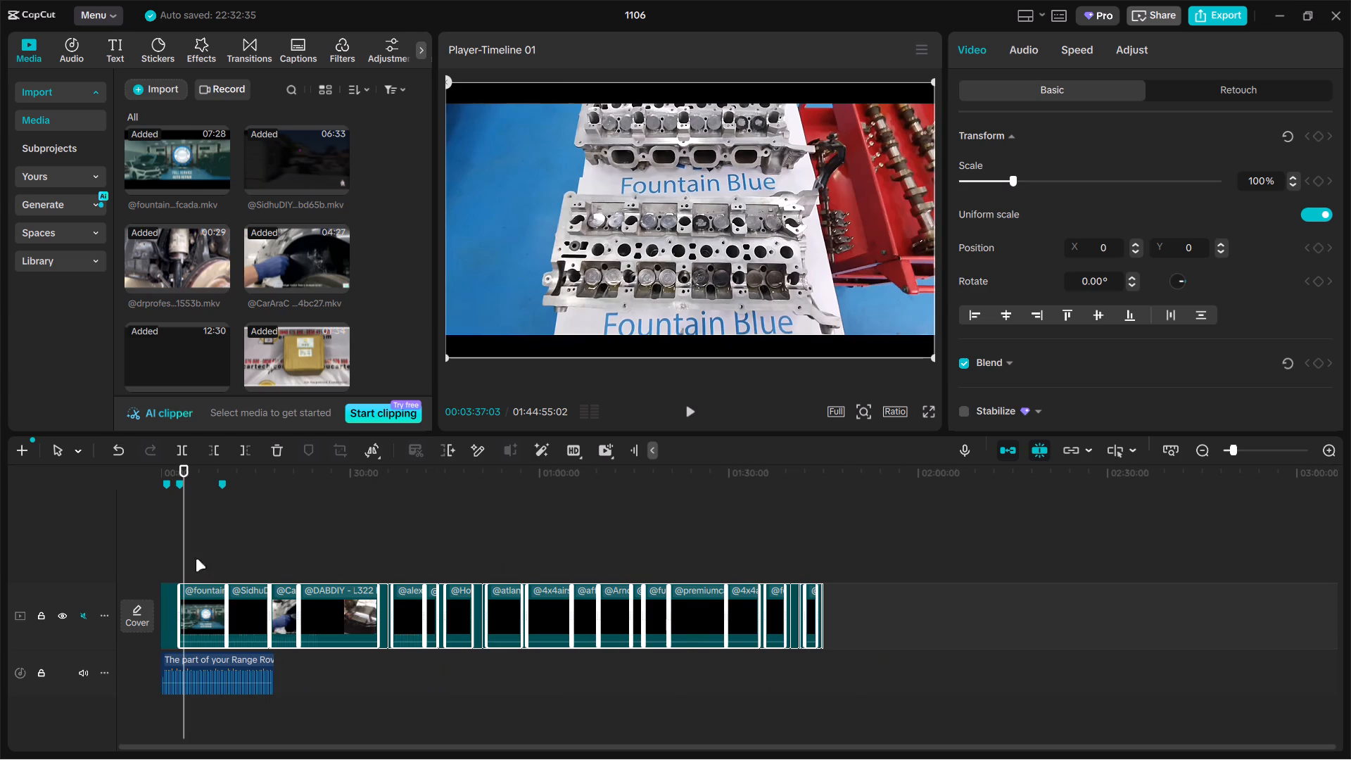
ctrl+scroll(172, 559, up, 14)
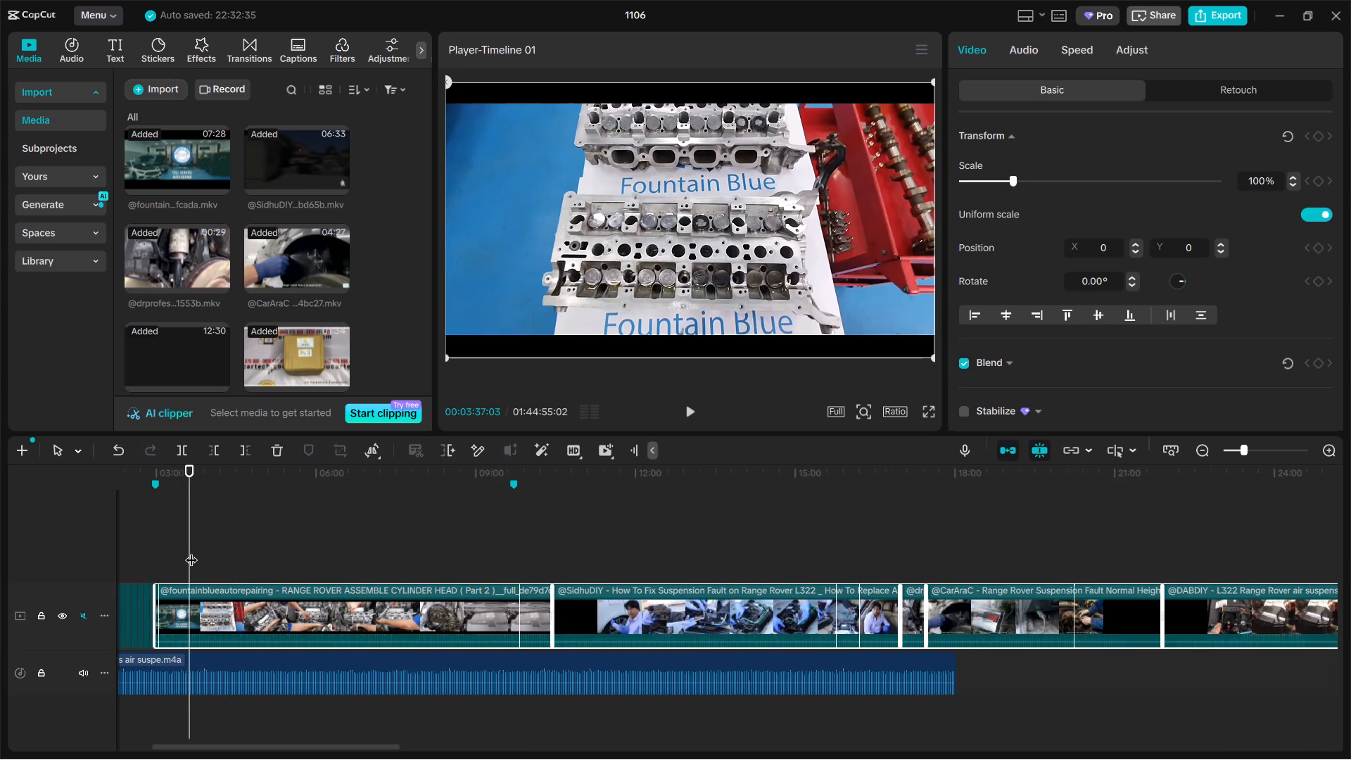
ctrl+scroll(191, 551, up, 4)
drag(191, 551, 391, 545)
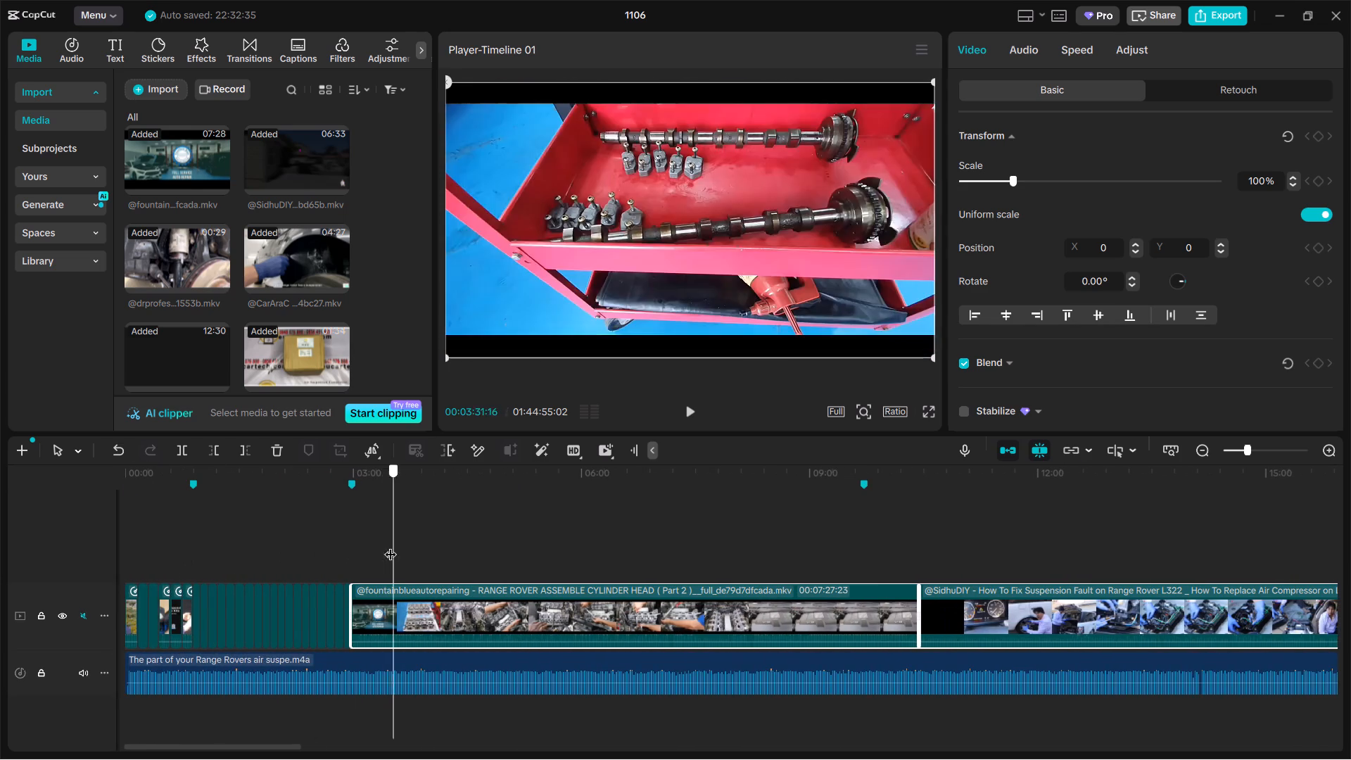
drag(391, 545, 379, 547)
ctrl+scroll(379, 547, up, 9)
drag(379, 547, 407, 547)
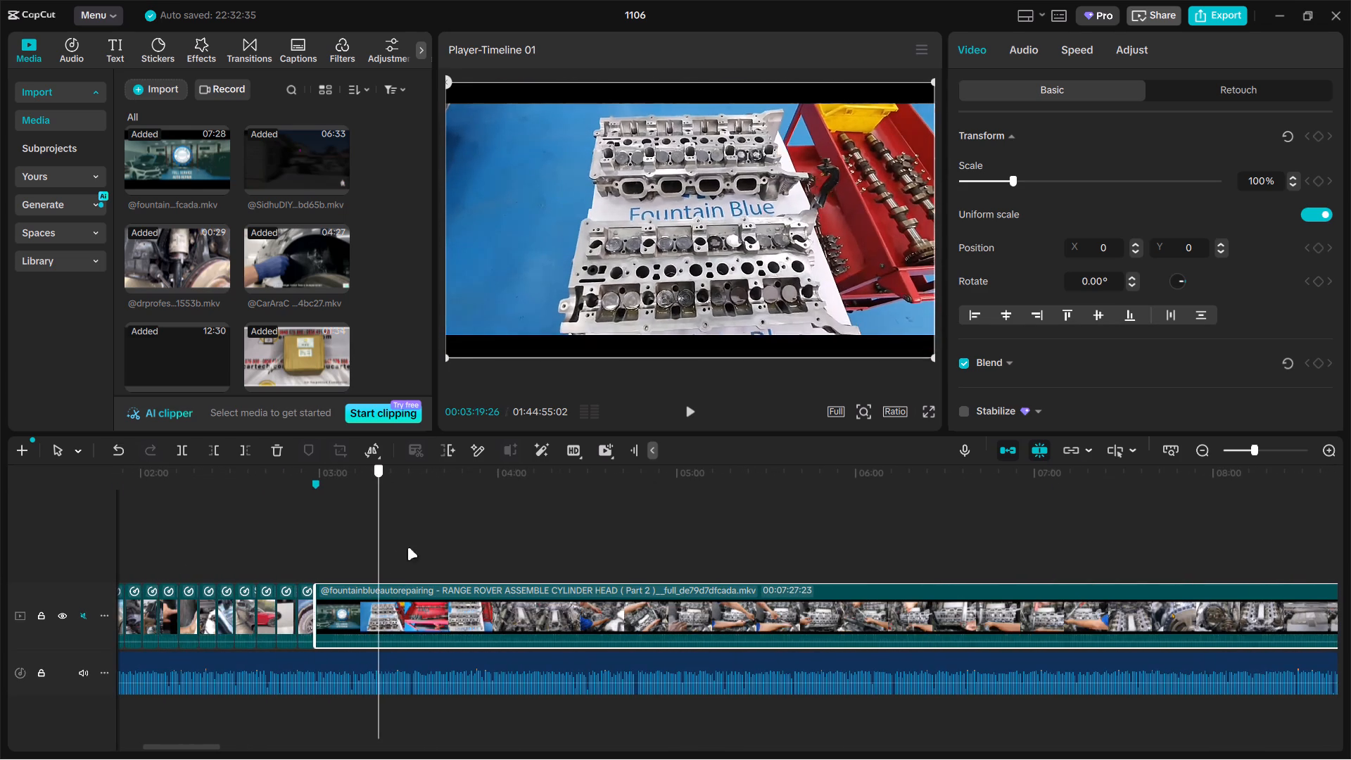
drag(407, 547, 589, 545)
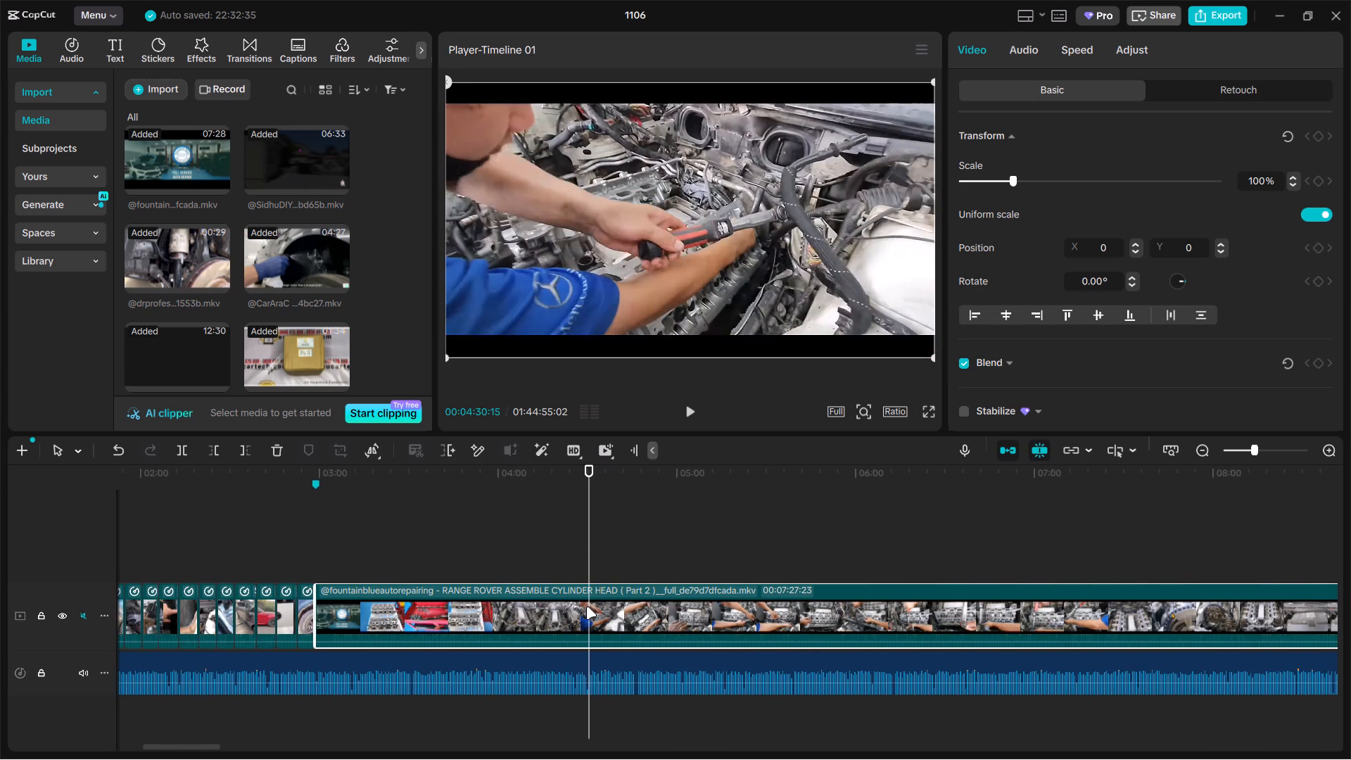
key(ctrl+b)
click(500, 604)
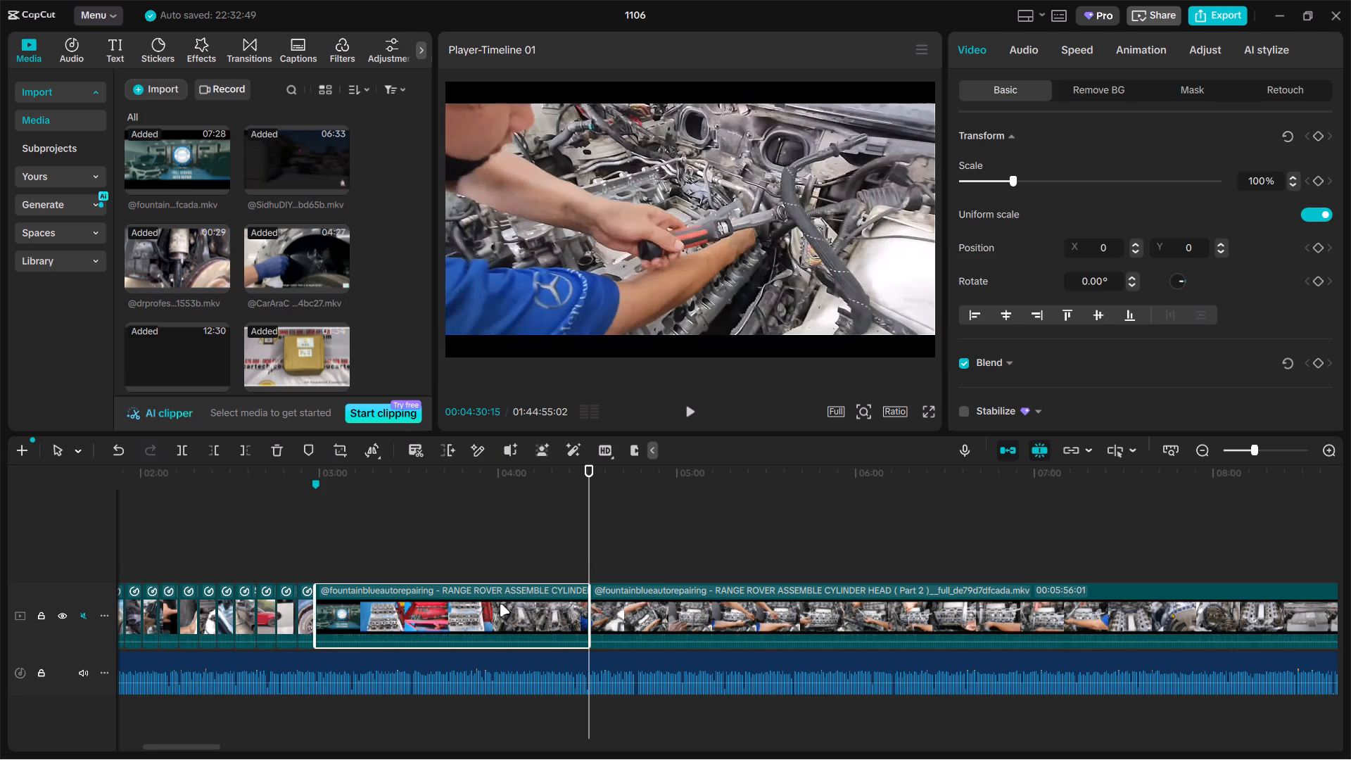
key(BackSpace)
Split the fountainblueautorepairing clip at 00:03:05:18 and delete the part after the cut.
click(333, 571)
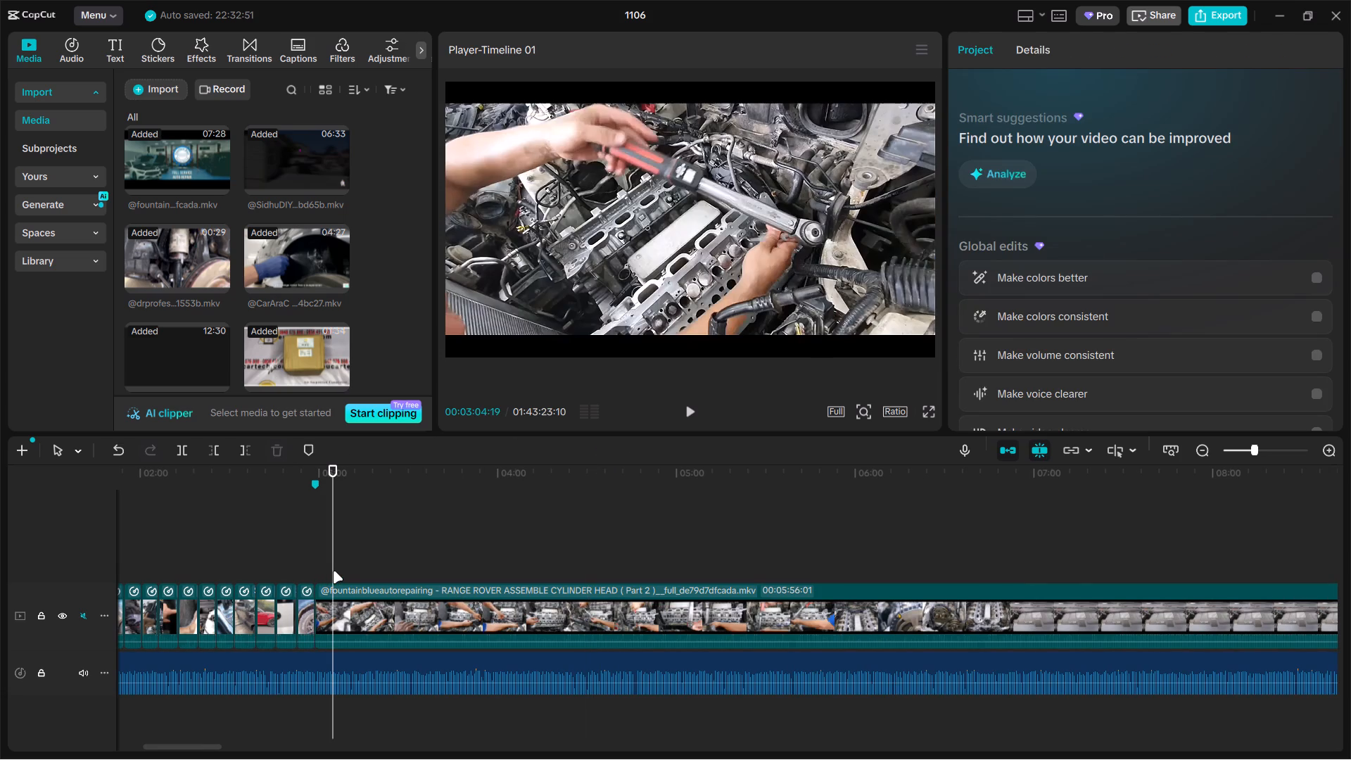
click(333, 571)
click(379, 619)
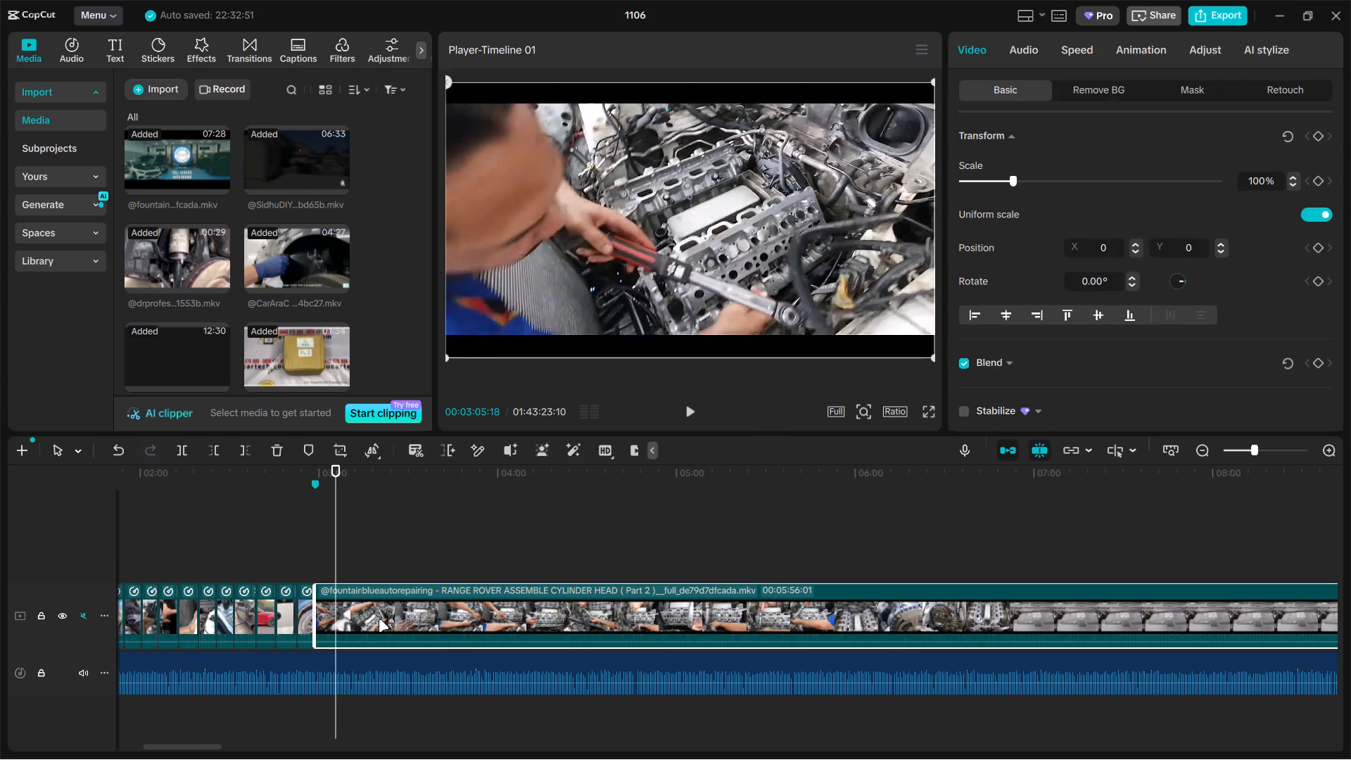
key(ctrl+b)
key(BackSpace)
Split the SidhuDIY suspension fault clip at 00:05:20:00, where the black compressor cover is shown, and delete the part before it.
click(371, 572)
drag(371, 572, 479, 563)
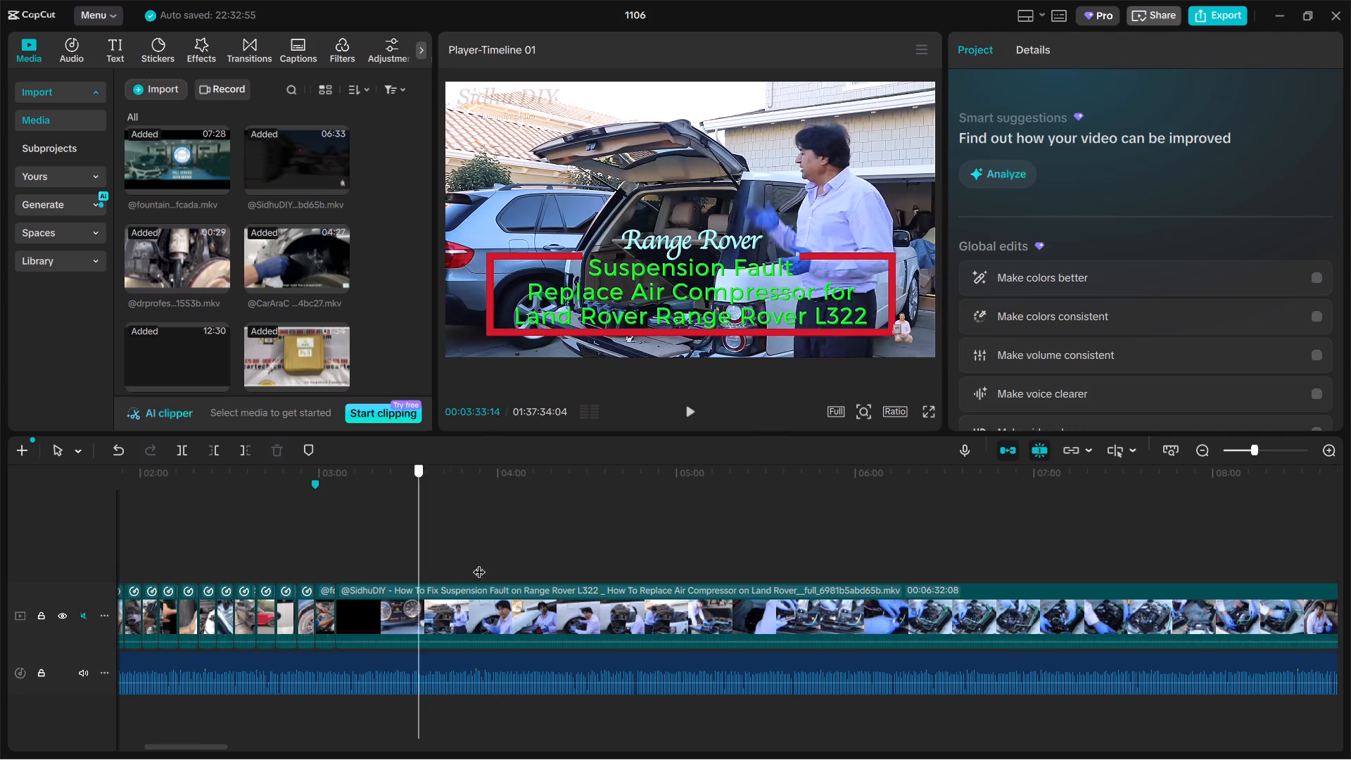
drag(479, 563, 740, 544)
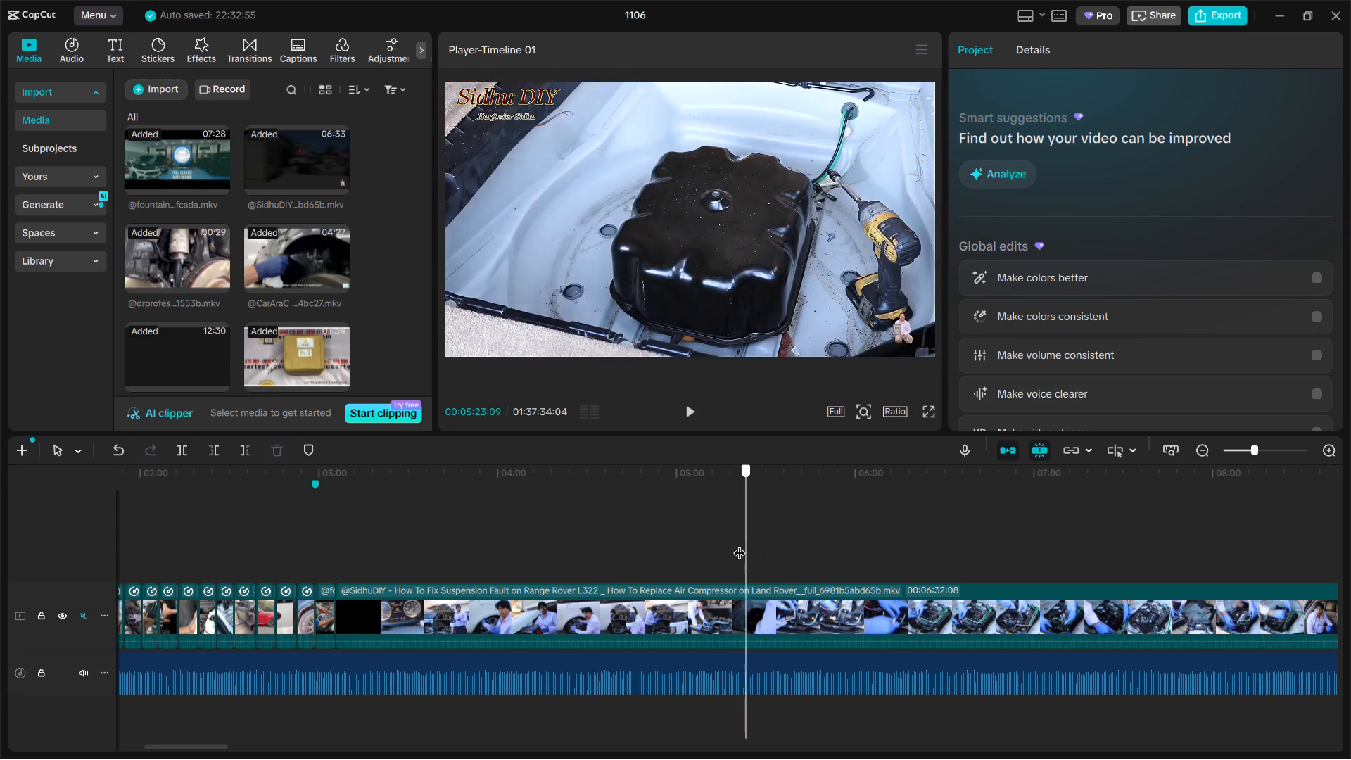
drag(740, 544, 736, 544)
click(734, 613)
key(ctrl+b)
click(592, 627)
key(BackSpace)
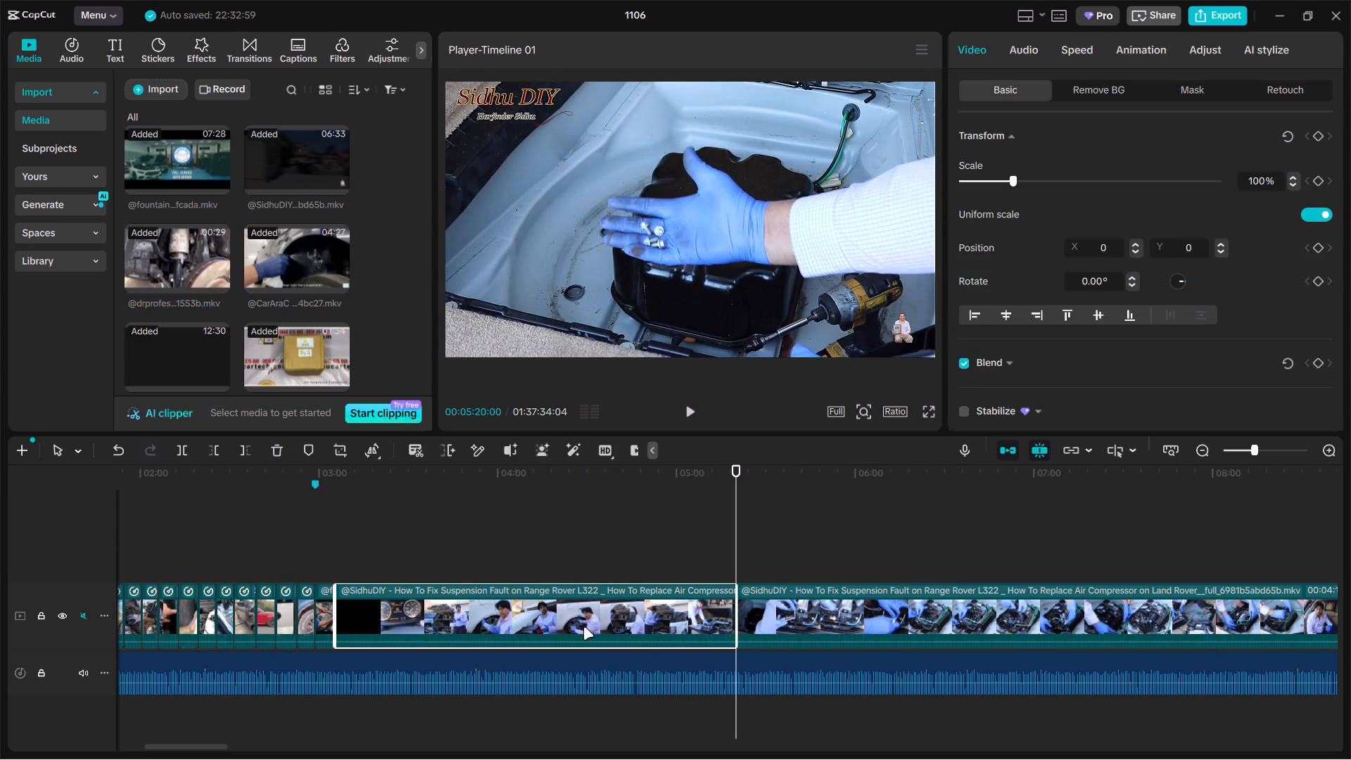
Split the SidhuDIY clip at 00:03:14:17 and delete the part after the cut.
click(369, 571)
drag(369, 571, 362, 571)
click(408, 611)
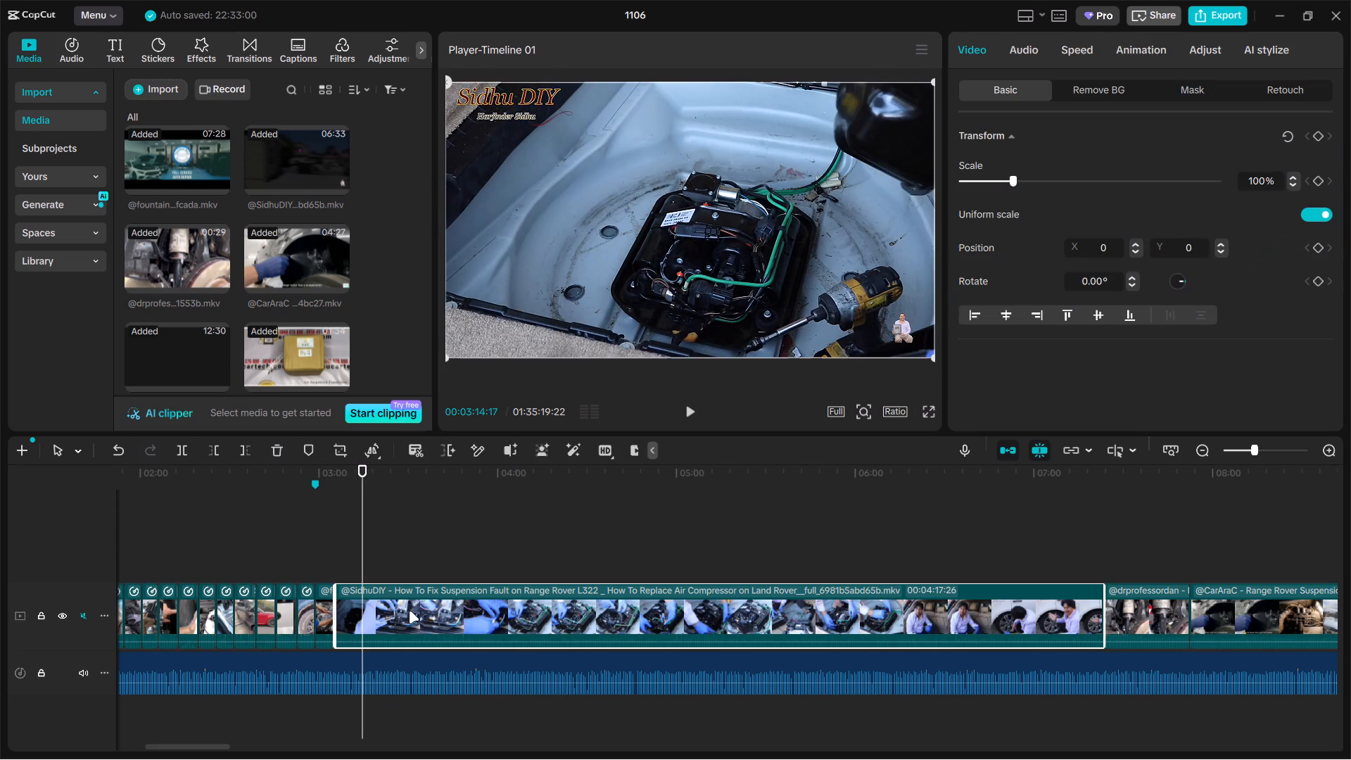
key(ctrl+b)
key(BackSpace)
Trim the end of the drprofessordan clip back to 00:03:22:11.
click(392, 561)
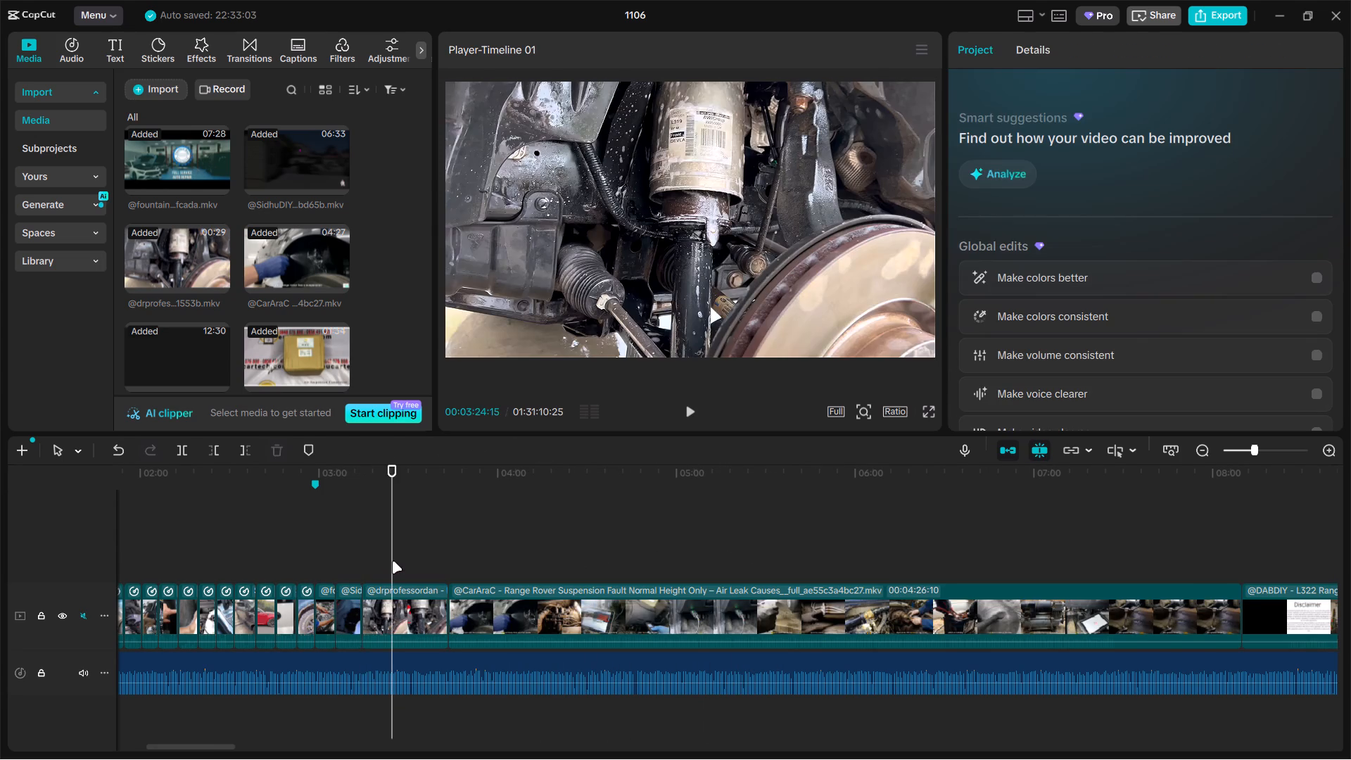
drag(392, 561, 386, 561)
click(399, 608)
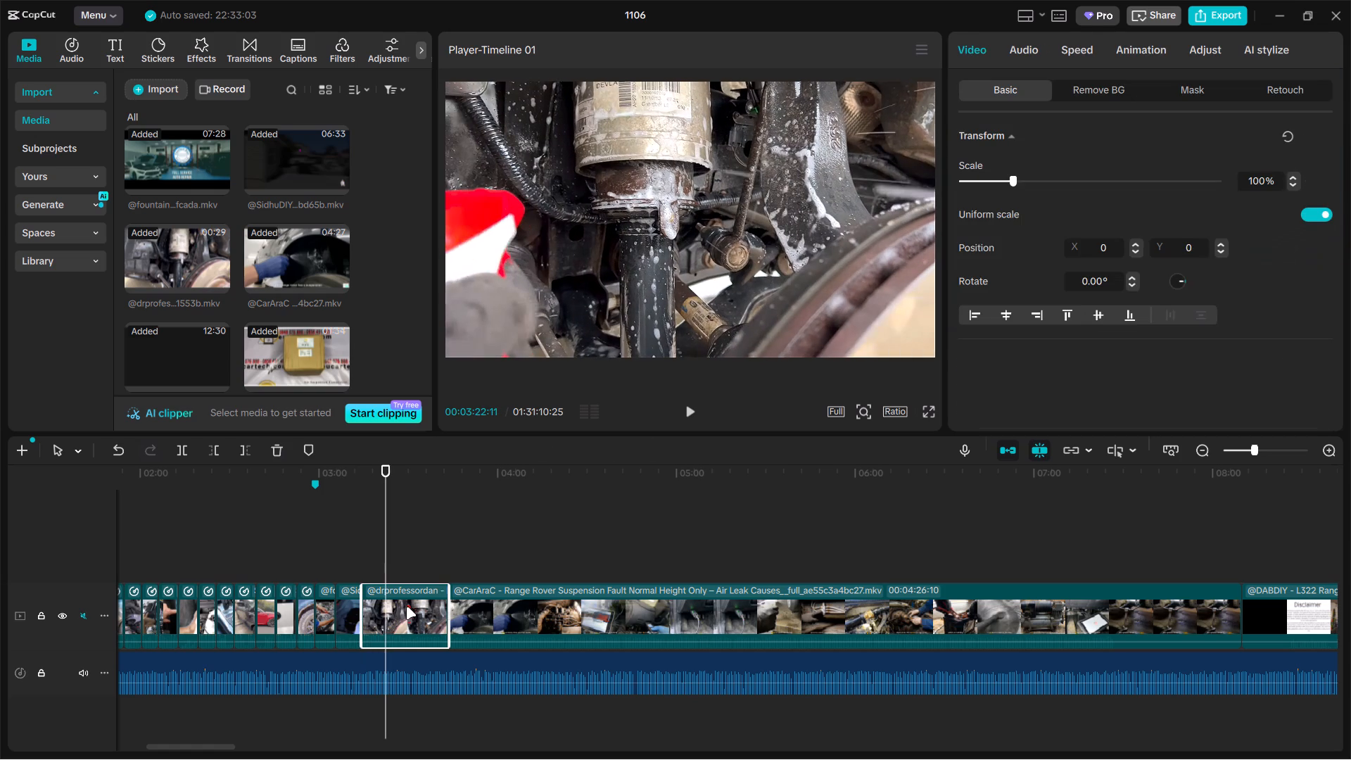
drag(447, 597, 384, 600)
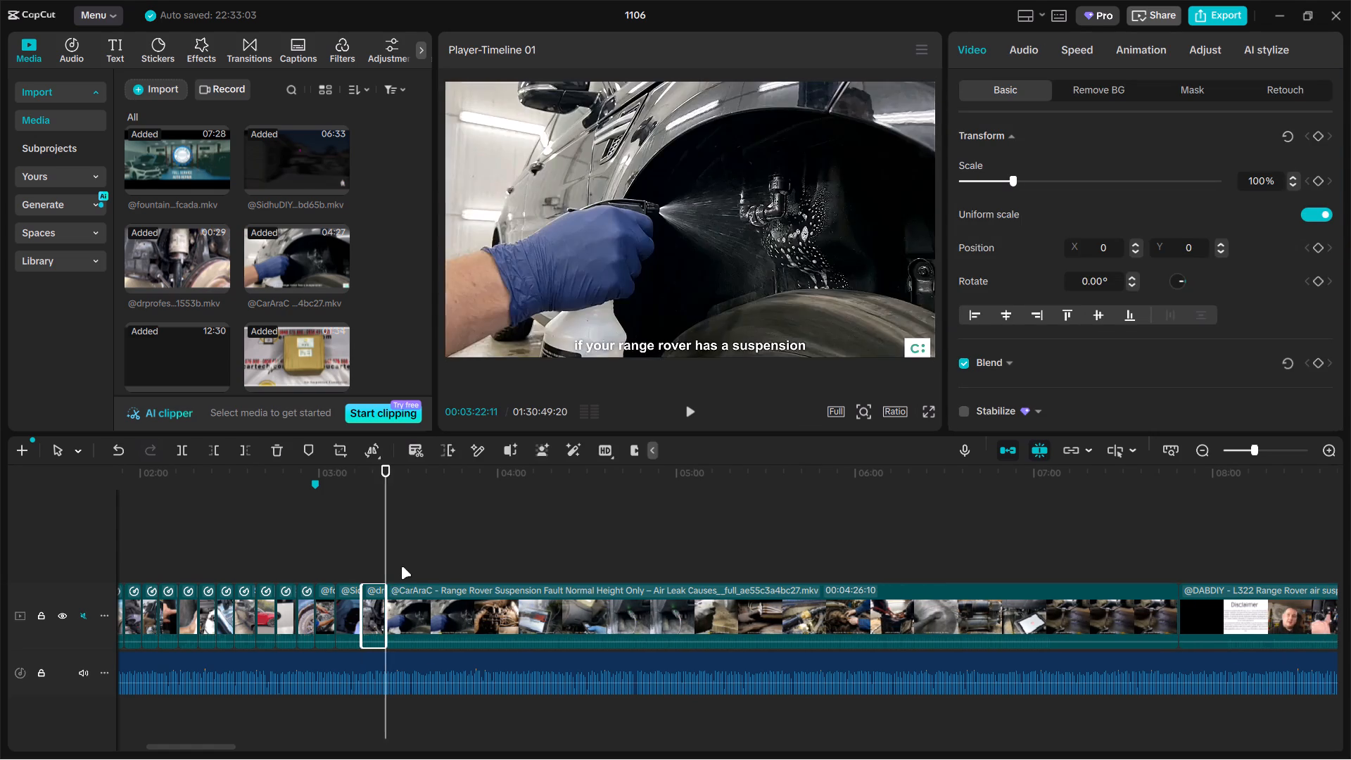
Skim the CarAraC air leak clip, split it at 00:04:49:16 and delete the part before the cut.
click(409, 557)
drag(409, 557, 663, 552)
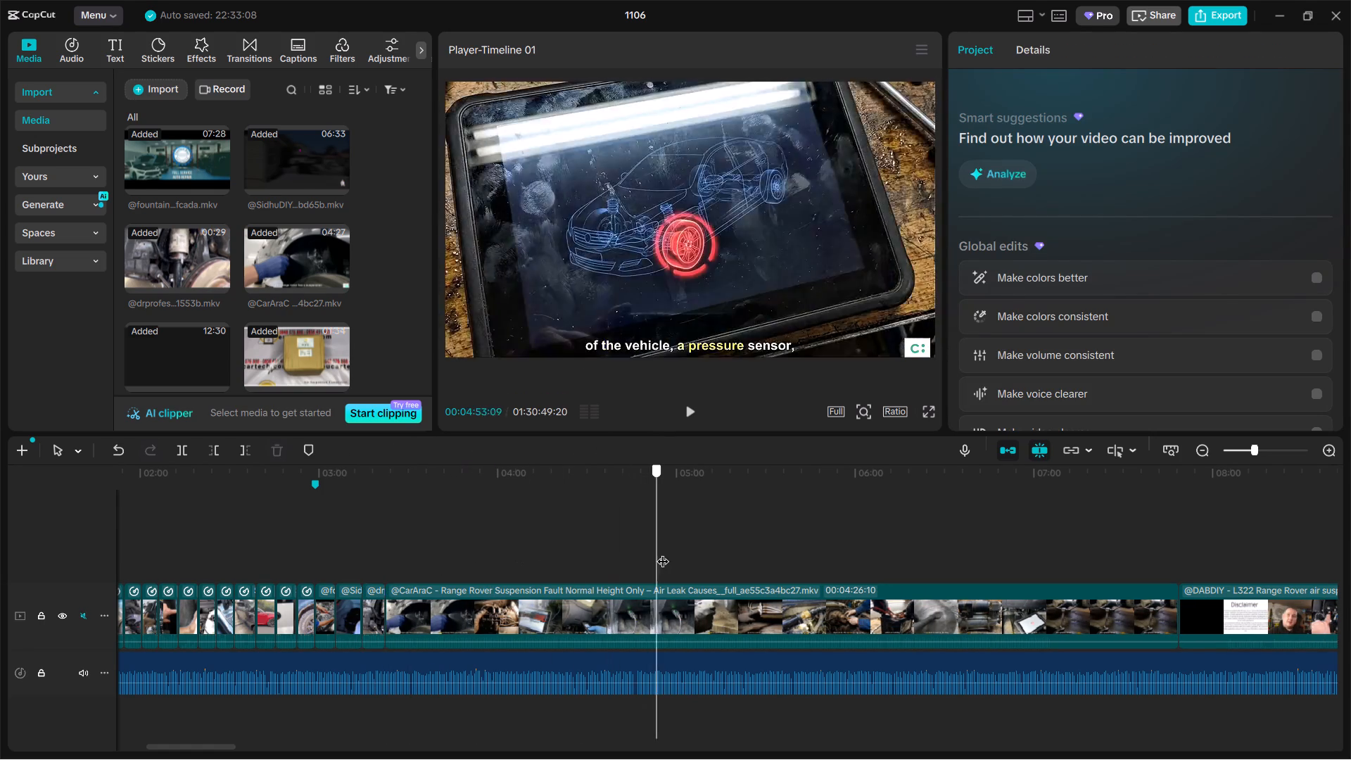
drag(663, 552, 787, 556)
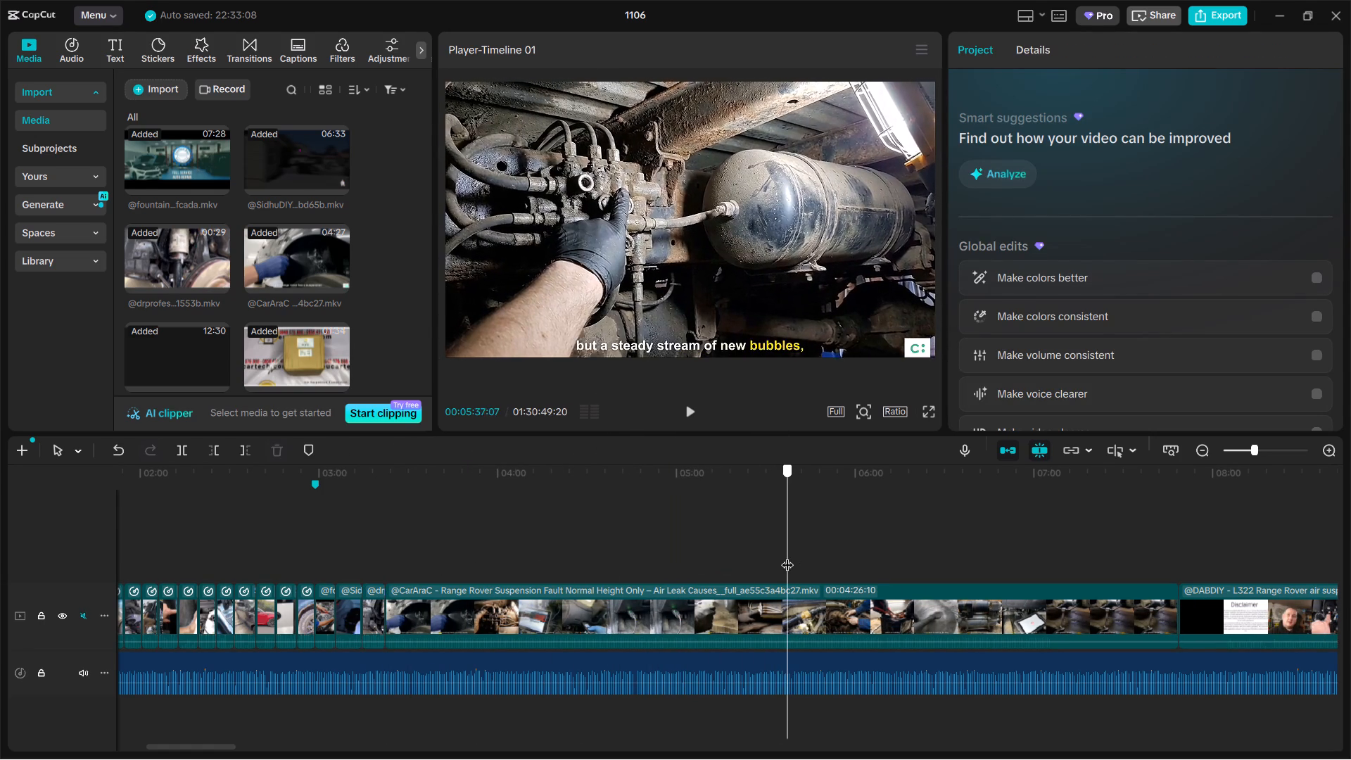
drag(787, 556, 578, 556)
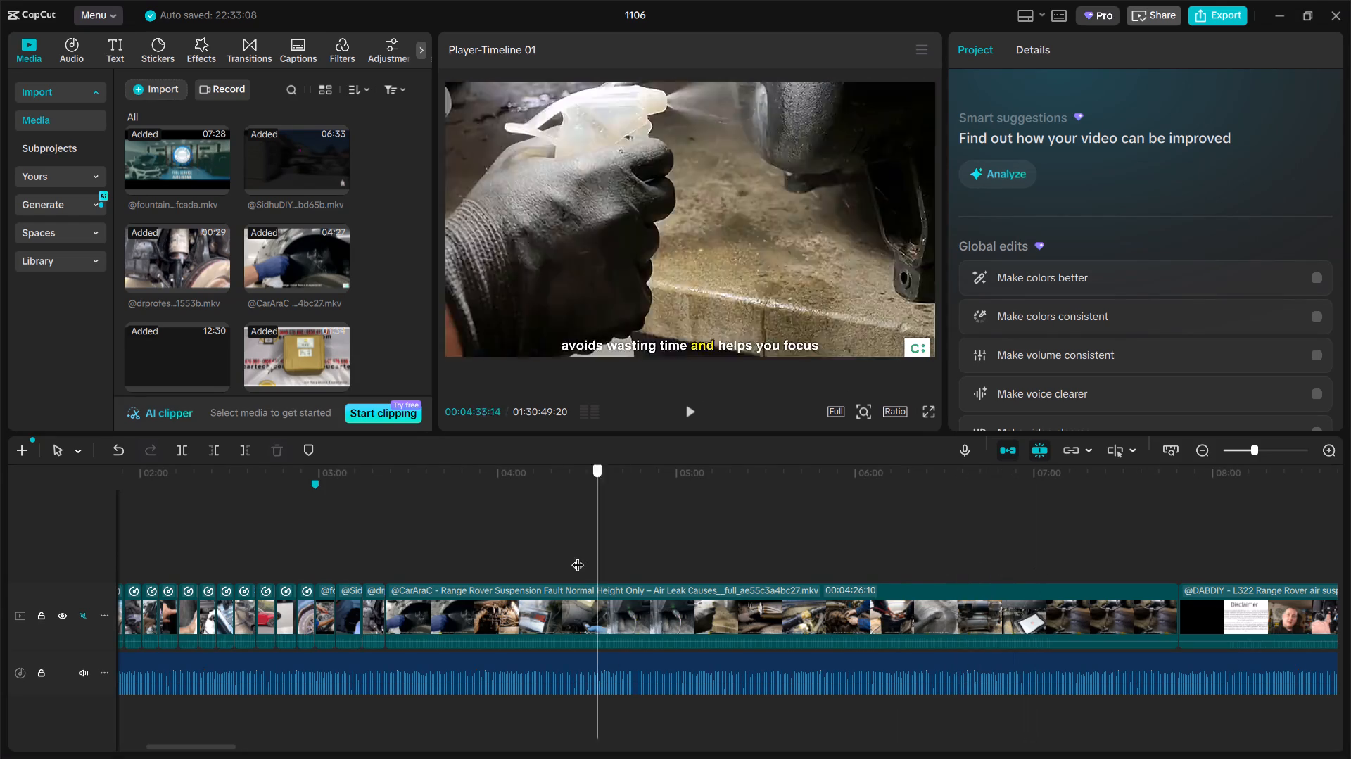
drag(578, 556, 1014, 574)
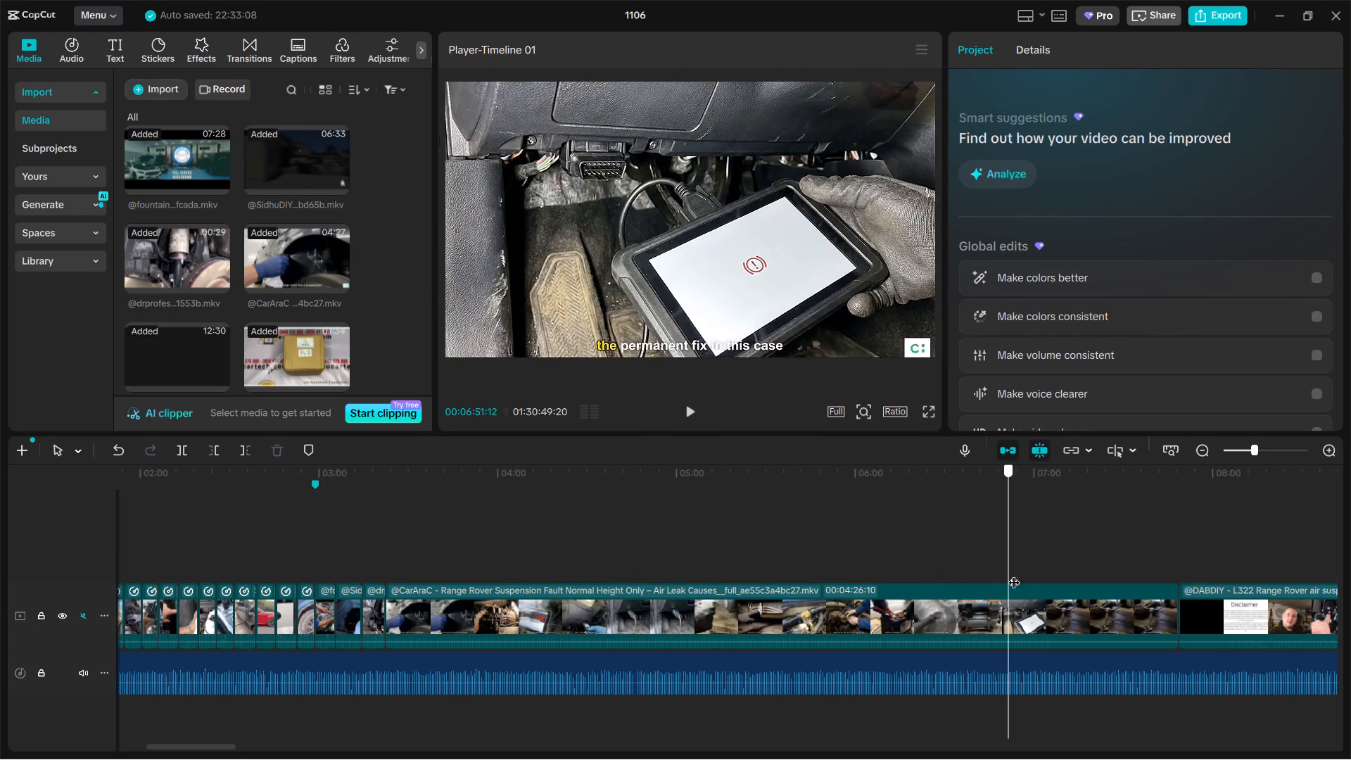
drag(1014, 574, 645, 555)
click(650, 608)
key(ctrl+b)
click(556, 601)
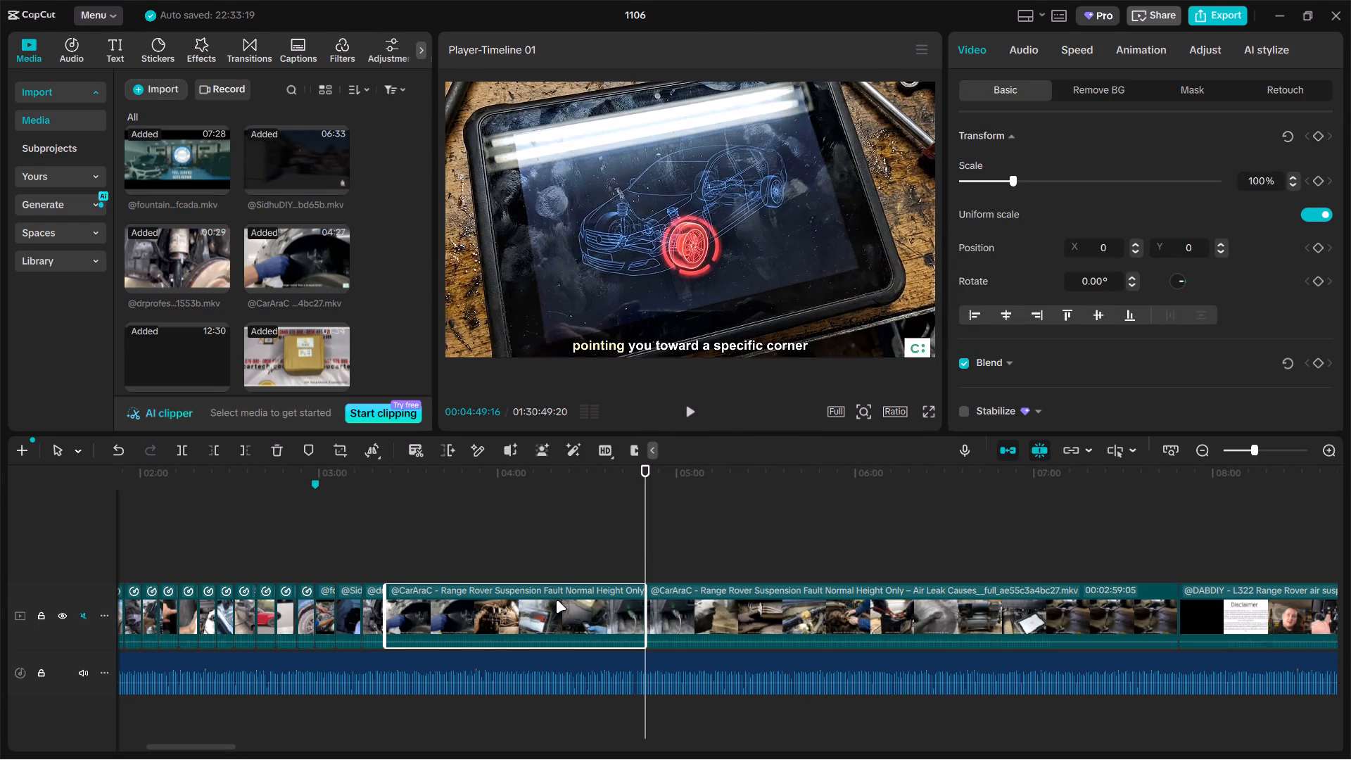
key(BackSpace)
Split the CarAraC air leak clip at 00:03:30:12 and delete the part after the cut.
click(403, 562)
drag(403, 562, 408, 561)
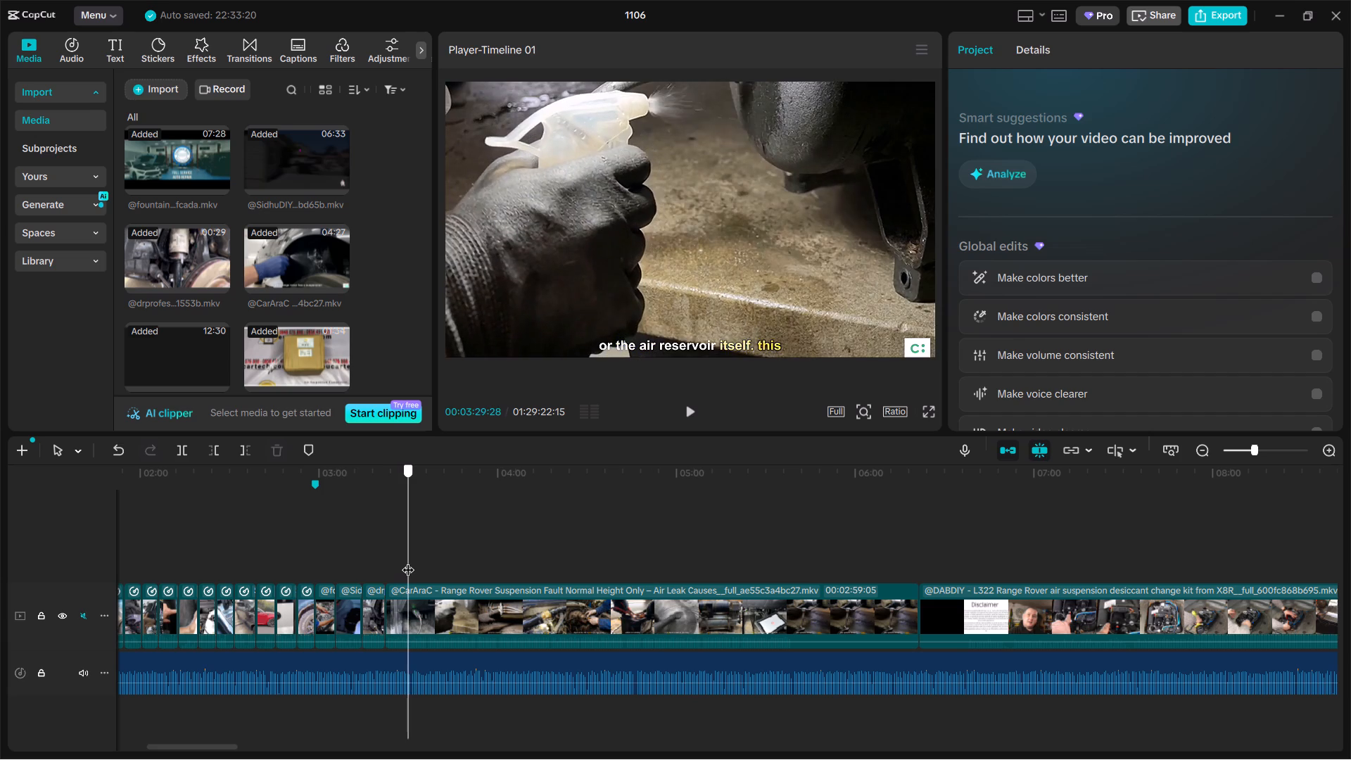
drag(408, 561, 410, 561)
click(450, 602)
key(ctrl+b)
key(BackSpace)
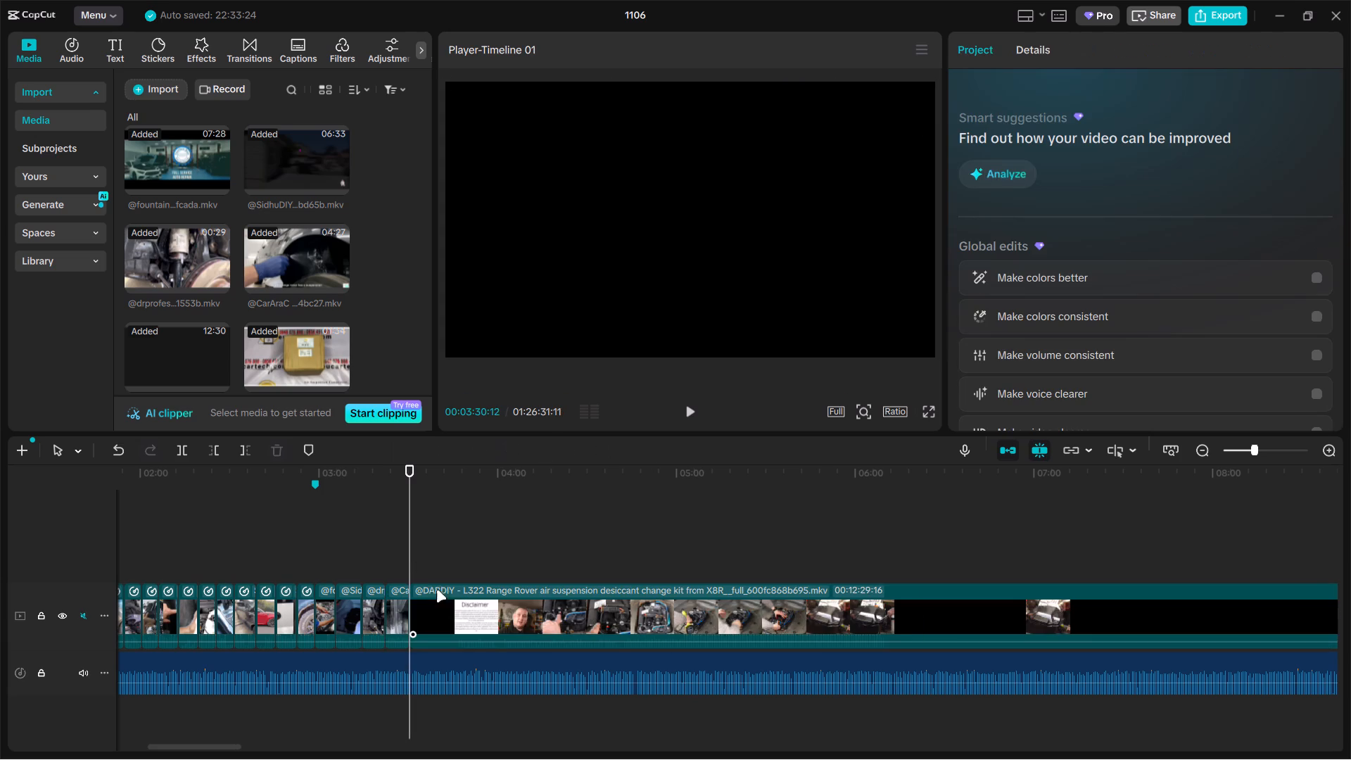
Scale the shortened CarAraC clip, showing the tablet with the vehicle diagram, up to 115%.
click(399, 565)
click(664, 270)
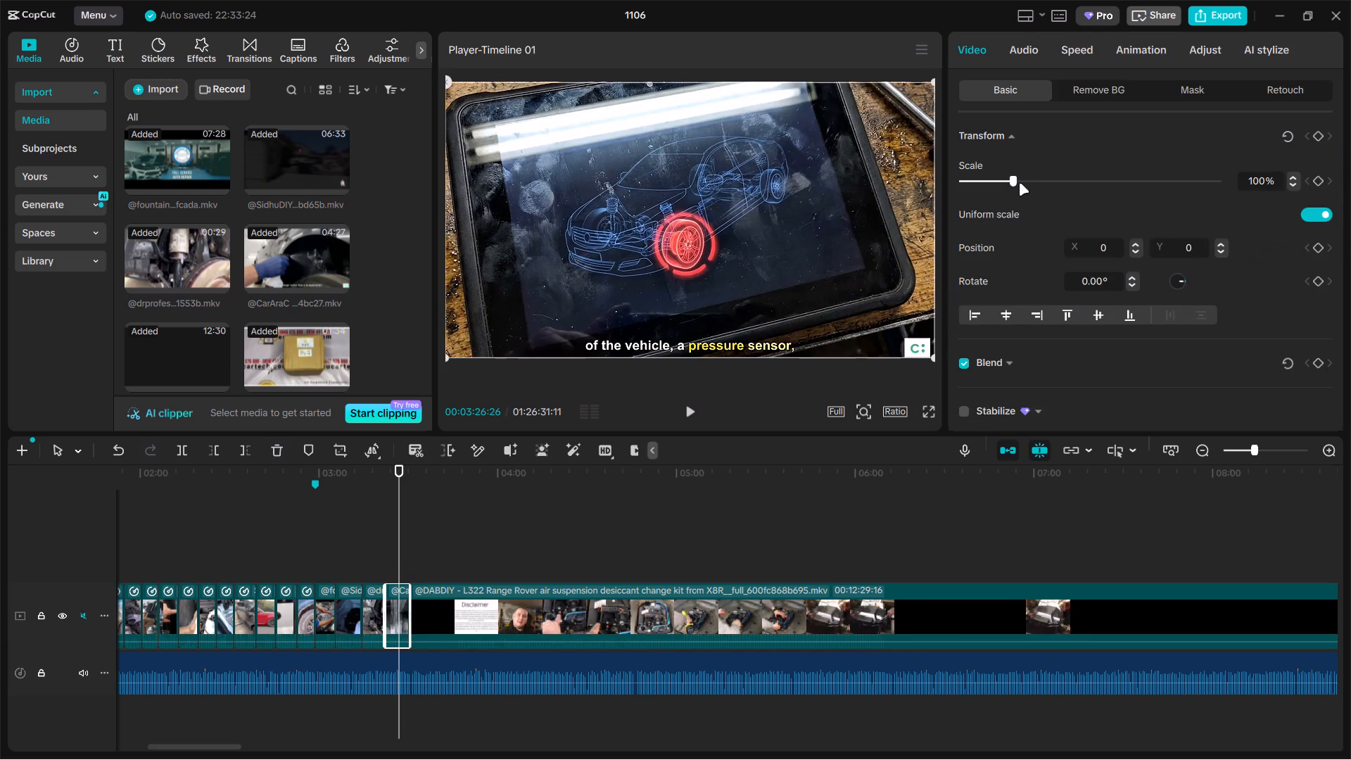
drag(1016, 181, 1024, 177)
click(1024, 177)
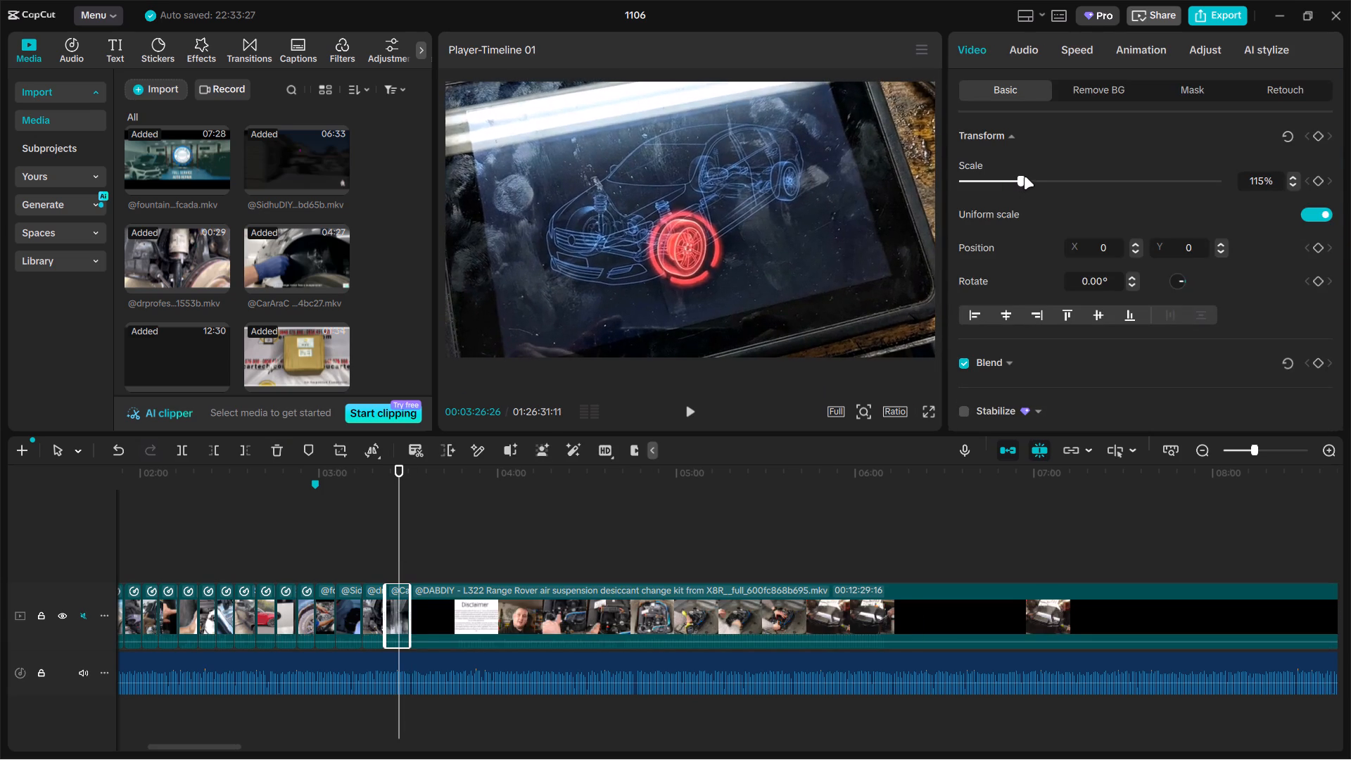
Scale up the SidhuDIY clip showing the black compressor cover so the picture is cropped in beyond 100%.
click(376, 557)
drag(376, 557, 374, 557)
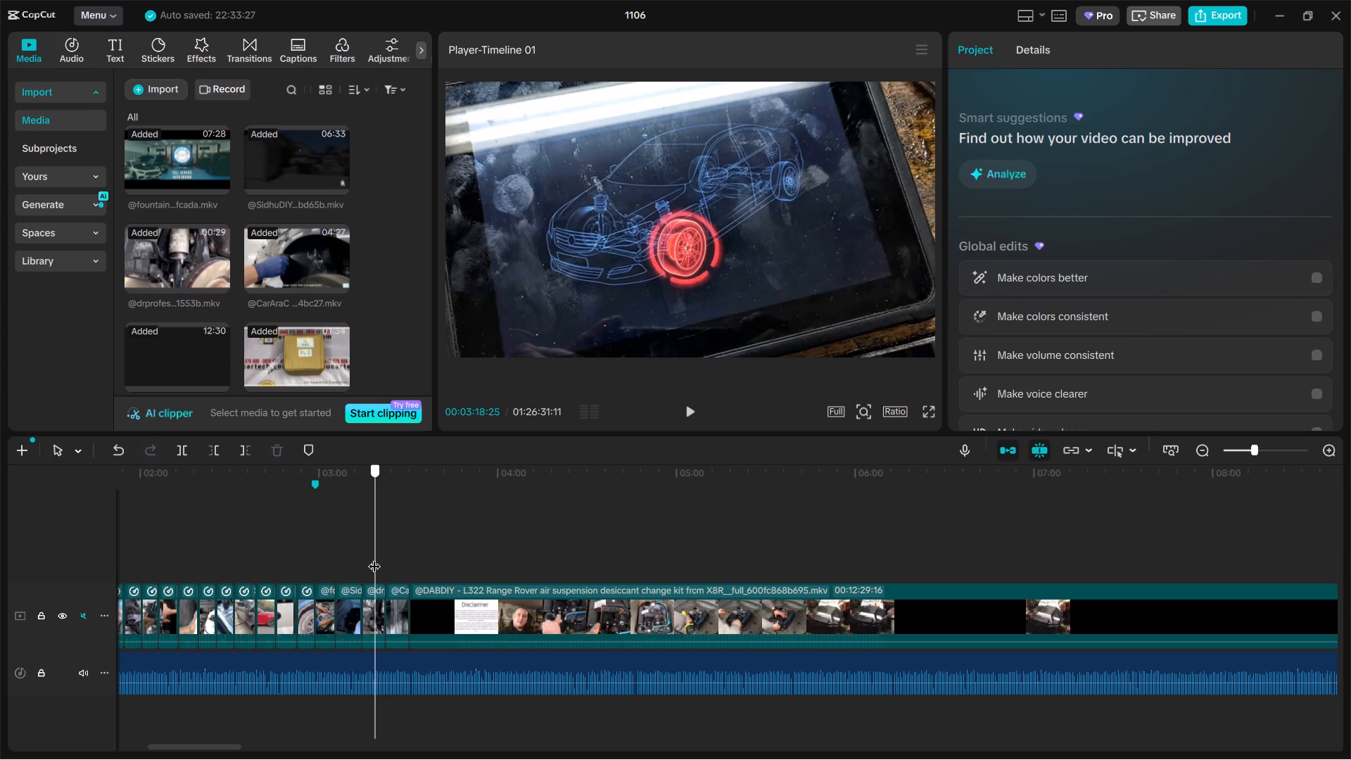
drag(374, 557, 349, 562)
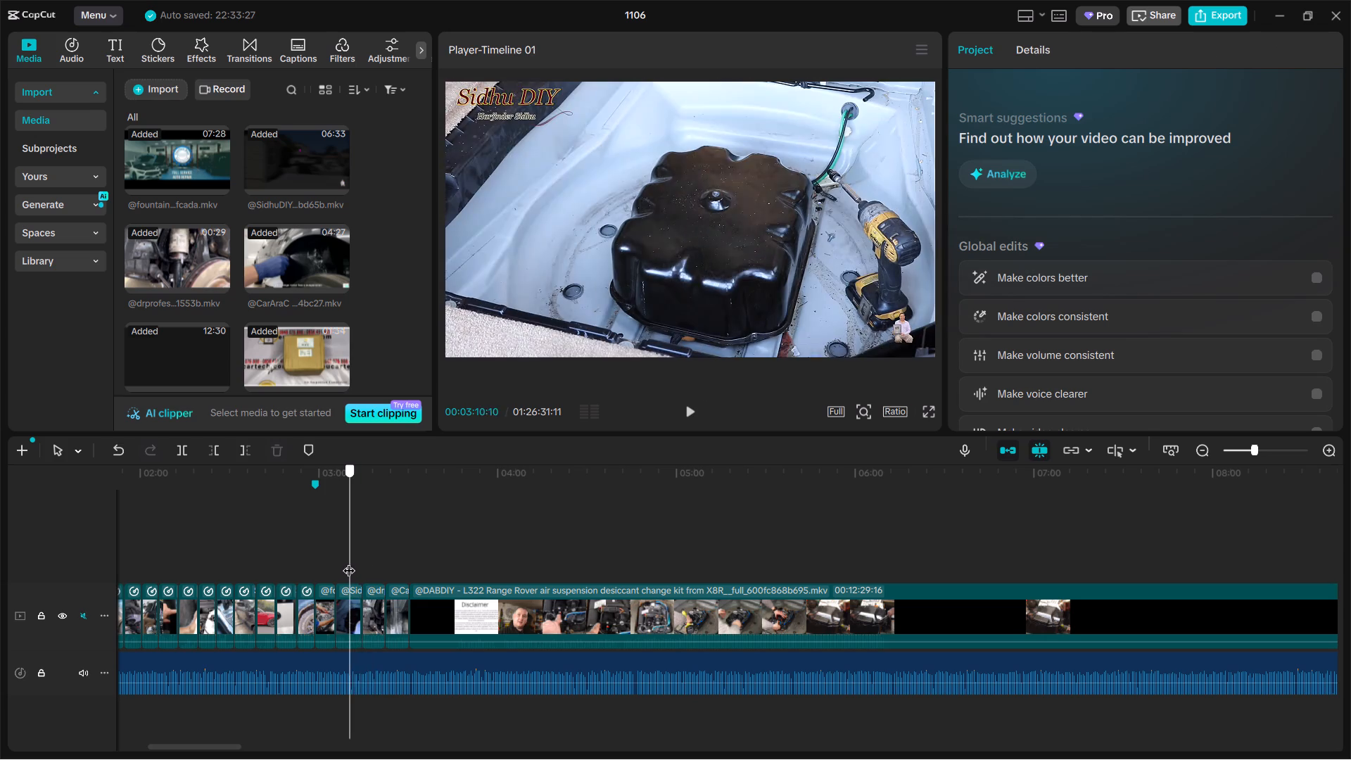
drag(349, 562, 346, 562)
click(620, 279)
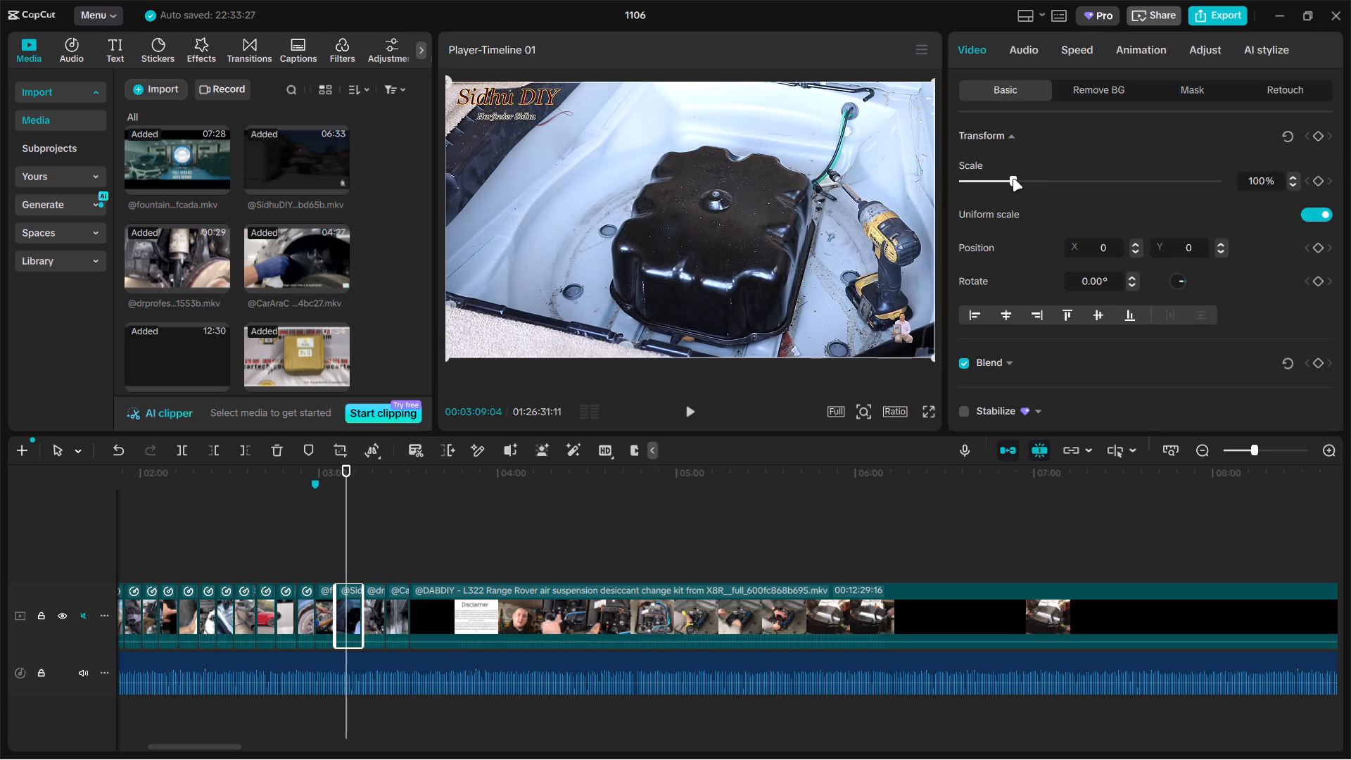
drag(1013, 179, 1033, 171)
Skim the DABDIY desiccant change clip, split it at 00:04:12:06 where a hand points at the compressor, and delete the part before.
click(422, 552)
drag(422, 552, 534, 547)
click(516, 623)
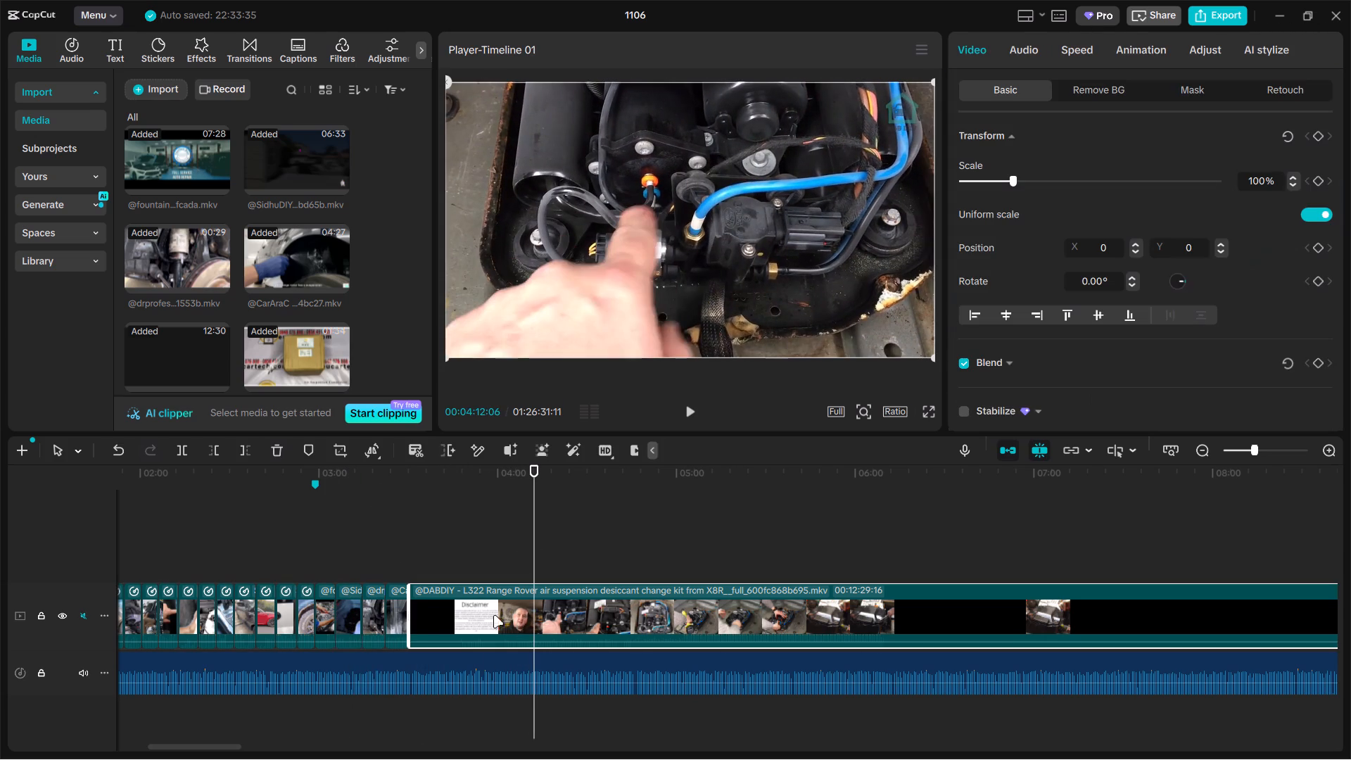
key(ctrl+b)
click(475, 612)
key(BackSpace)
Split the remaining DABDIY clip at 00:03:39:11 and delete the part after the cut.
click(443, 568)
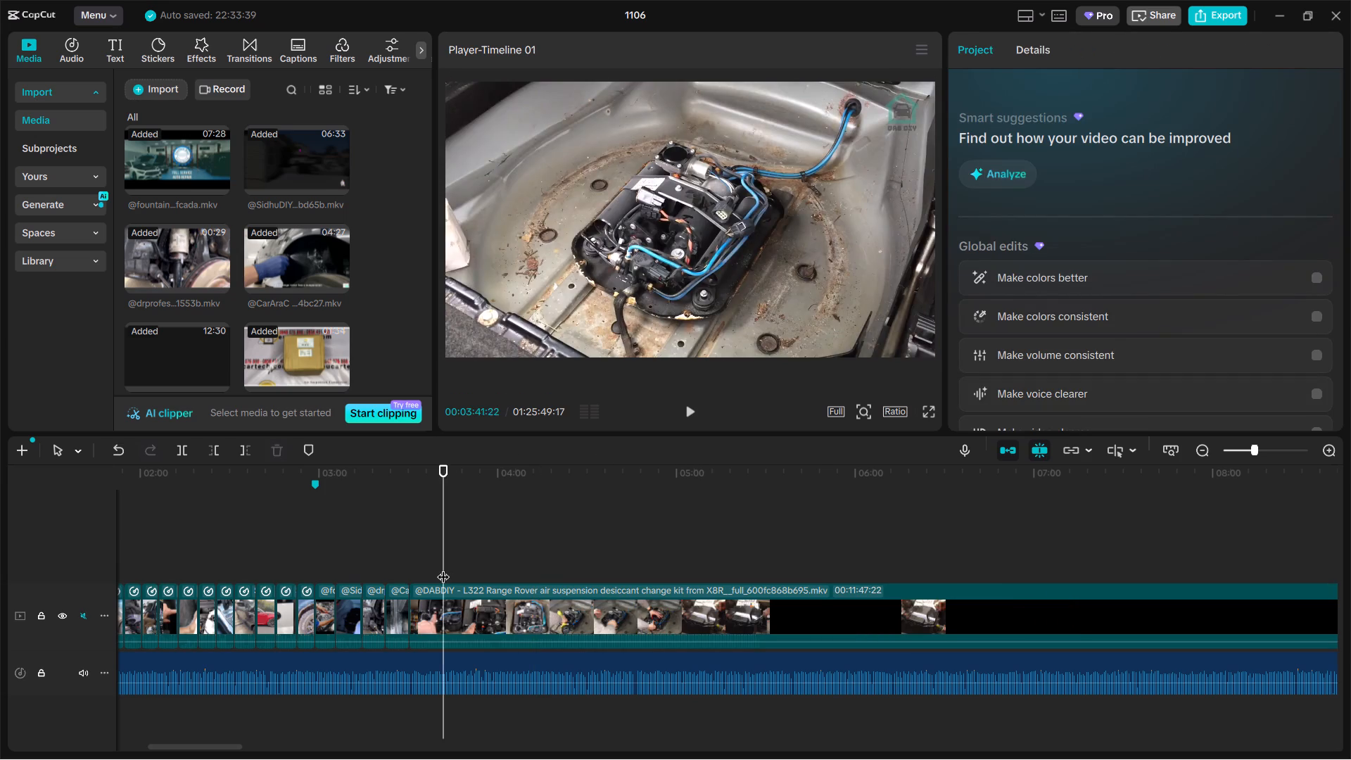
drag(443, 568, 436, 568)
click(452, 604)
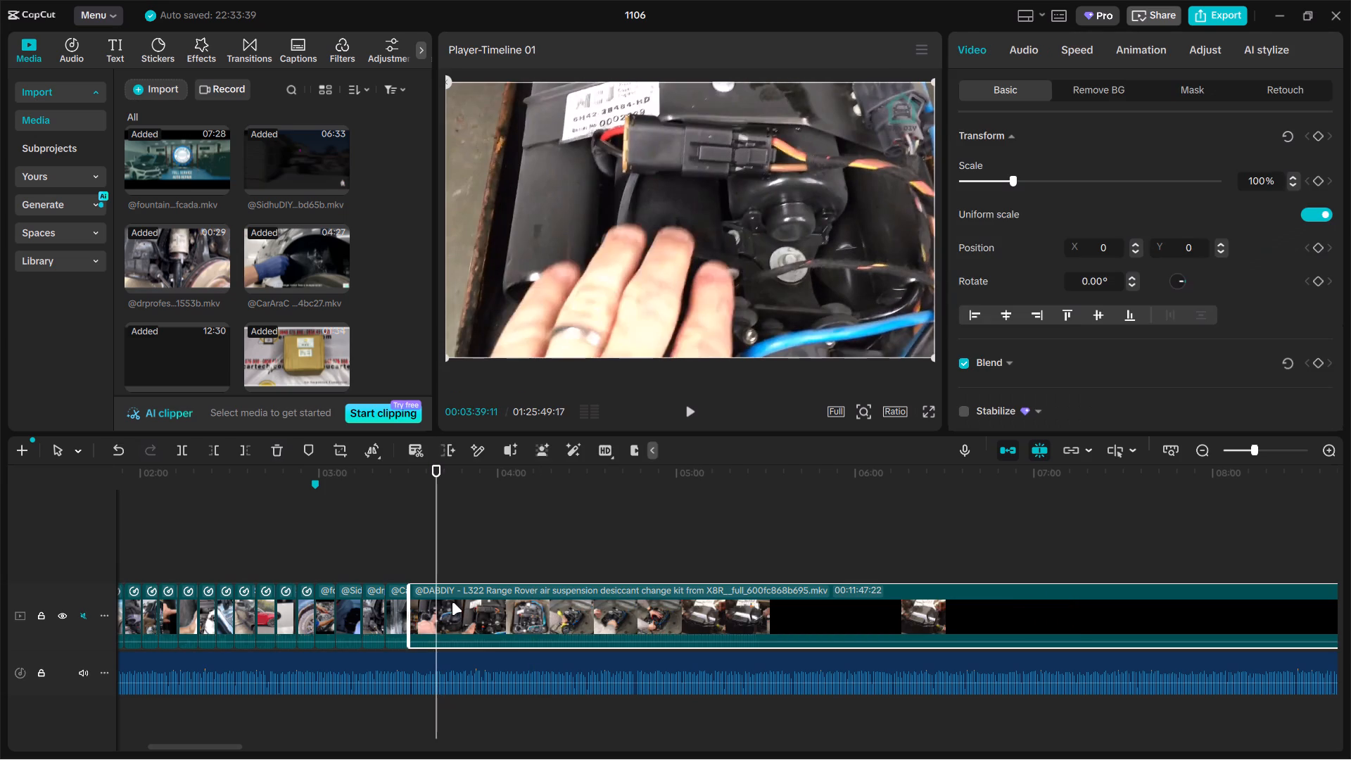
key(ctrl+b)
key(BackSpace)
Skim the eucartech8853 air suspension compressor unboxing clip for a usable excerpt.
click(495, 551)
drag(495, 551, 561, 553)
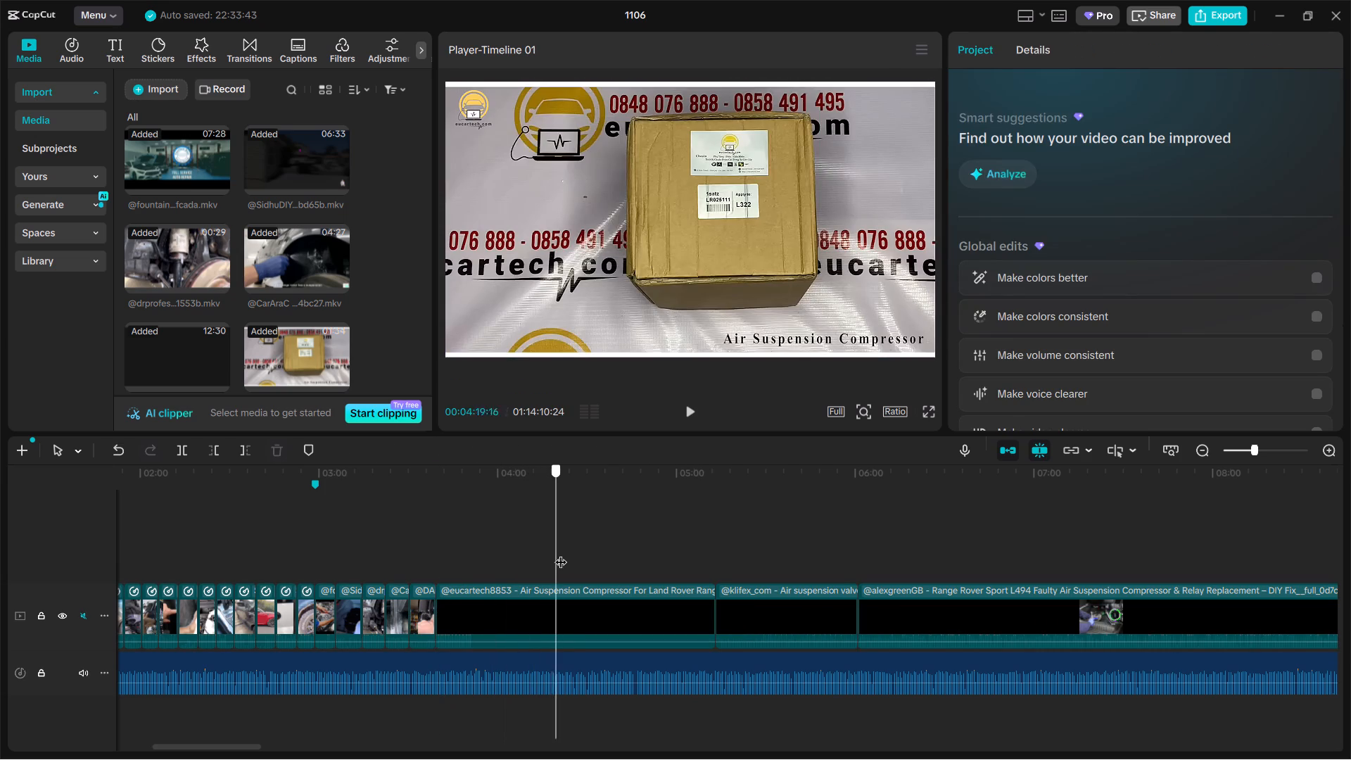
drag(561, 553, 661, 557)
click(541, 552)
drag(541, 552, 554, 552)
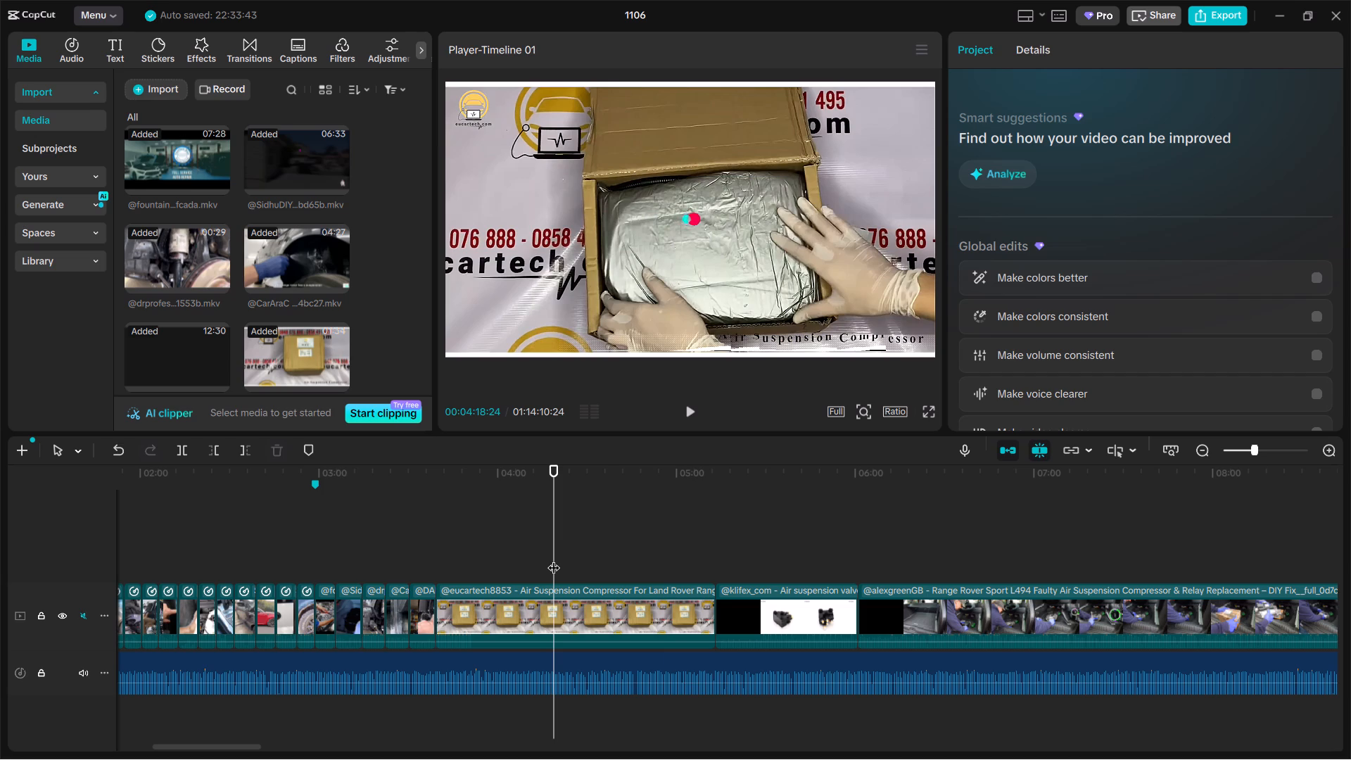
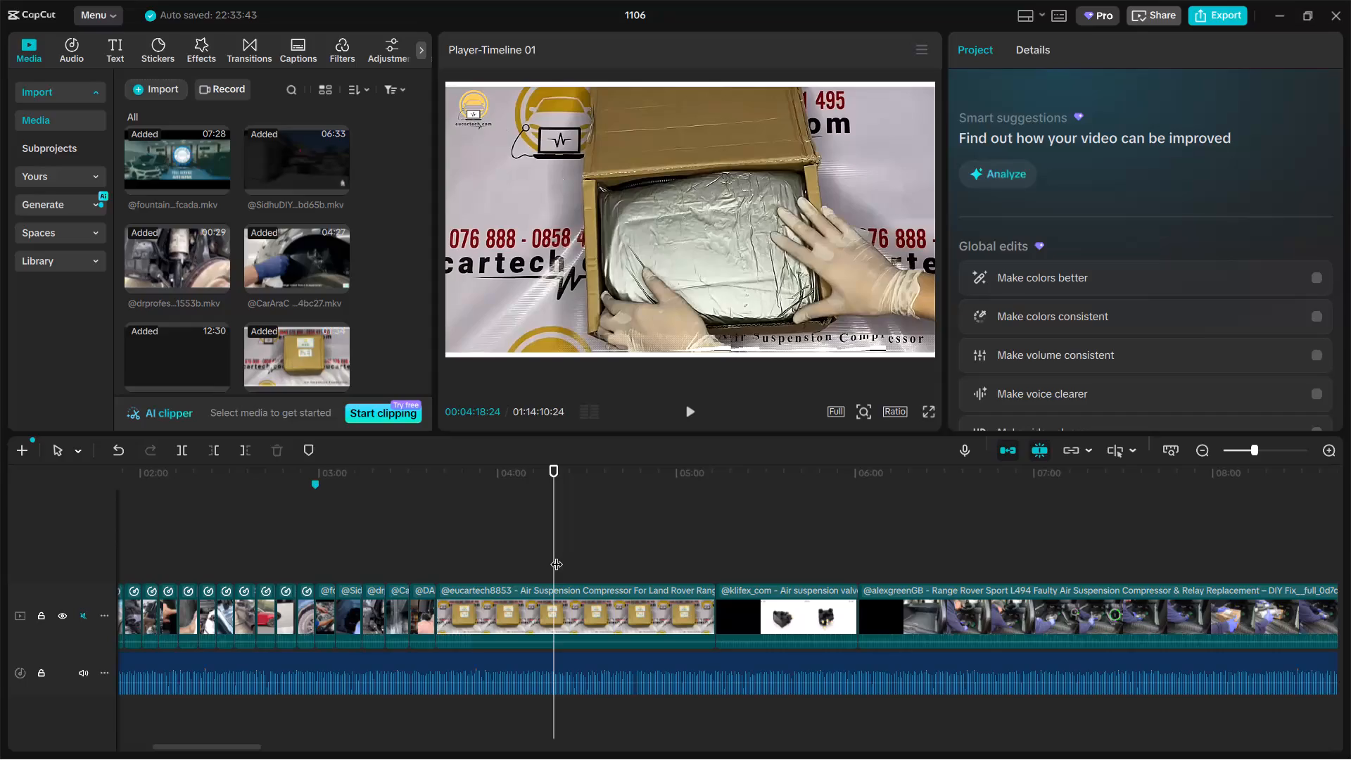
Skim the rest of the eucartech8853 compressor unboxing clip and delete the whole clip from the timeline.
drag(557, 555, 462, 585)
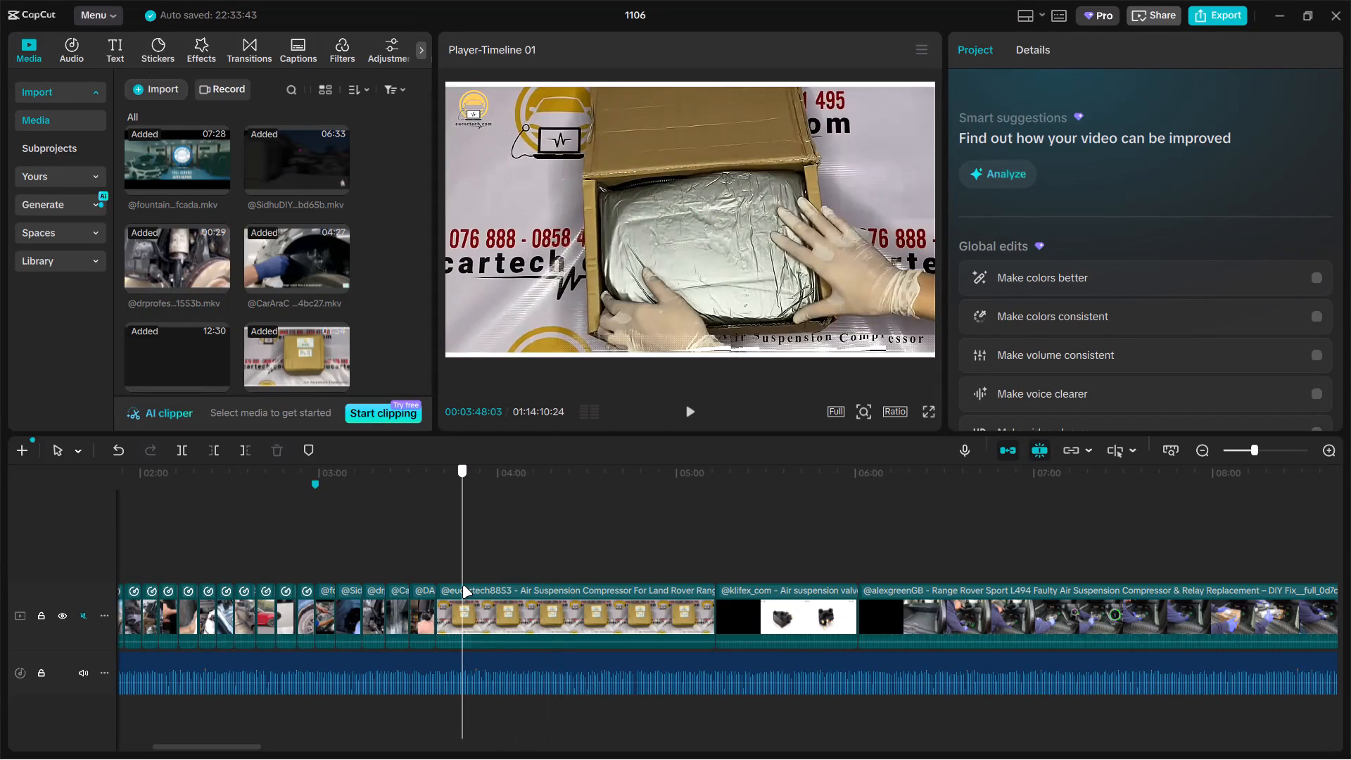
drag(462, 585, 683, 561)
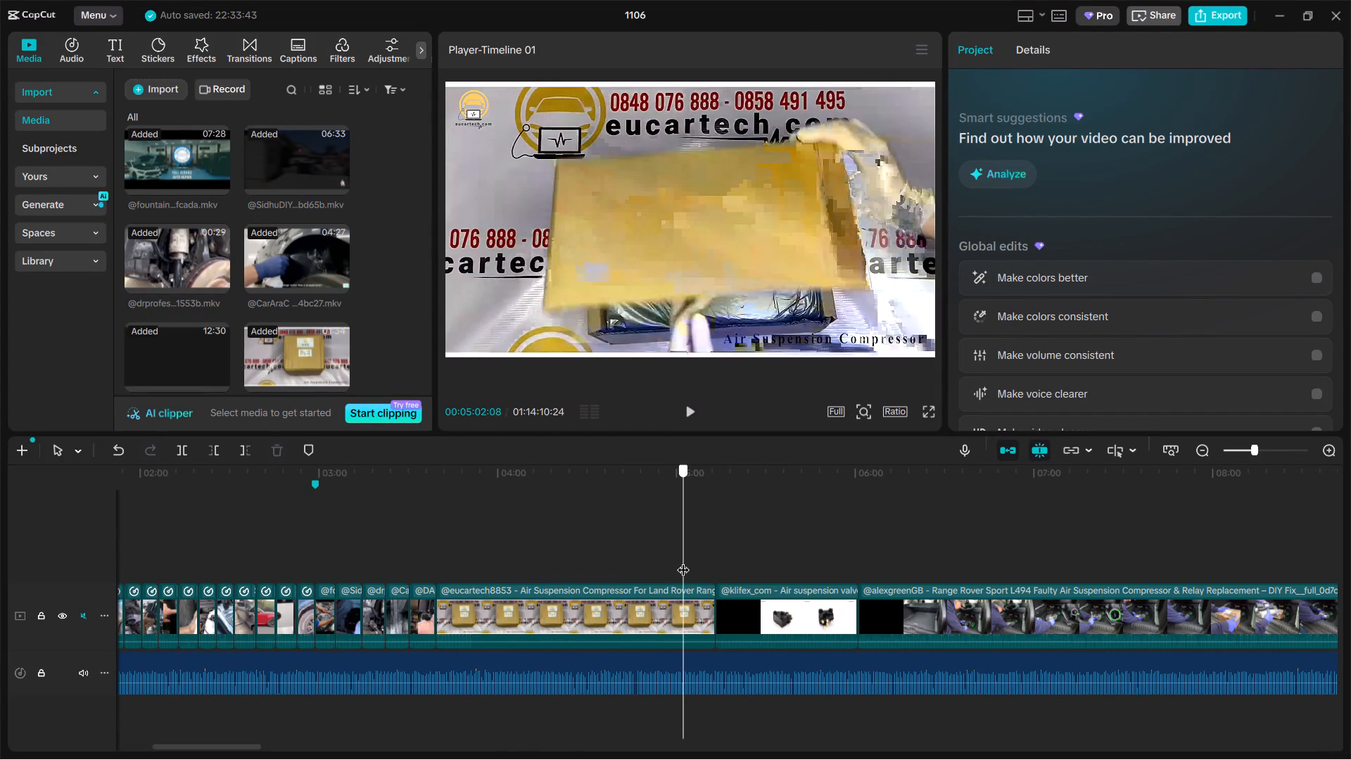
drag(683, 561, 620, 569)
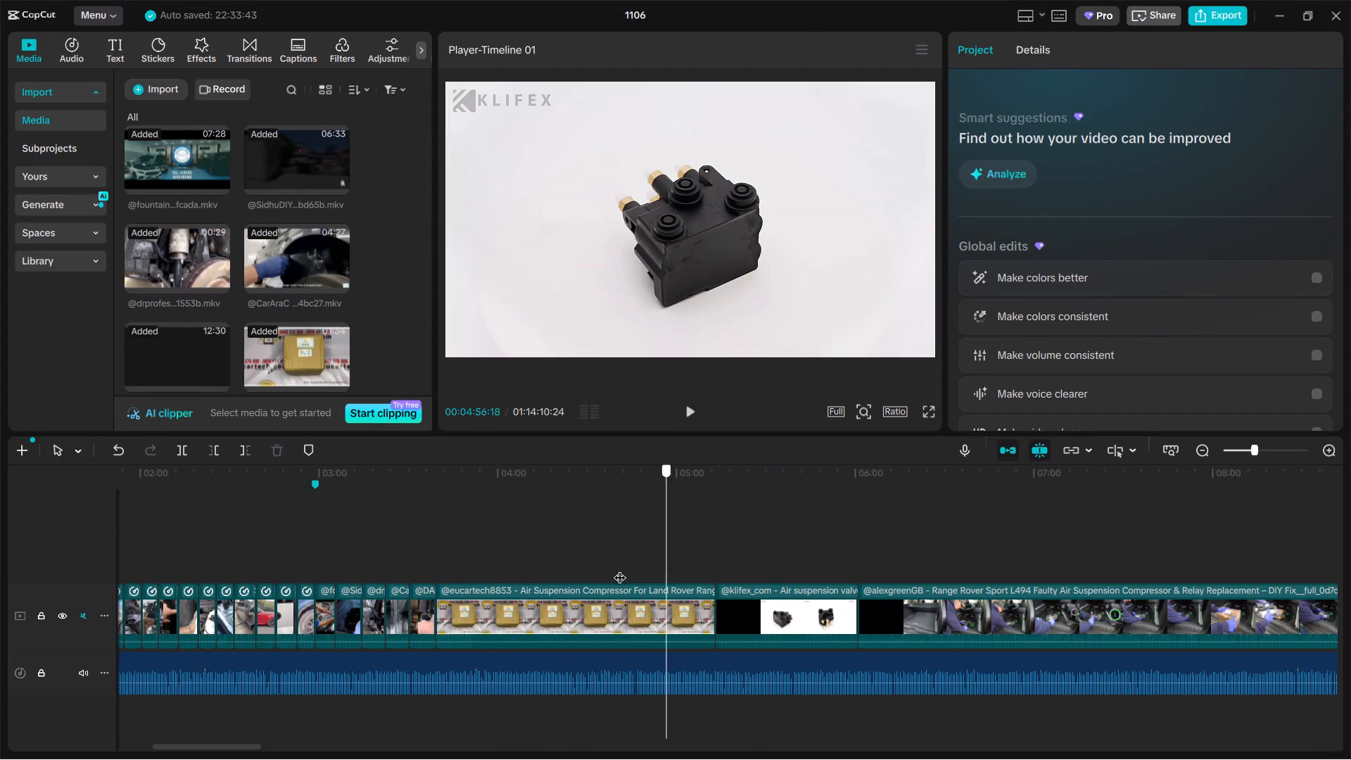
drag(620, 569, 501, 588)
click(538, 641)
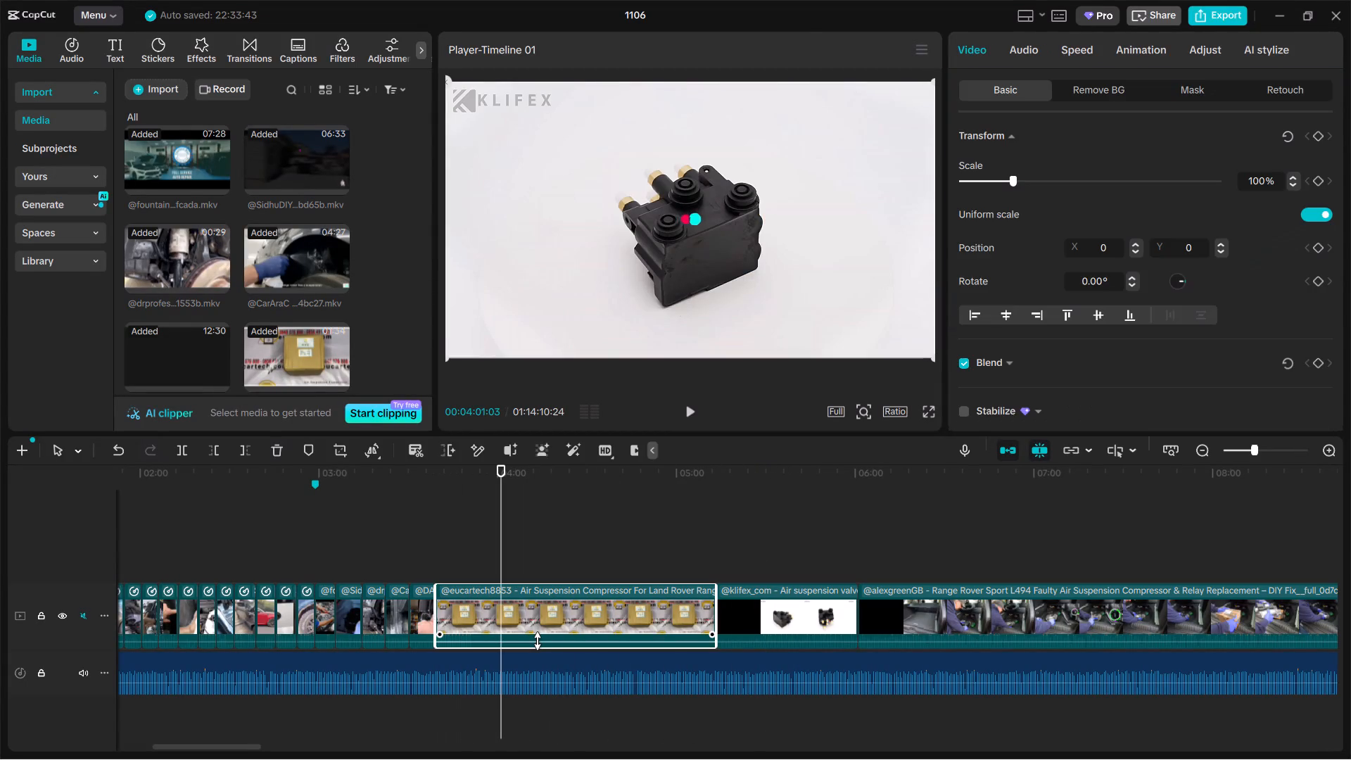
key(BackSpace)
Trim about 14 seconds off the start of the klifex_com air suspension valve clip to cut its dark opening.
double_click(477, 576)
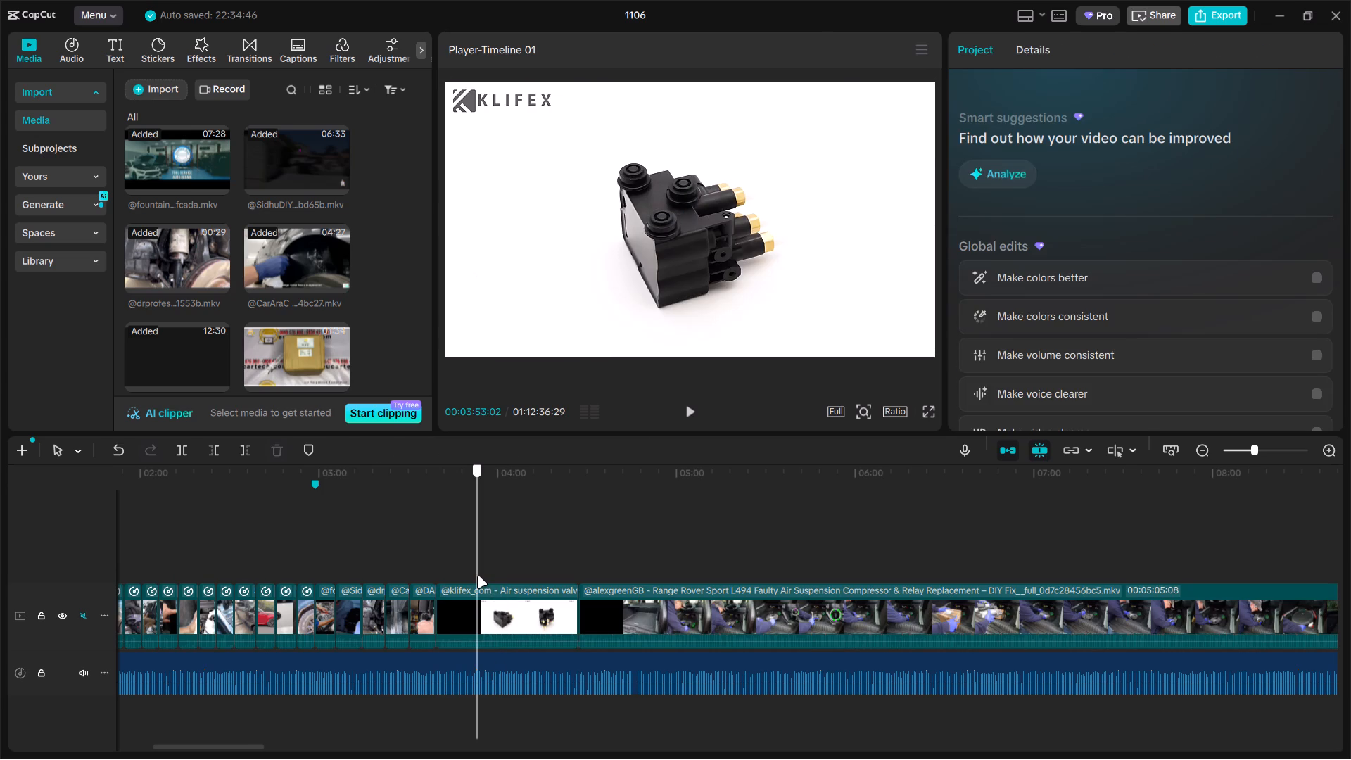
click(489, 604)
drag(432, 602, 457, 602)
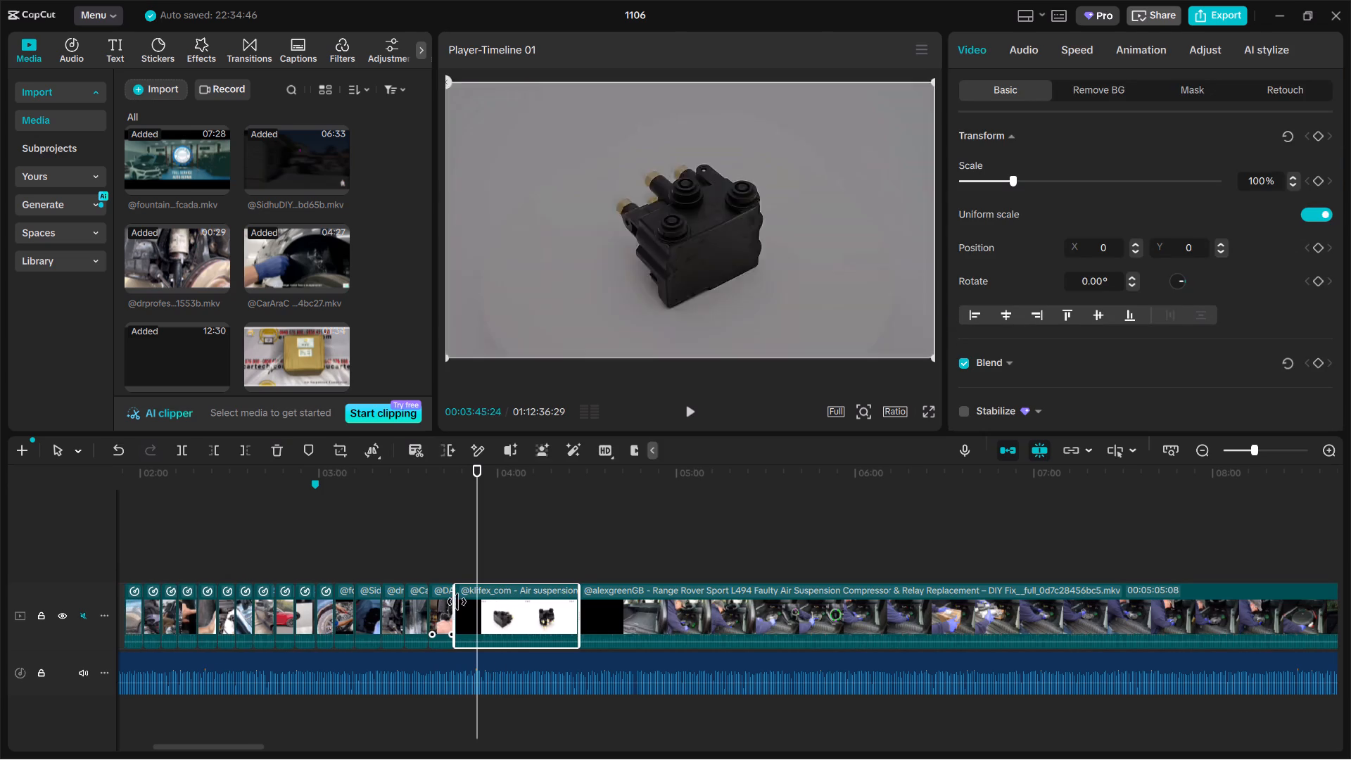
drag(457, 602, 474, 602)
Split the klifex_com valve clip at 00:03:50:28 and delete the part after the cut.
click(471, 574)
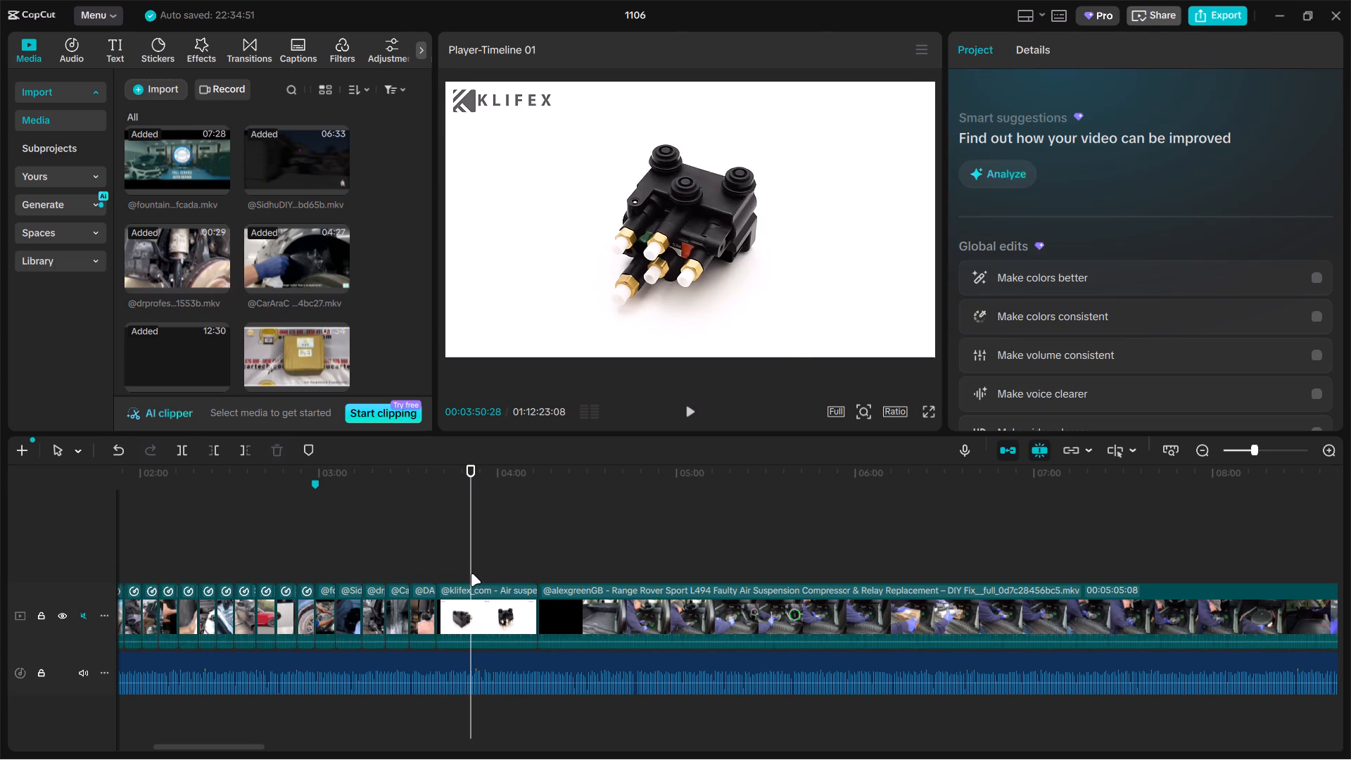
key(ctrl+b)
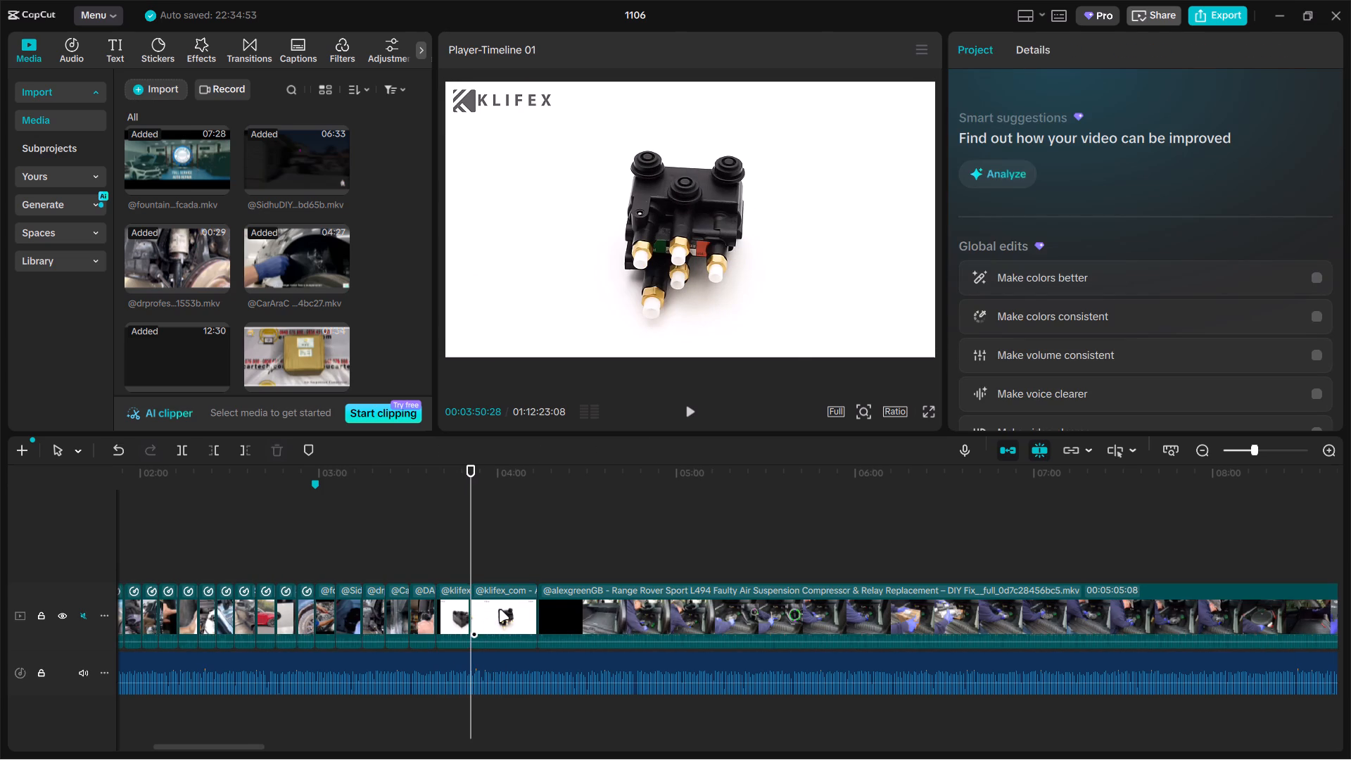
click(499, 609)
key(BackSpace)
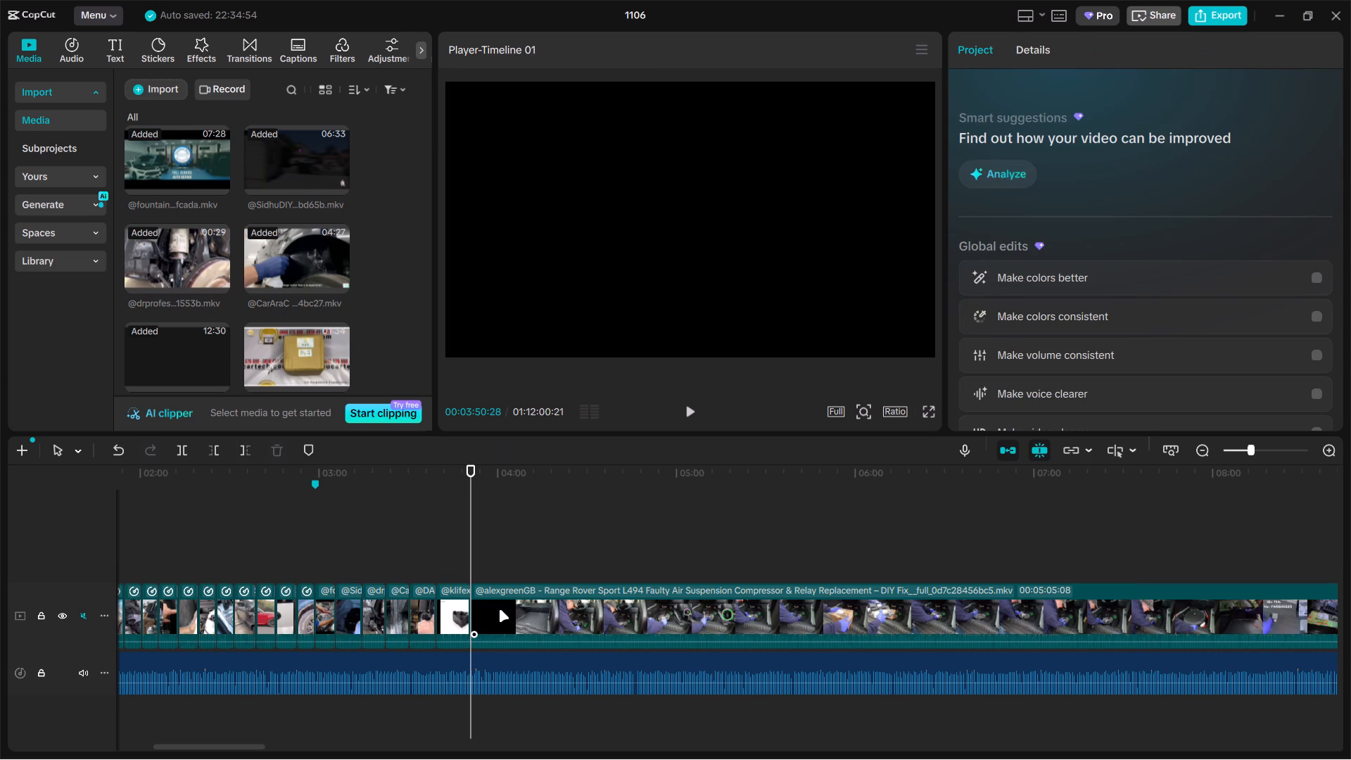
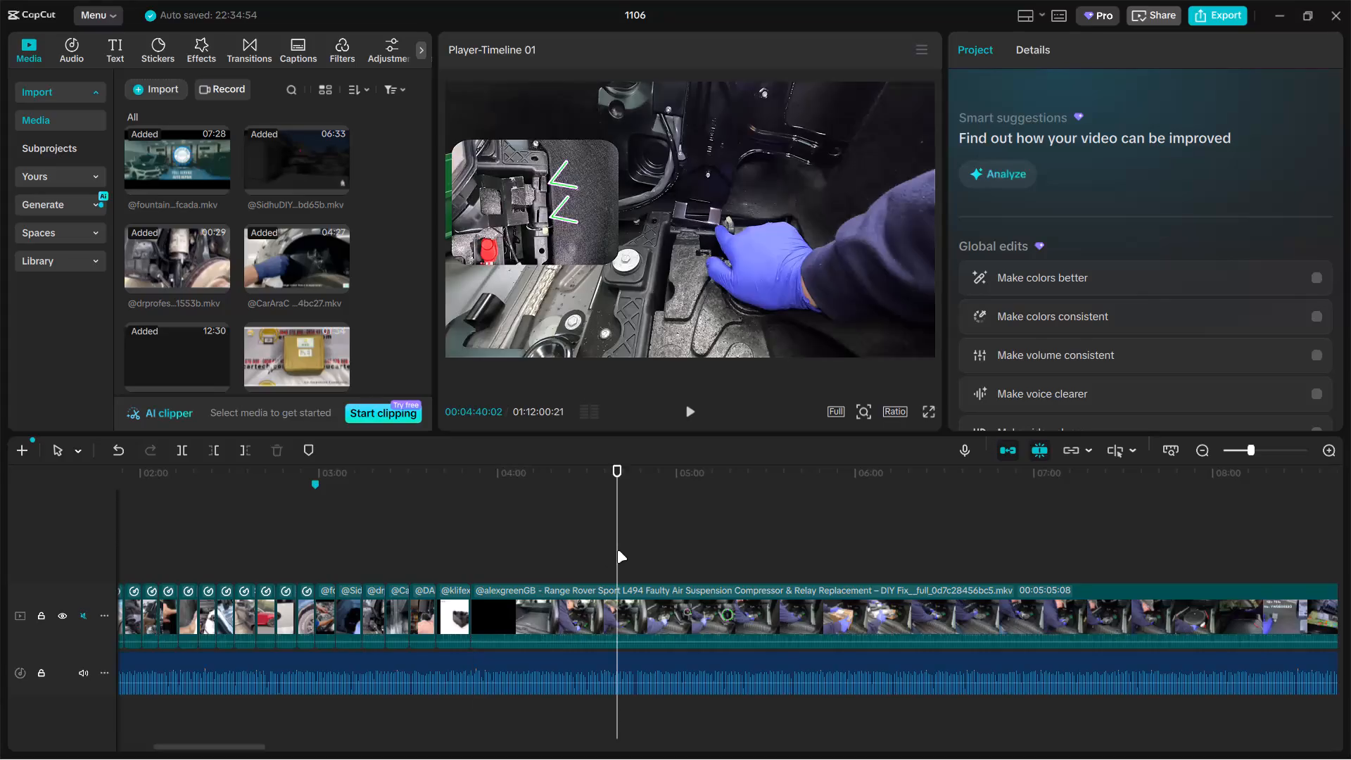
Split the alexgreenGB compressor and relay replacement clip at 00:05:17:05 and delete the part before the cut.
drag(617, 550, 728, 550)
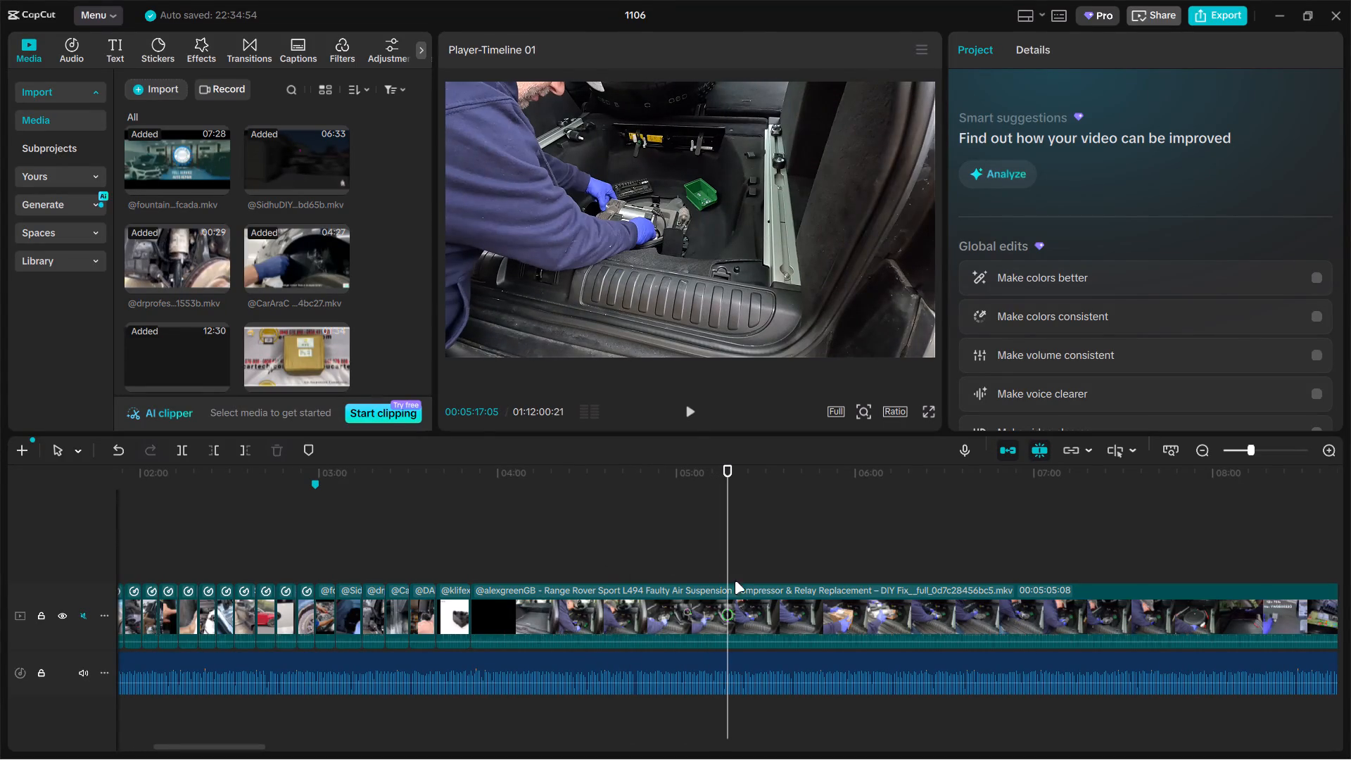
click(742, 604)
key(ctrl+b)
click(661, 619)
key(BackSpace)
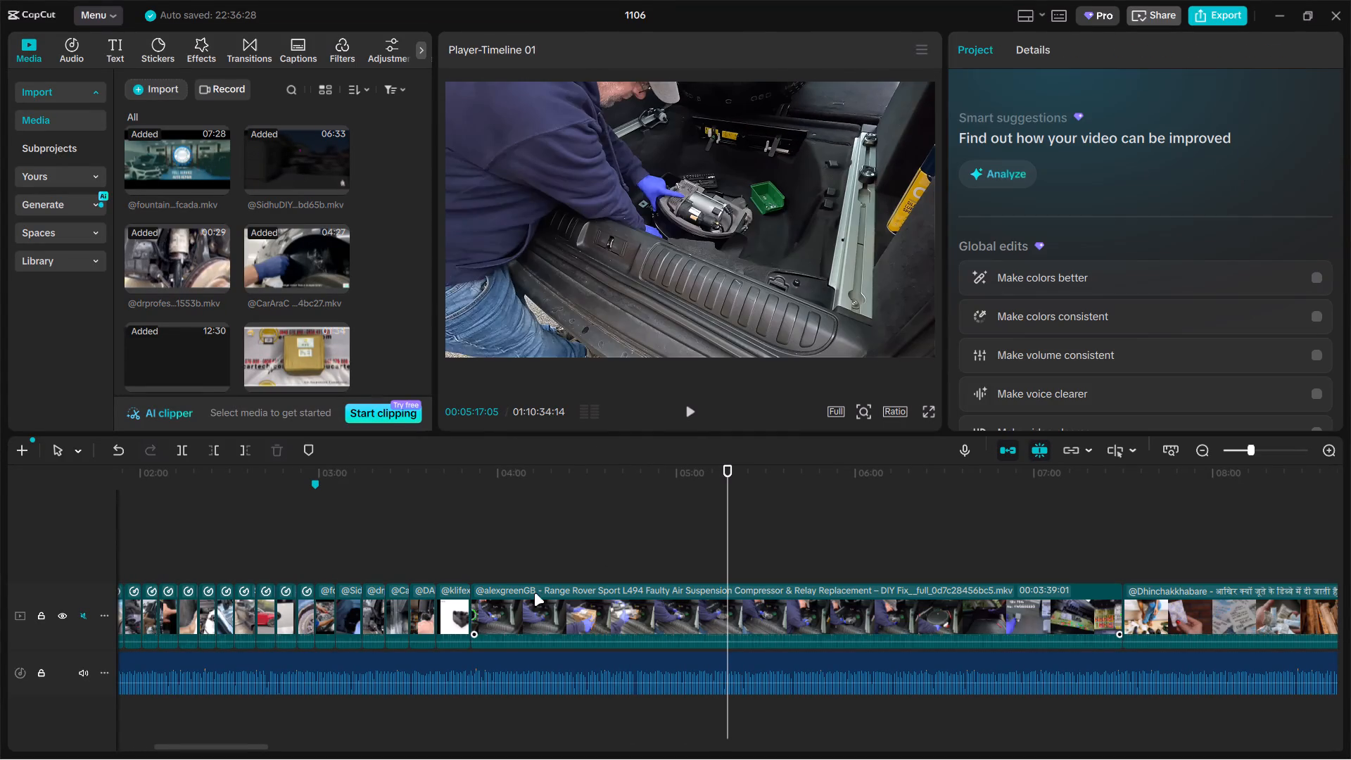
Split the remaining alexgreenGB clip at 00:04:02:08 and delete the part after the cut.
double_click(507, 564)
click(539, 615)
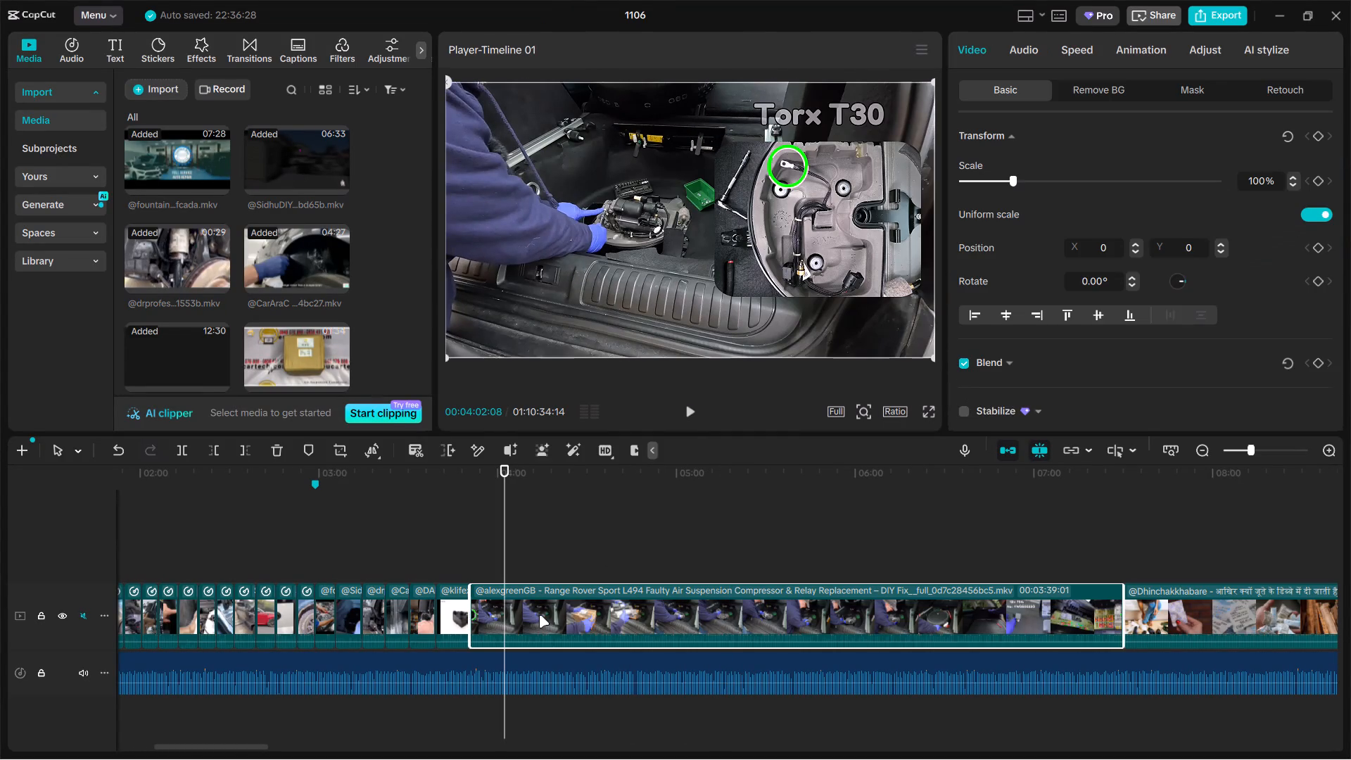
key(ctrl+b)
key(BackSpace)
Skim the Dhinchakkhabare silica gel clip, split it at 00:04:12:27 and delete the part before the cut.
click(543, 552)
drag(543, 552, 693, 541)
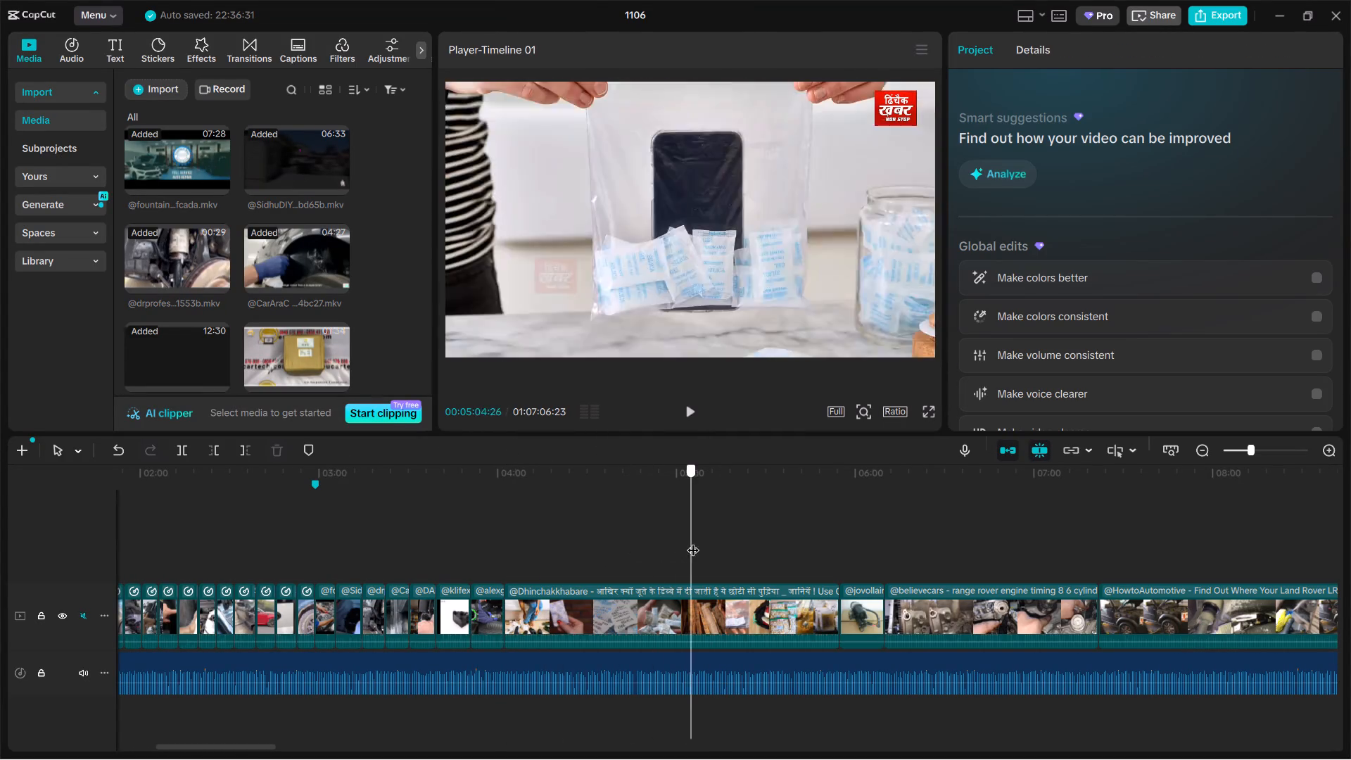
drag(693, 541, 519, 512)
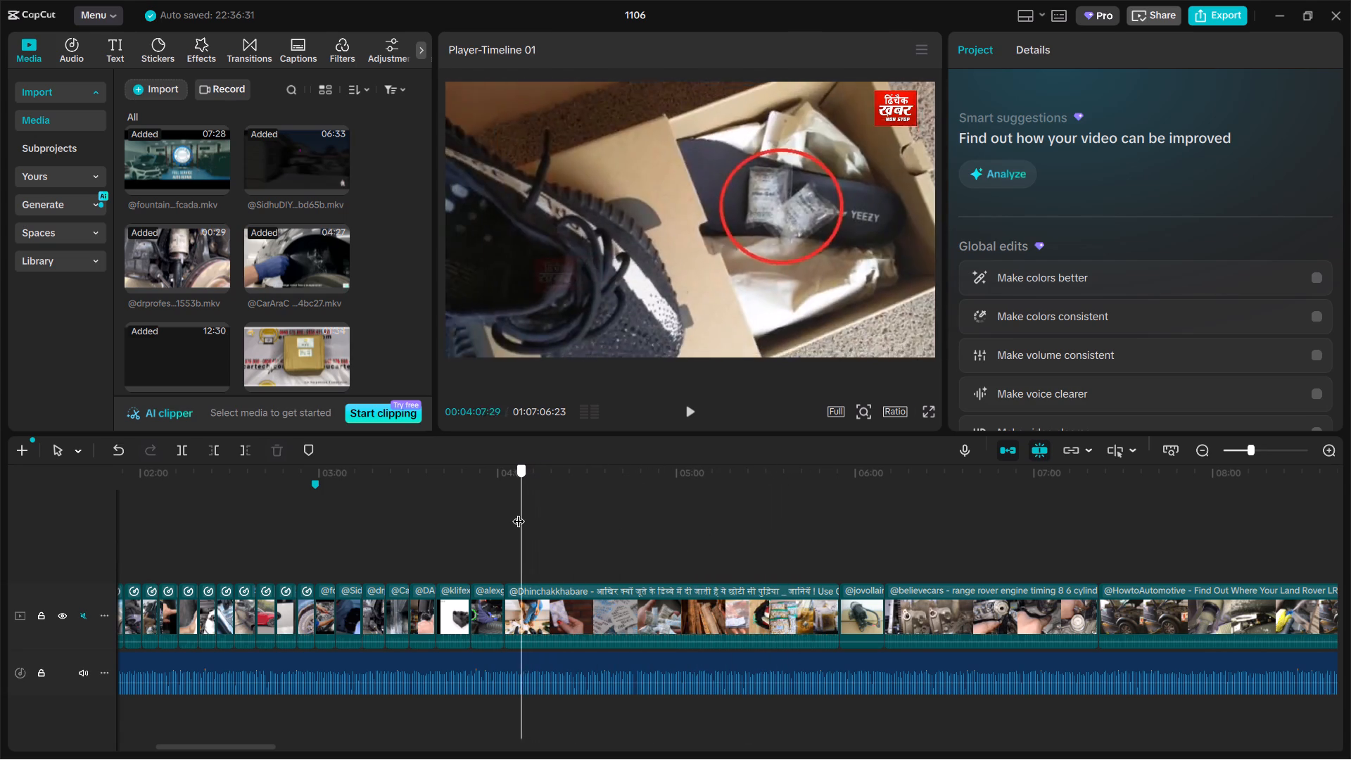
drag(519, 512, 536, 512)
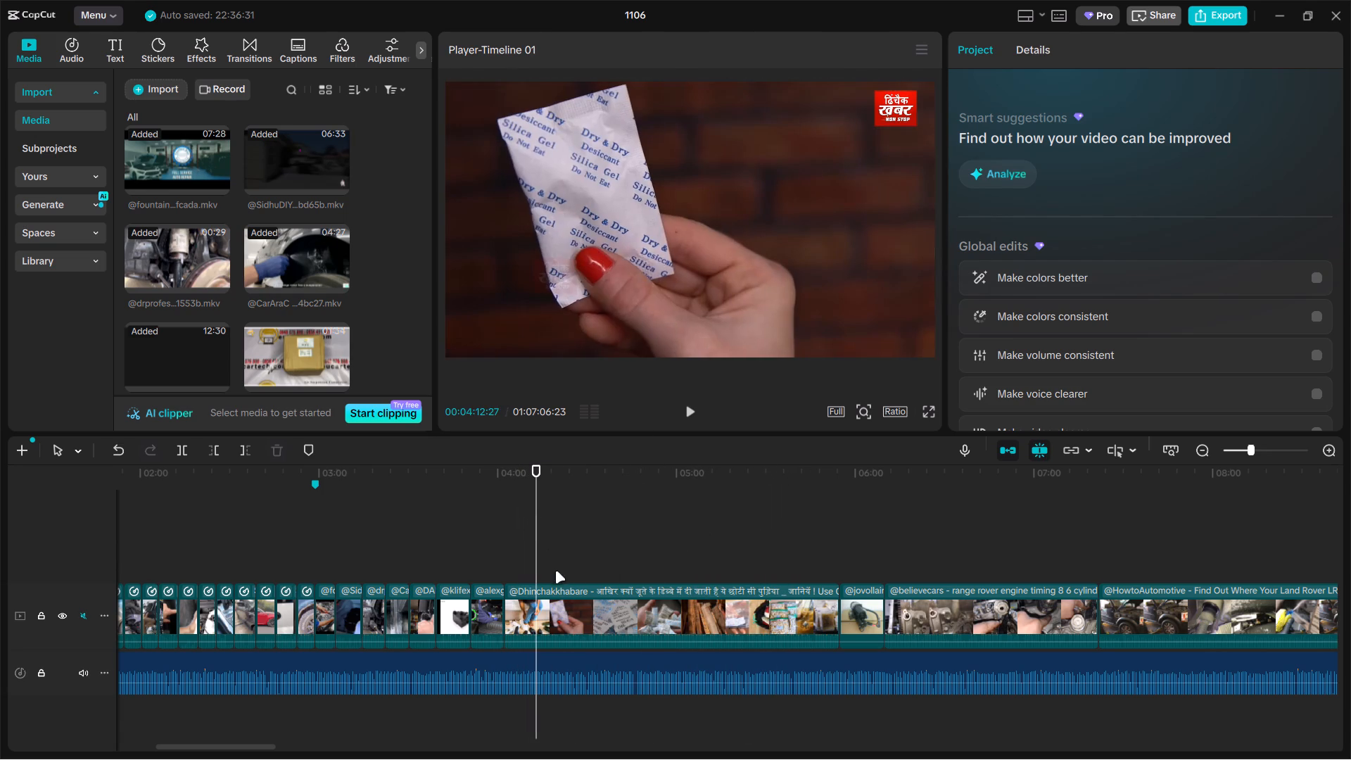
click(555, 593)
key(ctrl+b)
click(521, 614)
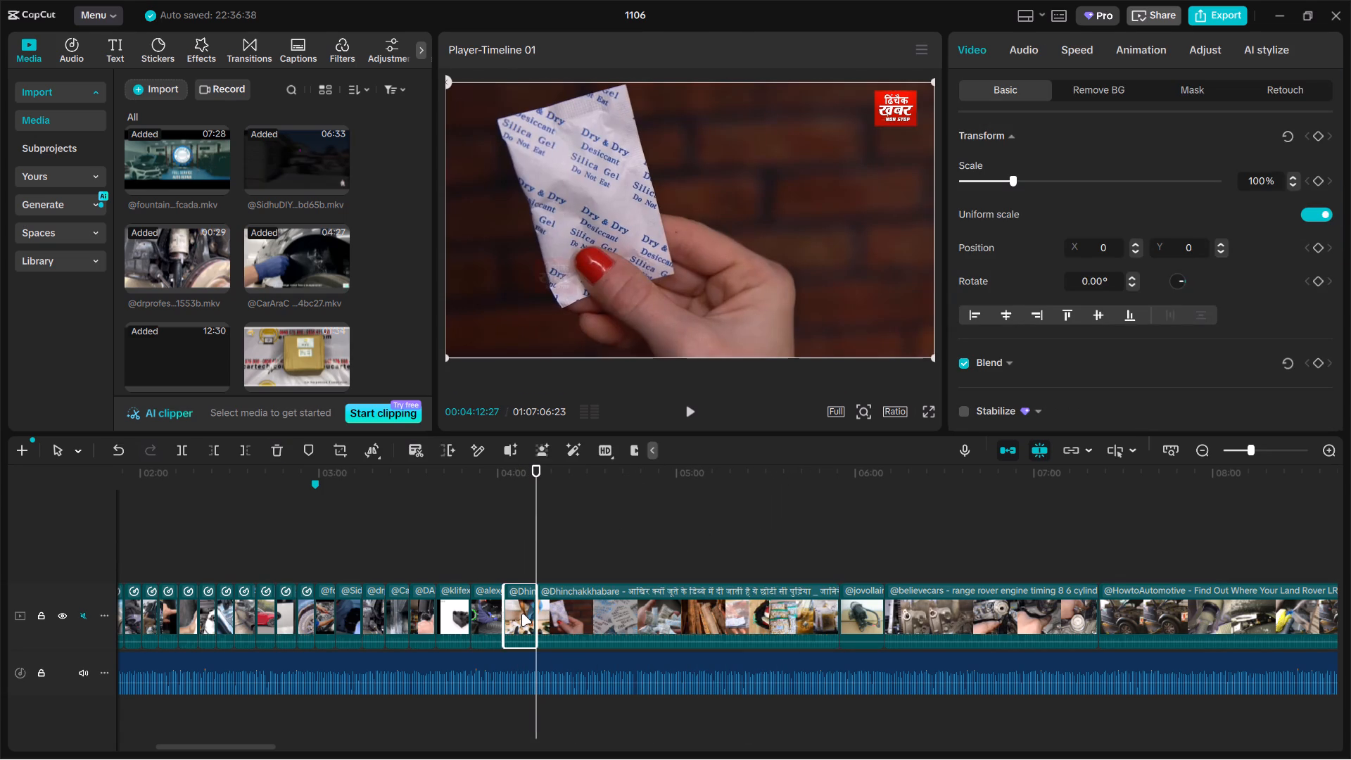
key(BackSpace)
Split the remaining Dhinchakkhabare clip at 00:04:08:20 and delete the part after the cut.
click(524, 569)
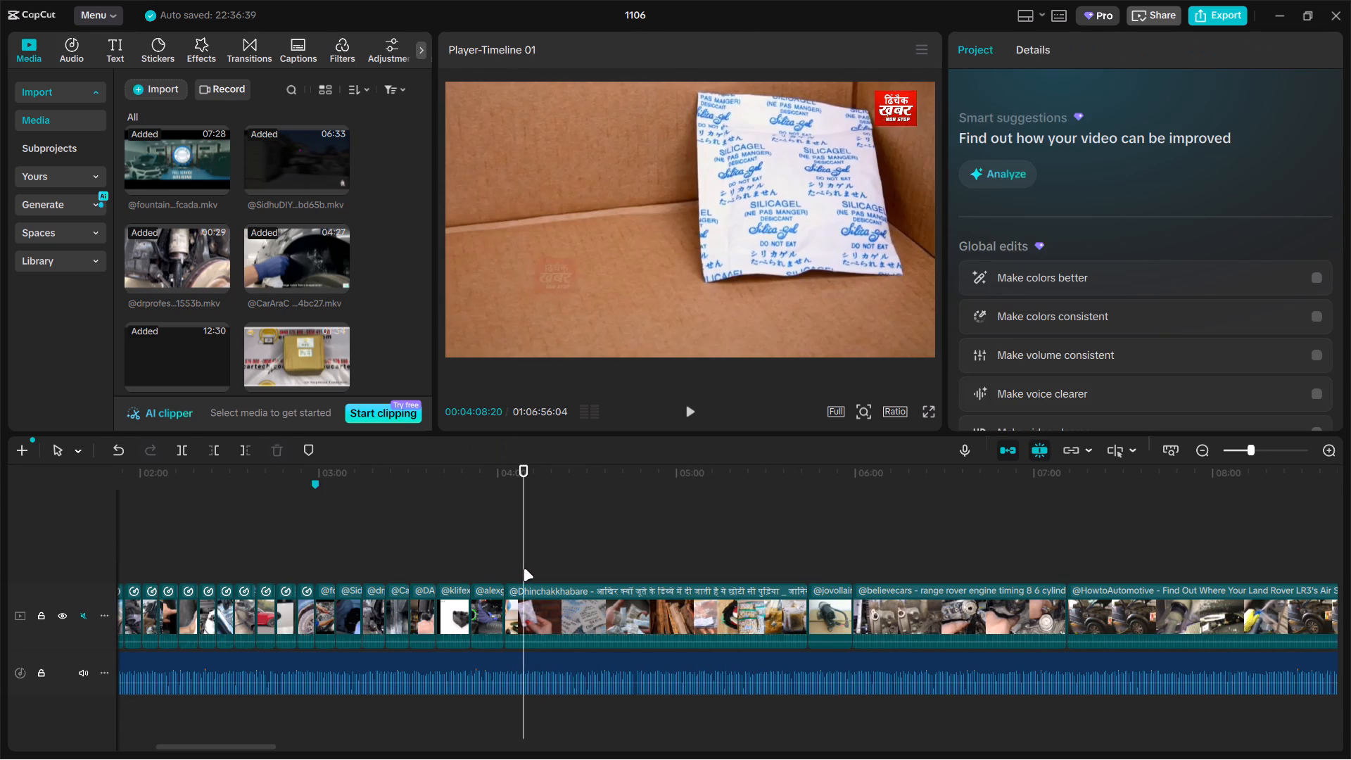
click(566, 609)
key(ctrl+b)
key(BackSpace)
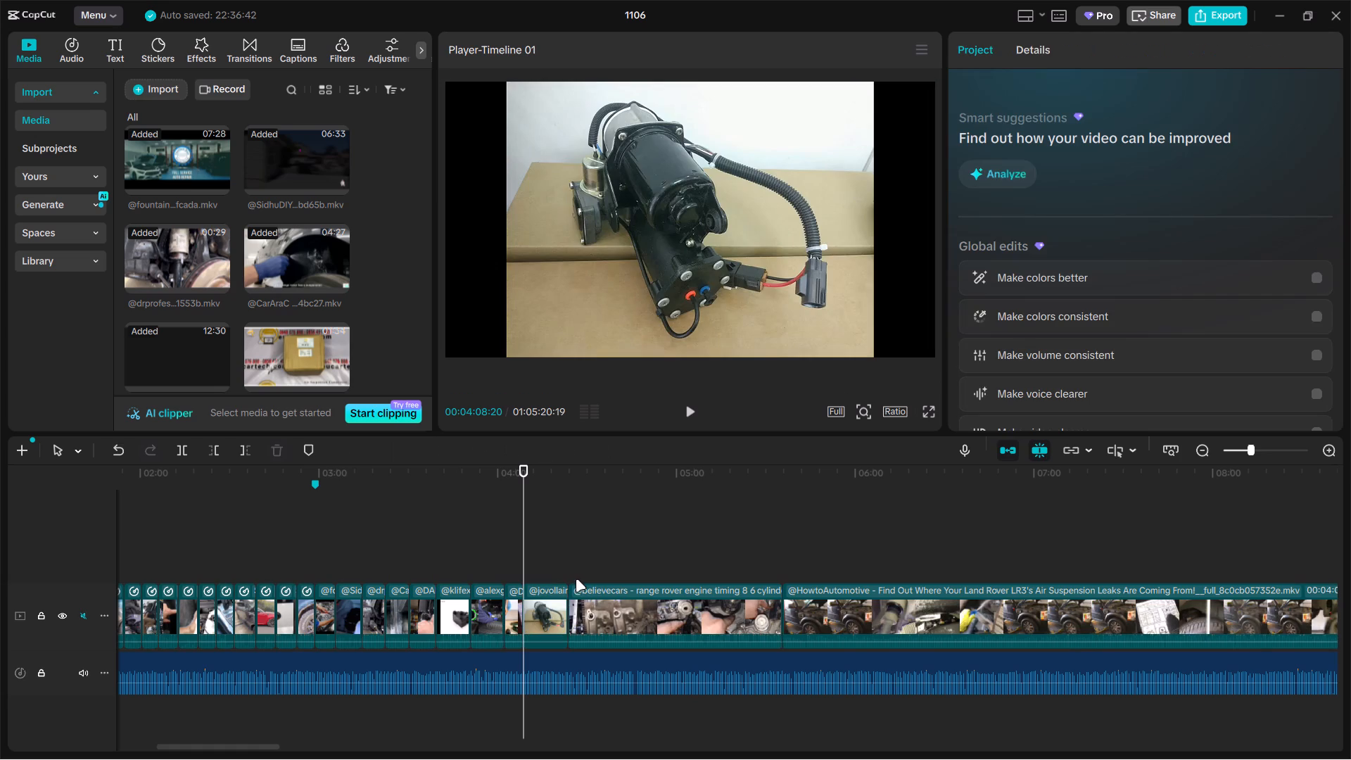
Skim the jovollair compressor clip and trim about 6 seconds off its end.
click(576, 577)
drag(576, 577, 542, 577)
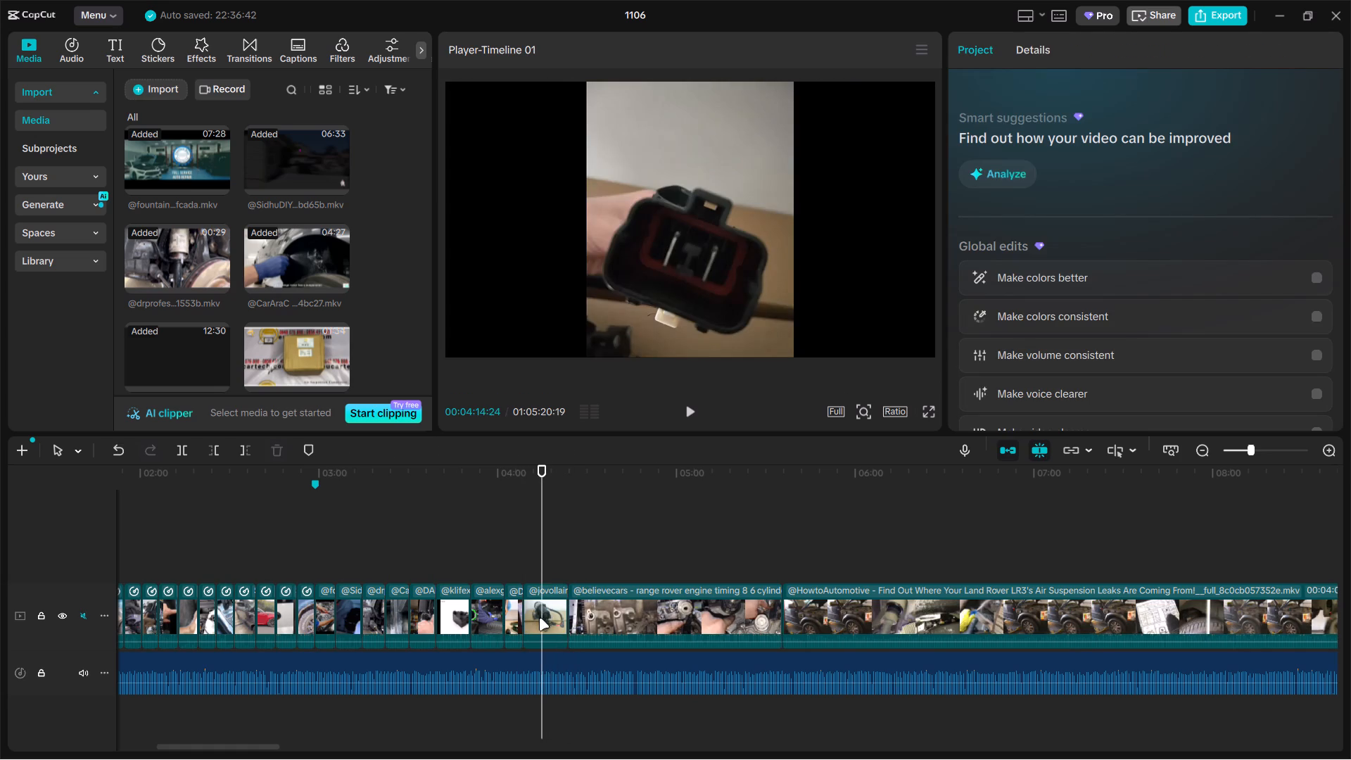
click(539, 618)
drag(566, 611, 541, 611)
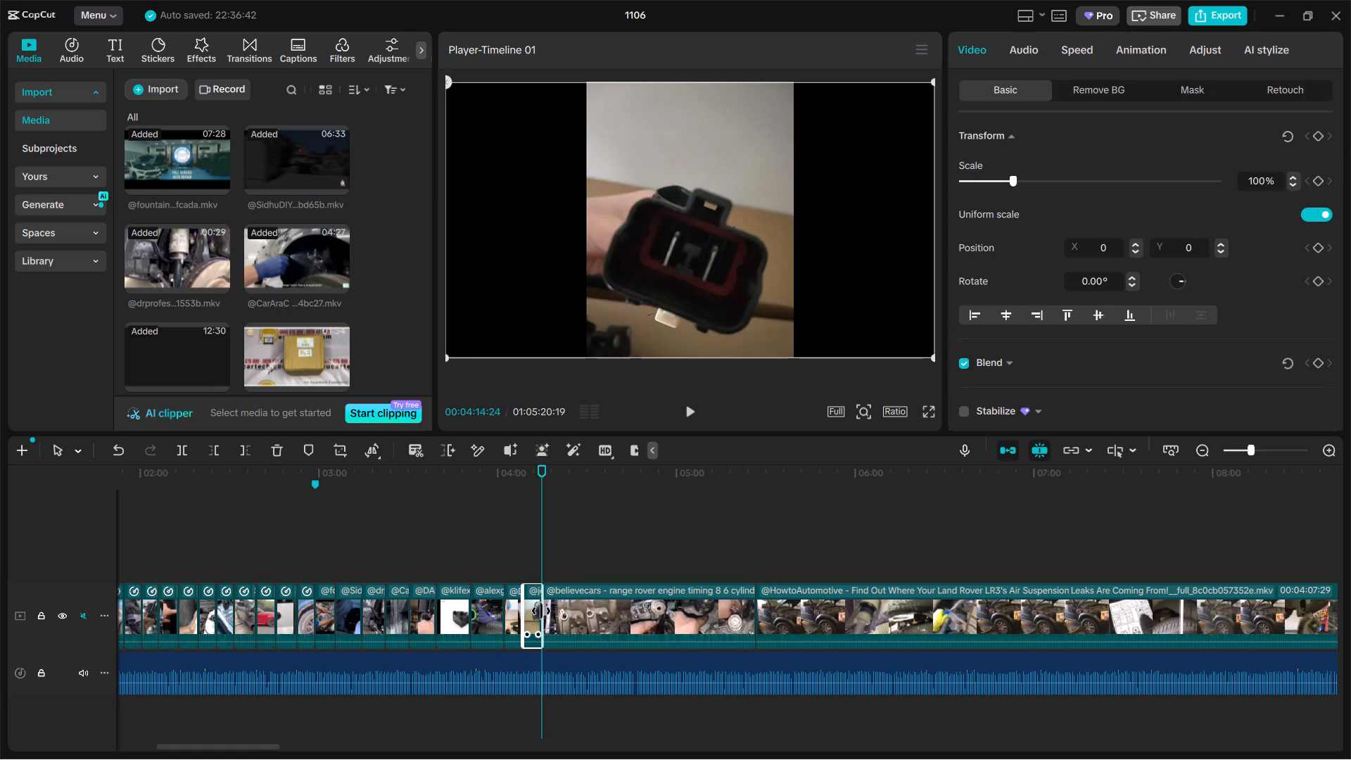
drag(541, 611, 549, 609)
Skim the believecars engine timing clip and trim about 11 seconds off its start.
click(626, 564)
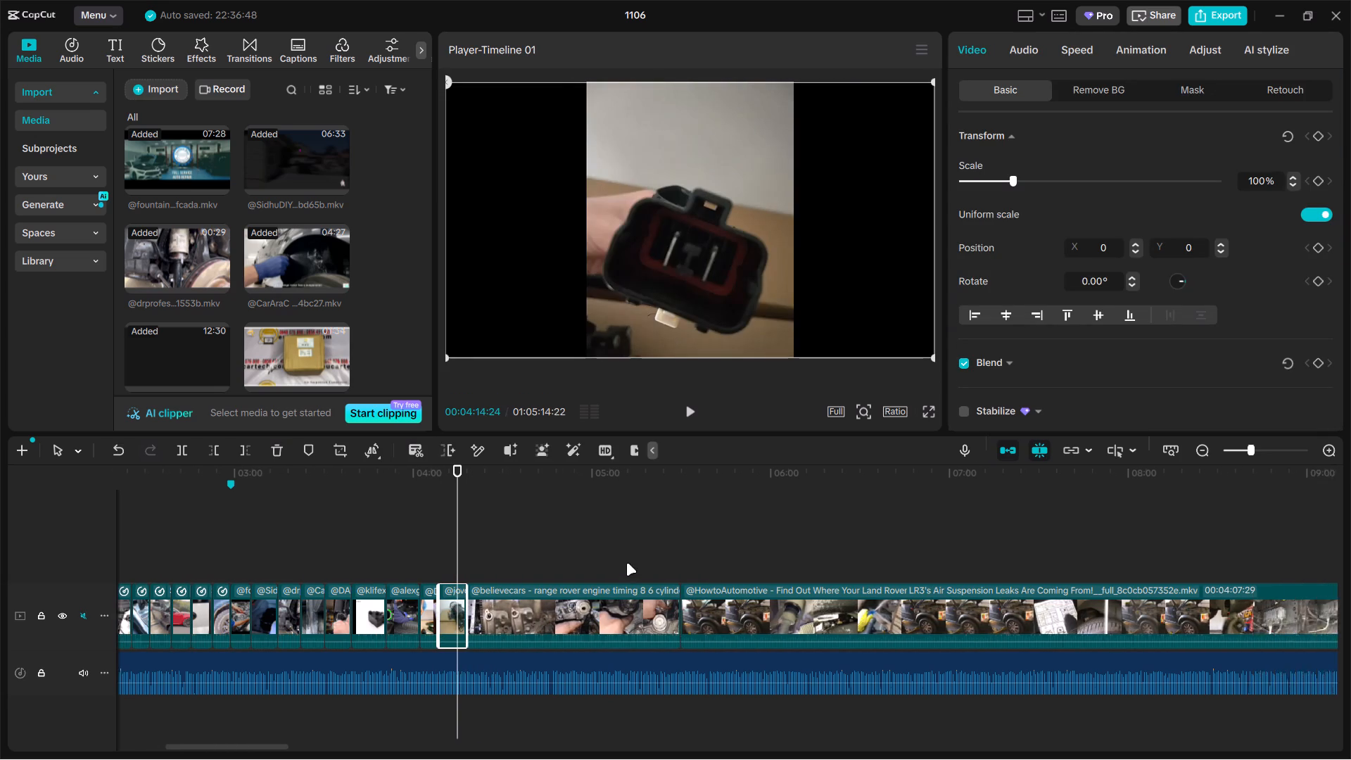
ctrl+scroll(609, 562, down, 6)
click(396, 557)
drag(396, 557, 462, 555)
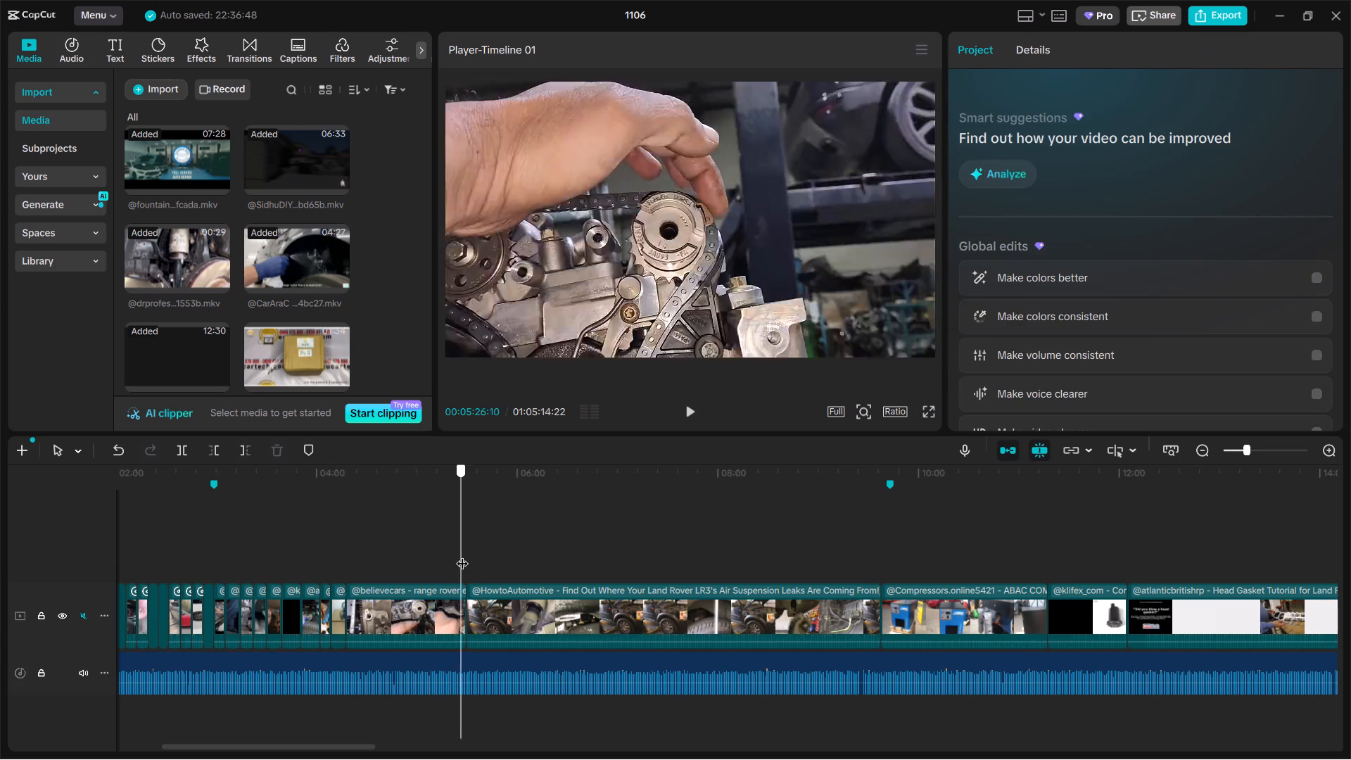
drag(462, 555, 374, 560)
click(376, 609)
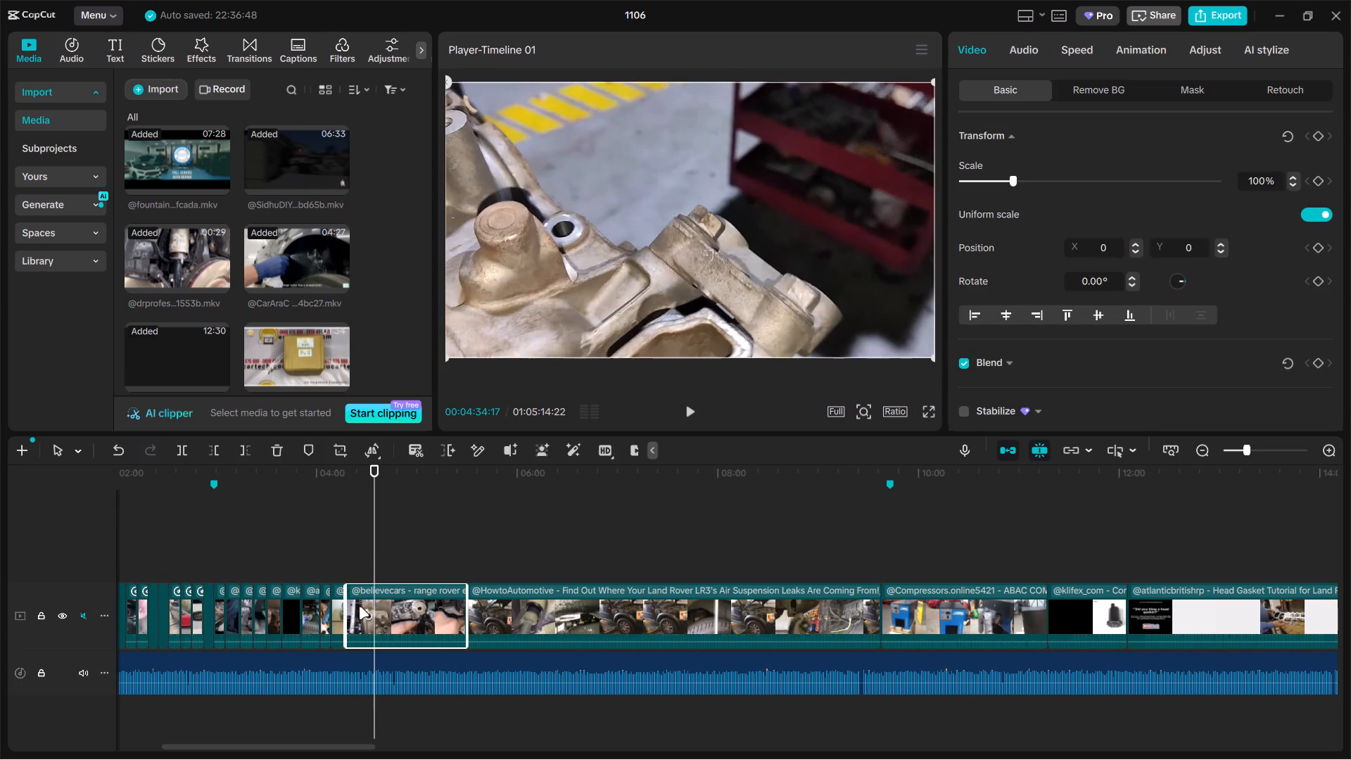
drag(351, 607, 370, 602)
Split the believecars clip at 00:04:32:20 and delete the part after the cut.
click(372, 570)
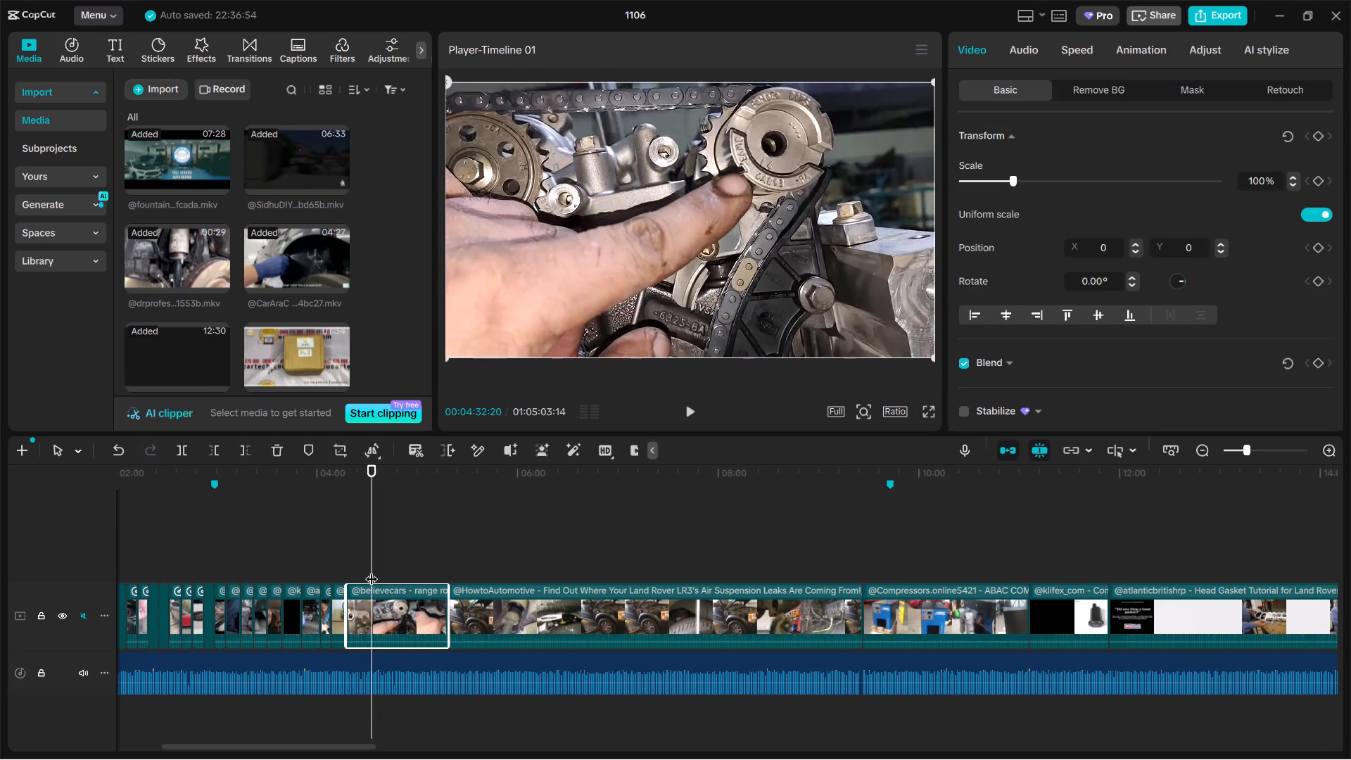
key(ctrl+b)
key(BackSpace)
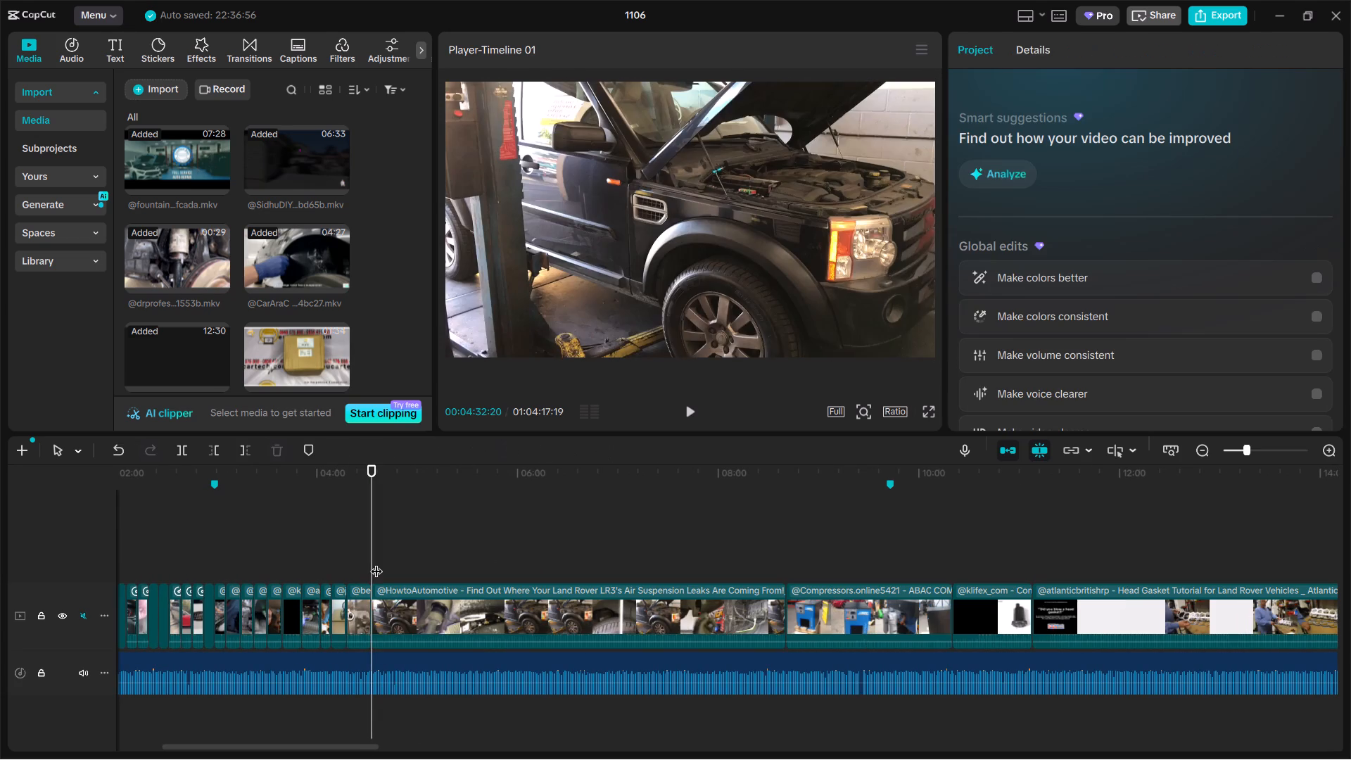
Split the HowtoAutomotive air suspension leaks clip at 00:05:24:25 and delete the part before the cut.
drag(376, 562, 459, 563)
click(467, 602)
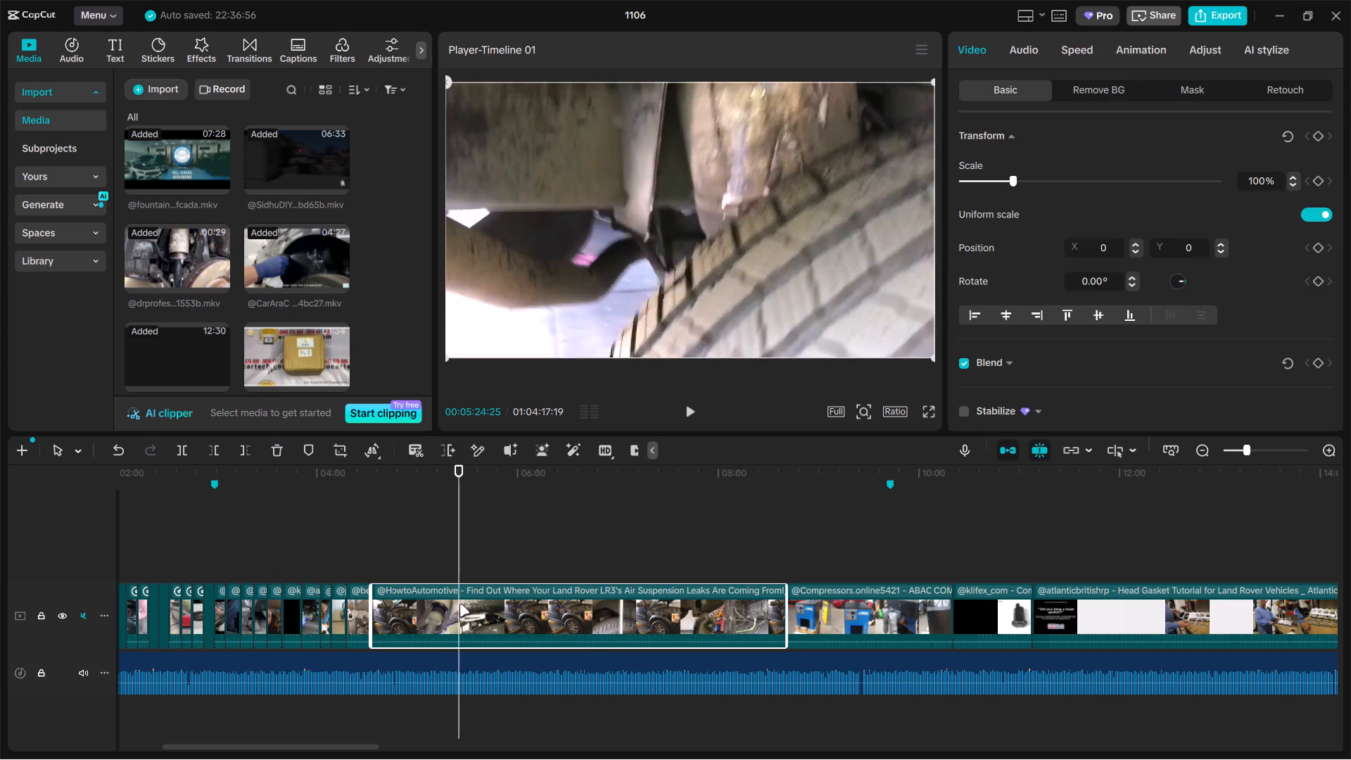
key(ctrl+n)
click(718, 446)
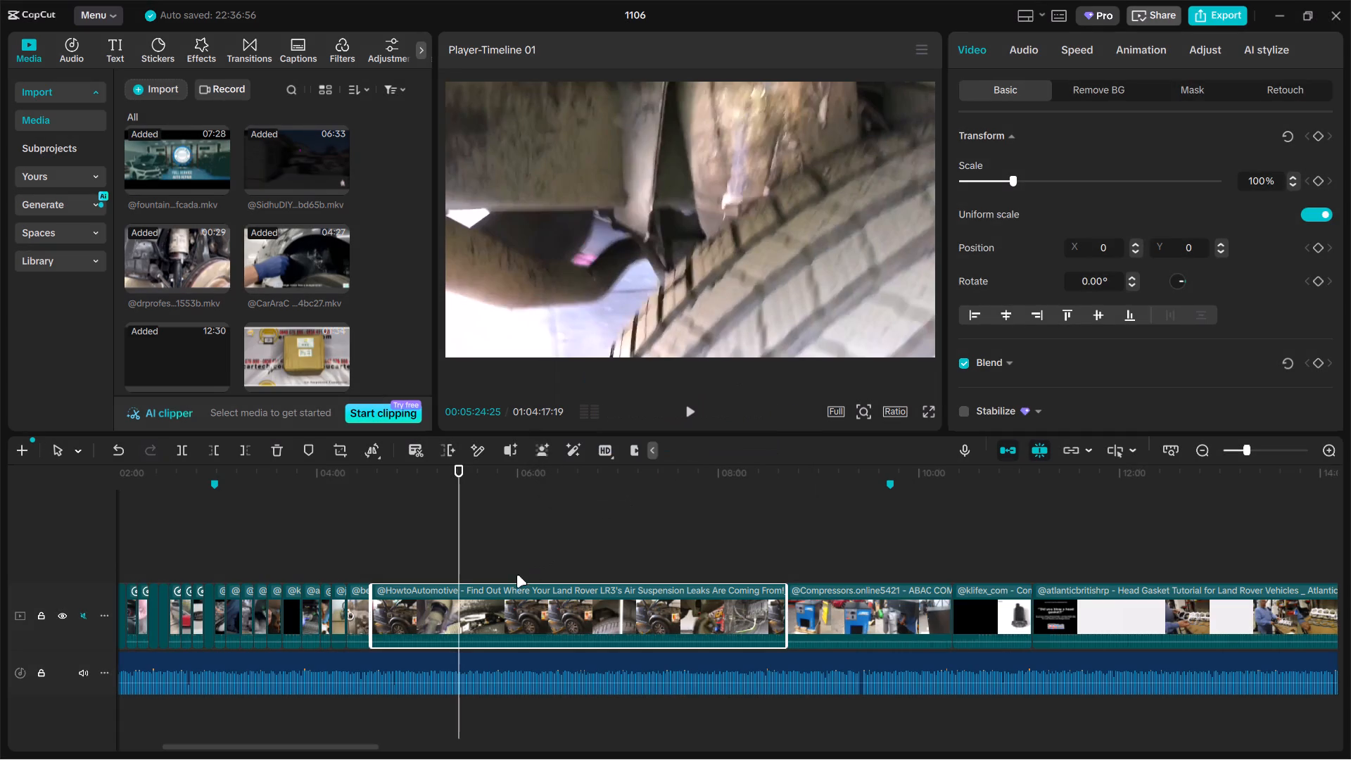
key(ctrl+b)
click(448, 599)
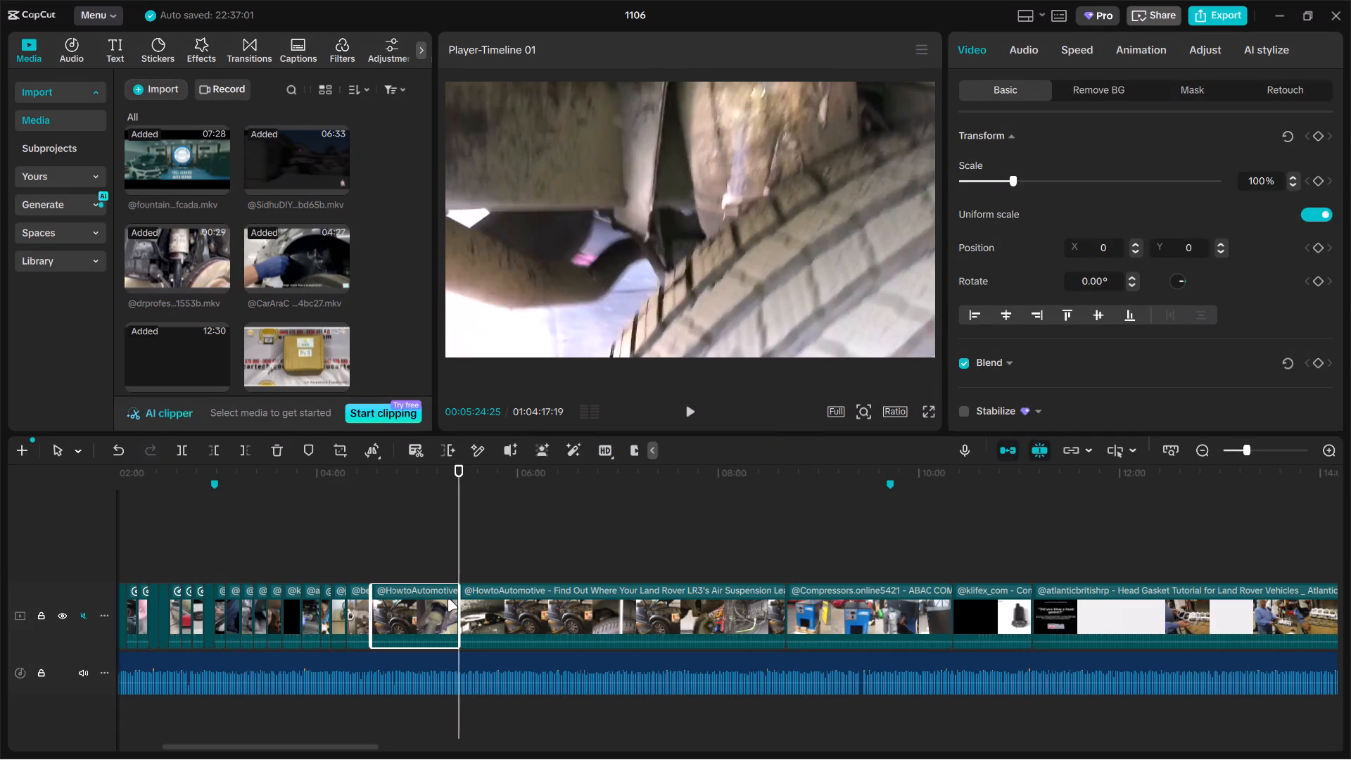
key(BackSpace)
Split the remaining HowtoAutomotive clip at 00:04:46:04 and delete the part after the cut.
click(410, 553)
drag(410, 553, 394, 560)
click(417, 603)
key(ctrl+b)
key(BackSpace)
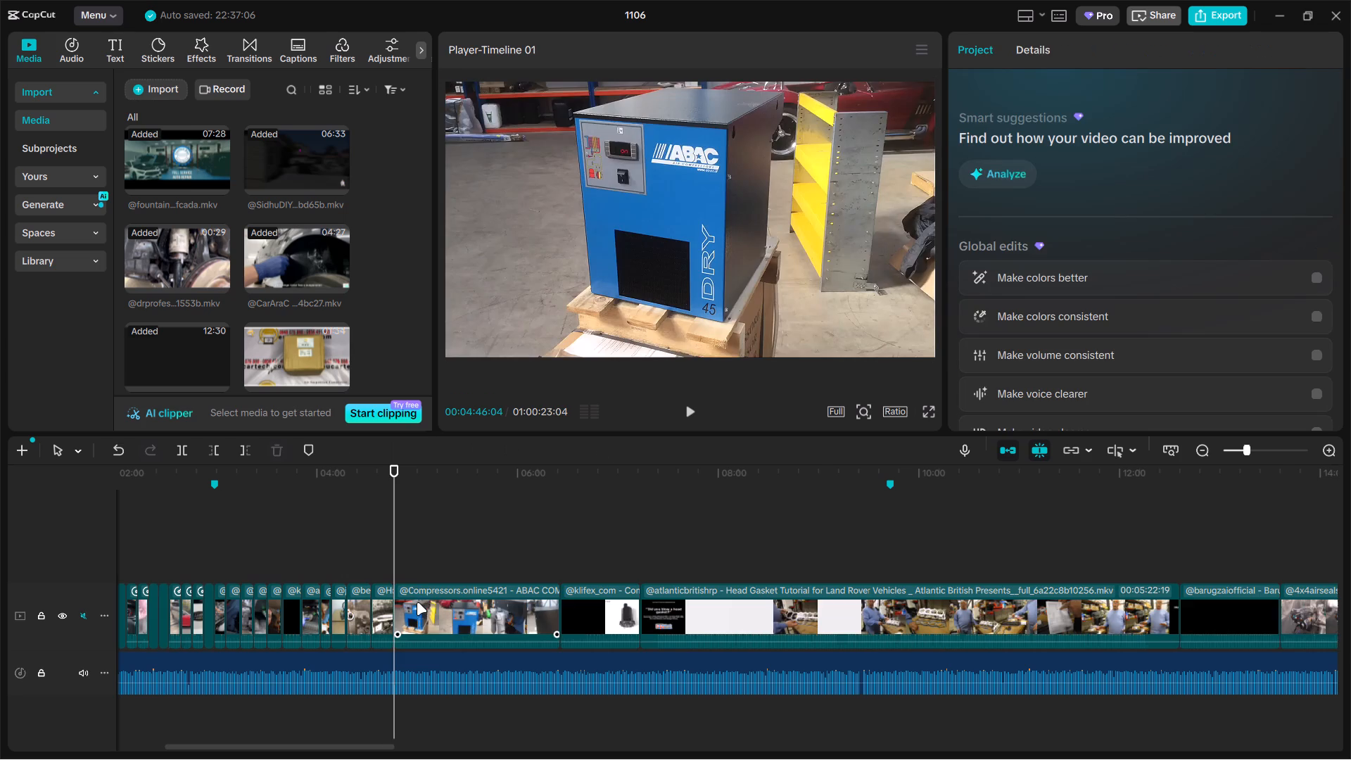
Skim the Compressors.online5421 ABAC clip, split it at 00:05:01:08 and delete the part after the cut.
click(413, 569)
drag(413, 569, 432, 566)
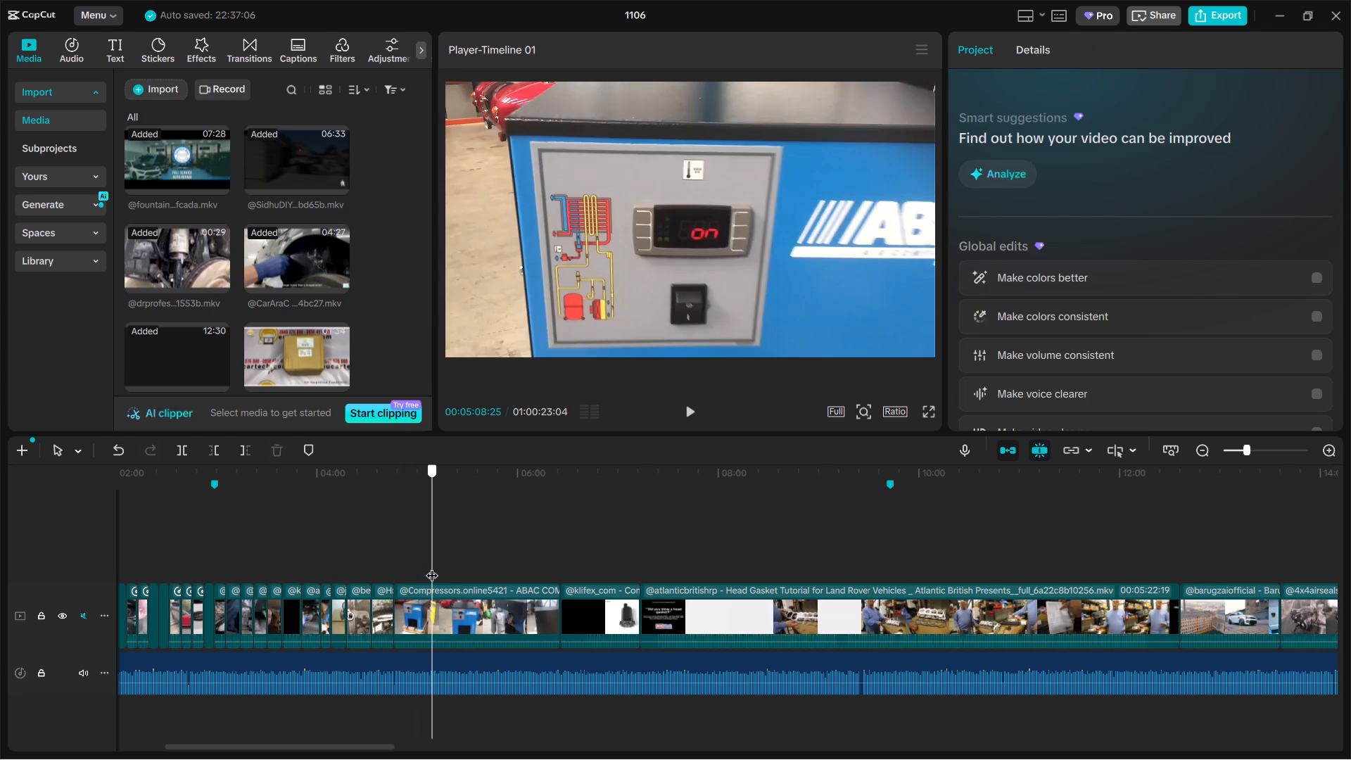
drag(432, 566, 419, 581)
click(426, 599)
key(ctrl+b)
key(BackSpace)
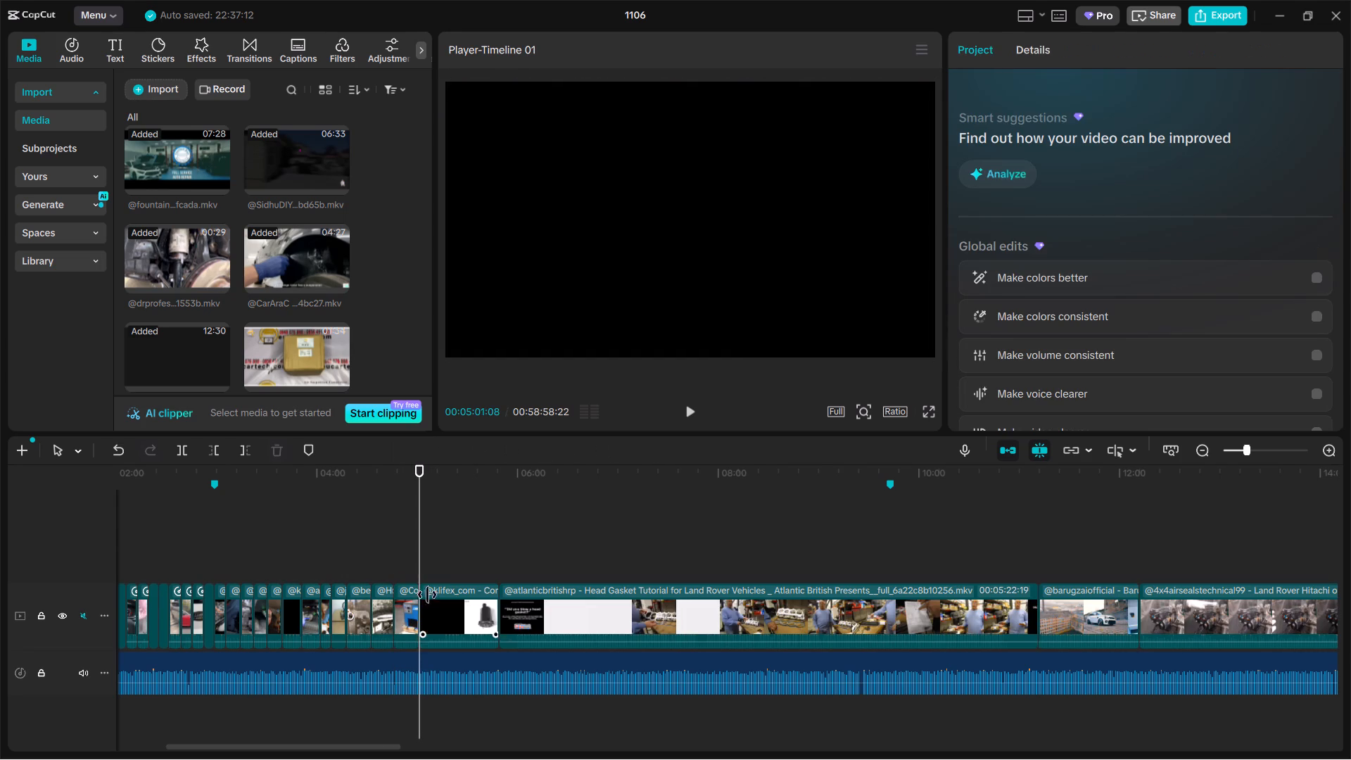
Split the second klifex_com clip at 00:05:15:17 and delete the part after the cut.
click(440, 563)
drag(440, 563, 443, 572)
click(452, 600)
key(ctrl+b)
key(ctrl+n)
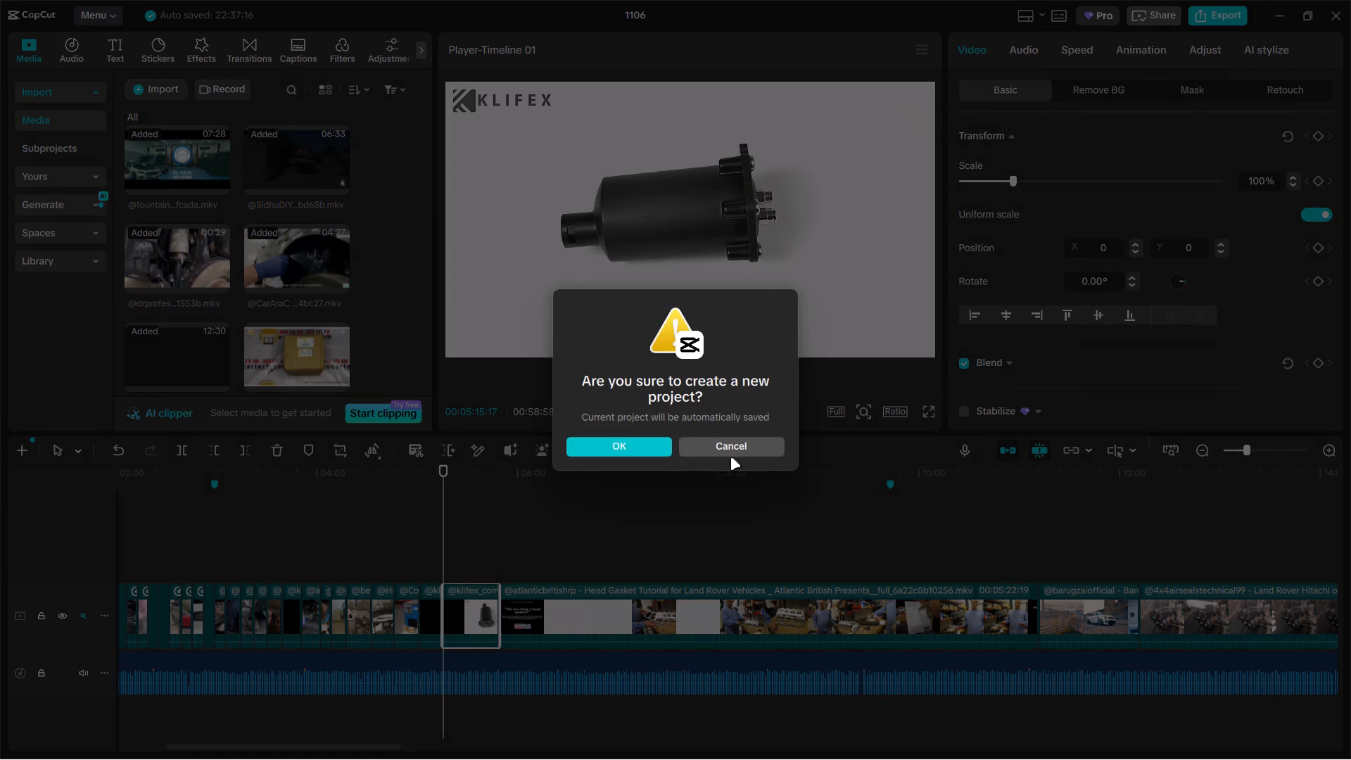
click(734, 448)
key(BackSpace)
Split the atlanticbritishrp head gasket clip at 00:07:50:00 and delete the part before the cut.
click(478, 564)
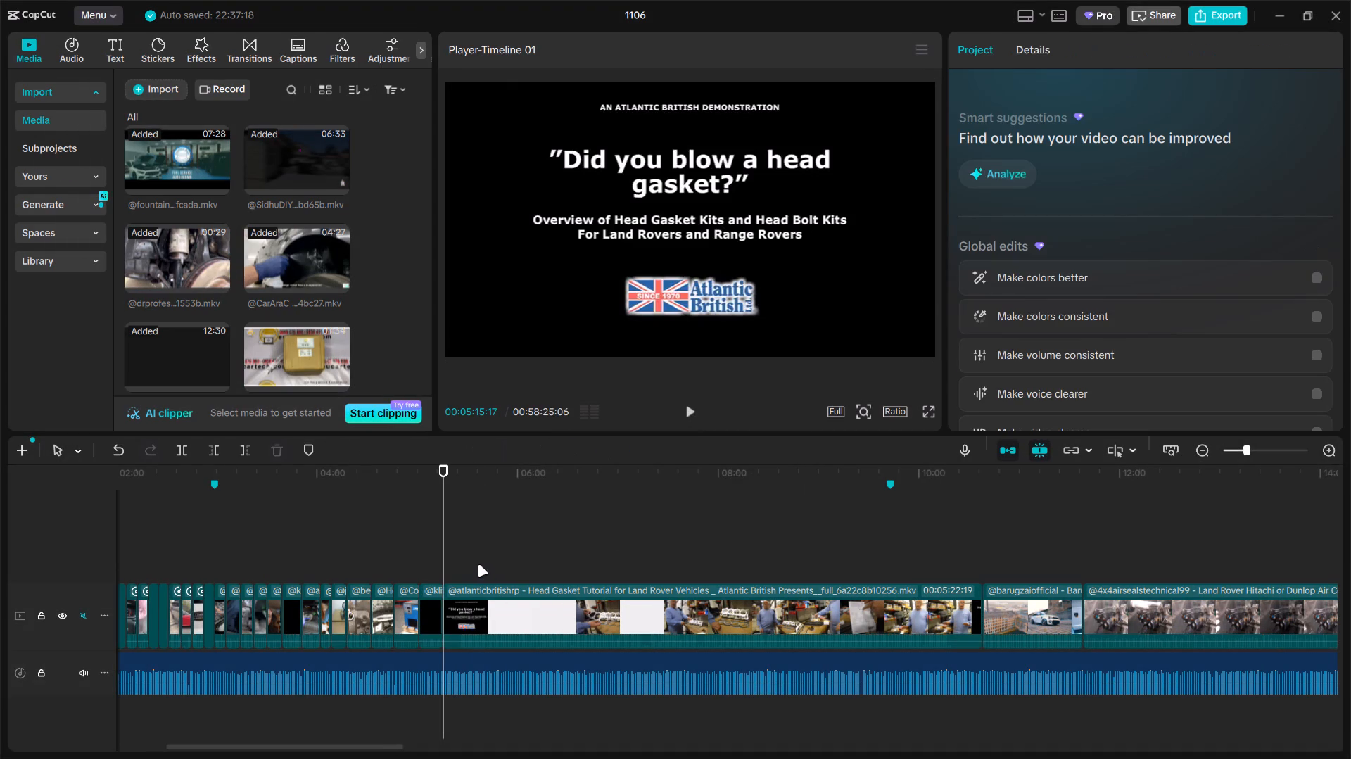
drag(478, 564, 702, 550)
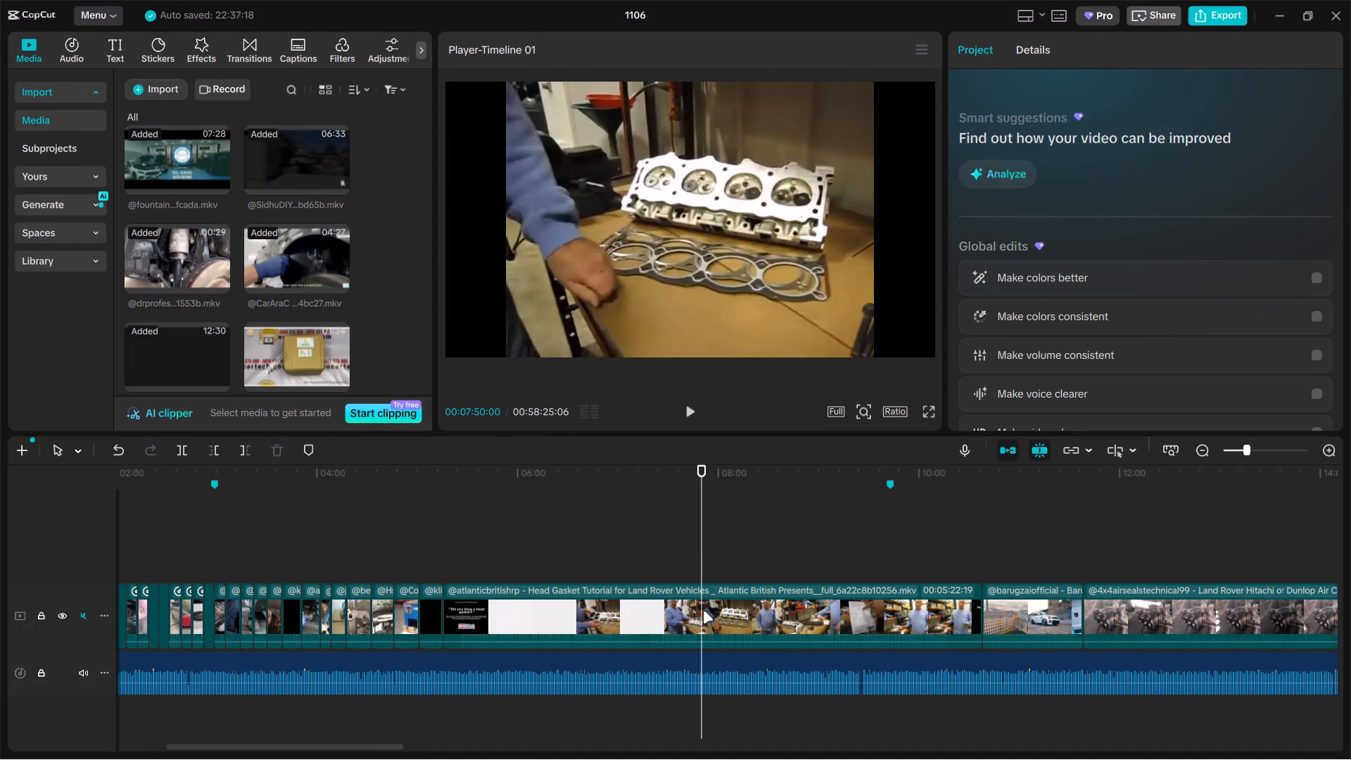
click(703, 611)
key(ctrl+b)
click(621, 628)
key(BackSpace)
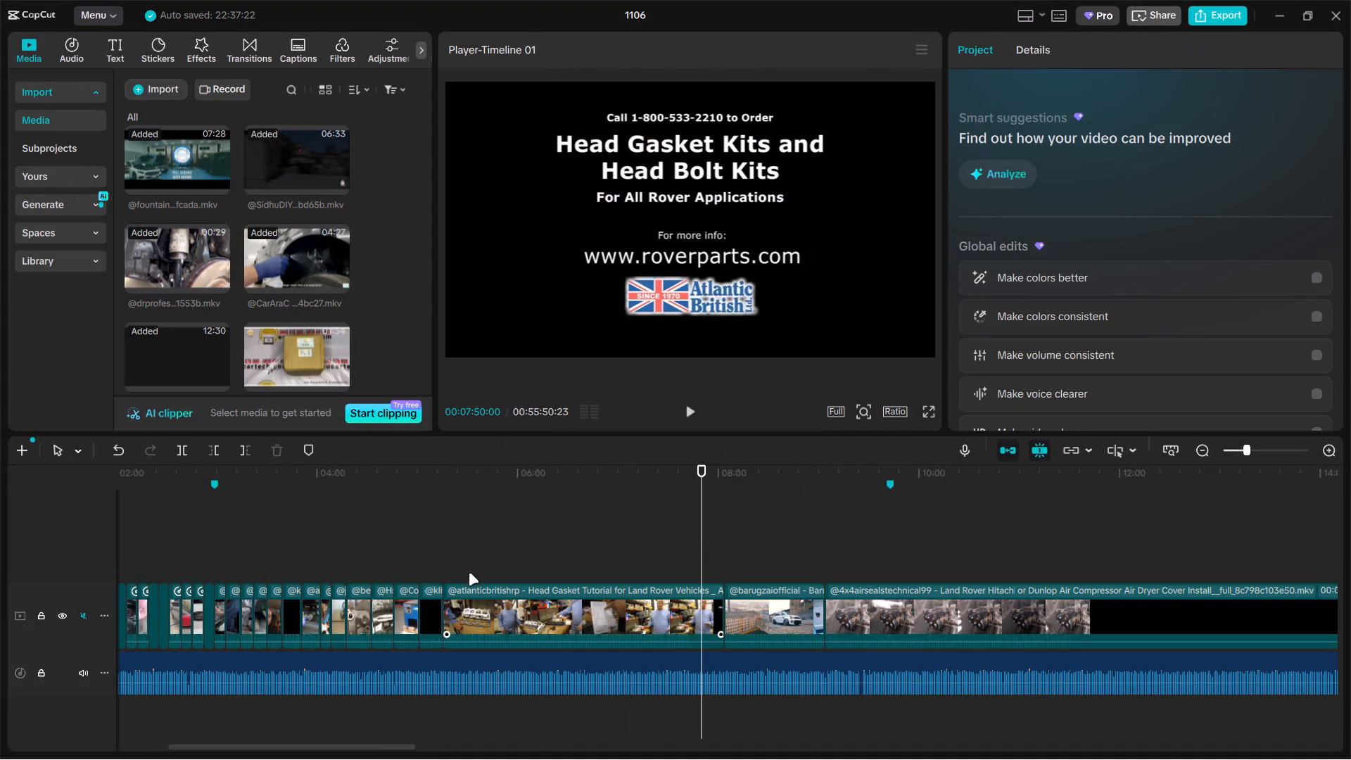
Skim the remaining atlanticbritishrp clip, split it at 00:06:10:21 and delete the part before the cut.
click(470, 571)
drag(472, 571, 445, 577)
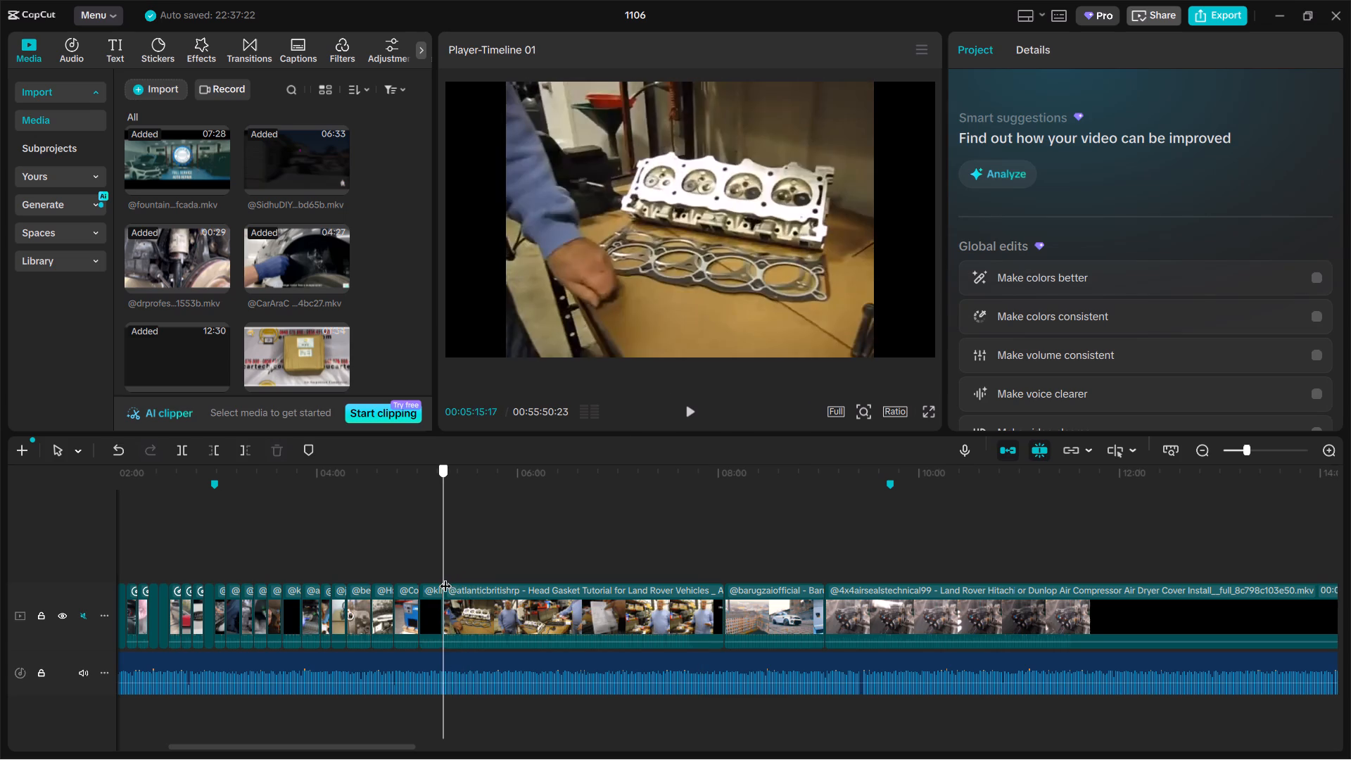
drag(445, 577, 582, 574)
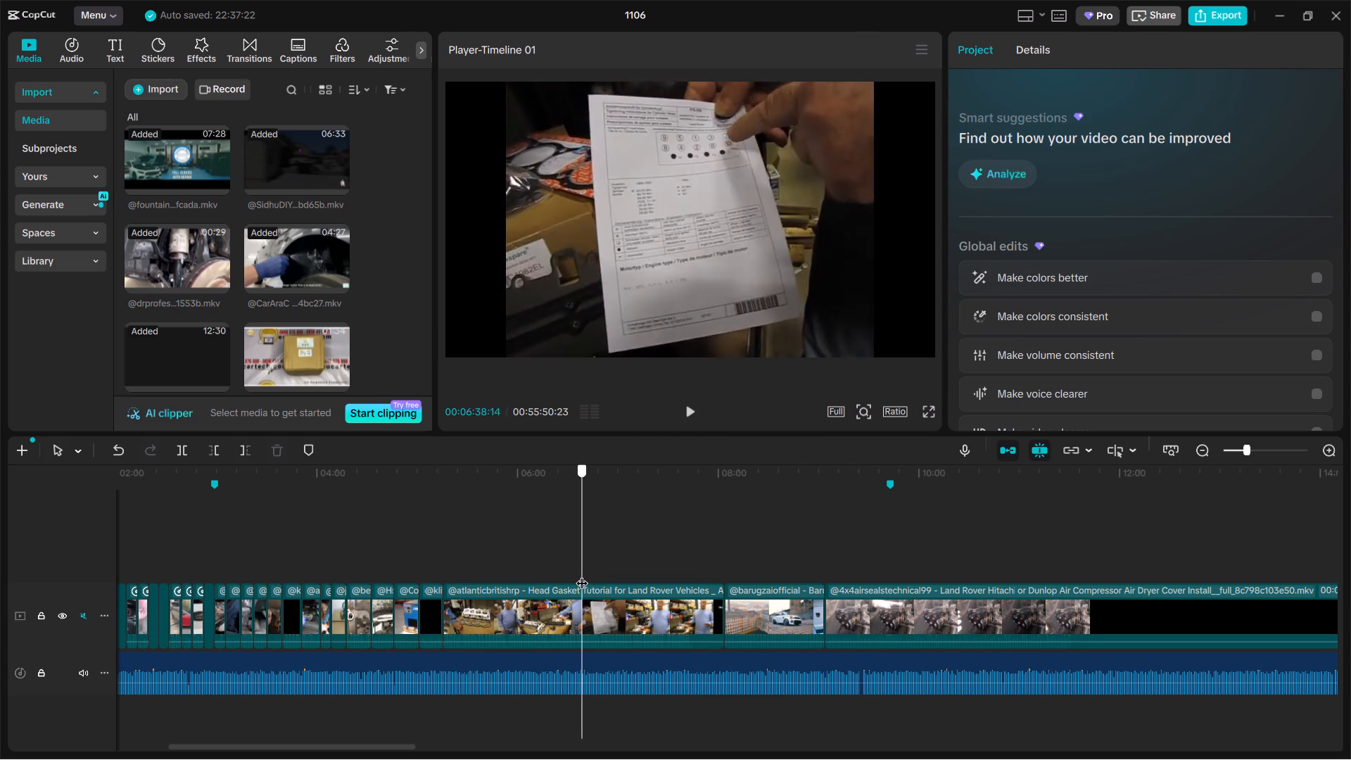
drag(582, 574, 535, 575)
click(526, 612)
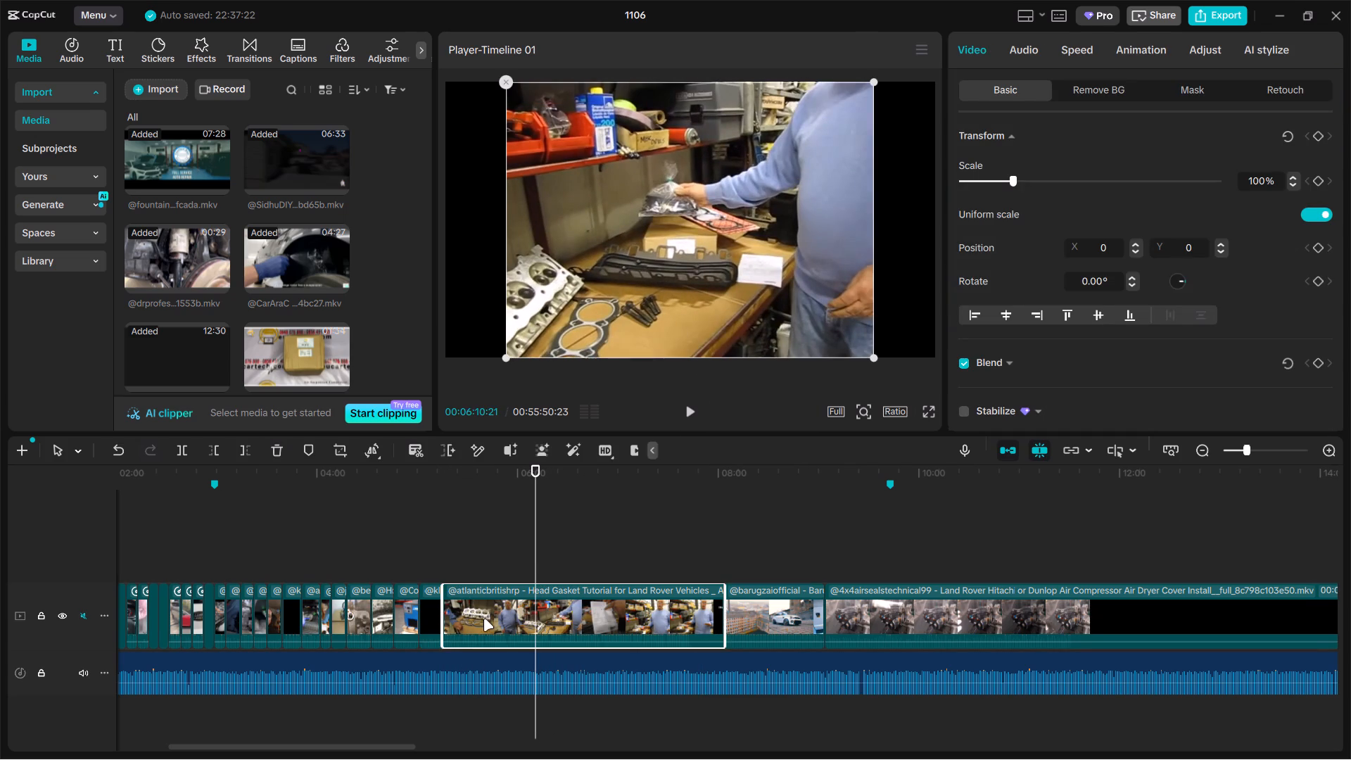
key(ctrl+b)
click(476, 620)
key(BackSpace)
Split the atlanticbritishrp clip at 00:05:33:20 and delete the part after the cut.
click(482, 569)
drag(481, 569, 476, 572)
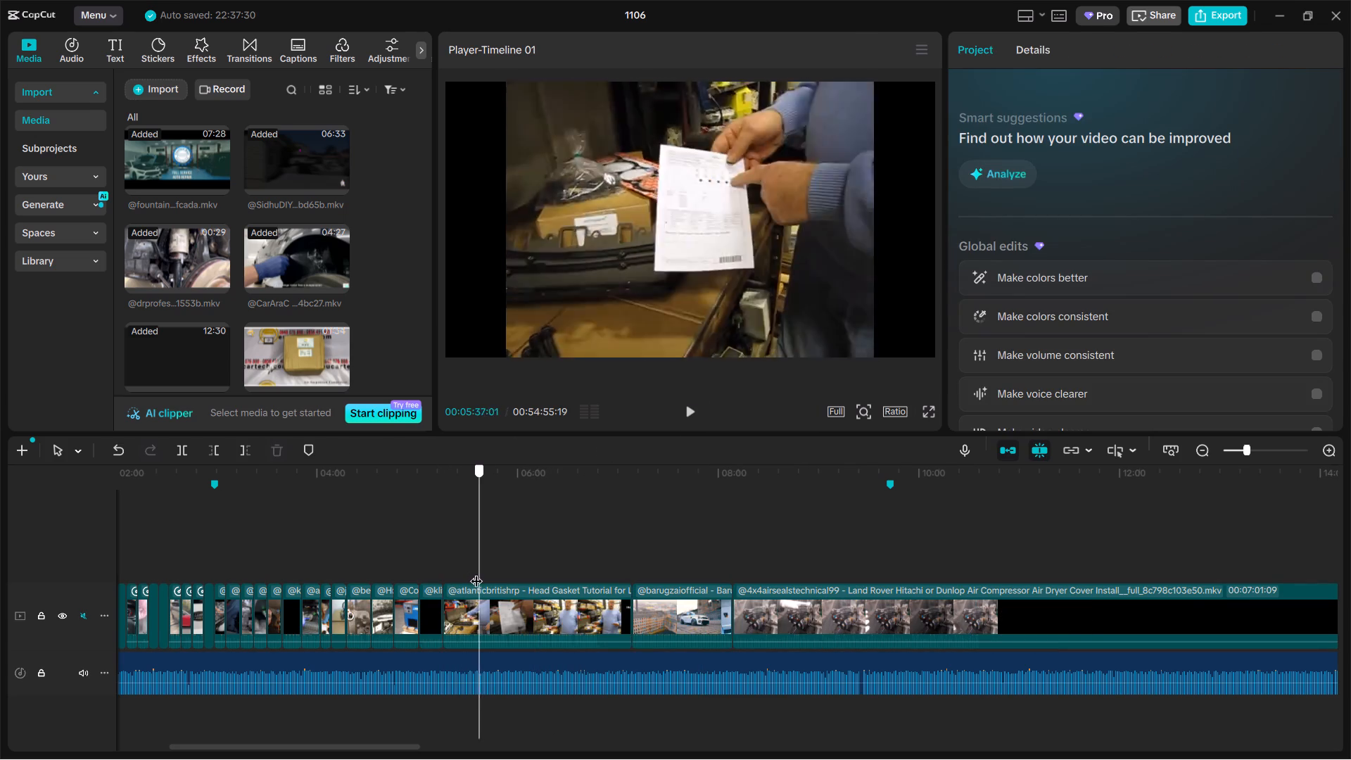
drag(476, 572, 474, 574)
click(484, 606)
key(ctrl+b)
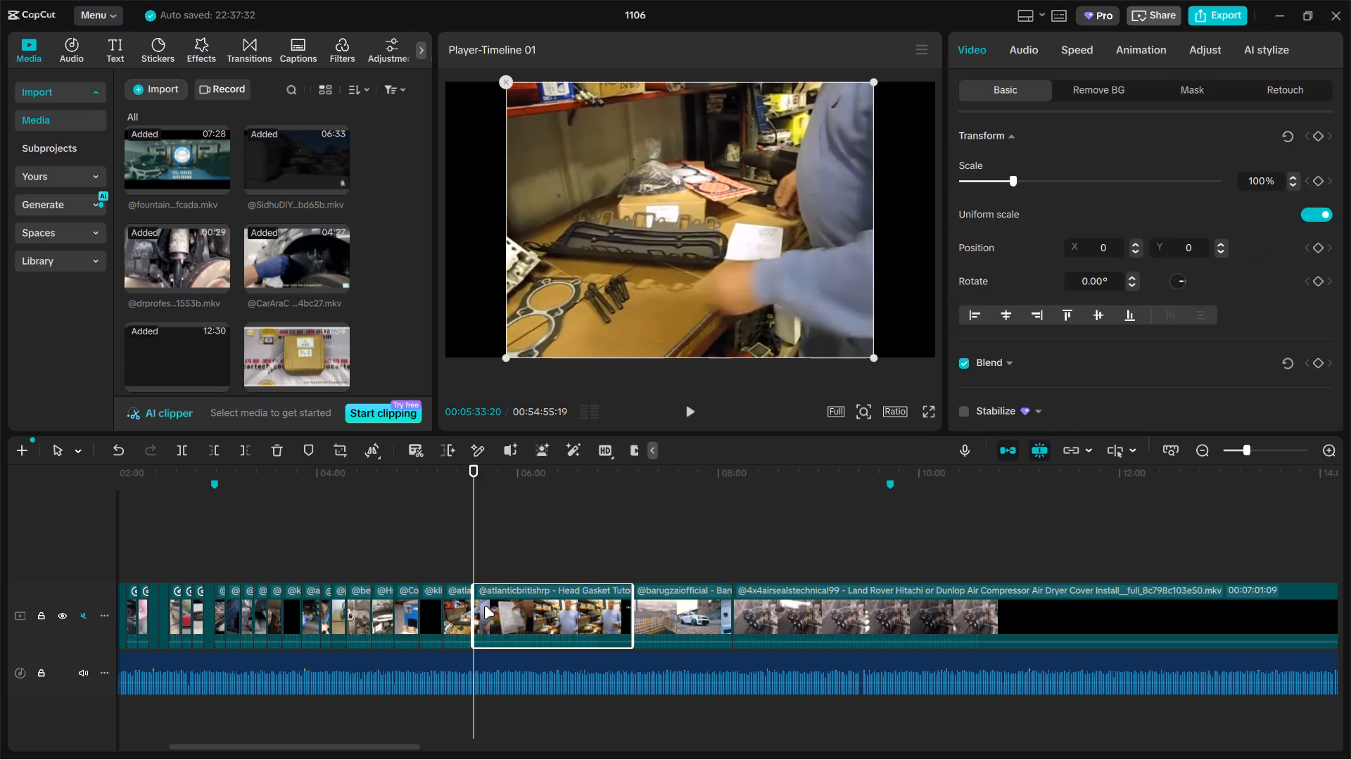
key(BackSpace)
Shorten the barugzaiofficial white Range Rover clip by trimming its start and cutting away everything after 00:05:49:20.
click(486, 568)
drag(486, 568, 500, 581)
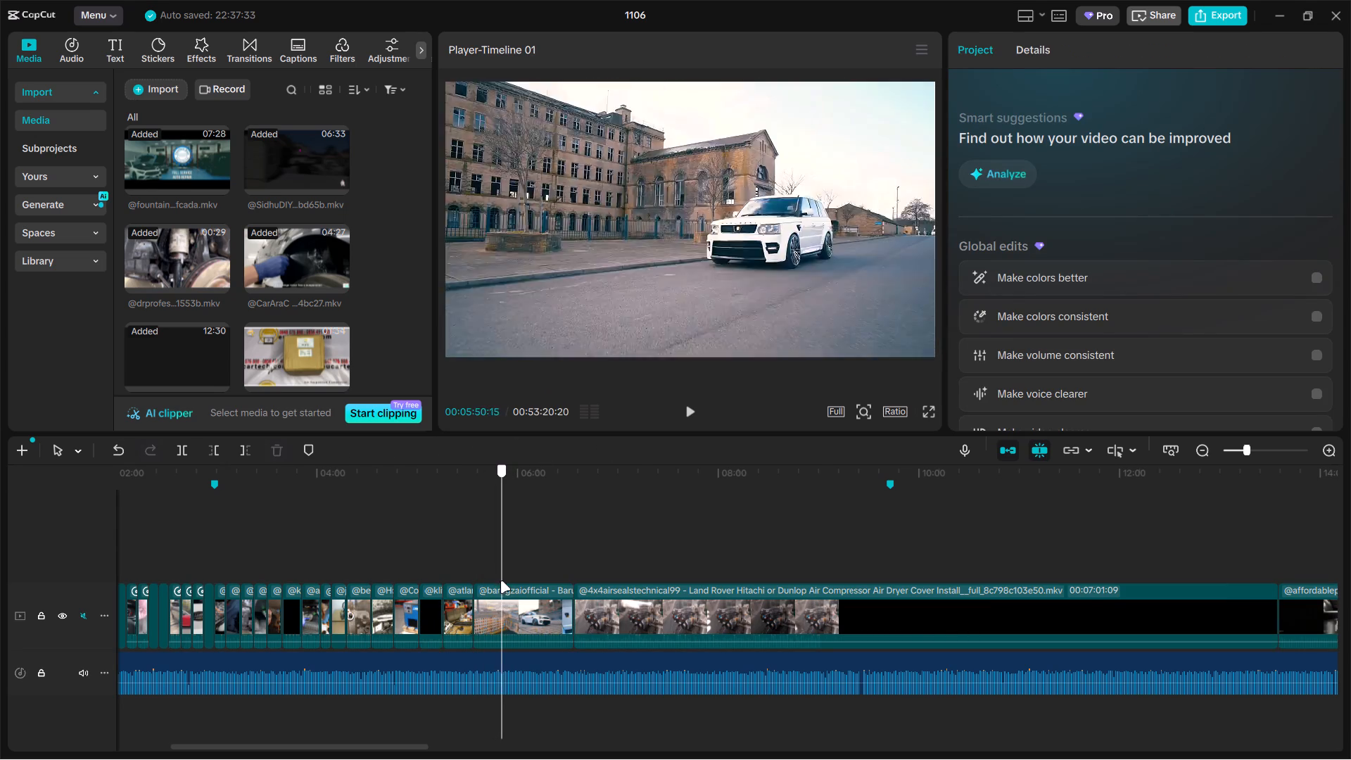
drag(500, 581, 500, 581)
click(495, 617)
drag(478, 614, 491, 612)
key(ctrl+b)
key(BackSpace)
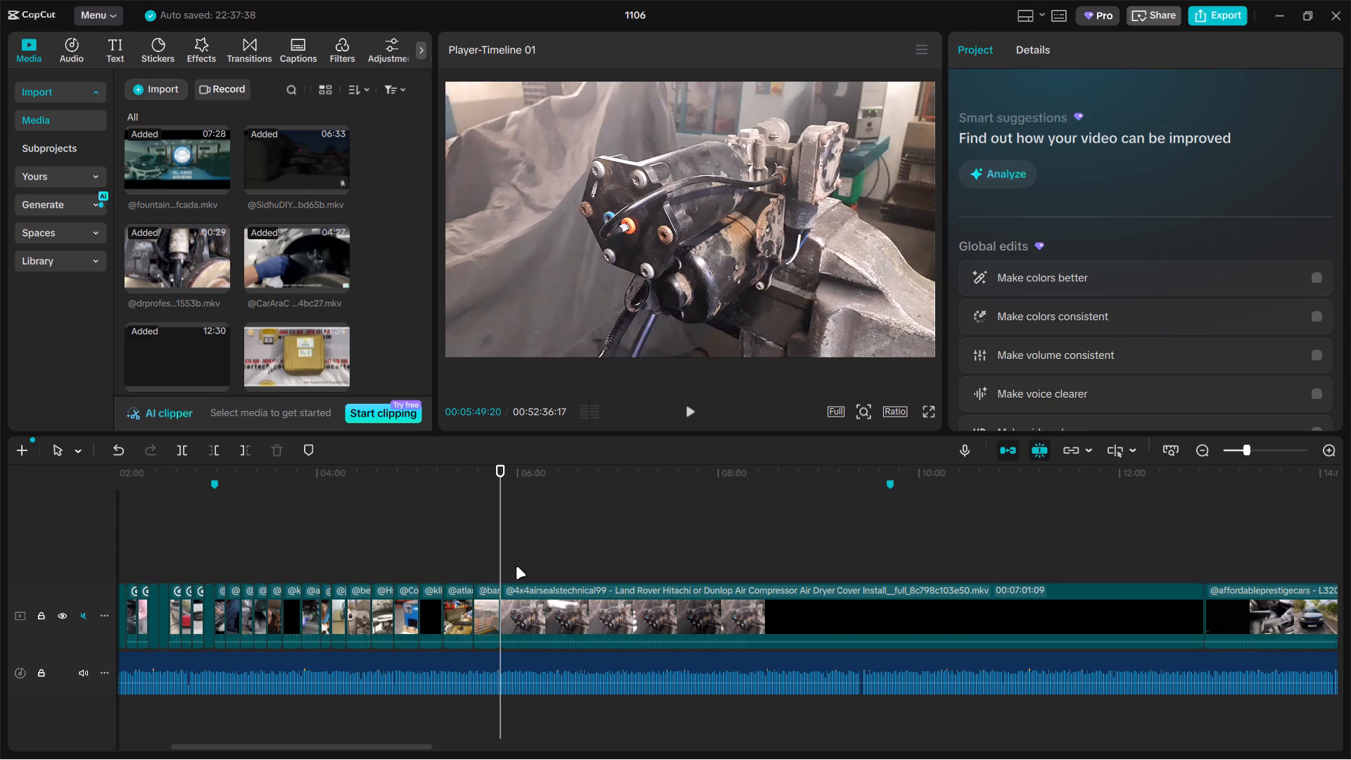
Split the 4x4airsealstechnical99 air dryer cover clip at 00:06:37:19 and delete the part before the cut.
click(516, 566)
drag(516, 566, 581, 566)
click(583, 618)
key(ctrl+b)
click(538, 619)
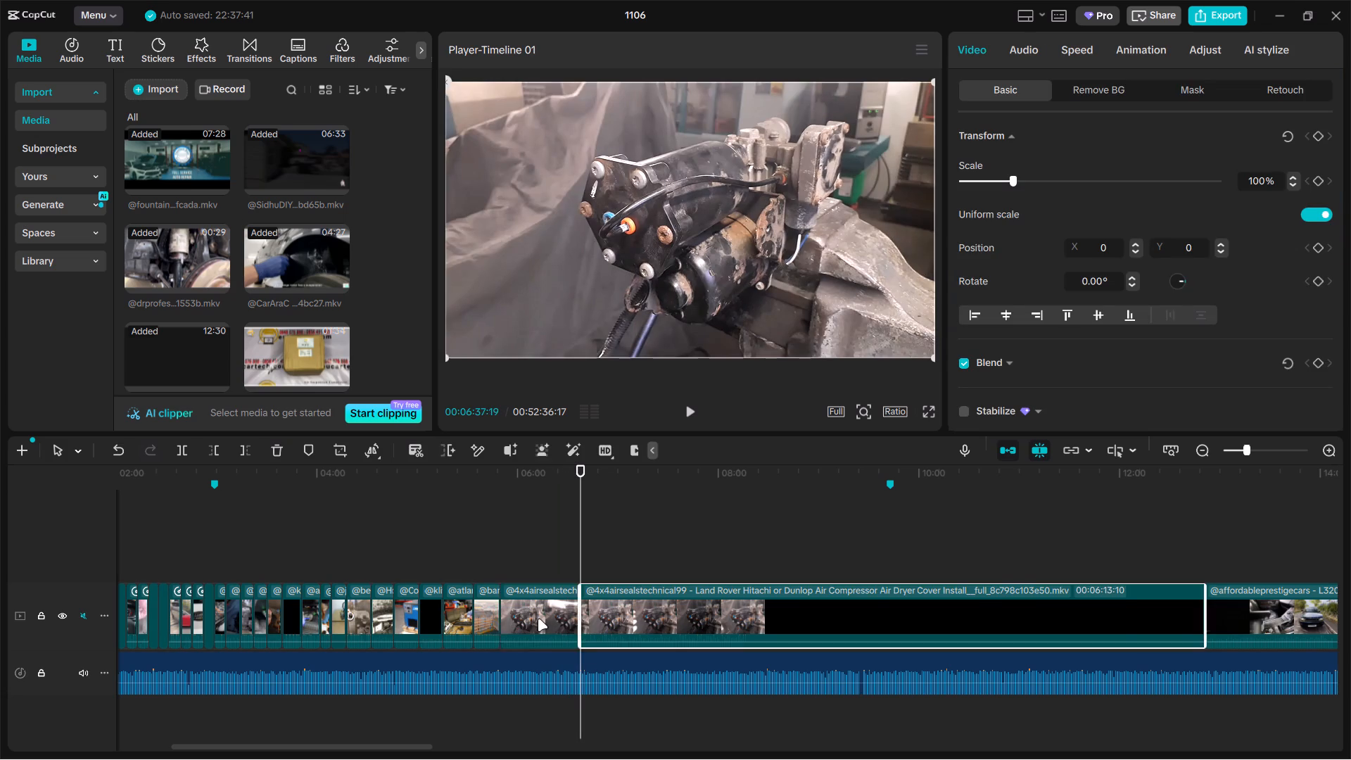
key(BackSpace)
Split the 4x4airsealstechnical99 air dryer cover clip at 00:06:05:19 and delete the part after the cut.
click(535, 571)
drag(535, 571, 528, 576)
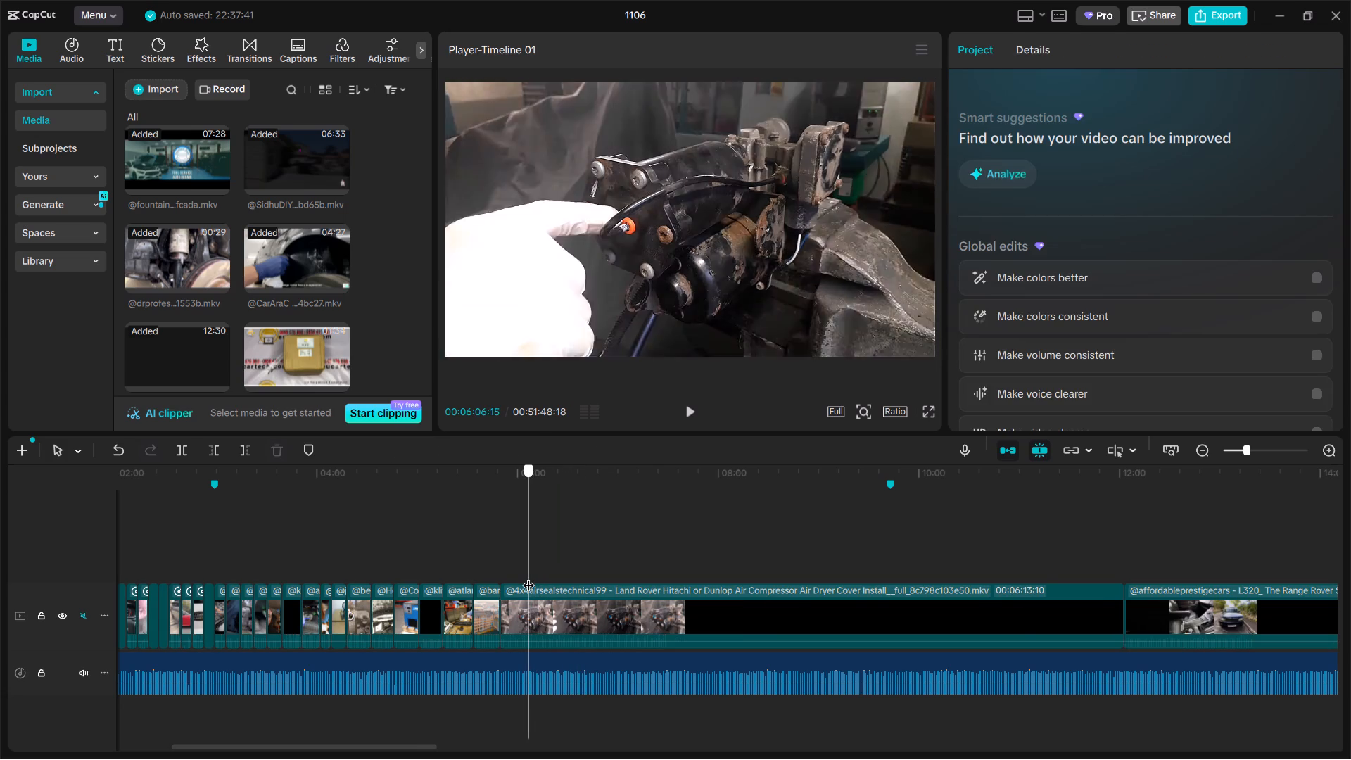
drag(528, 576, 527, 578)
click(551, 608)
key(ctrl+b)
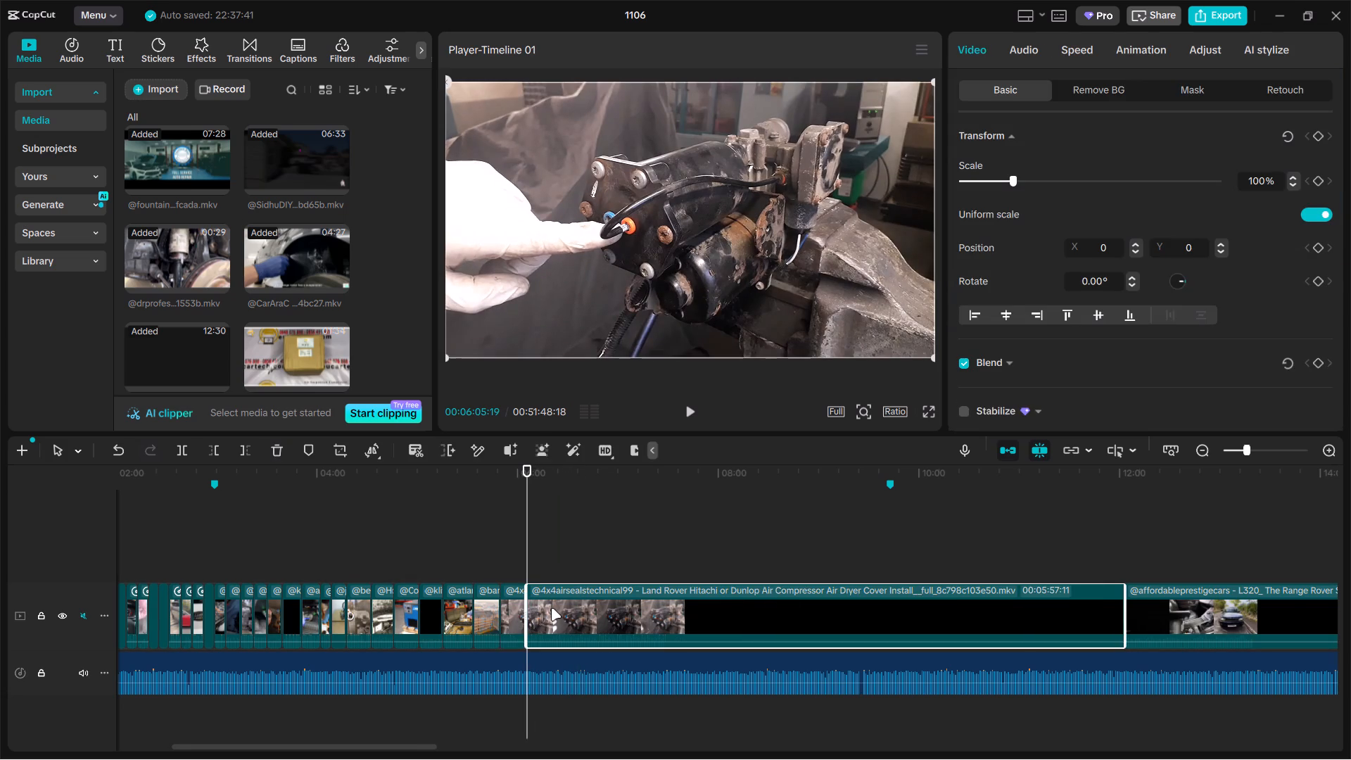
key(BackSpace)
Split the affordableprestigecars Range Rover Sport clip at 00:06:44:23 and delete the part before the cut.
click(568, 566)
drag(568, 566, 592, 571)
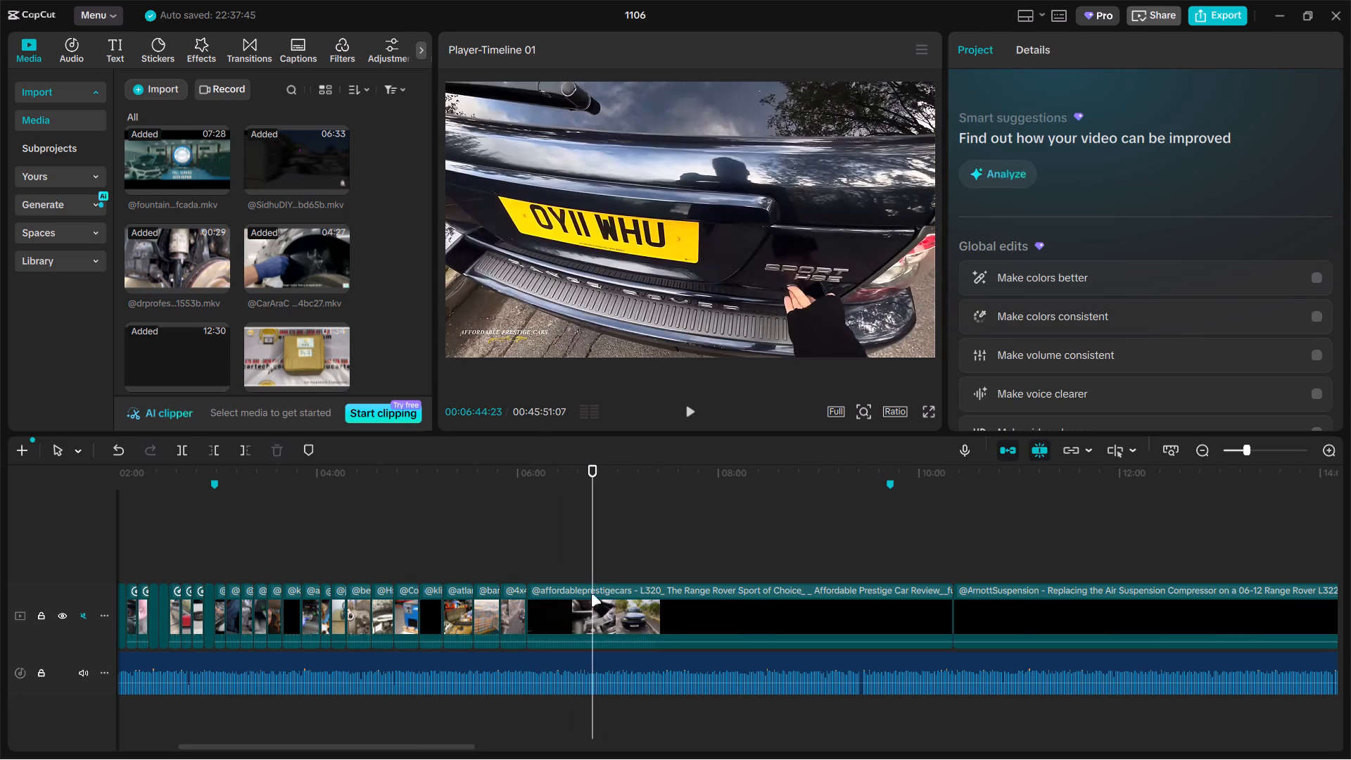
click(591, 607)
key(ctrl+b)
click(554, 614)
key(BackSpace)
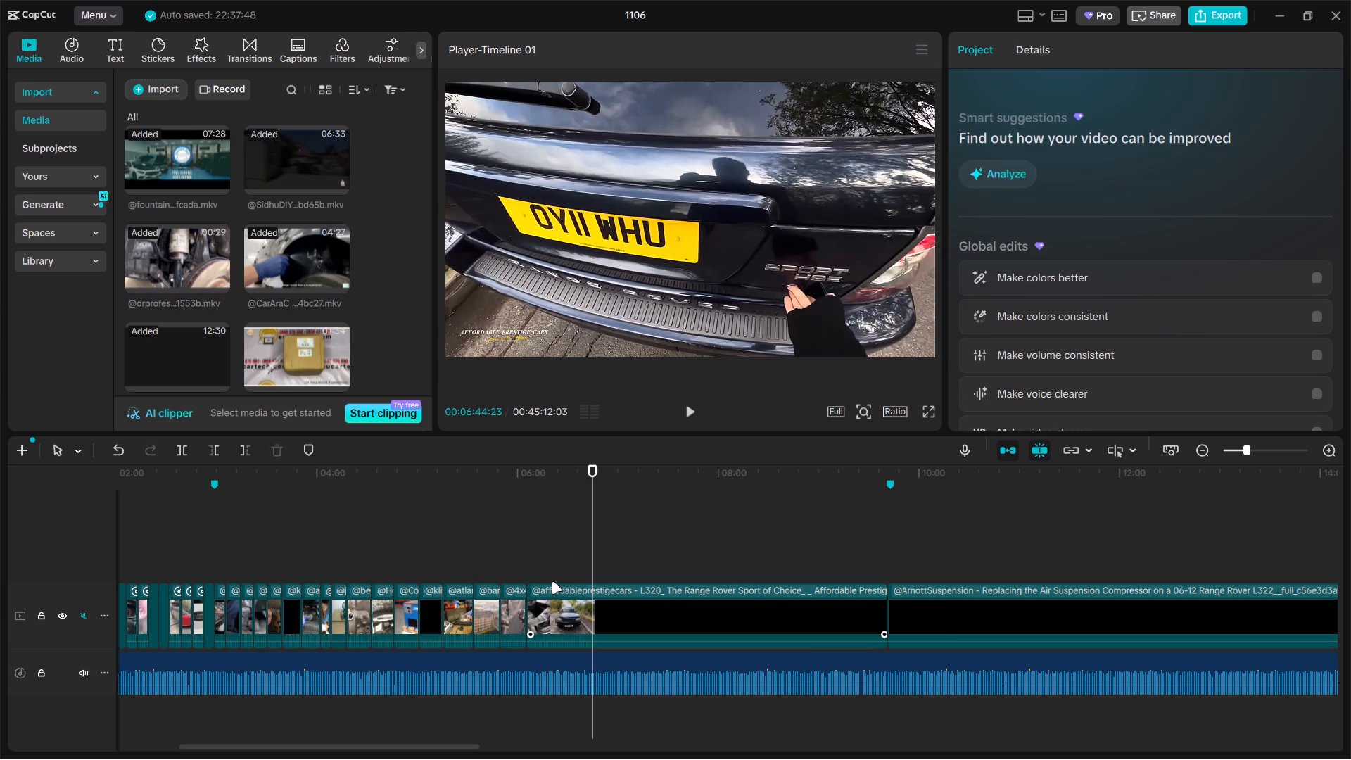
Split the remaining affordableprestigecars clip at 00:06:23:22 and delete the part after the cut.
double_click(556, 572)
click(571, 601)
key(ctrl+b)
key(BackSpace)
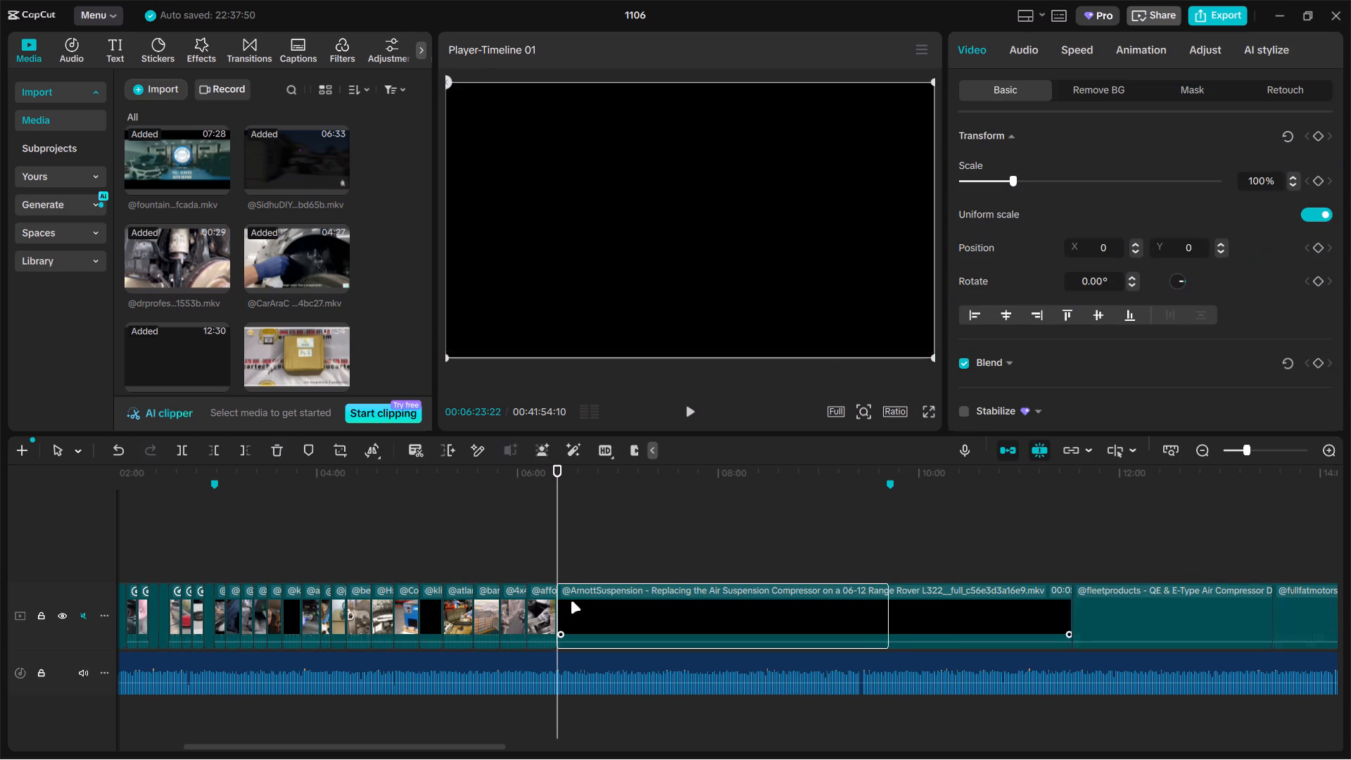
Skim the ArnottSuspension compressor replacement clip and delete the whole clip from the timeline.
click(569, 568)
drag(569, 568, 918, 548)
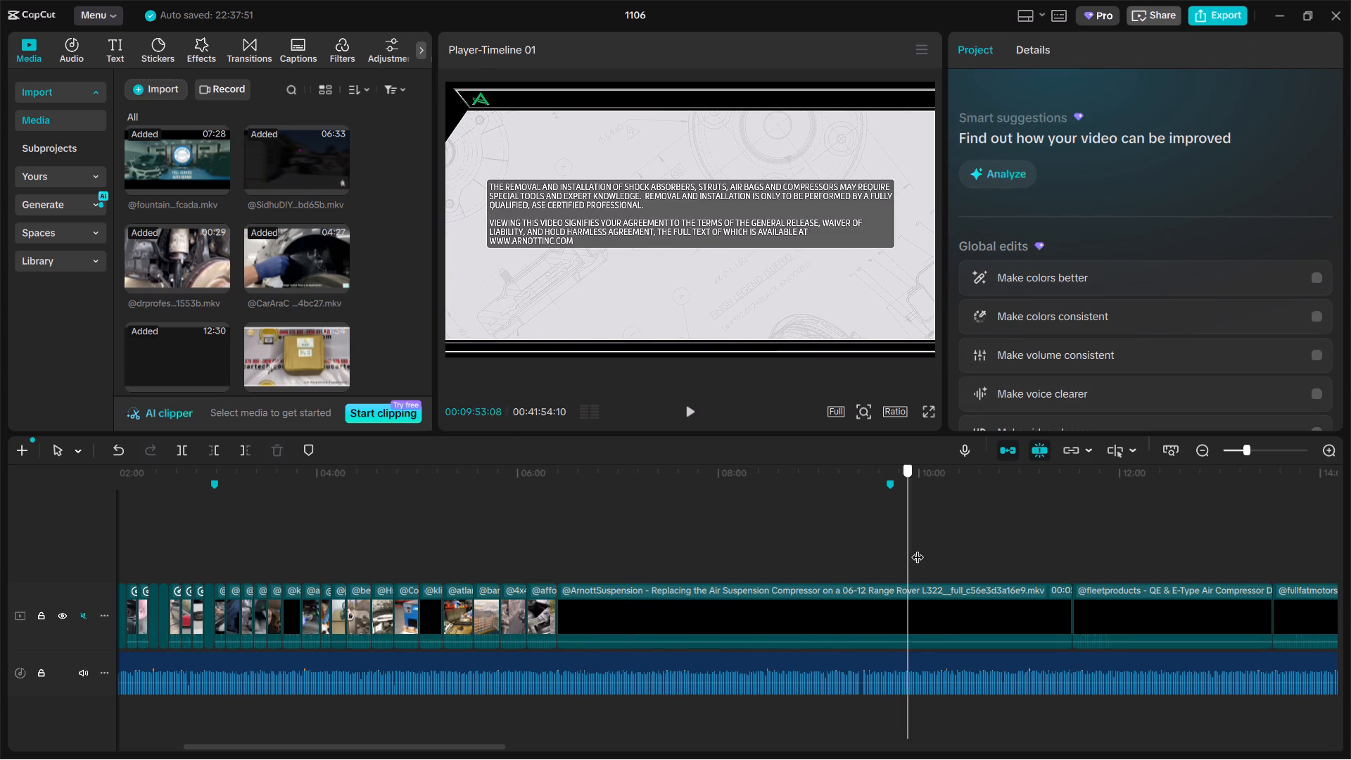
drag(918, 548, 732, 569)
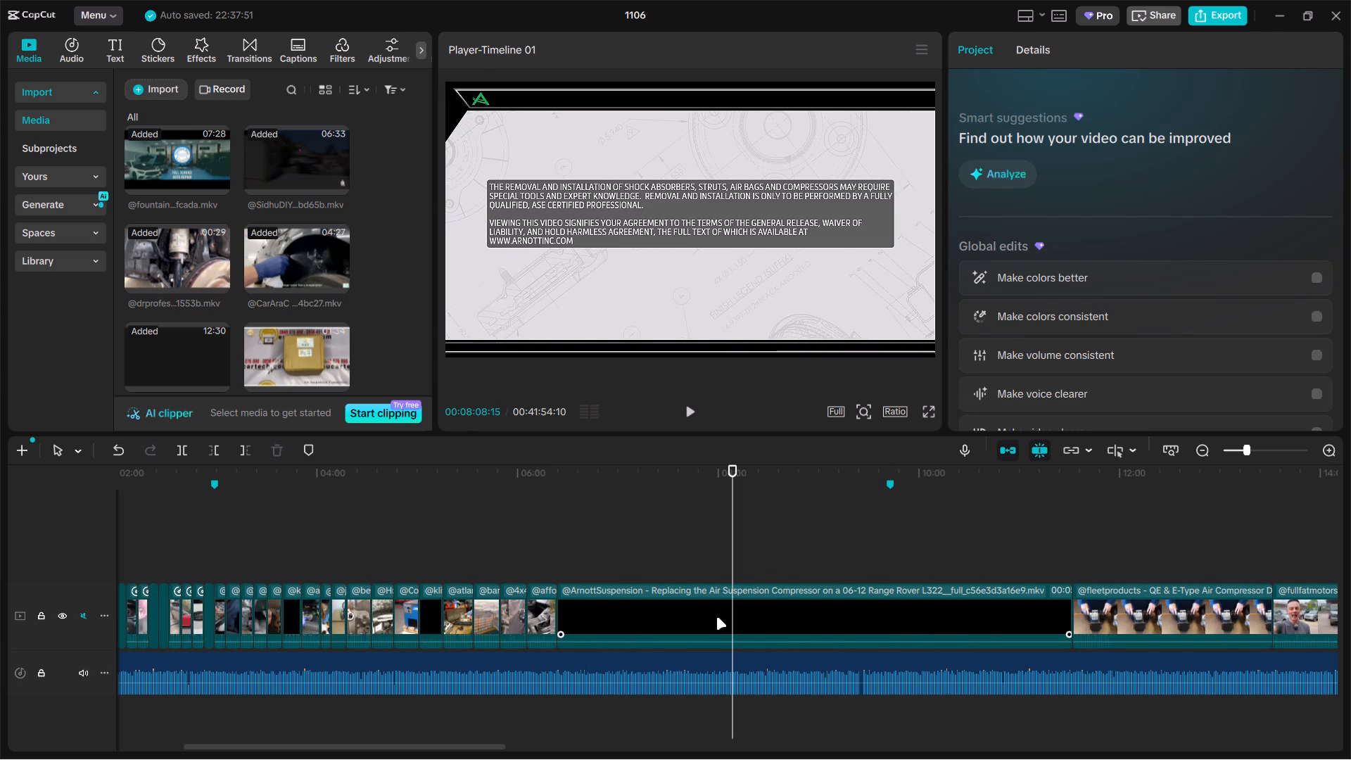
click(716, 617)
key(BackSpace)
Skim the opening of the fleetproducts QE & E-Type air compressor clip up to 00:06:46:26 for a cut point.
click(619, 558)
drag(619, 558, 580, 566)
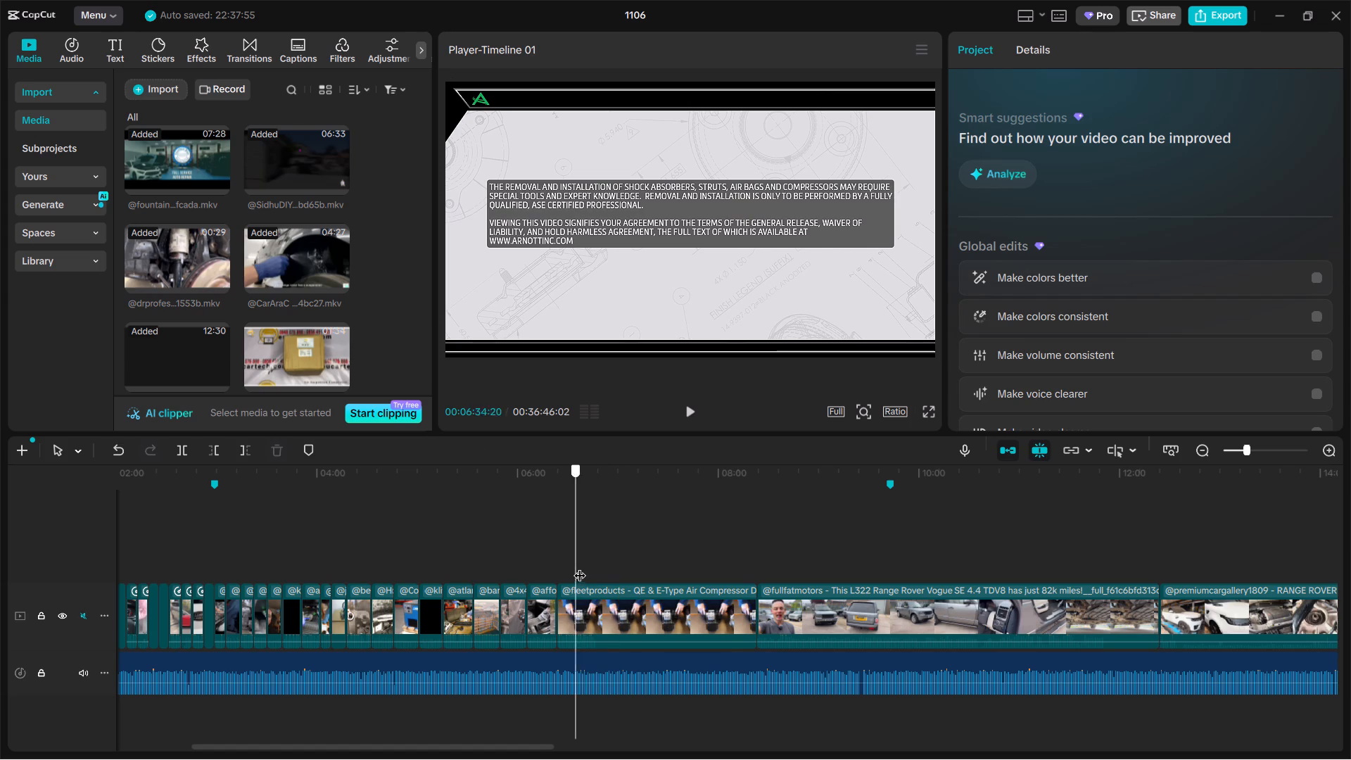
drag(580, 566, 596, 568)
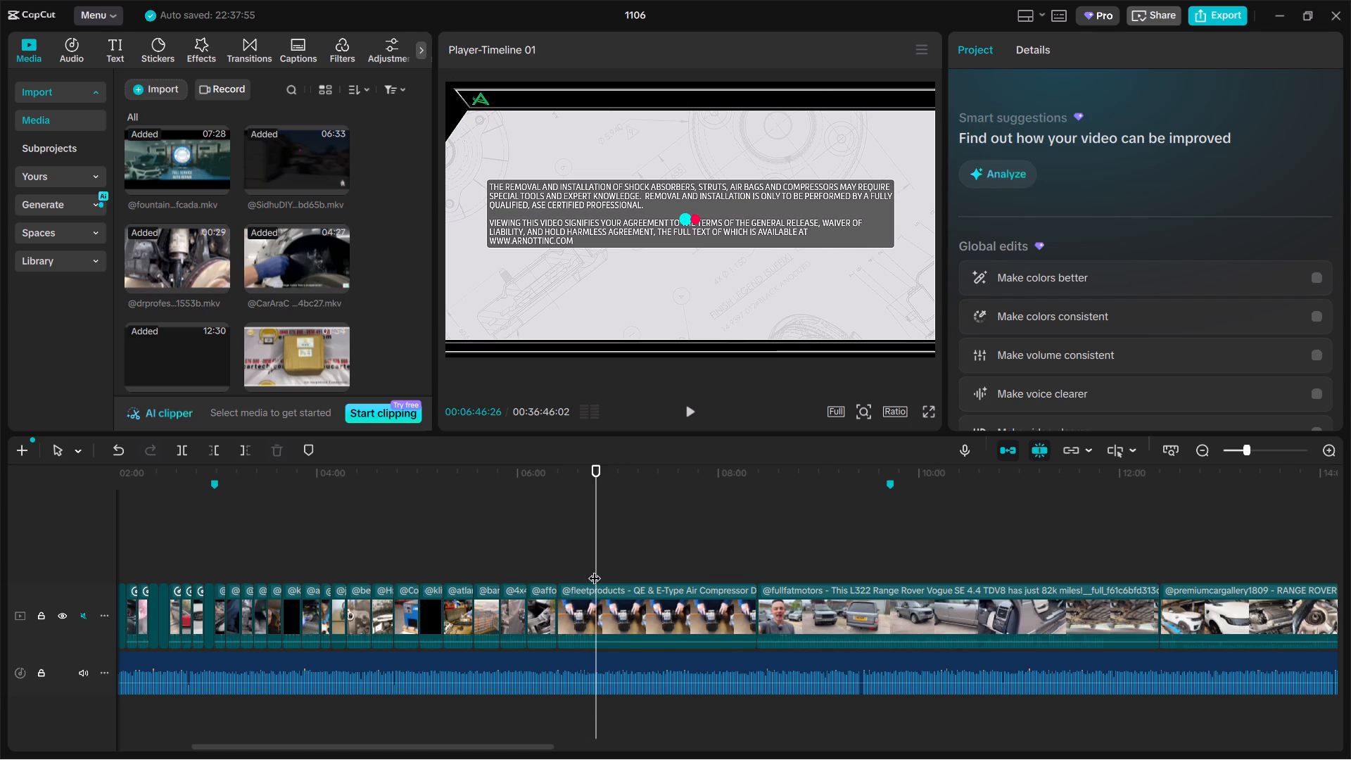
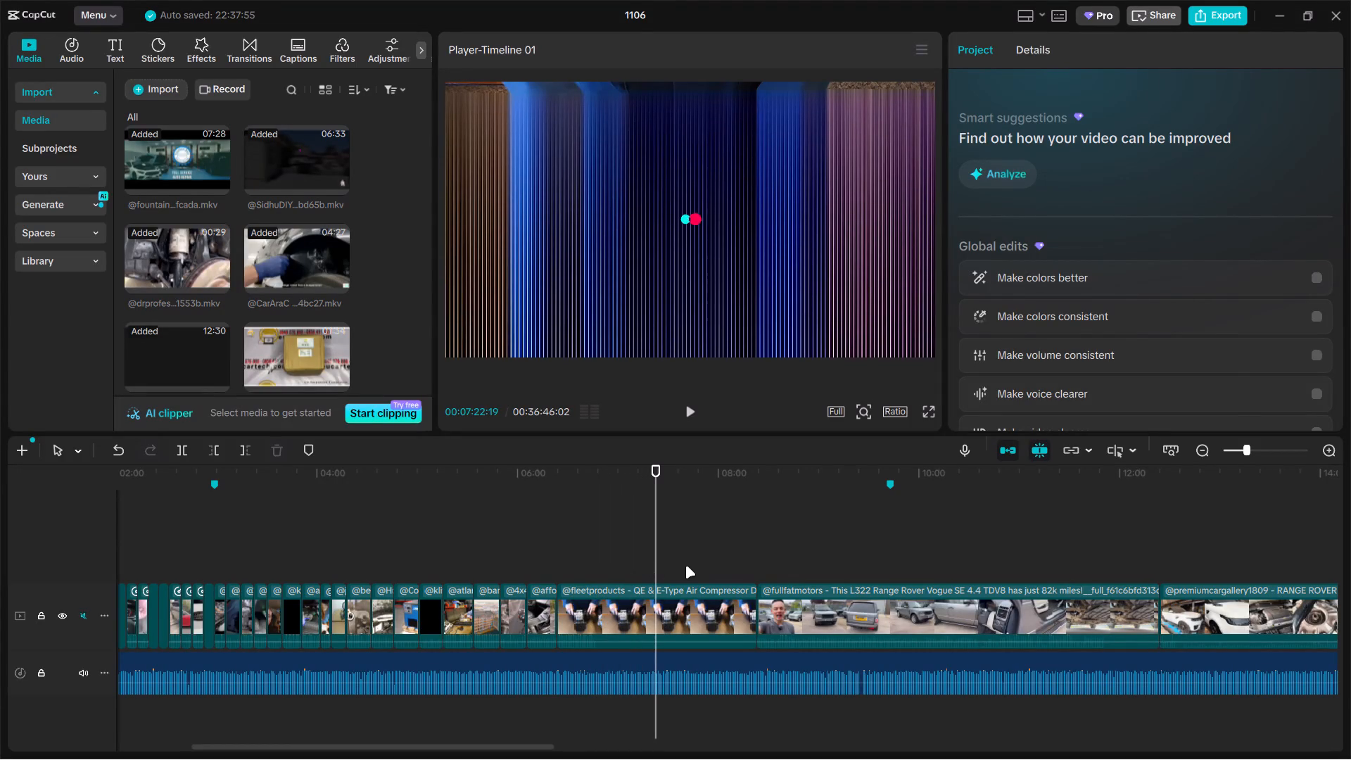
Skim the fleetproducts air compressor clip and the footage after it, and delete the whole fleetproducts clip from the timeline.
click(765, 565)
drag(766, 565, 898, 569)
click(939, 571)
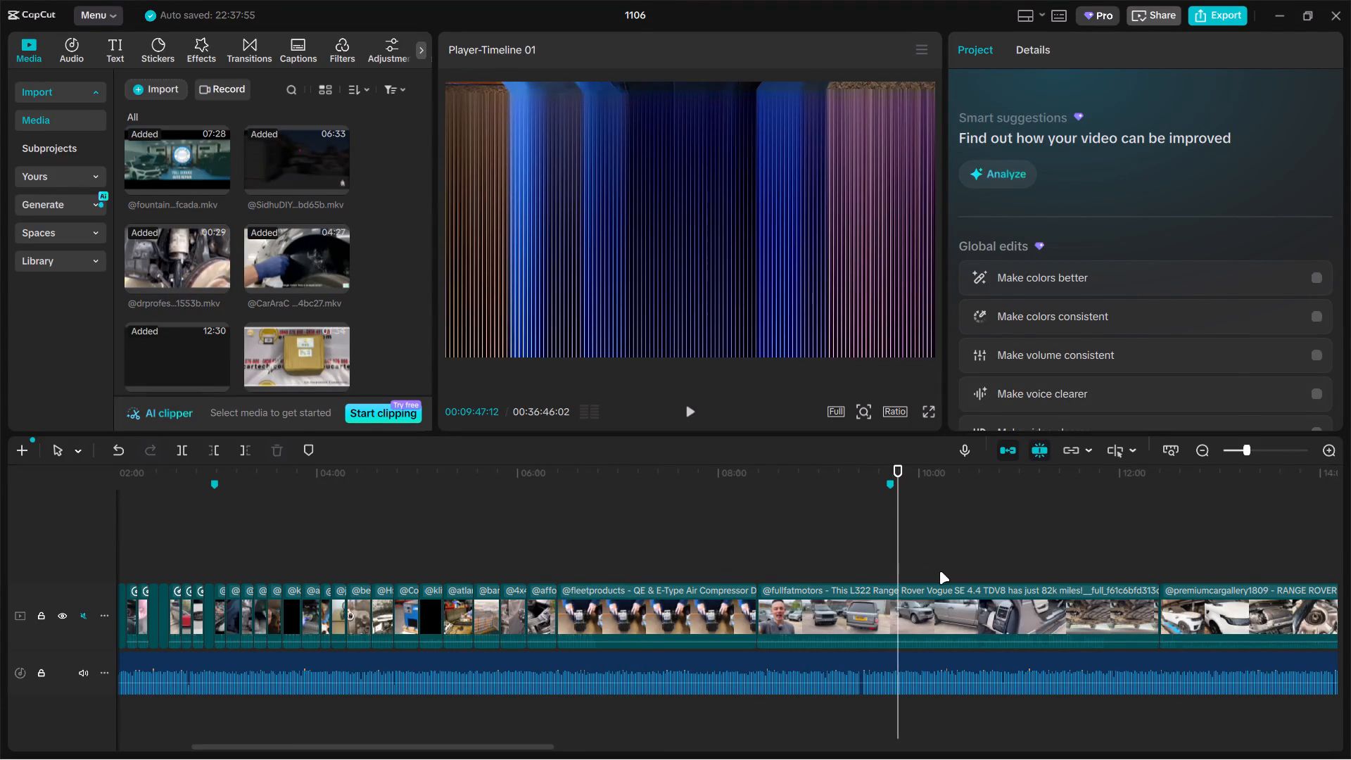
drag(939, 572, 616, 570)
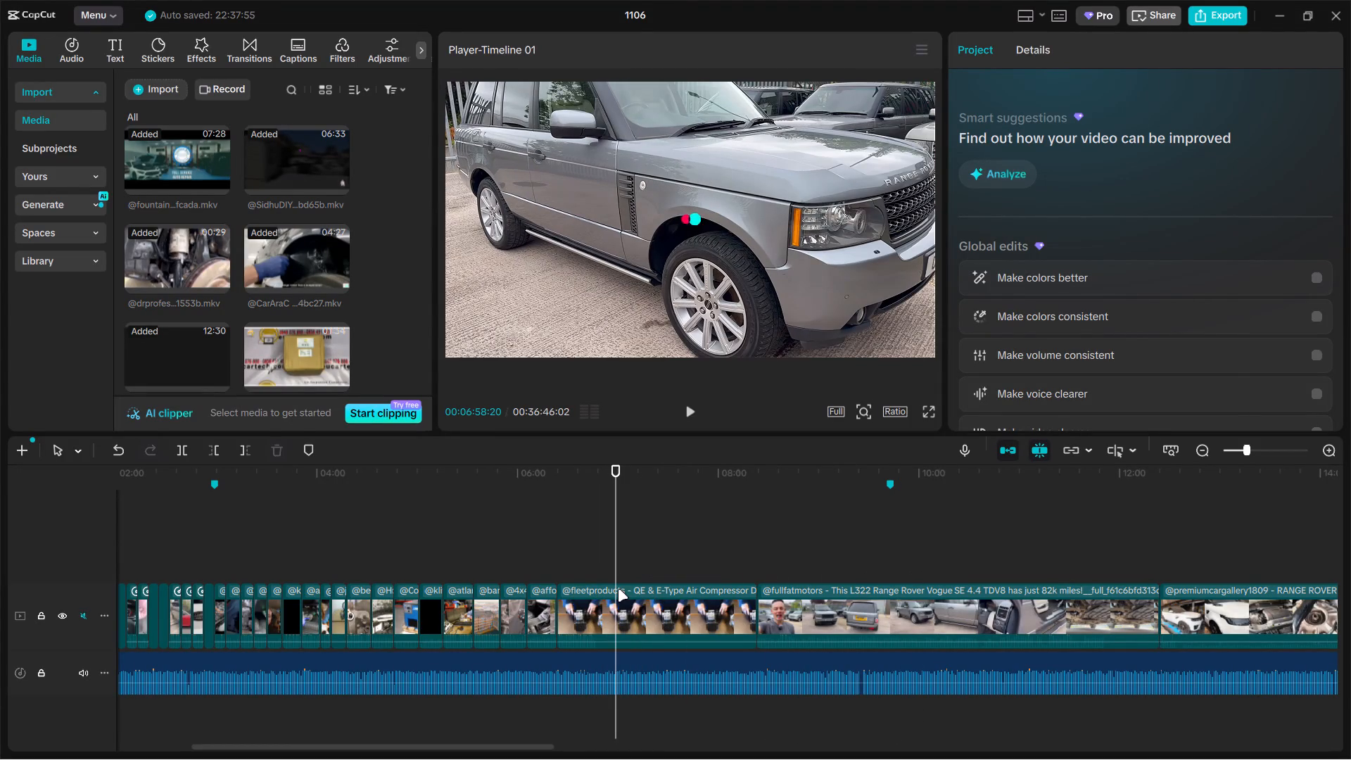
click(618, 590)
key(BackSpace)
Trim about 19 seconds off the start of the fullfatmotors L322 Range Rover Vogue clip, past the presenter's talking intro.
drag(614, 559, 598, 560)
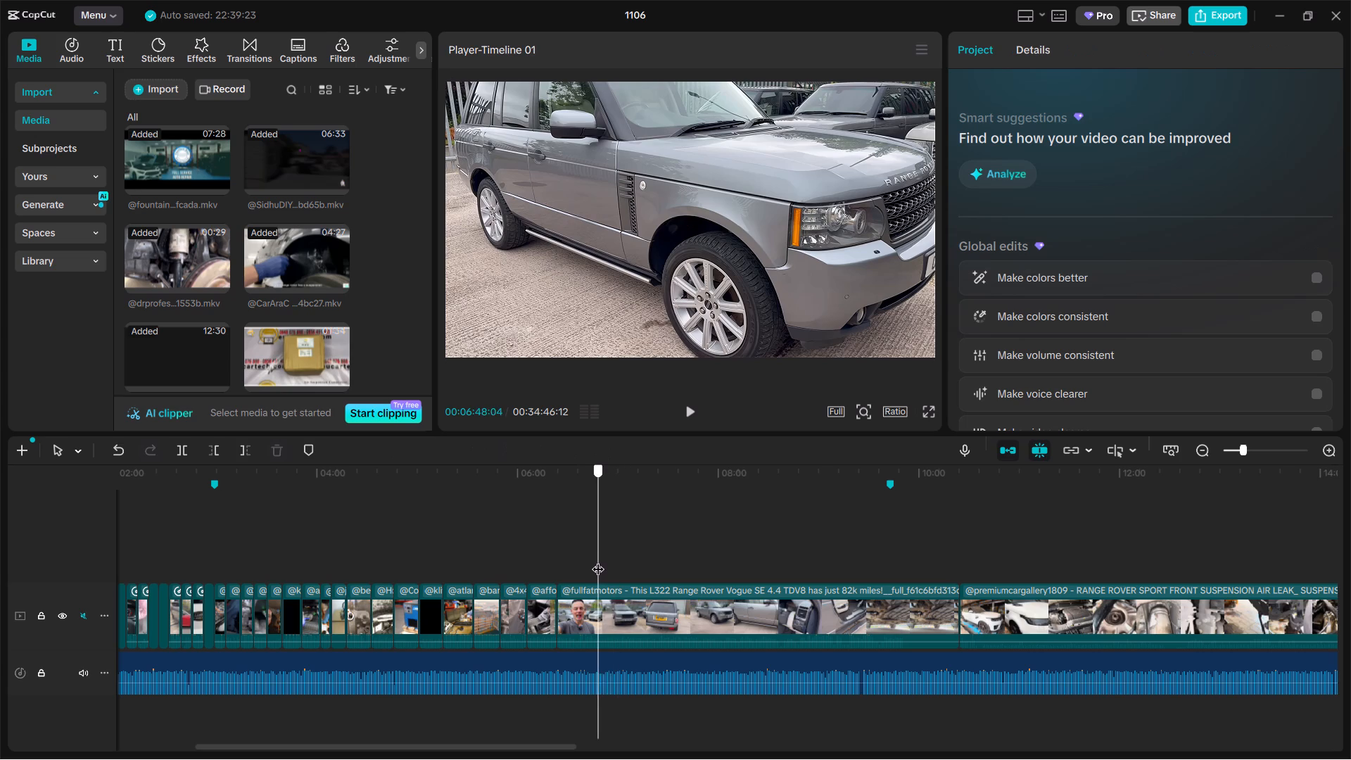
drag(598, 560, 595, 561)
click(595, 561)
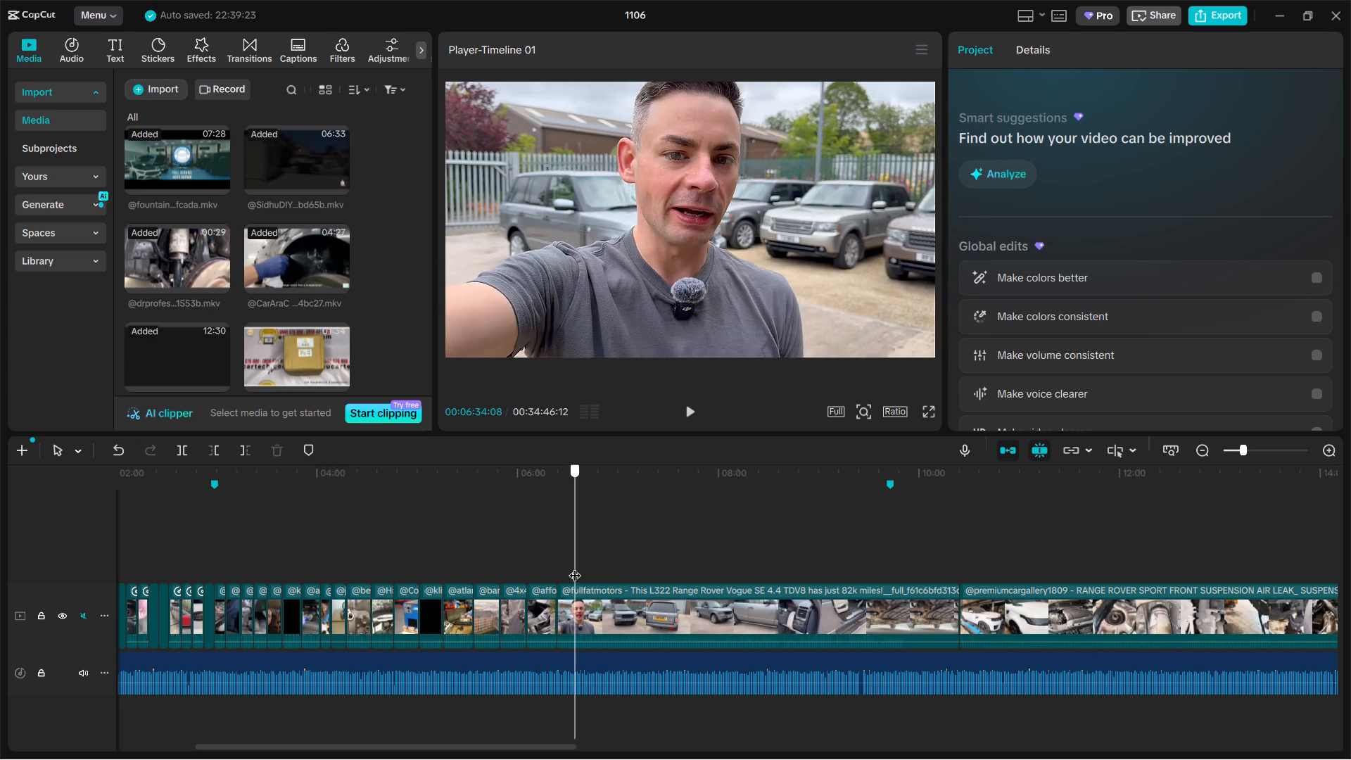
click(588, 603)
drag(558, 606, 578, 606)
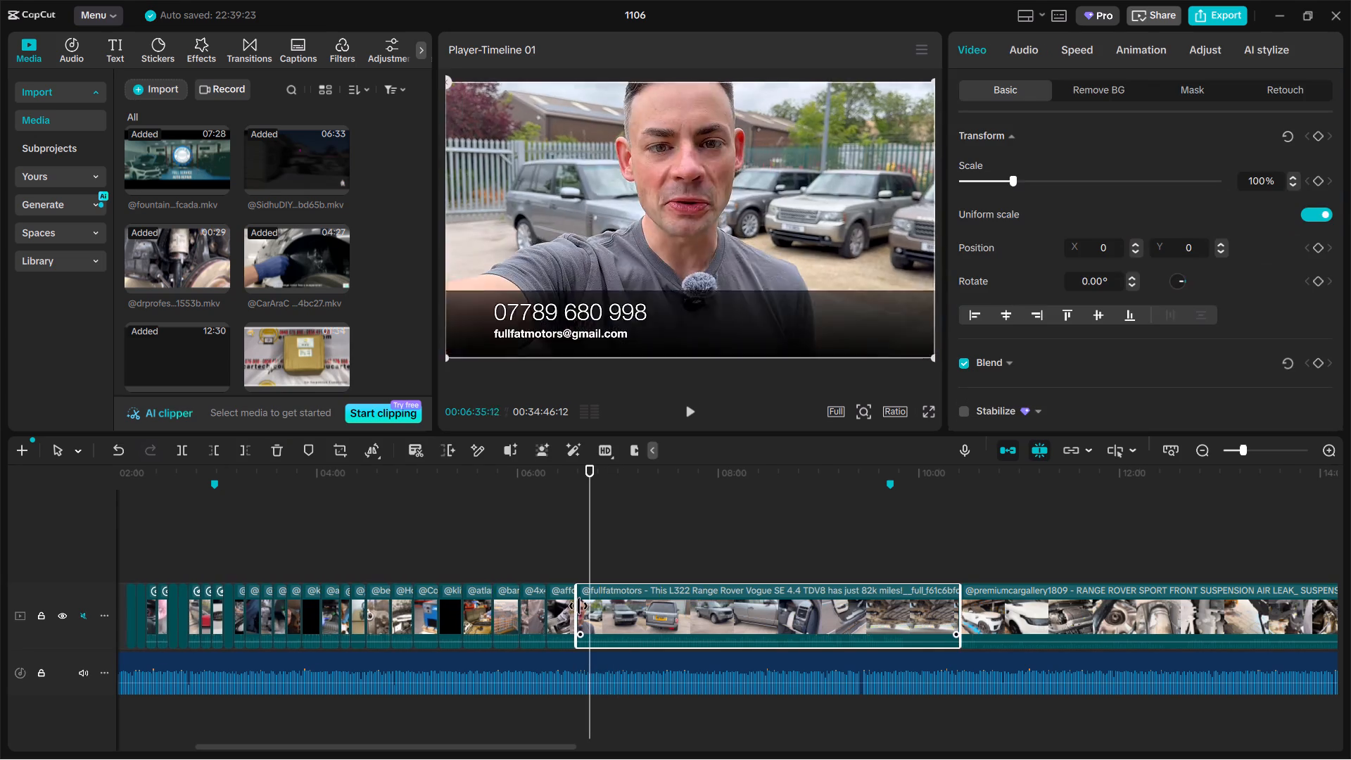
drag(578, 606, 586, 603)
Split the fullfatmotors clip at 00:06:43:03 and delete the part after the cut.
key(ctrl+b)
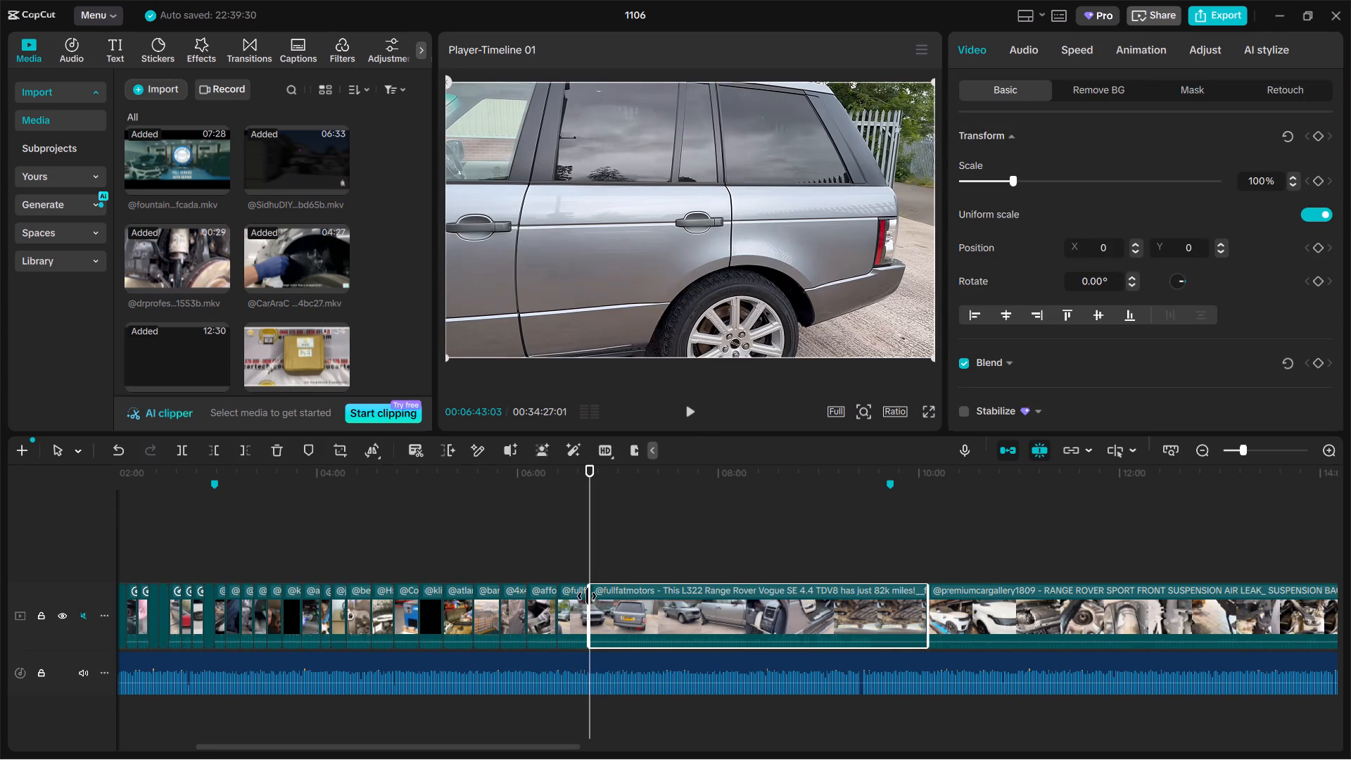
key(BackSpace)
Split the premiumcargallery1809 front suspension air leak clip at 00:07:02:01 and delete the part after the cut.
click(612, 542)
drag(612, 542, 625, 551)
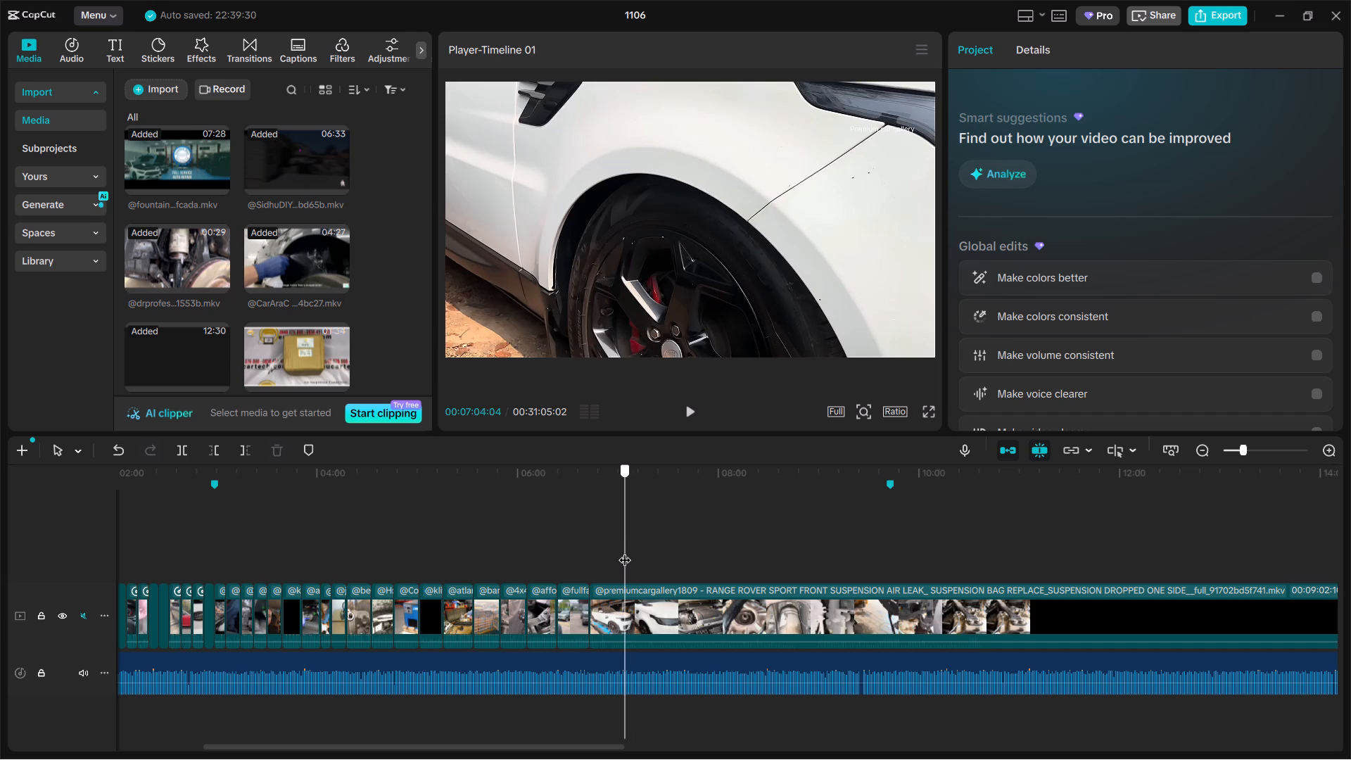
drag(625, 551, 621, 555)
click(633, 599)
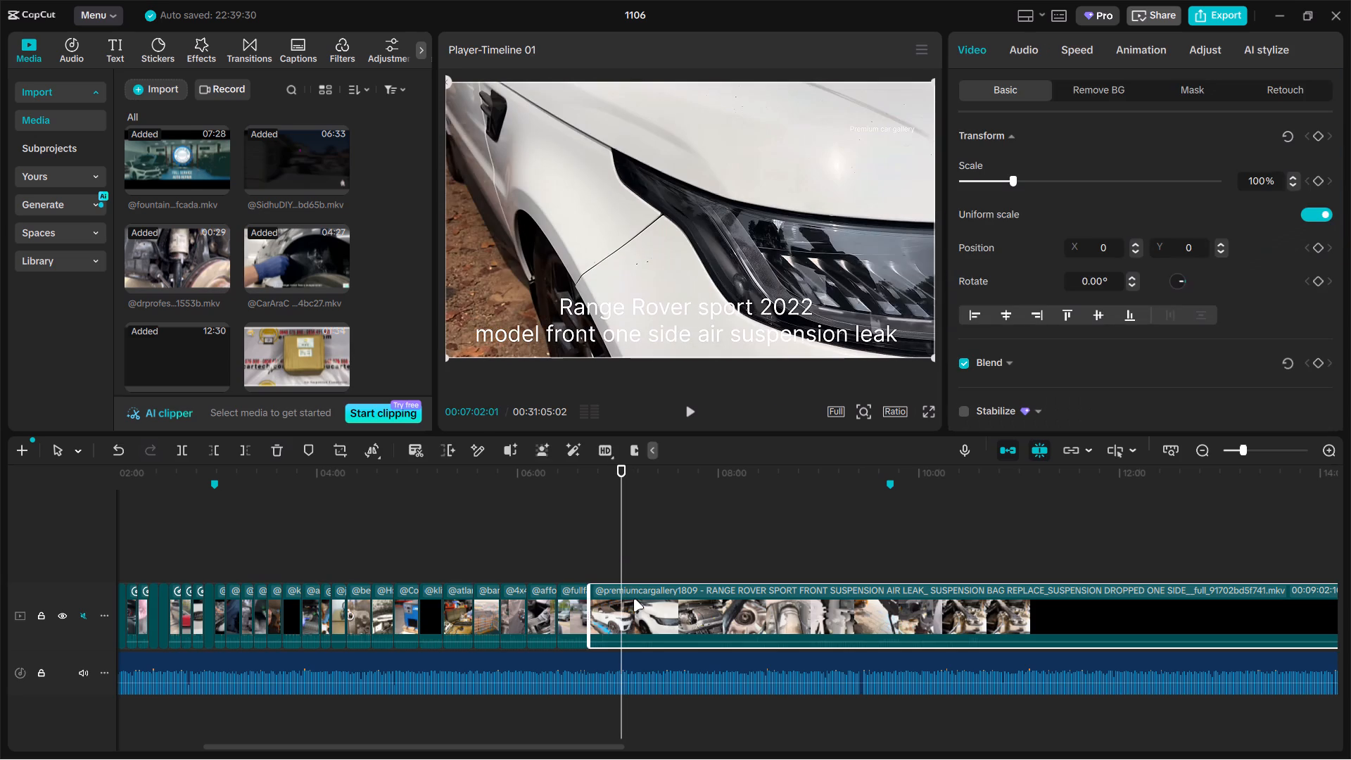
key(ctrl+b)
key(BackSpace)
Split the 4x4airsealstechnical99 Wabco air compressor overhaul clip at 00:08:35:26 and delete the part before the cut.
click(640, 559)
drag(640, 559, 779, 568)
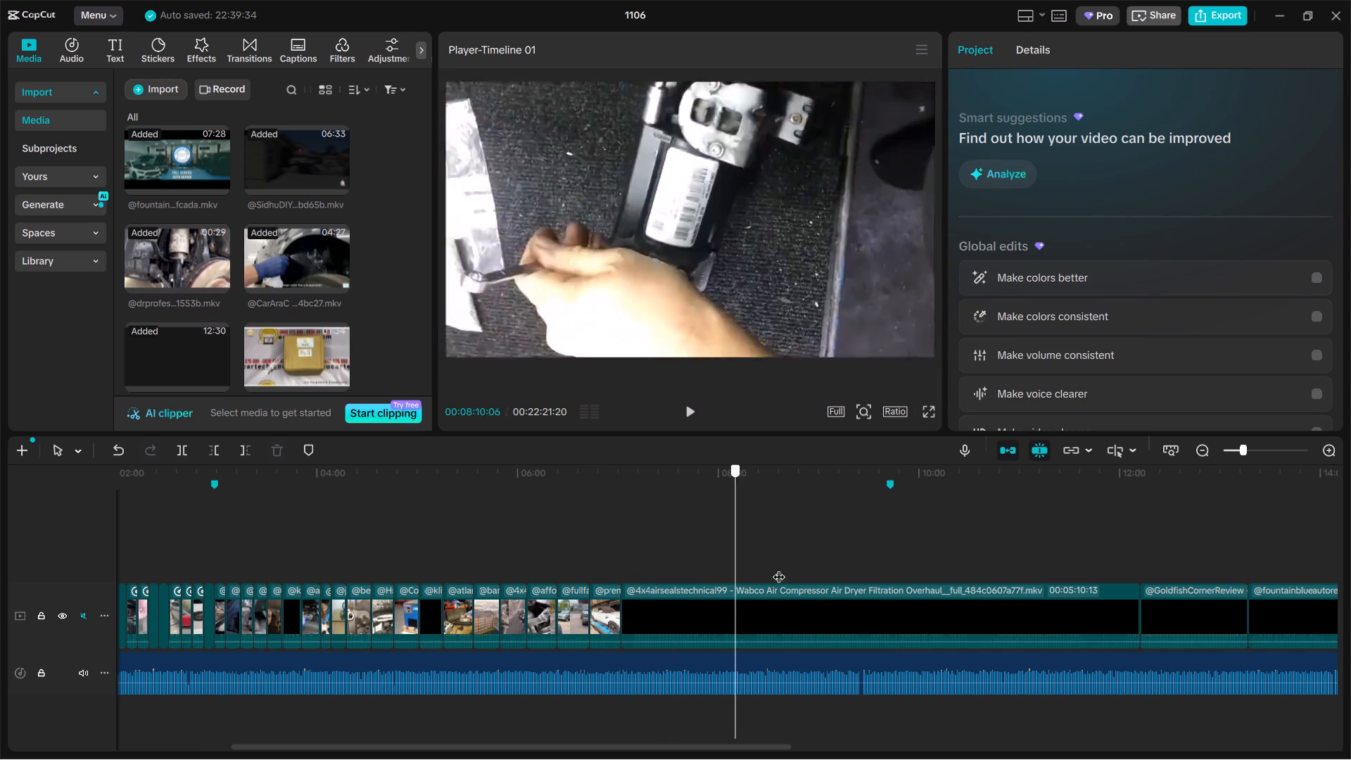
drag(779, 568, 778, 577)
click(782, 620)
key(ctrl+b)
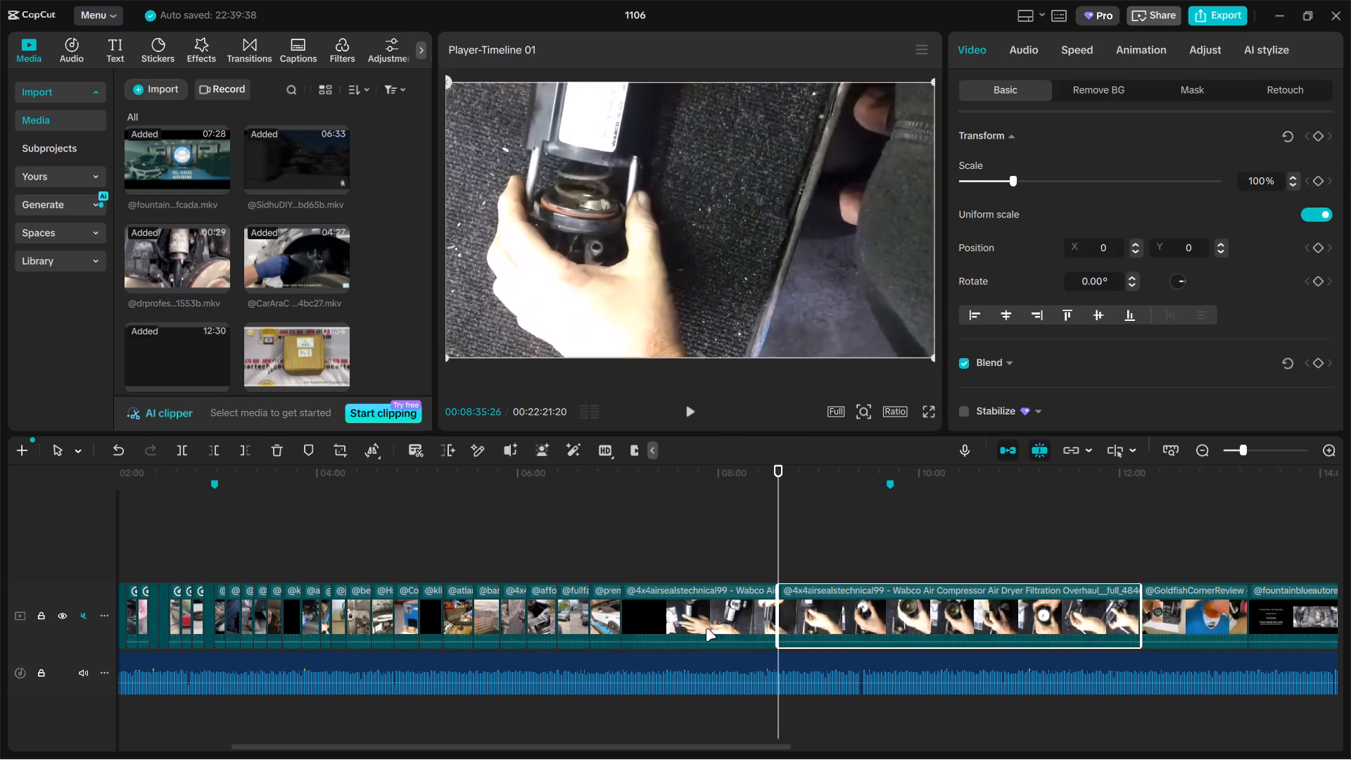
click(704, 628)
key(BackSpace)
Split the remaining 4x4airsealstechnical99 clip at 00:07:20:16 and delete the part after the cut.
triple_click(654, 566)
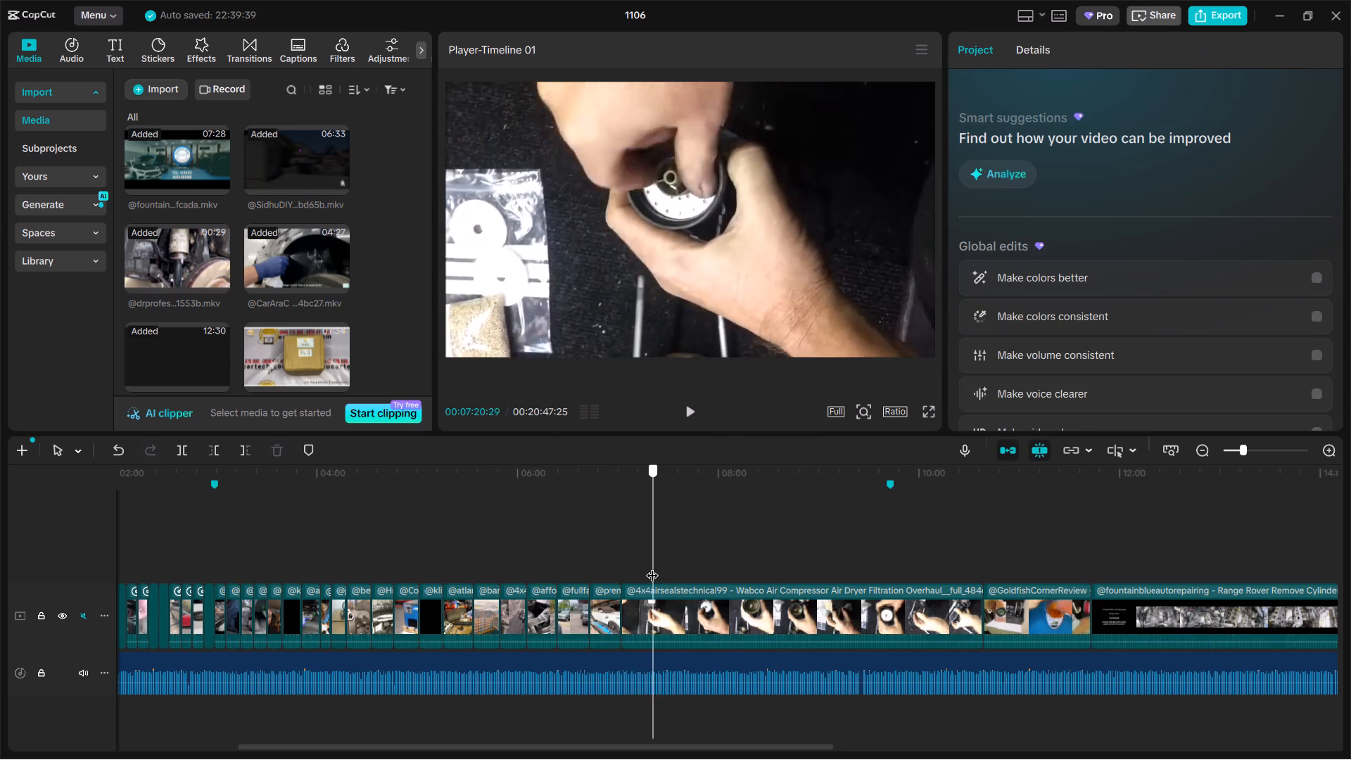
click(679, 608)
key(ctrl+b)
key(BackSpace)
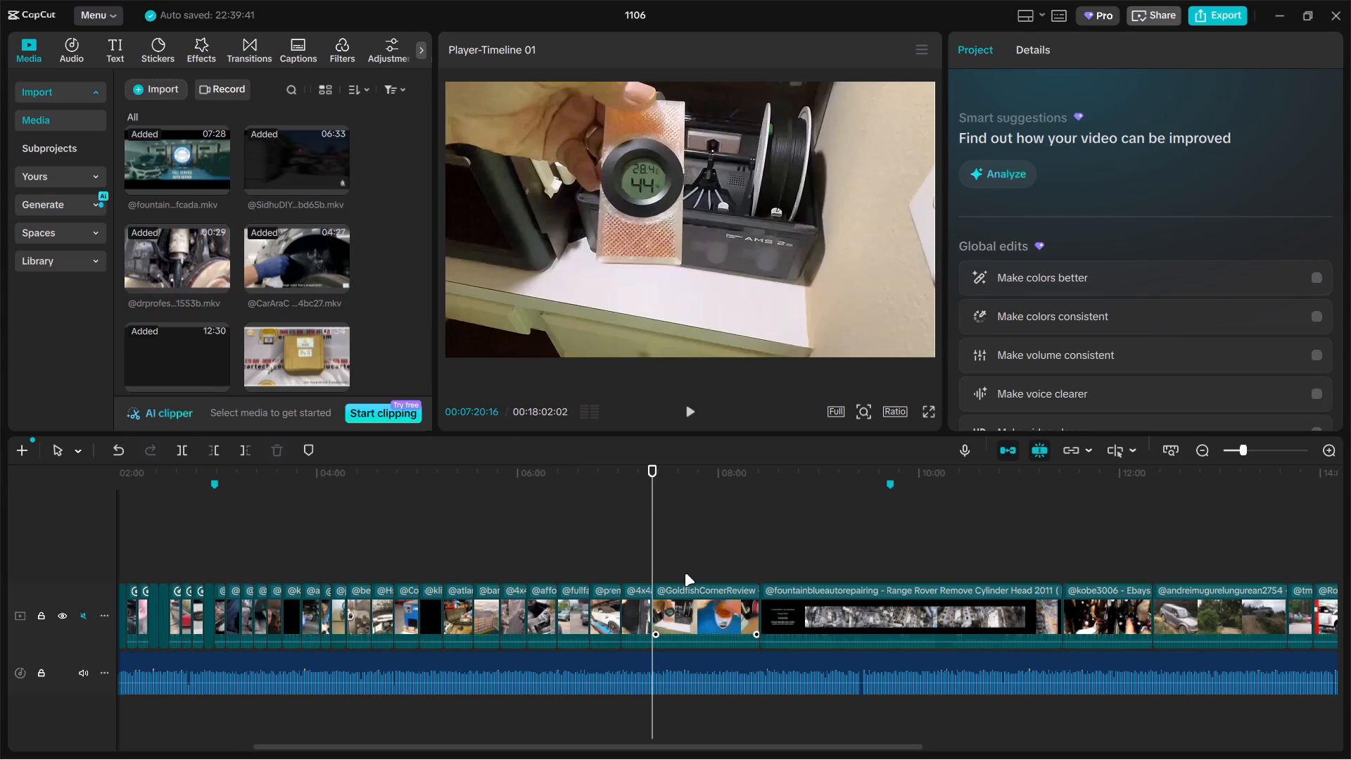
Skim the GoldfishCornerReview silica gel clip and trim about 24 seconds off its start.
click(685, 574)
drag(685, 574, 683, 580)
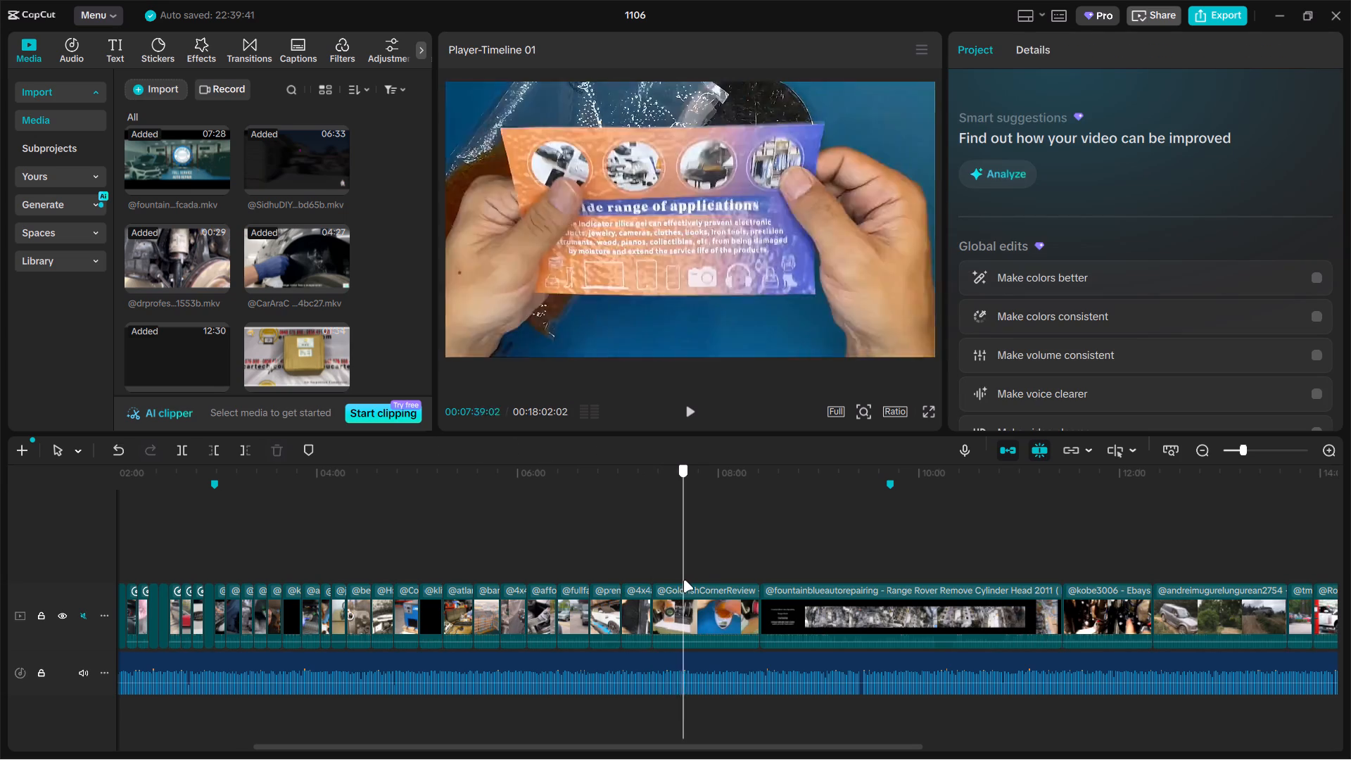
drag(683, 580, 692, 578)
click(683, 606)
drag(652, 609, 673, 609)
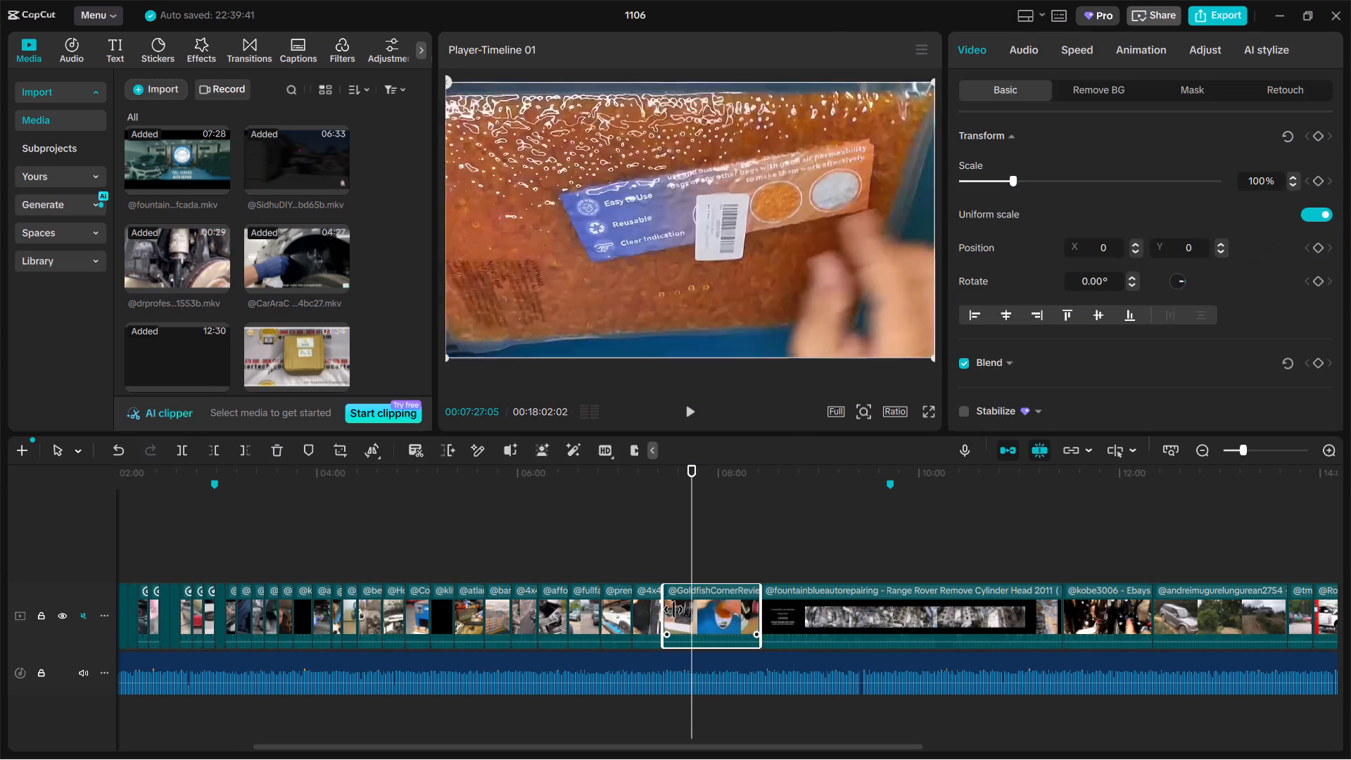
drag(673, 609, 688, 609)
Split the GoldfishCornerReview clip at 00:07:36:03 and delete the part after the cut.
double_click(683, 576)
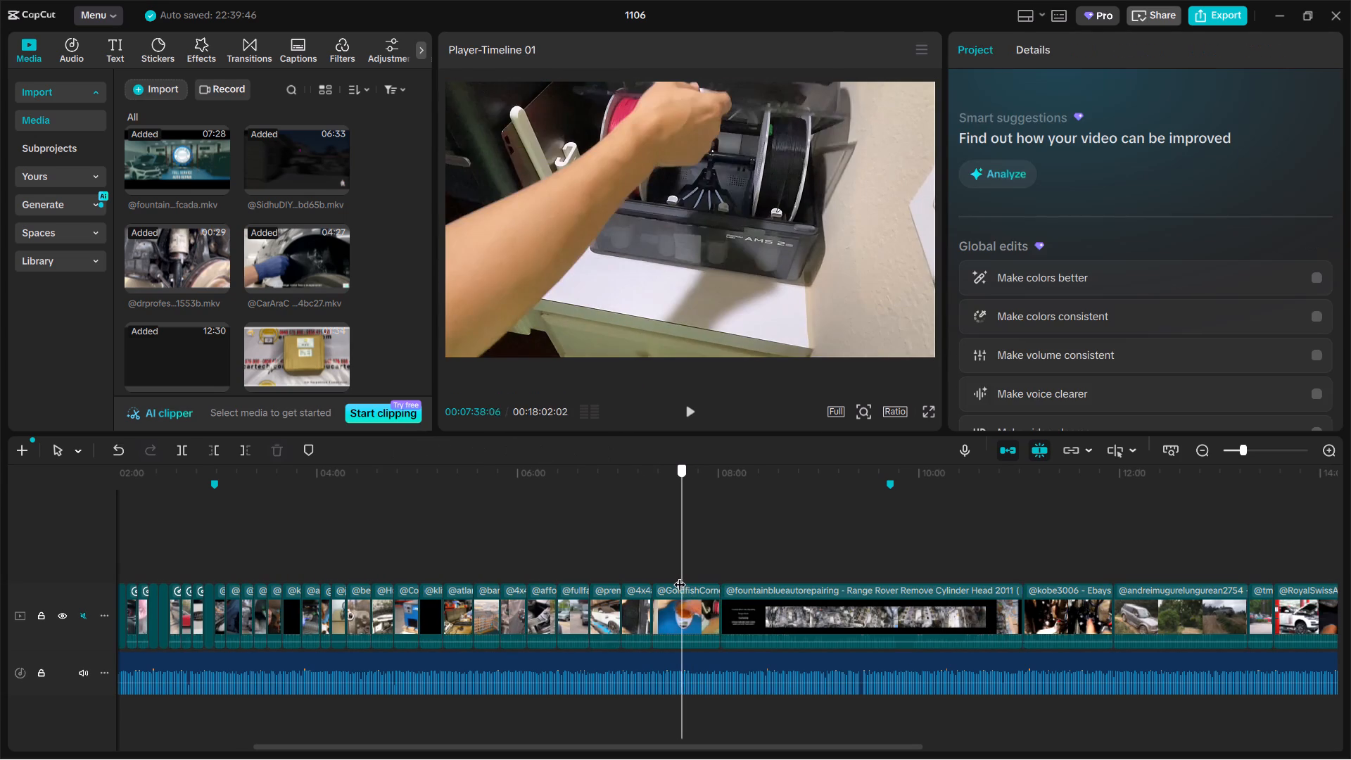
click(687, 601)
key(ctrl+b)
key(BackSpace)
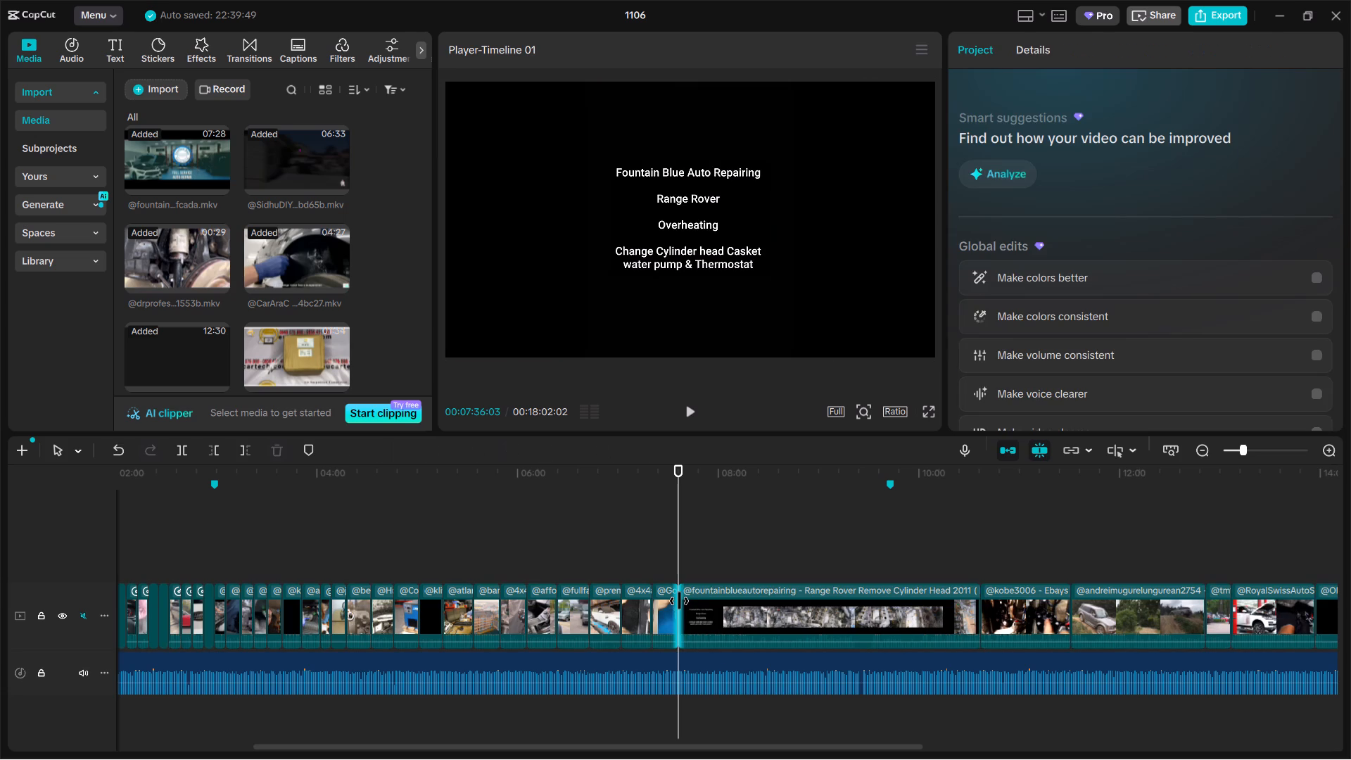
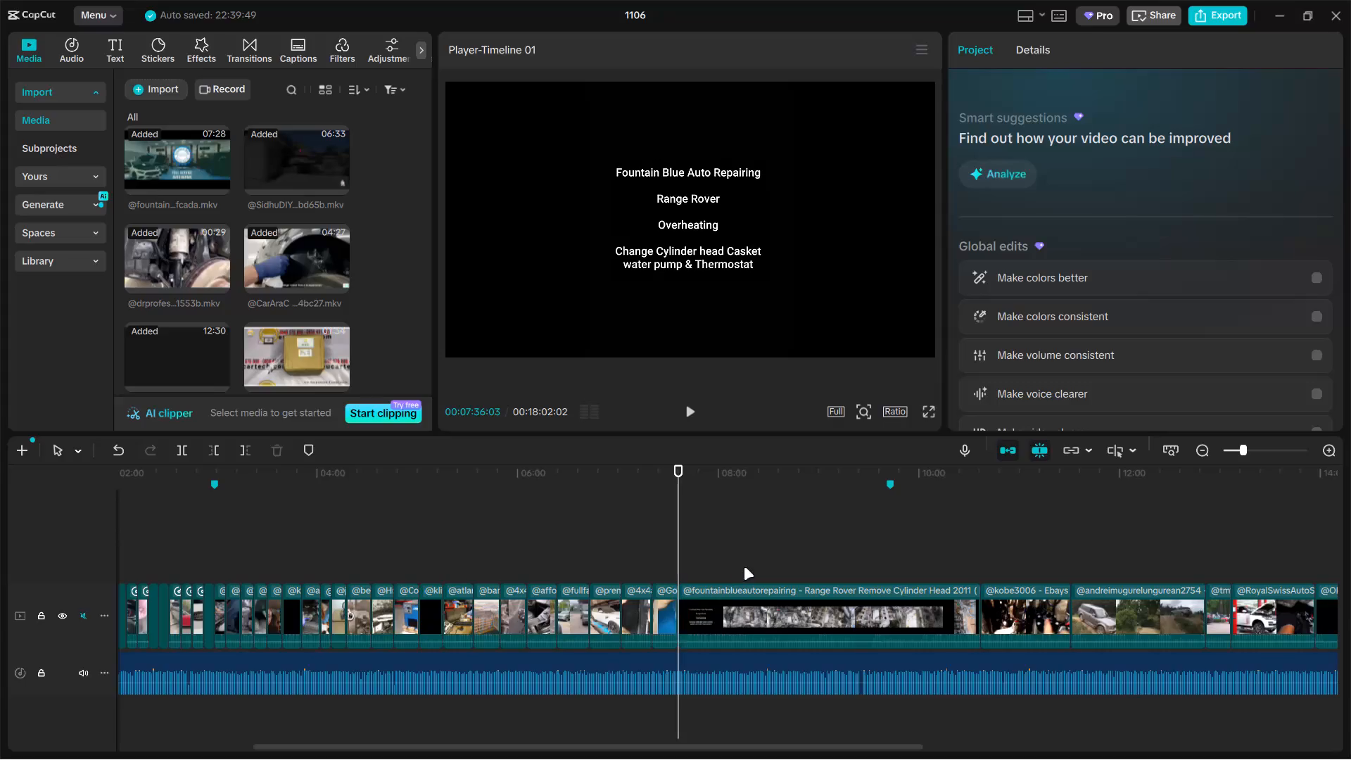
Split the fountainblueautorepairing cylinder head removal clip at 00:08:24:27 and delete the part before the cut.
drag(747, 566, 780, 559)
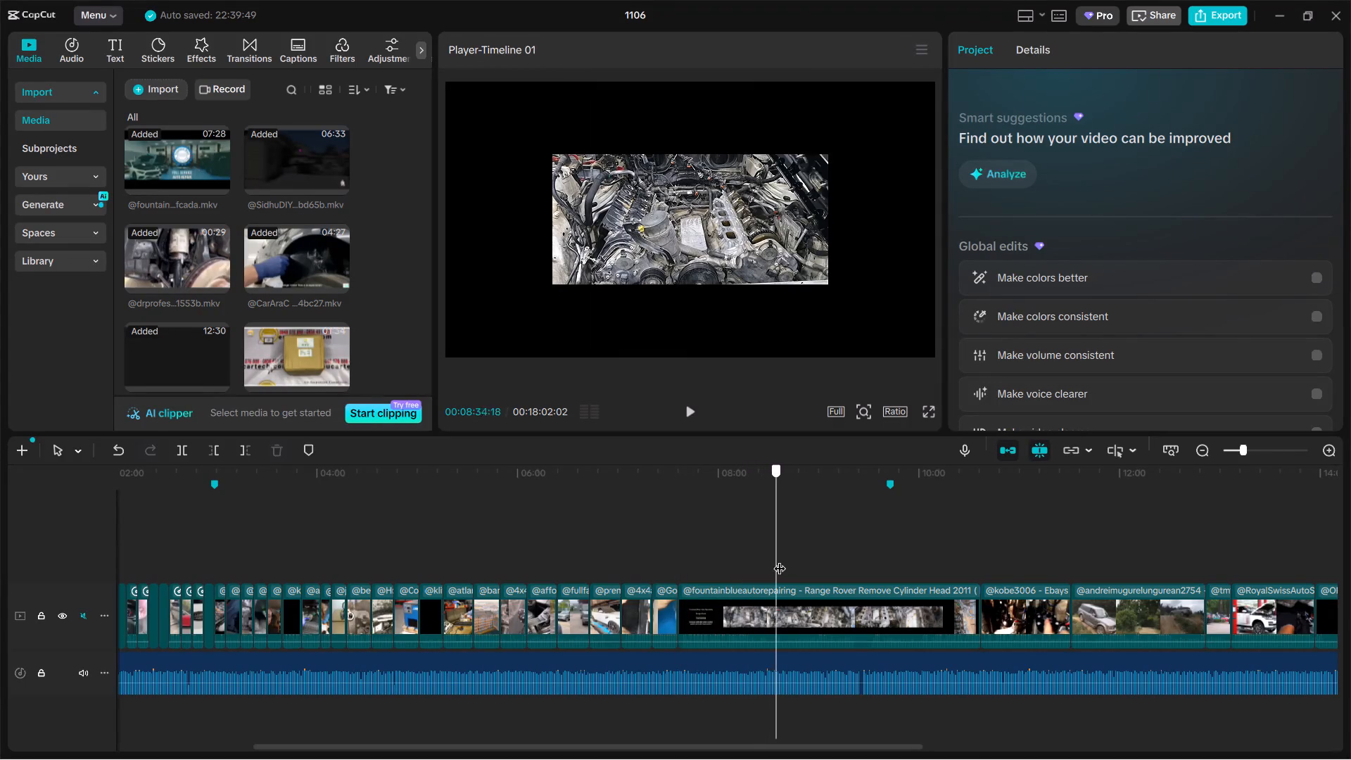
drag(780, 559, 760, 563)
click(756, 620)
key(ctrl+b)
click(697, 621)
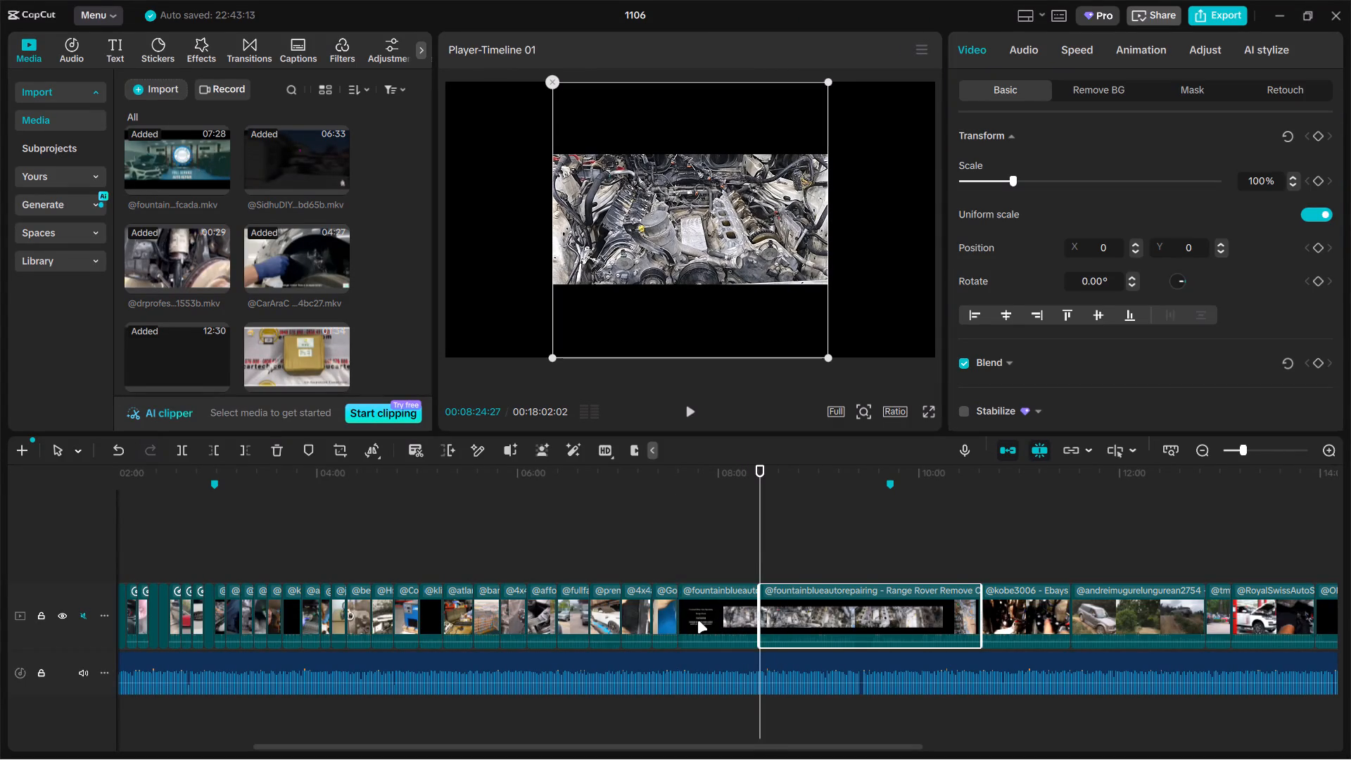
key(BackSpace)
Split the remaining fountainblueautorepairing clip at 00:07:51:08 and delete the part after the cut.
click(704, 568)
click(717, 601)
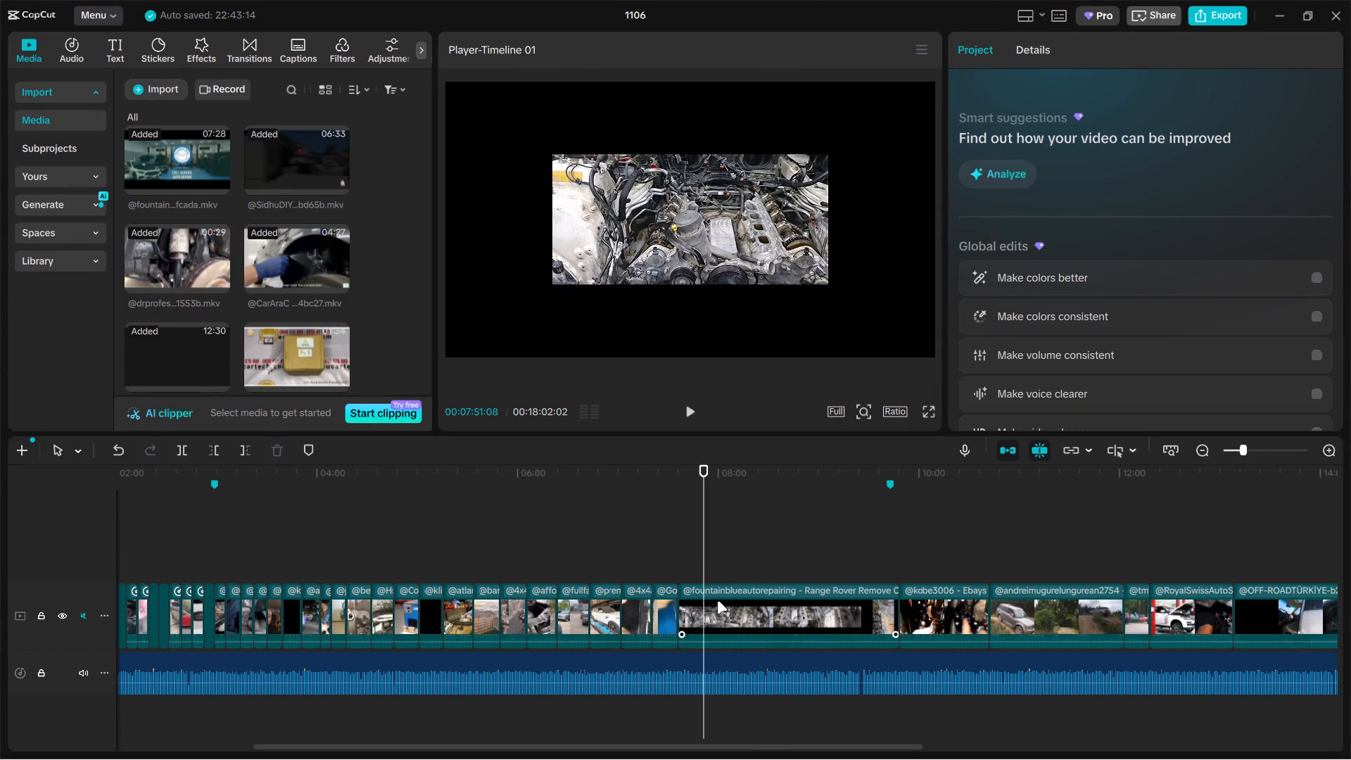
key(ctrl+b)
key(BackSpace)
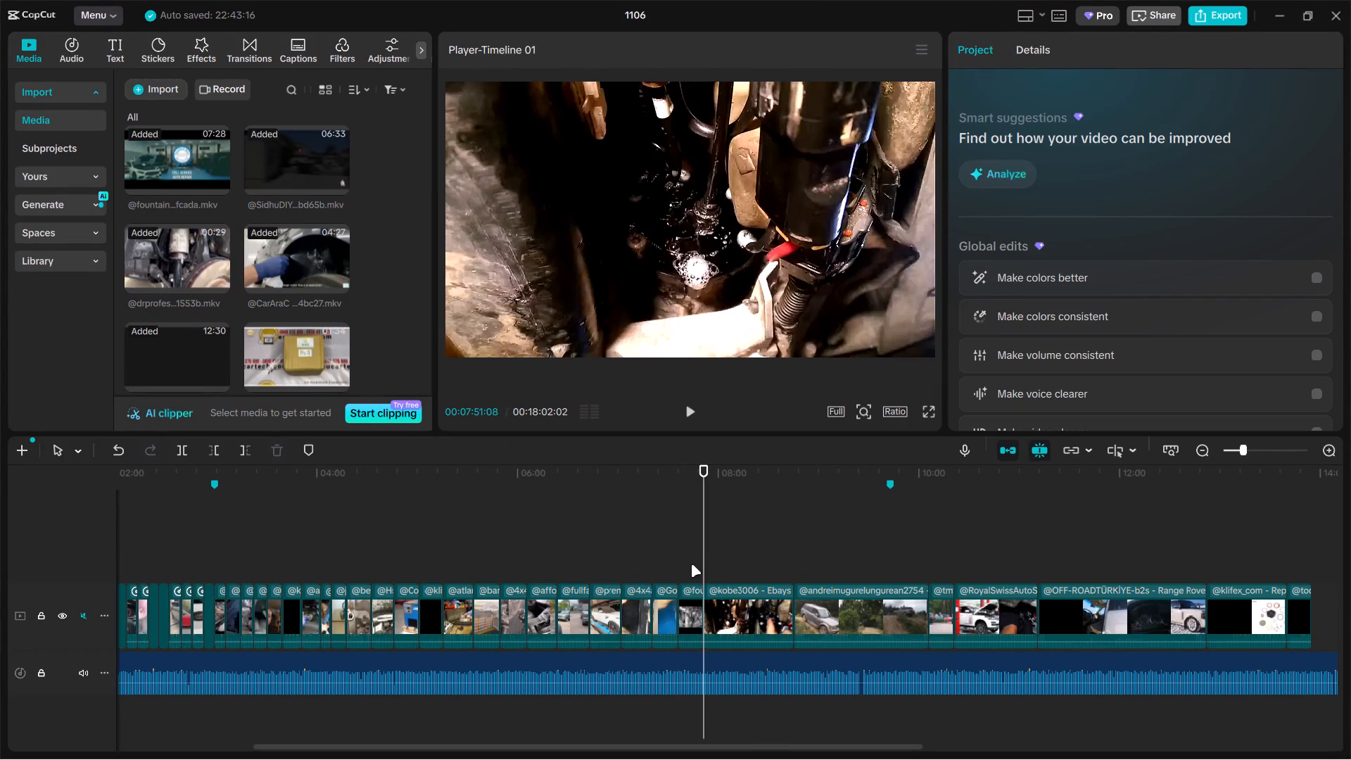
Scale up the shortened fountainblueautorepairing engine clip until the picture fills the frame, hiding its black borders.
click(691, 564)
click(726, 206)
drag(1014, 182, 1077, 174)
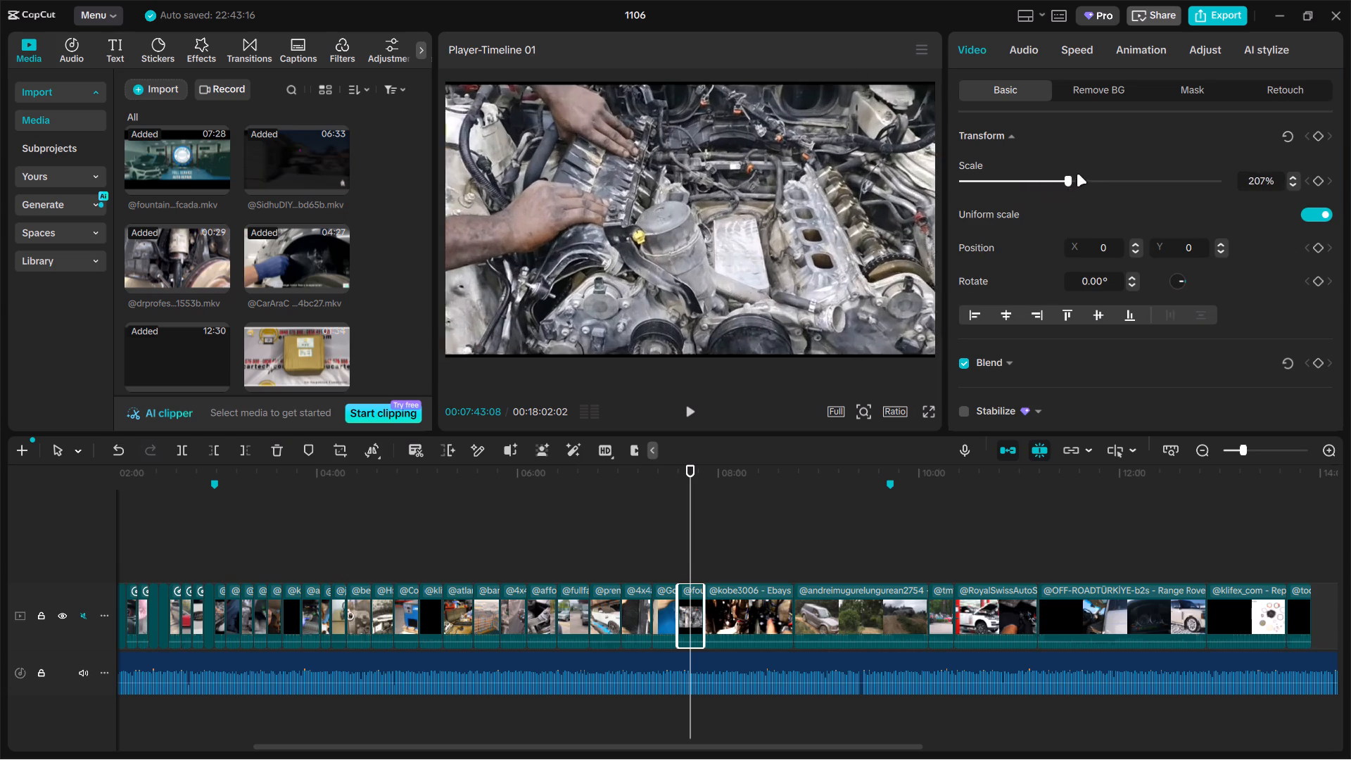
drag(1077, 174, 1084, 172)
Skim the kobe3006 clip, split it at 00:08:08:03 and delete the part after the cut.
click(725, 553)
drag(725, 553, 736, 551)
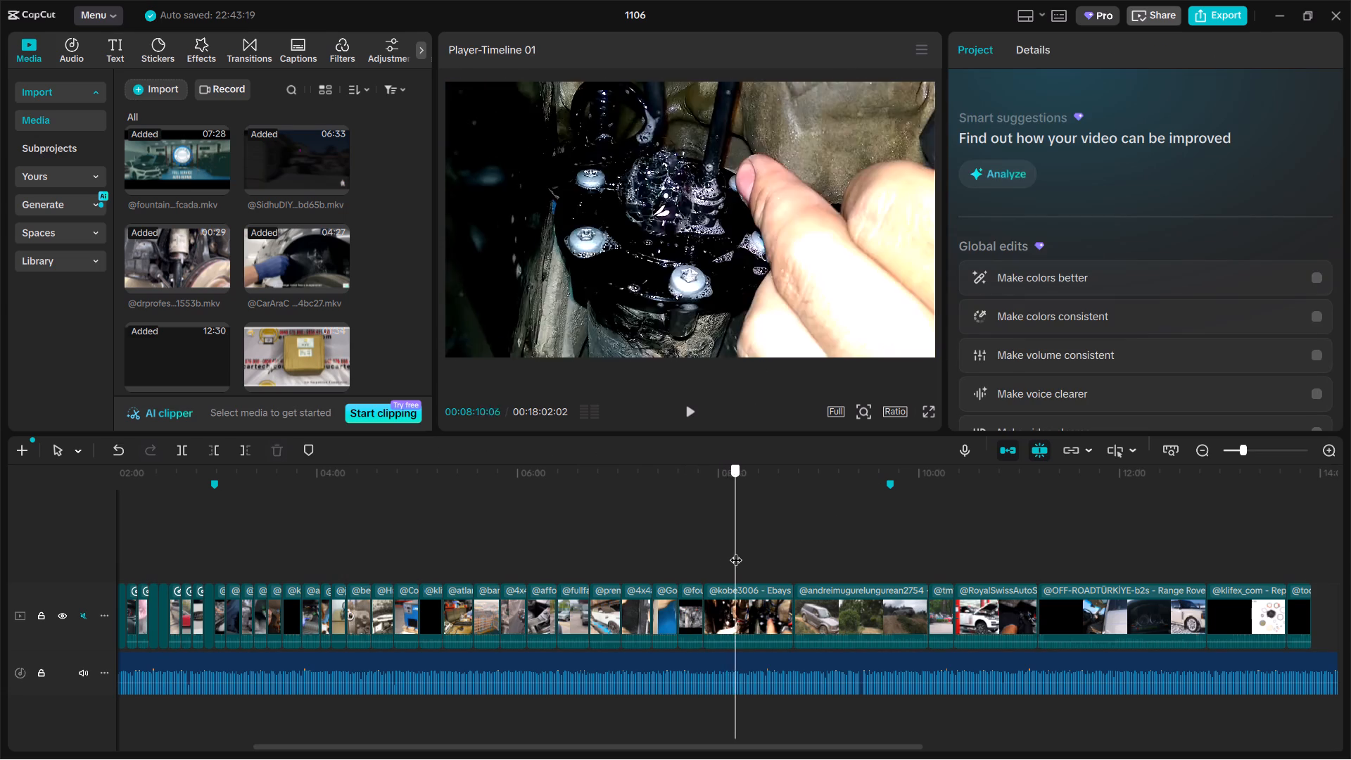
drag(736, 551, 723, 555)
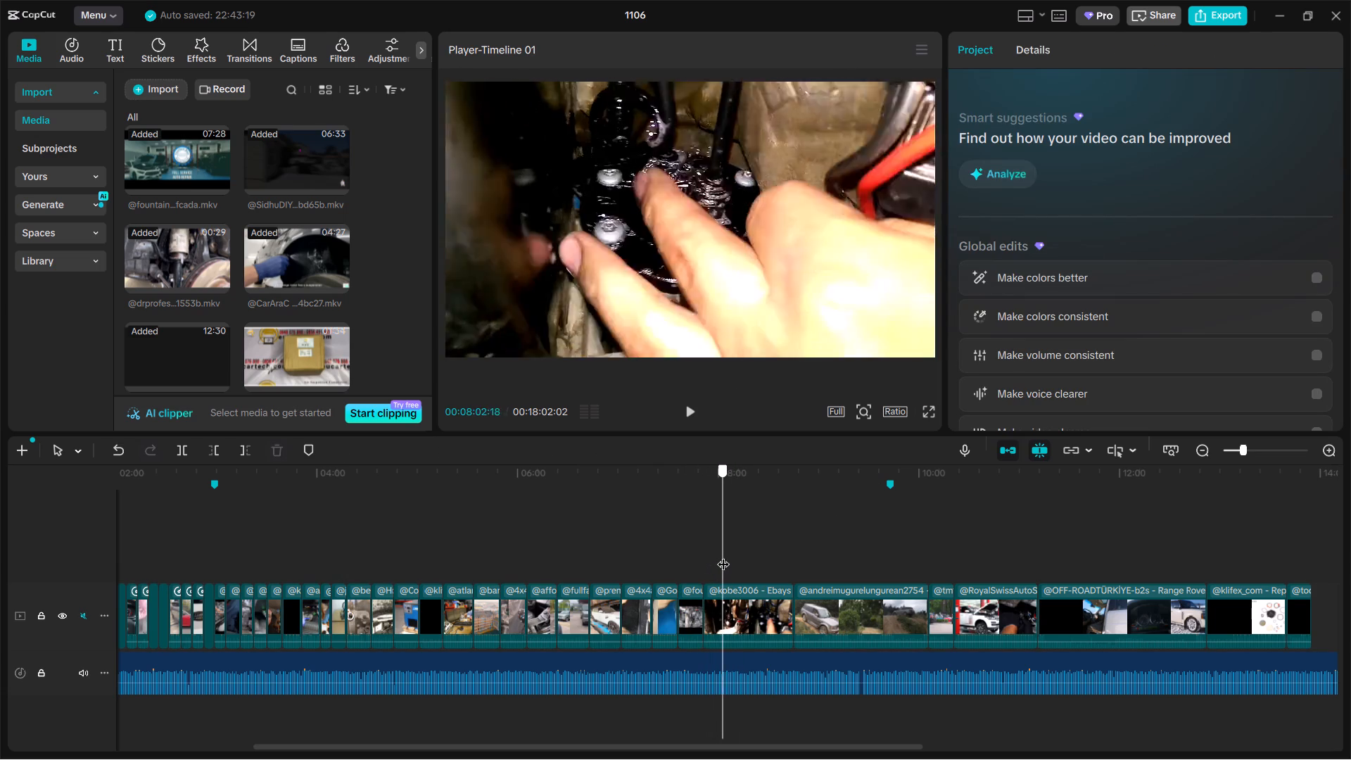
drag(723, 555, 732, 554)
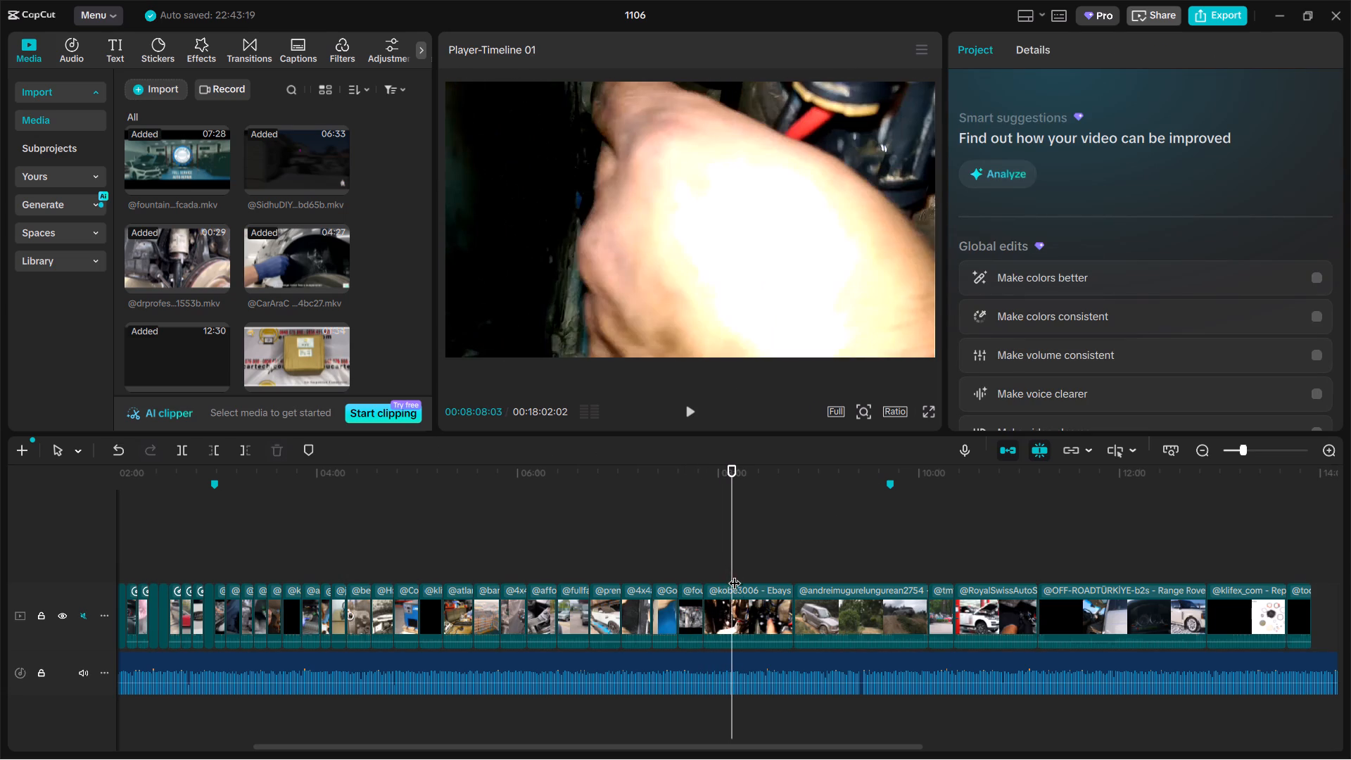
click(733, 588)
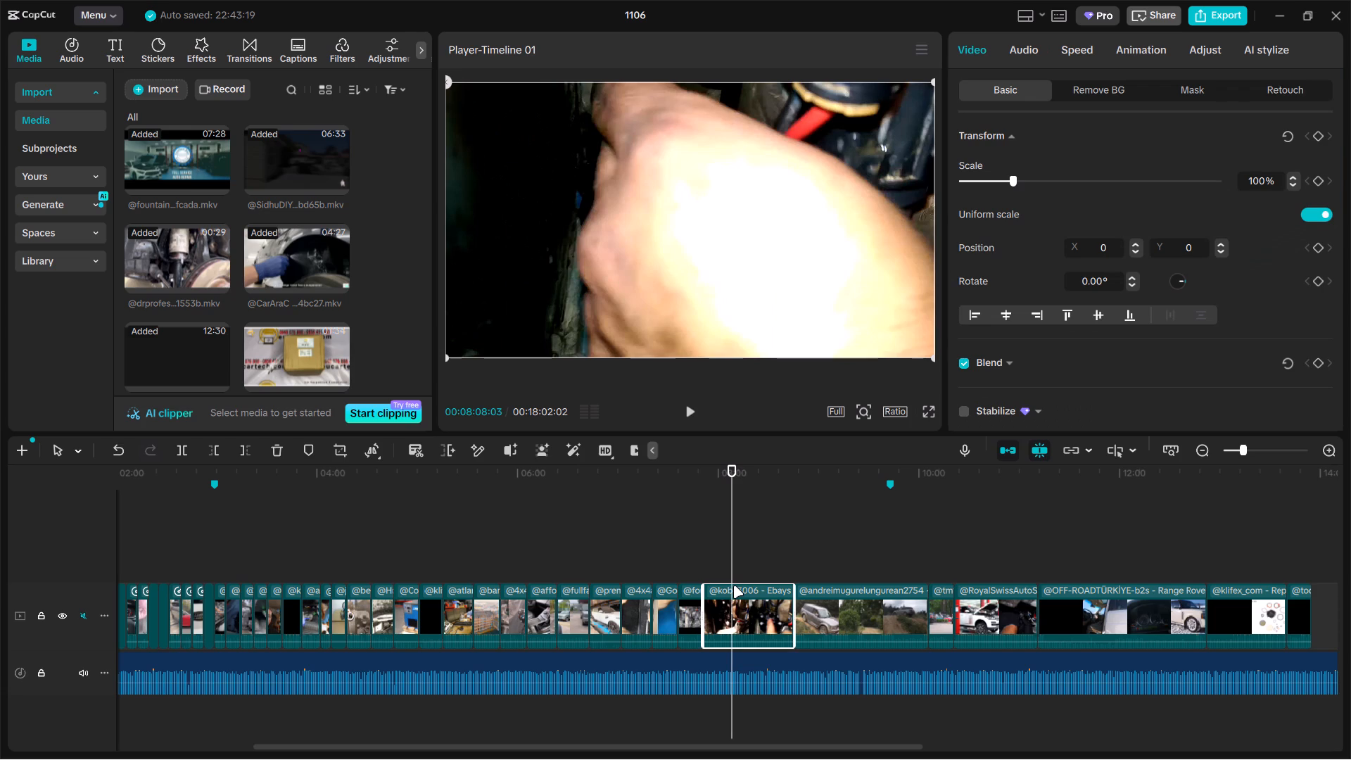
key(ctrl+b)
key(BackSpace)
click(754, 547)
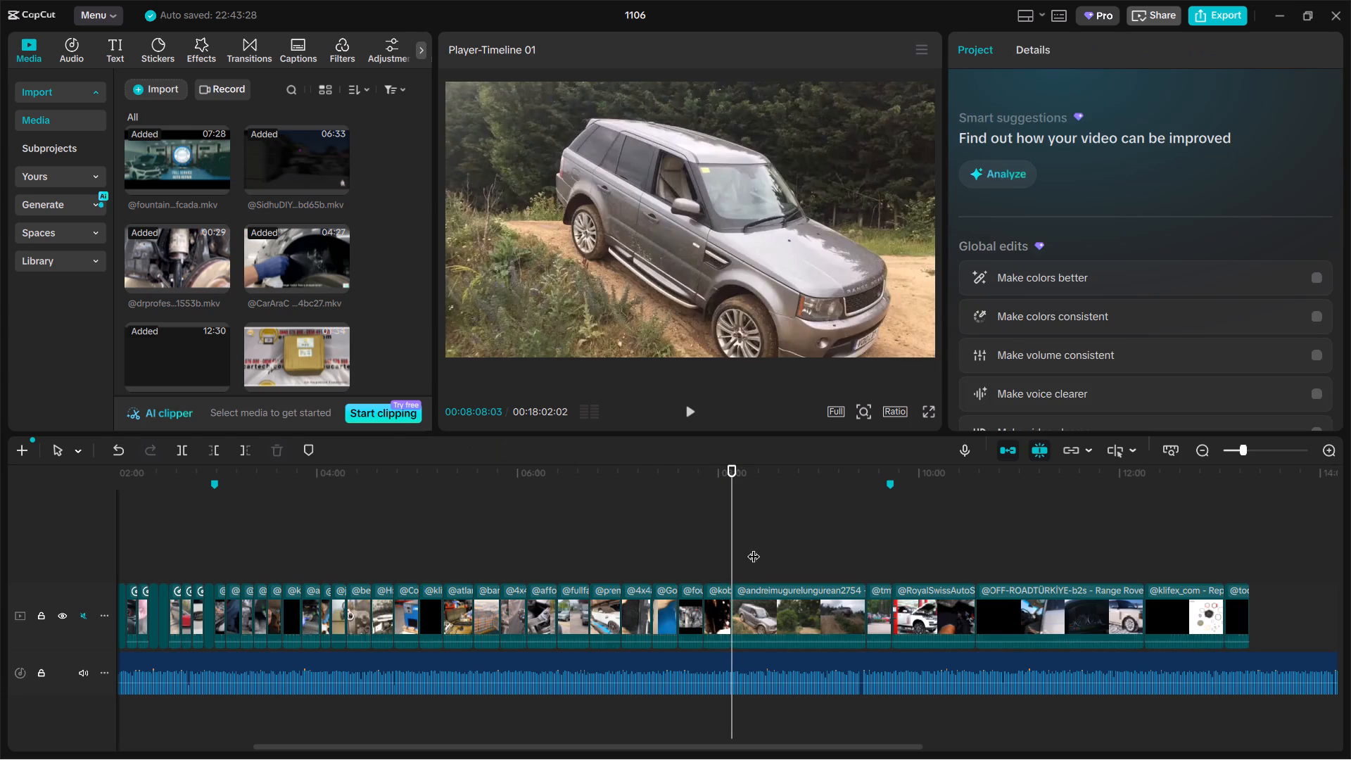
drag(754, 547, 768, 557)
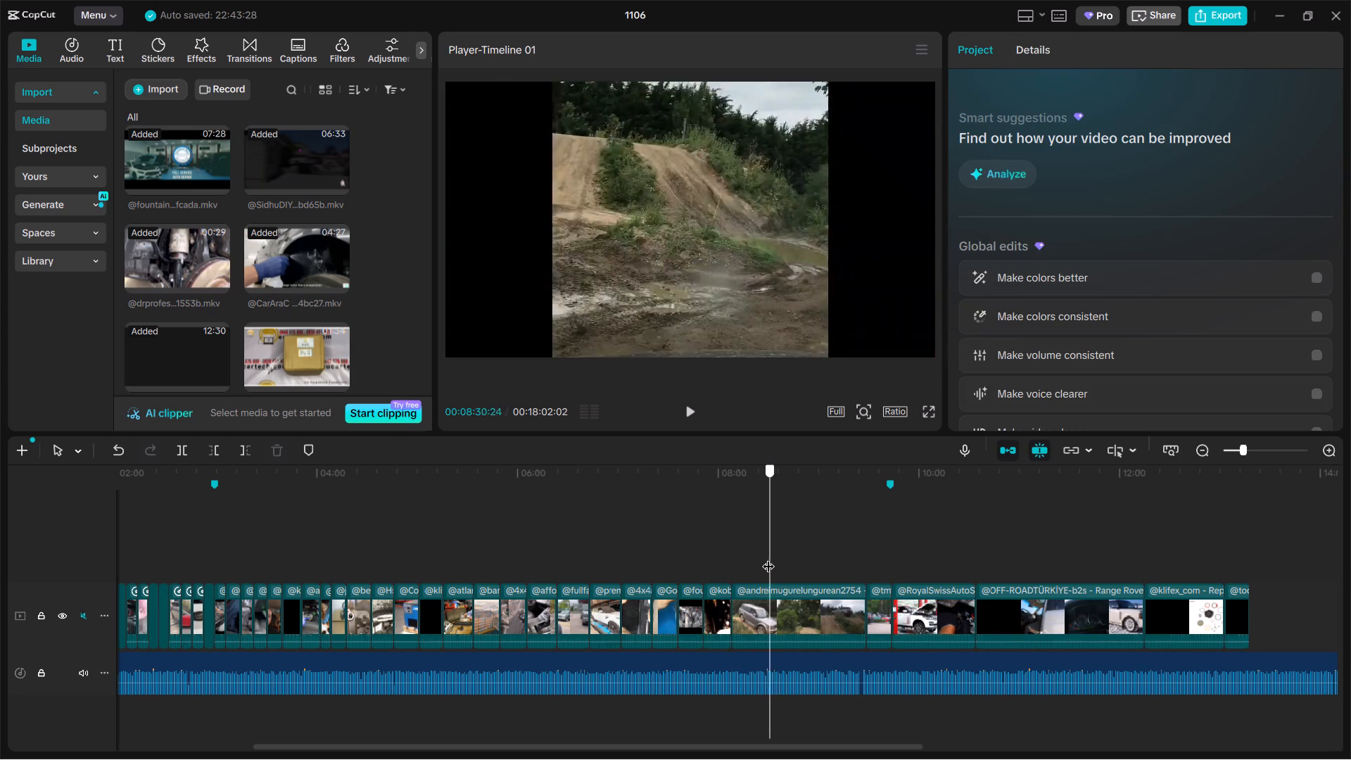
drag(768, 557, 761, 566)
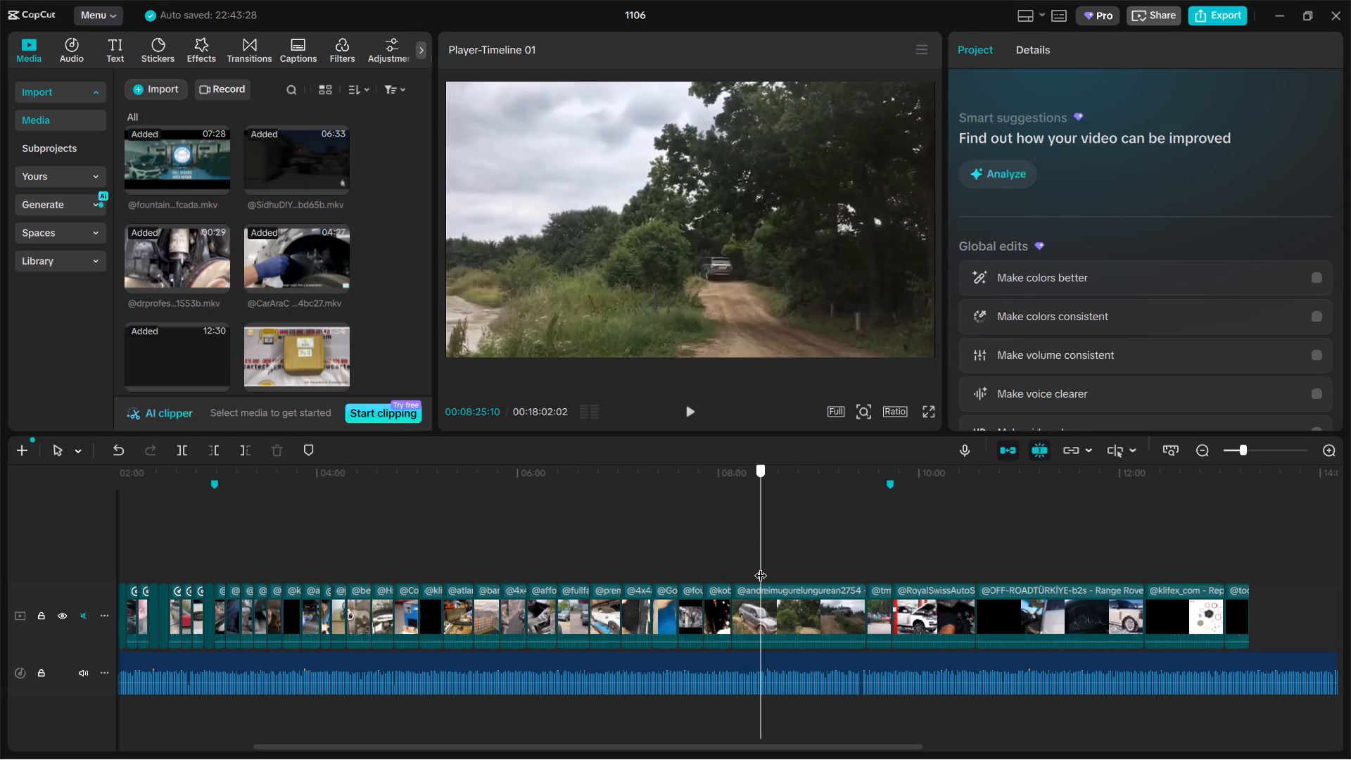
drag(761, 566, 758, 582)
click(770, 611)
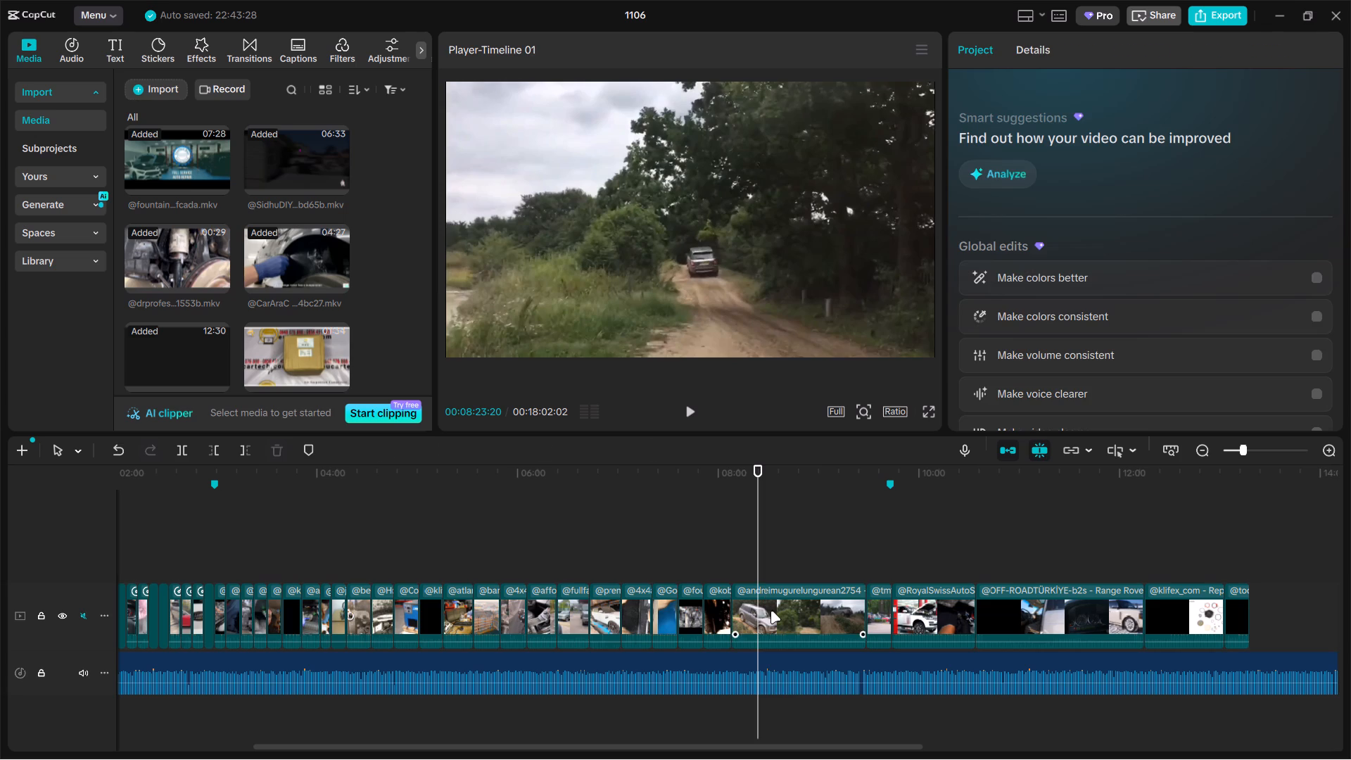
key(ctrl+b)
key(BackSpace)
Split the RoyalSwissAuto clip at 00:08:55:19 and delete the part after the cut.
click(770, 564)
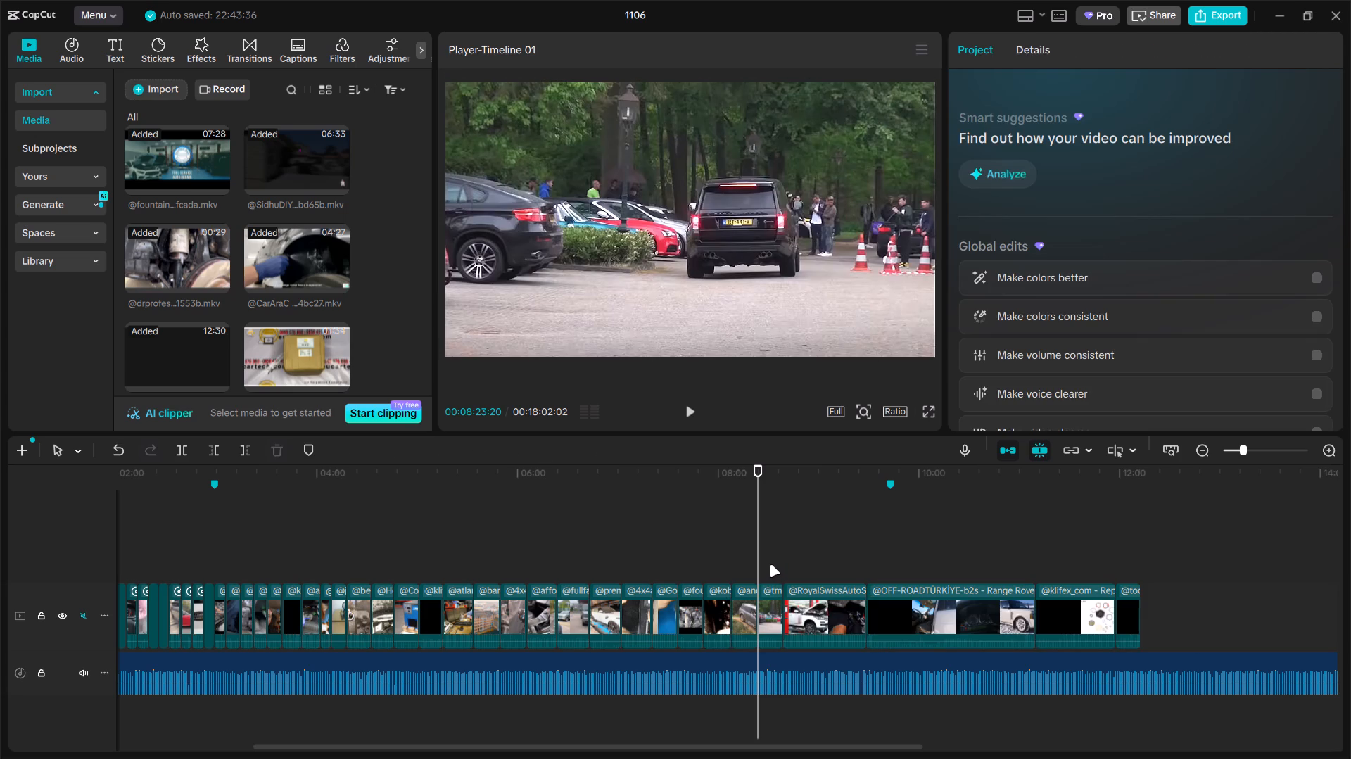
drag(770, 564, 819, 564)
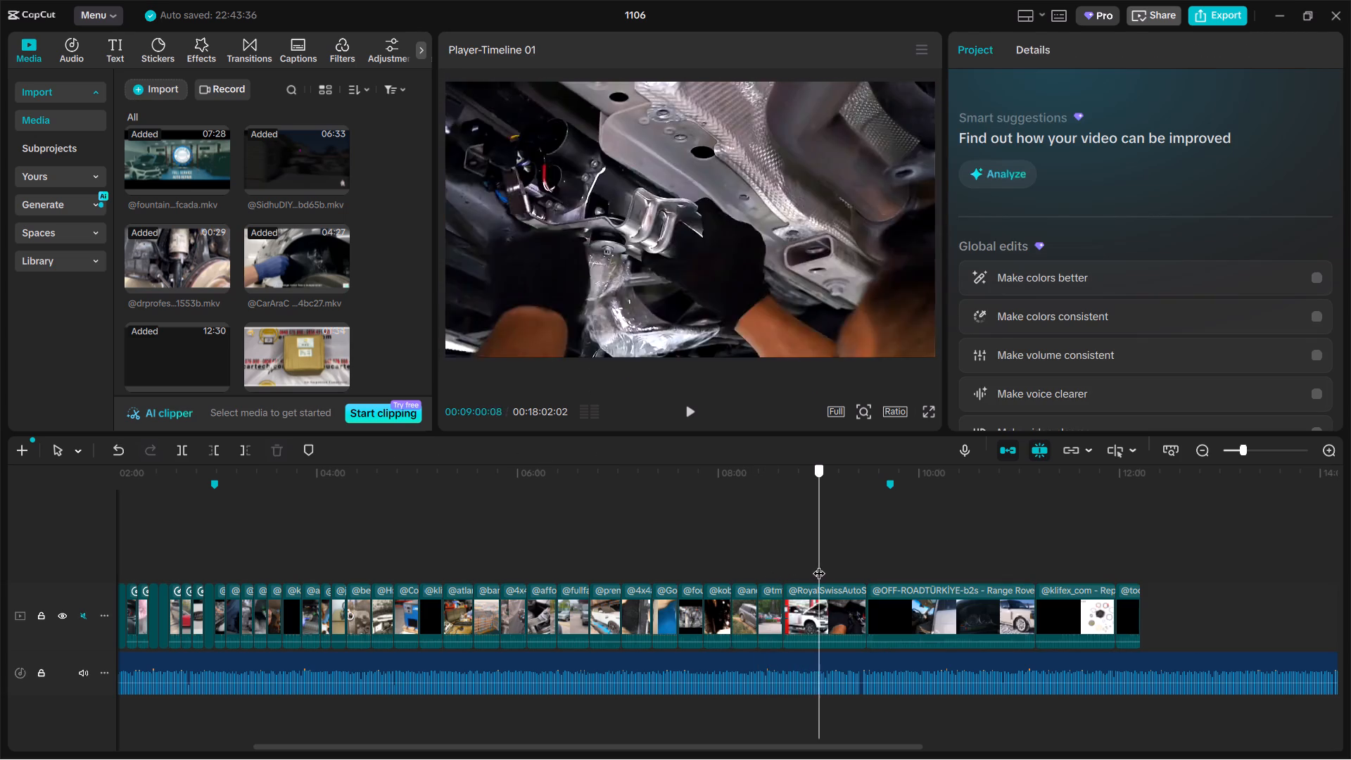
drag(819, 564, 811, 569)
click(810, 594)
key(ctrl+b)
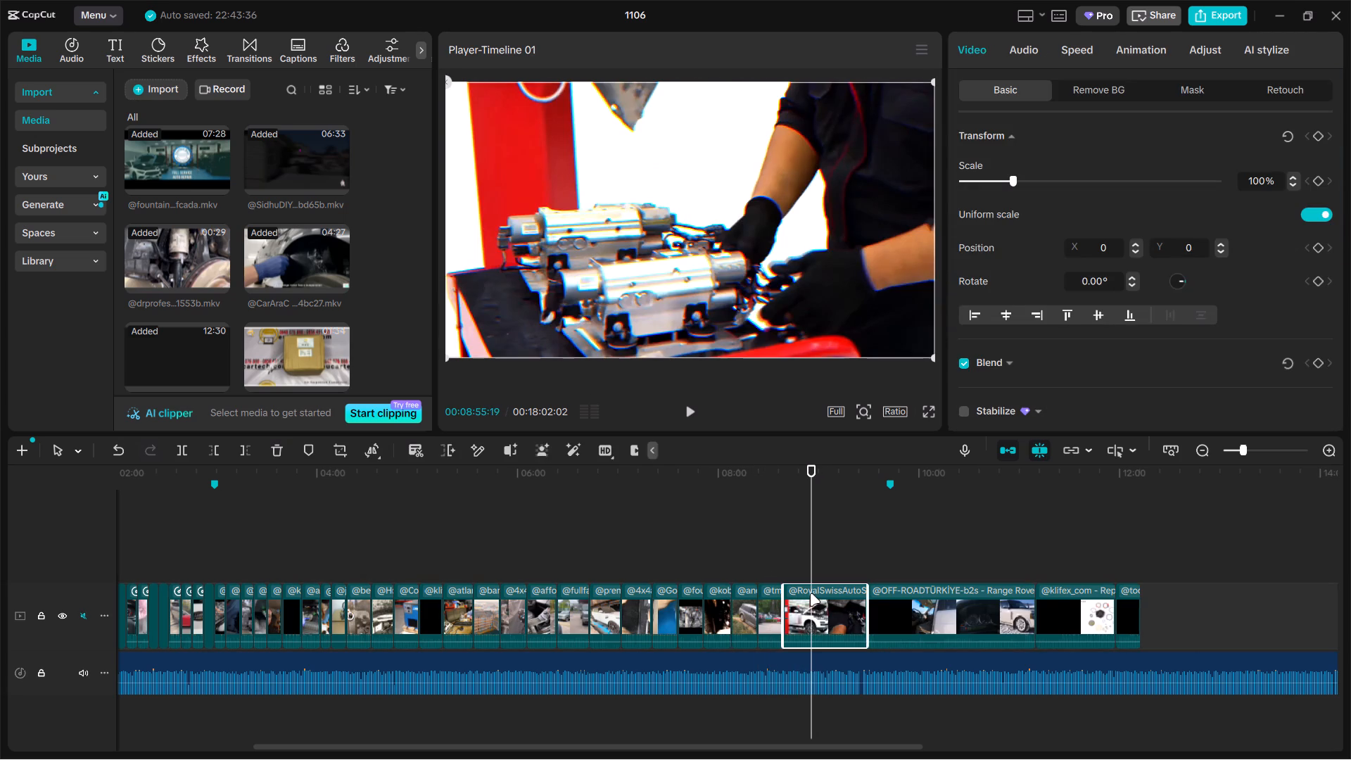
key(BackSpace)
Skim the OFF-ROADTÜRKİYE-b2s Range Rover clip and place the playhead at 00:09:46:16 as its cut point.
click(818, 562)
drag(818, 562, 901, 568)
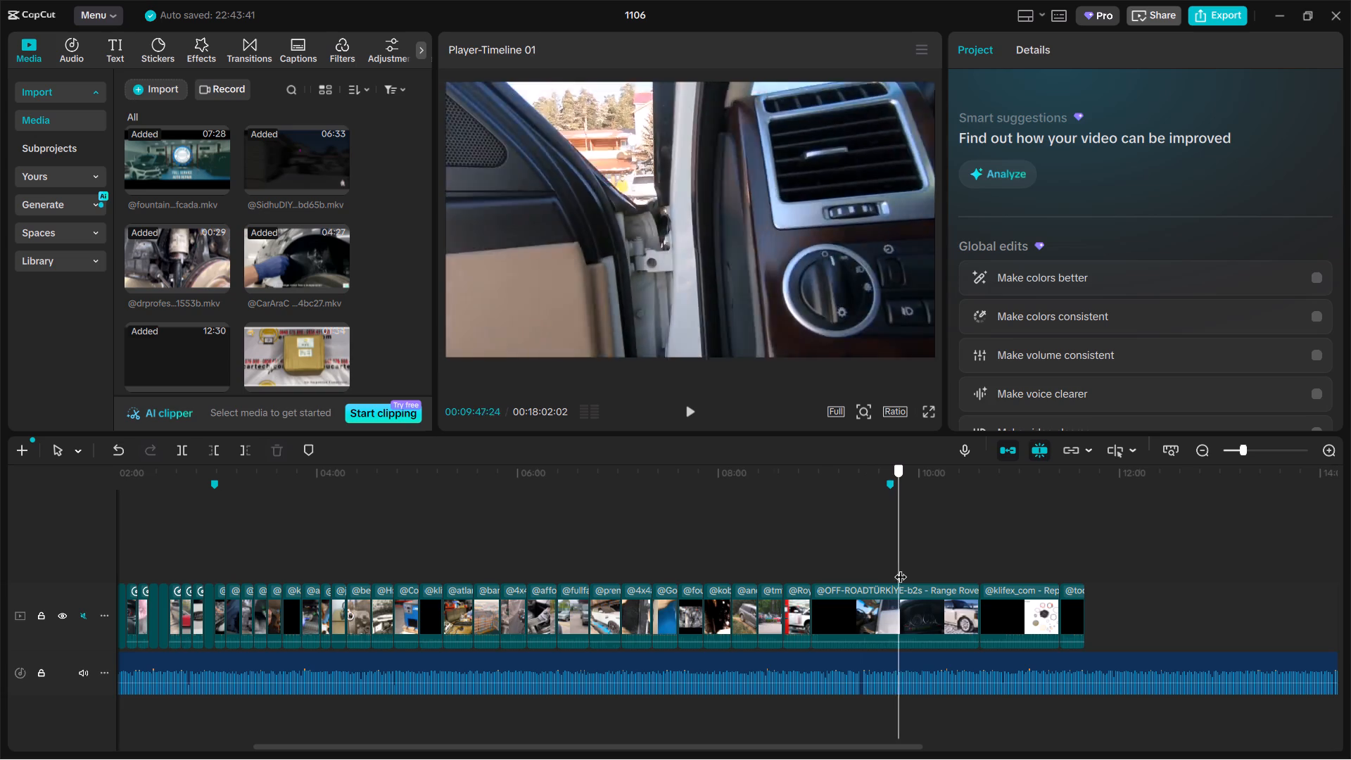
drag(901, 568, 896, 571)
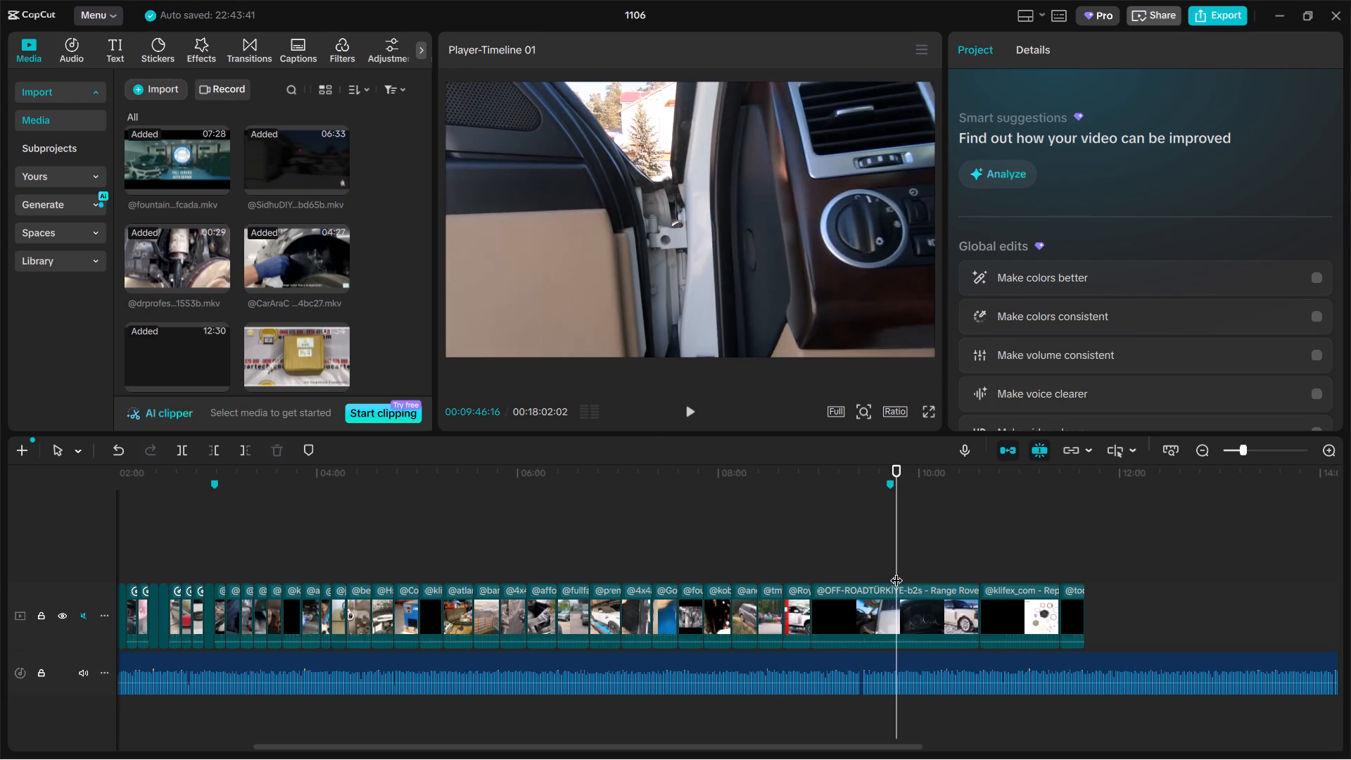
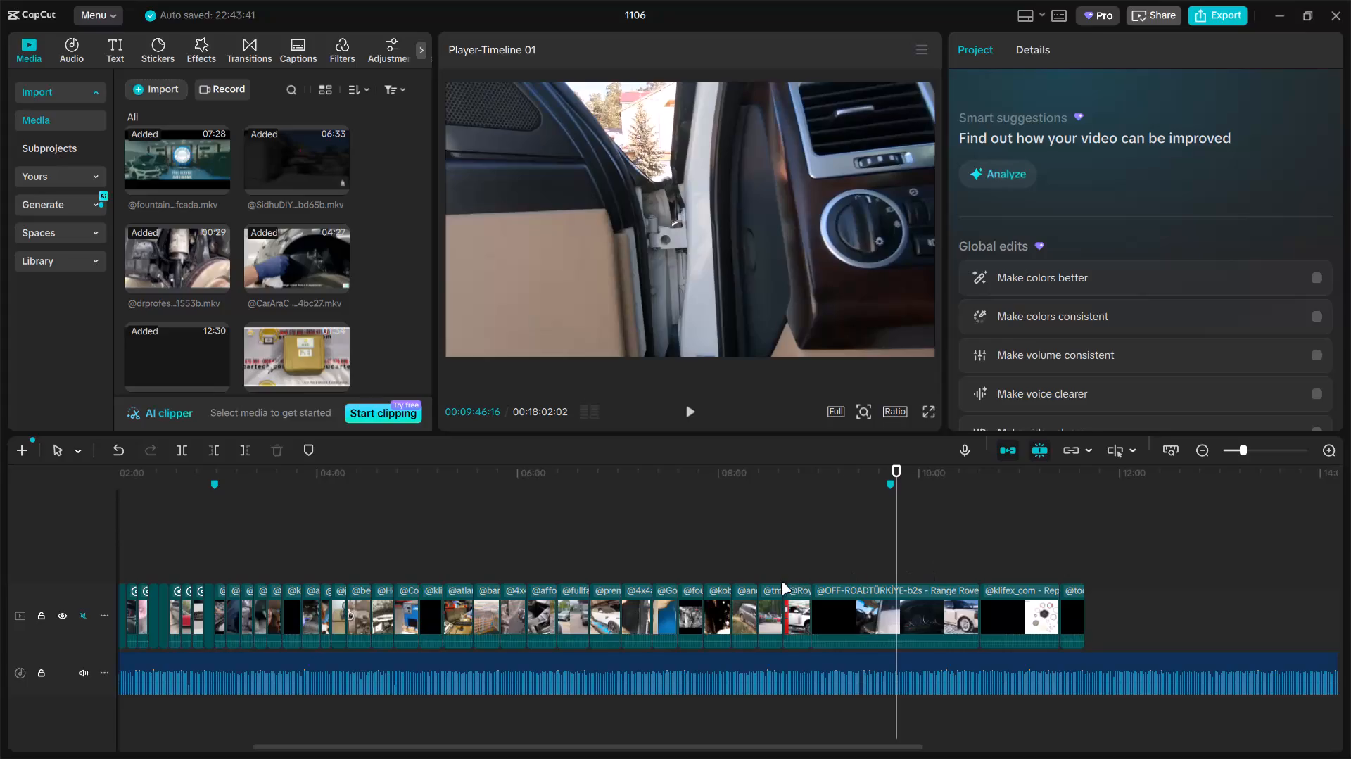
Split the OFF-ROADTÜRKİYE-b2s Range Rover clip at 00:09:12:01 and delete the part after the cut.
click(835, 571)
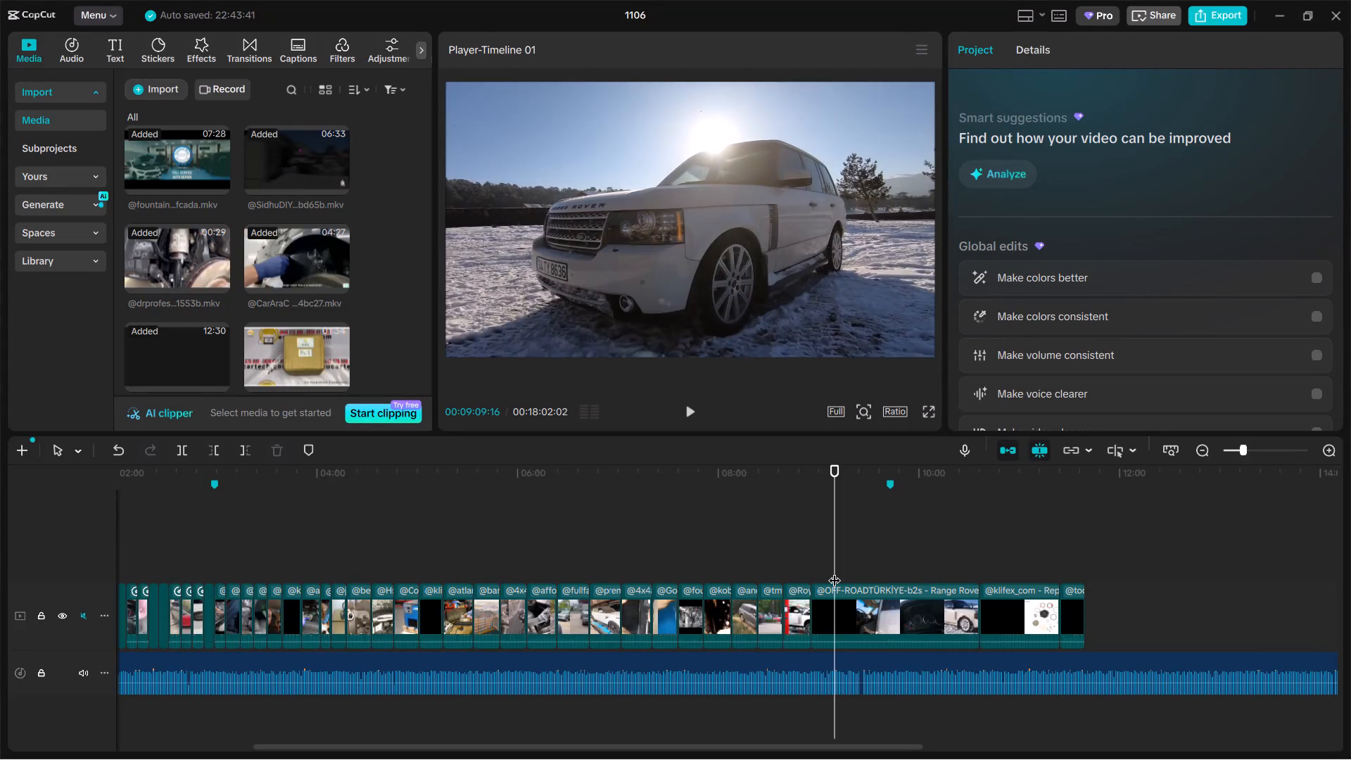
click(835, 571)
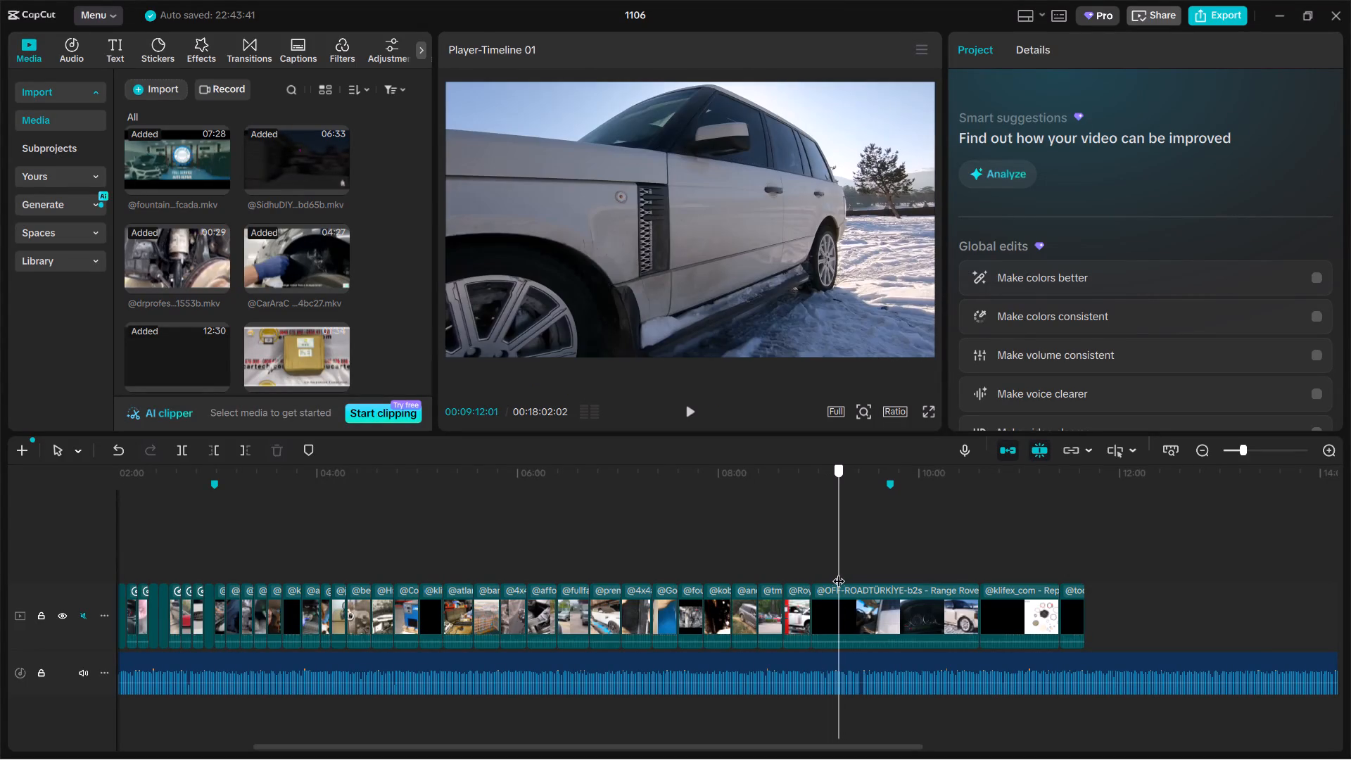
click(851, 604)
key(ctrl+b)
key(BackSpace)
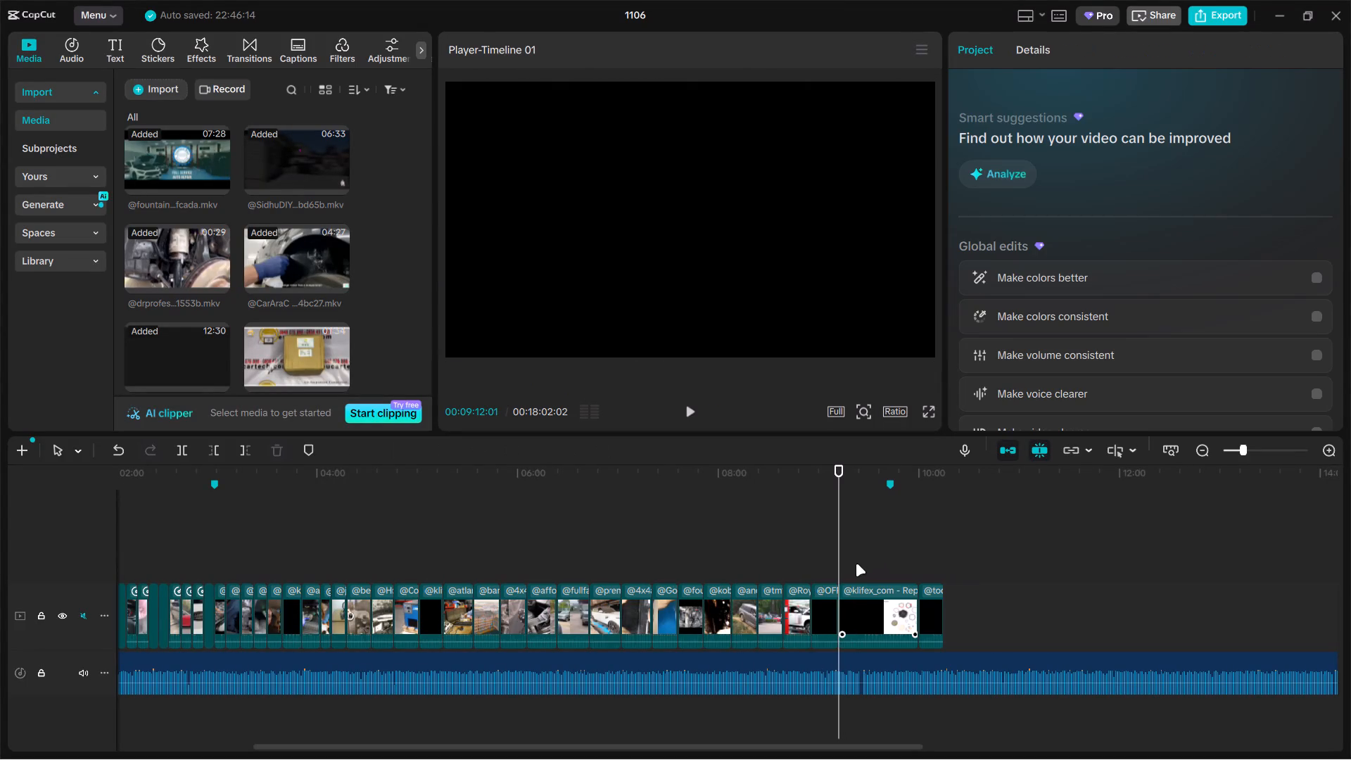
Split the klifex_com clip at 00:09:27:18, while the repair-kit parts are showing, and delete the part after the cut.
click(856, 563)
drag(856, 564, 867, 571)
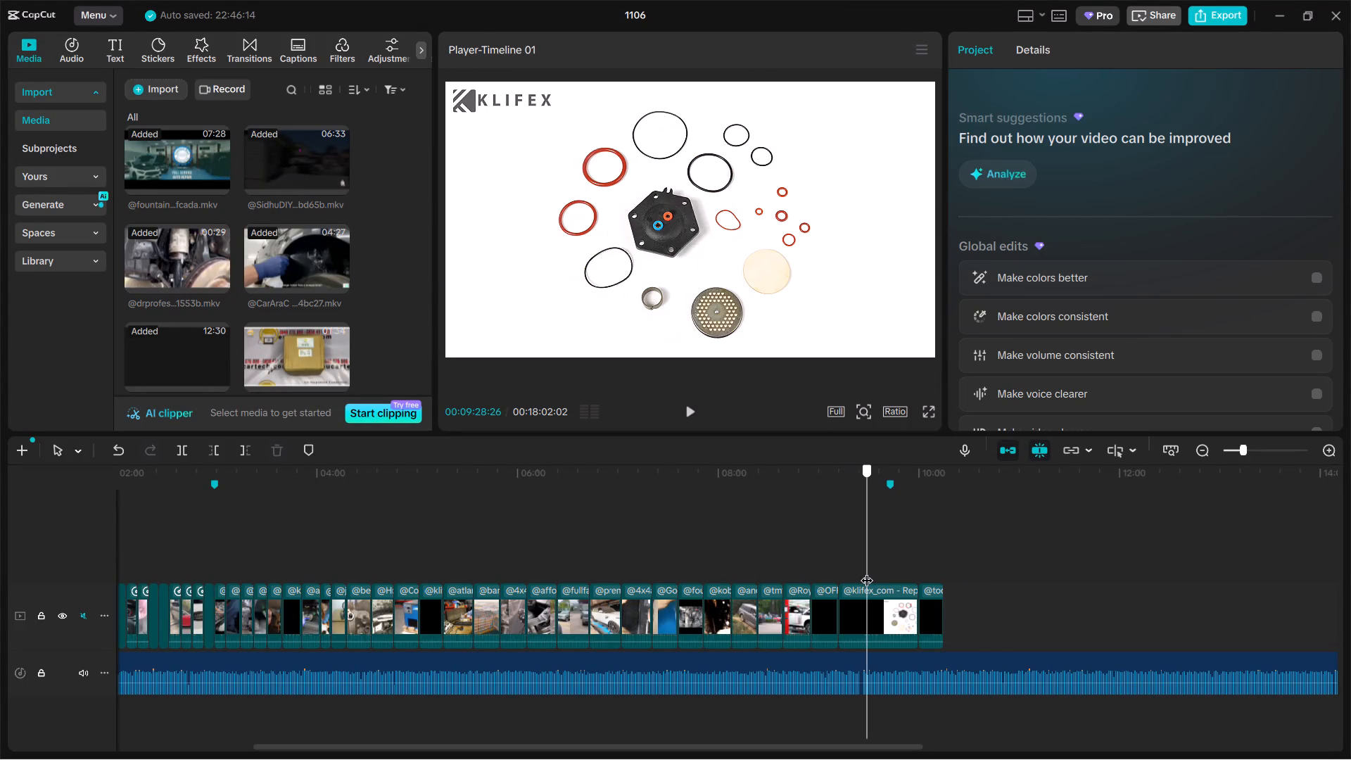
drag(867, 571, 865, 574)
click(861, 607)
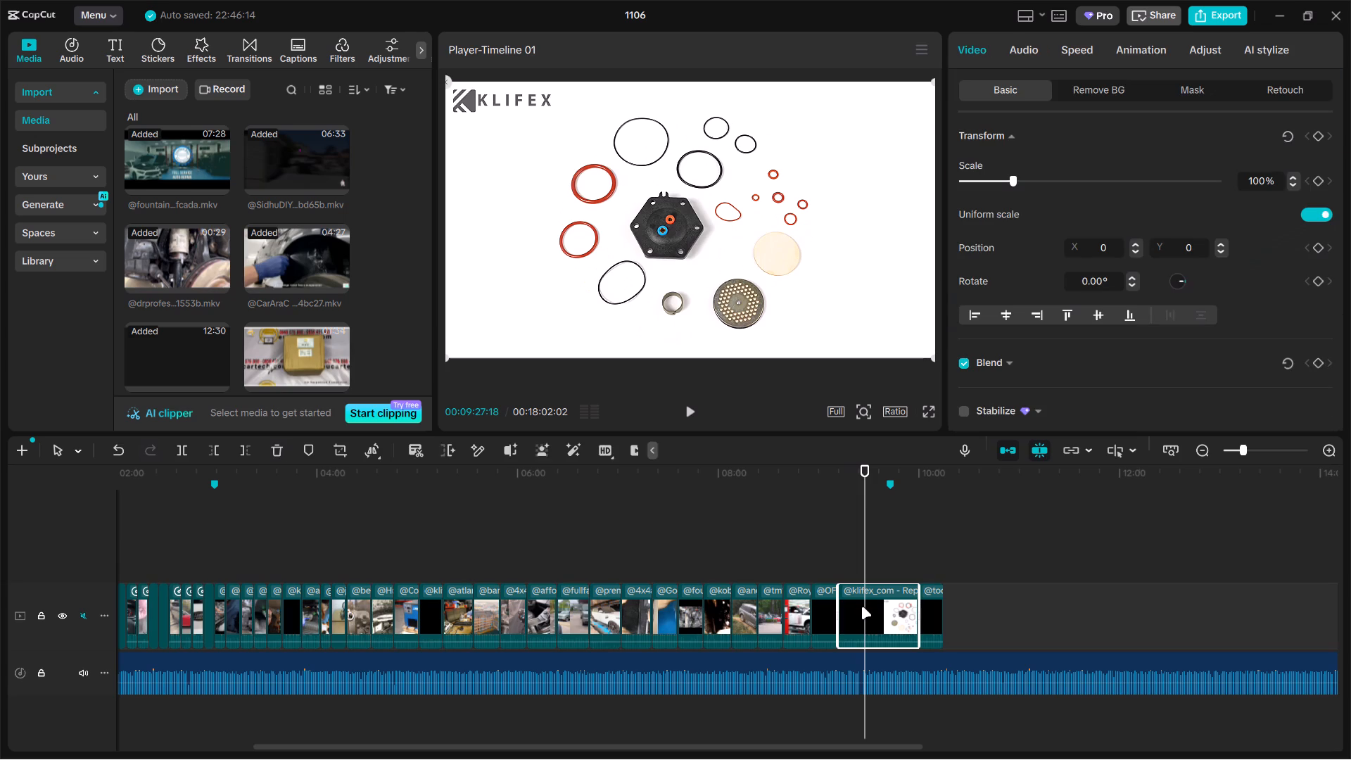
key(ctrl+b)
key(BackSpace)
Review the trimmed klifex_com excerpt and the snow-driving clip that ends the video track.
drag(864, 560, 882, 559)
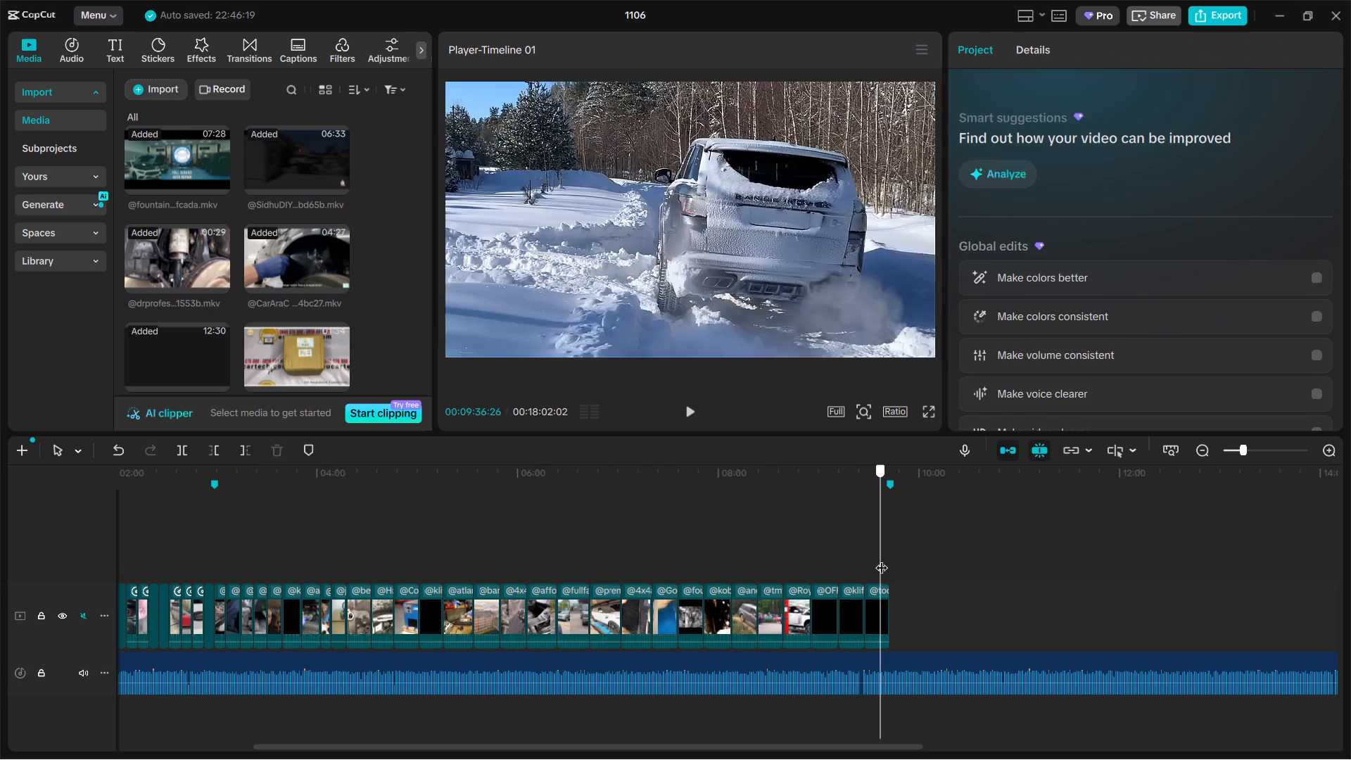
drag(882, 559, 851, 567)
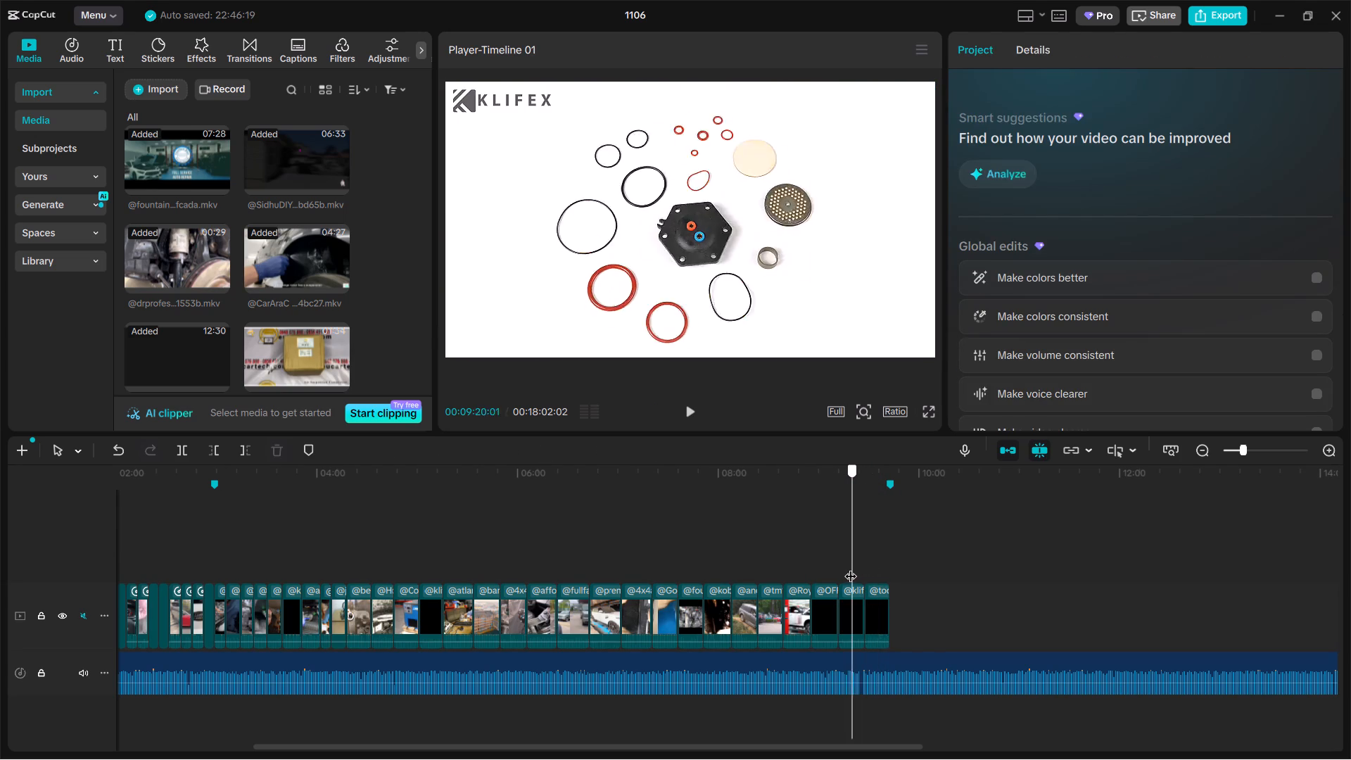
drag(851, 567, 875, 571)
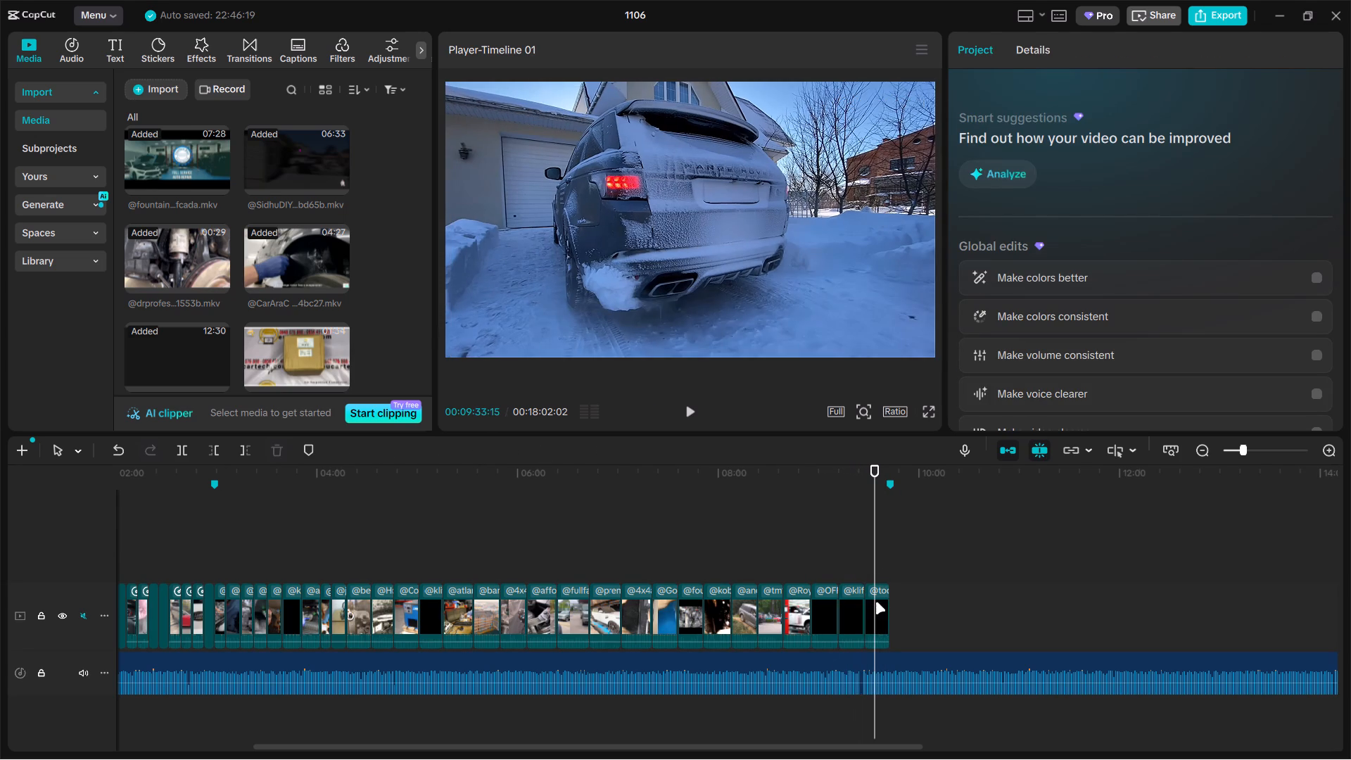
click(875, 602)
click(890, 602)
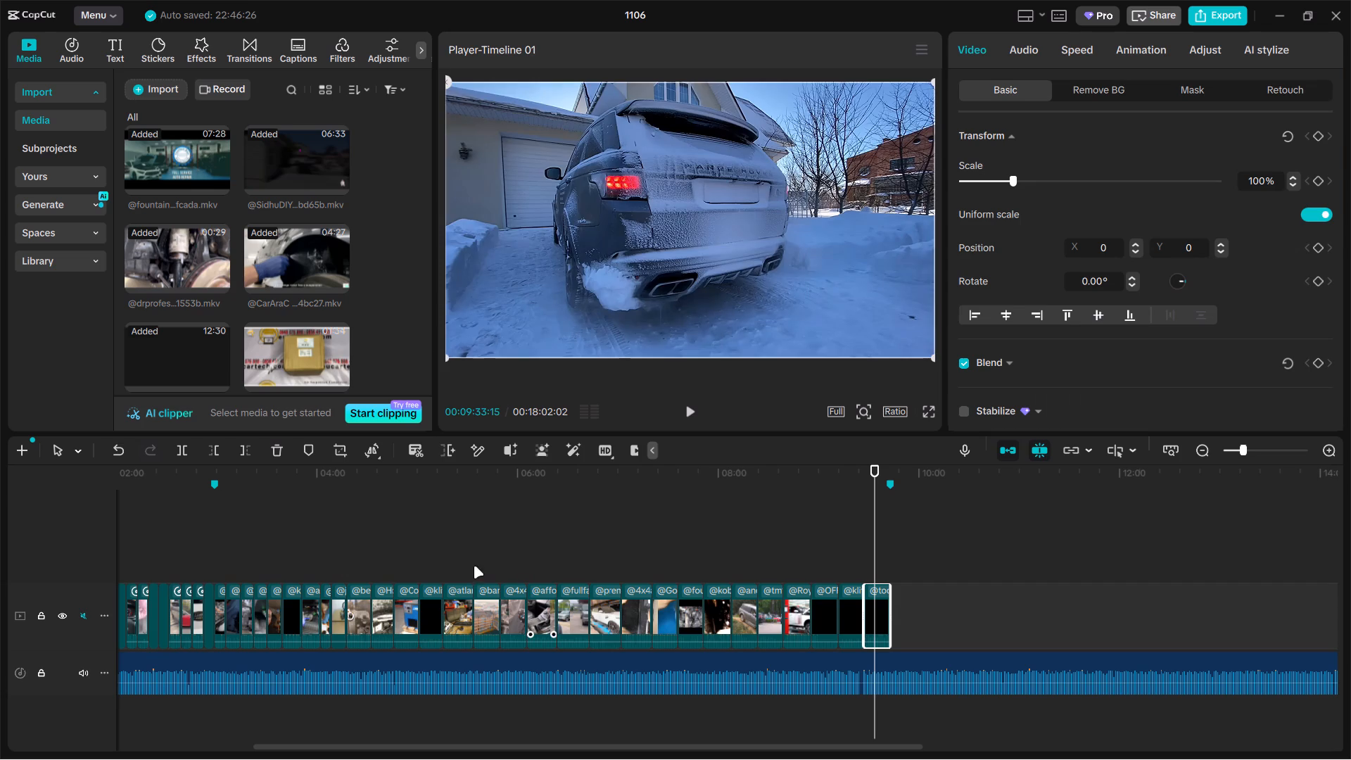
Paste a copy of the barugzai clip at 00:09:42:19, extending its end and trimming its start to about 15 seconds of different footage.
click(445, 562)
drag(445, 562, 460, 562)
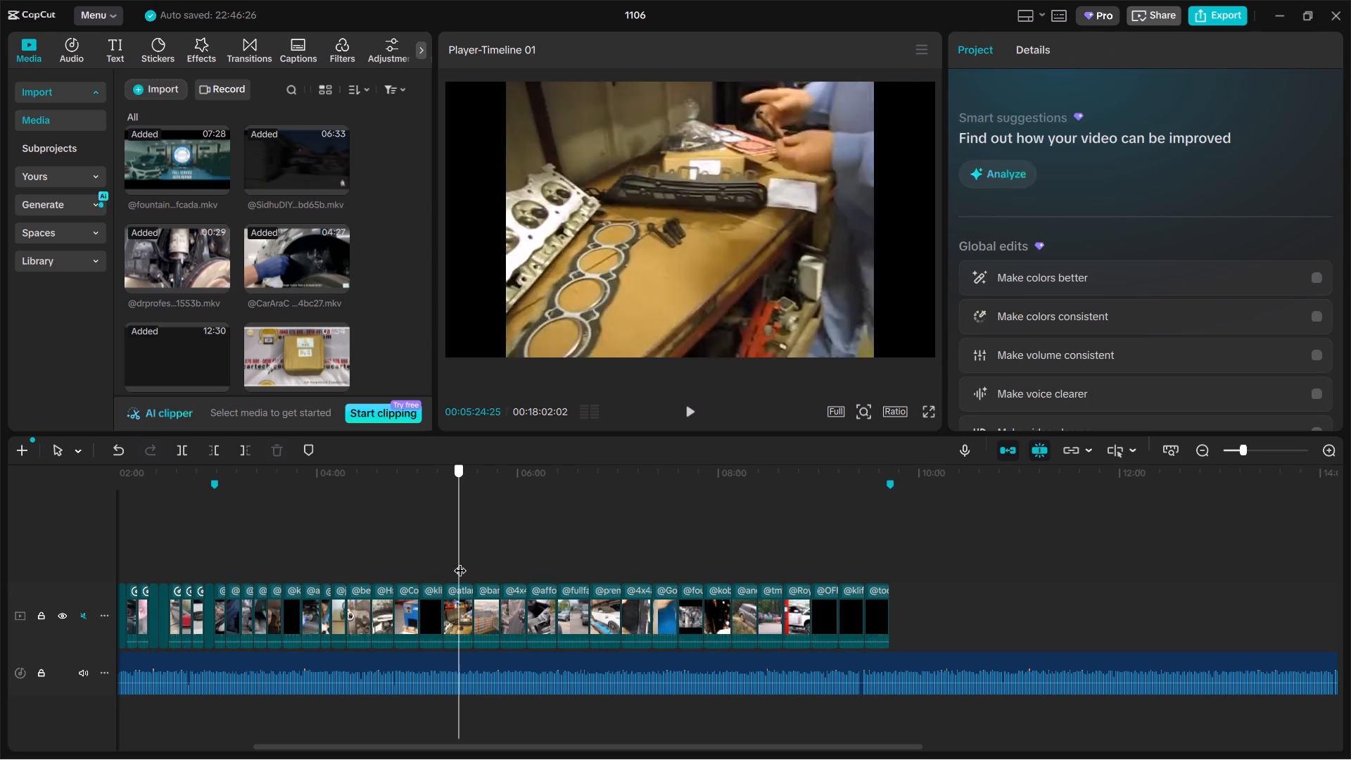
drag(460, 562, 456, 565)
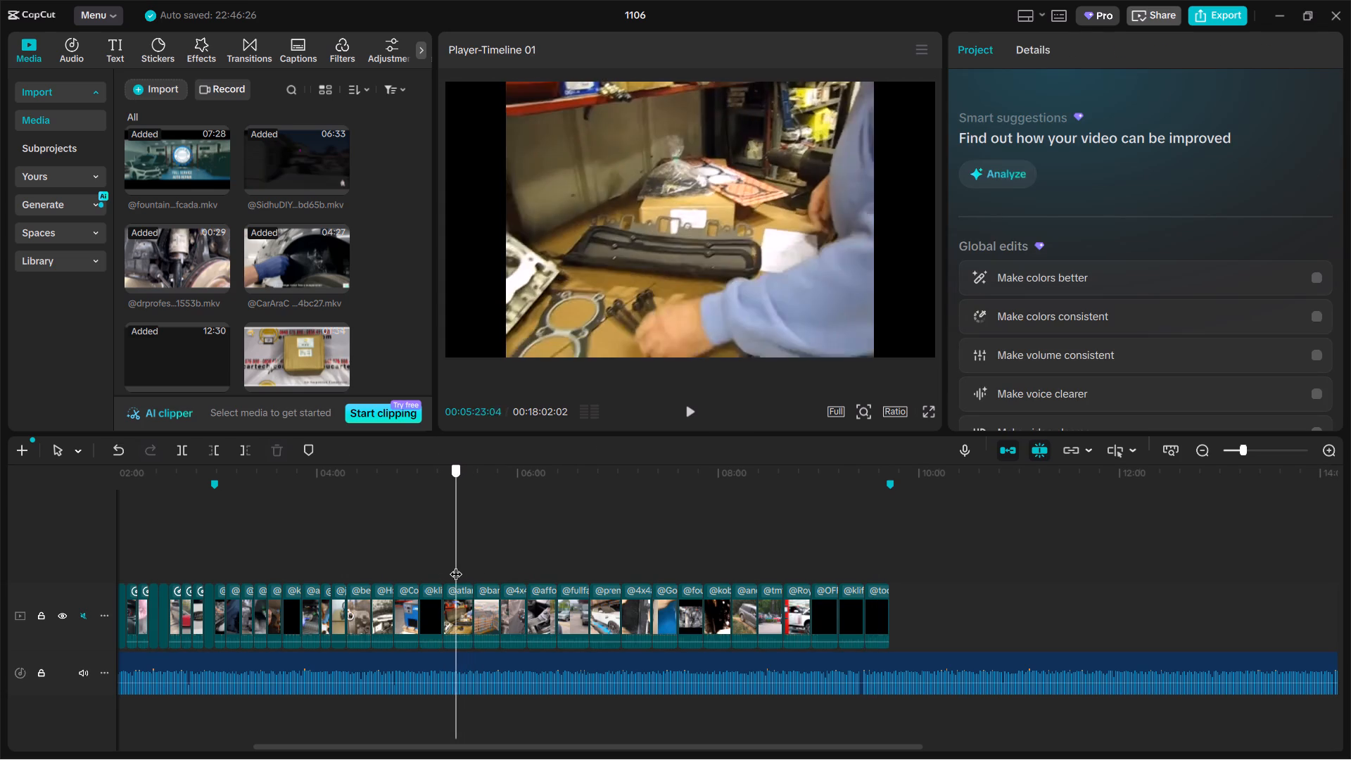
drag(456, 565, 488, 566)
click(483, 634)
key(ctrl+c)
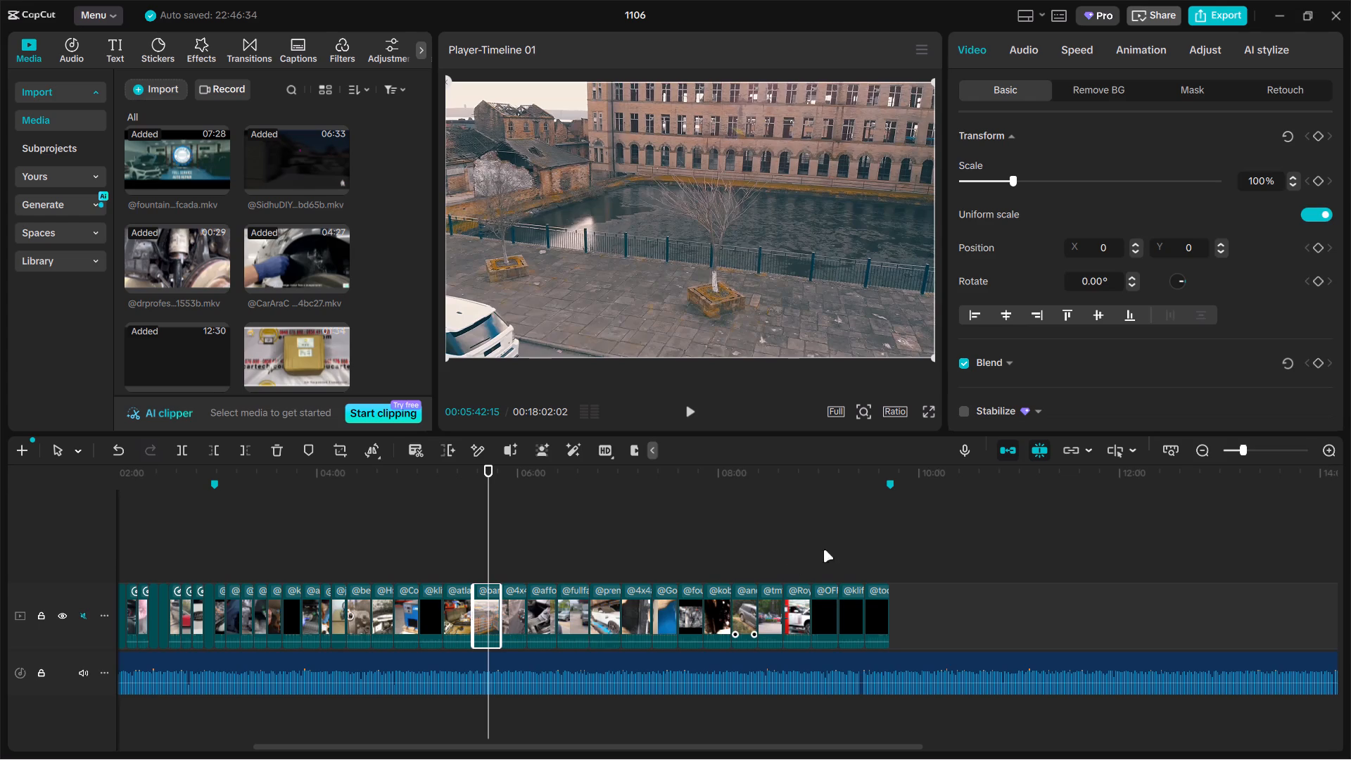
ctrl+click(889, 550)
key(ctrl+v)
drag(903, 555, 911, 603)
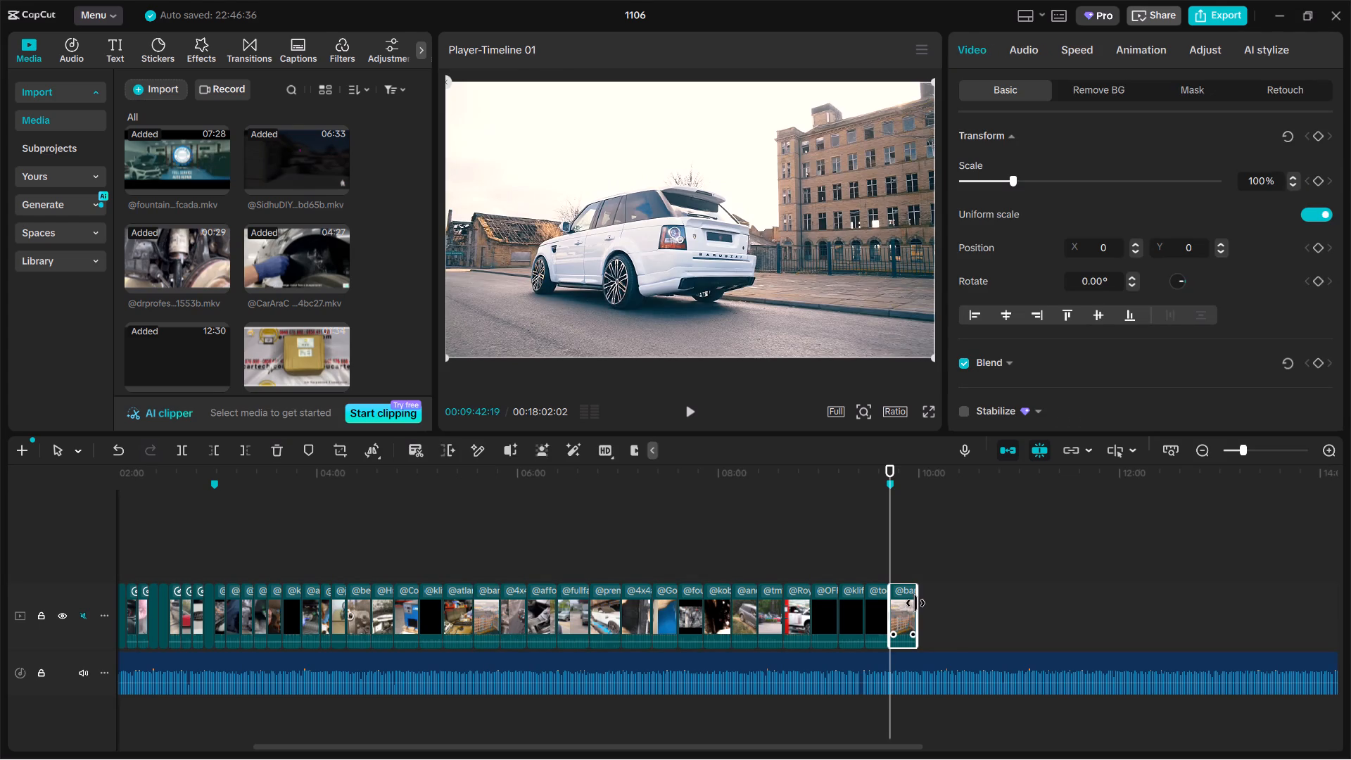
drag(915, 603, 947, 604)
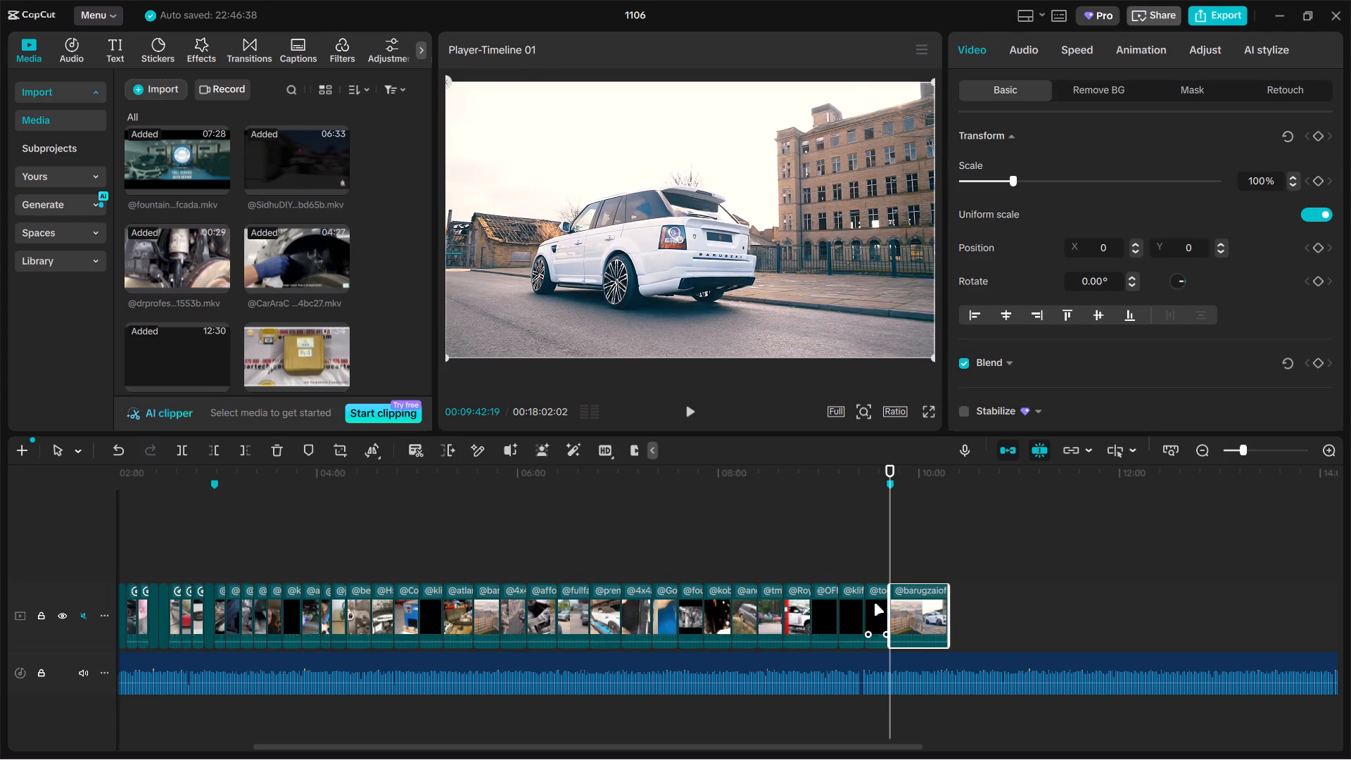
drag(894, 600, 927, 600)
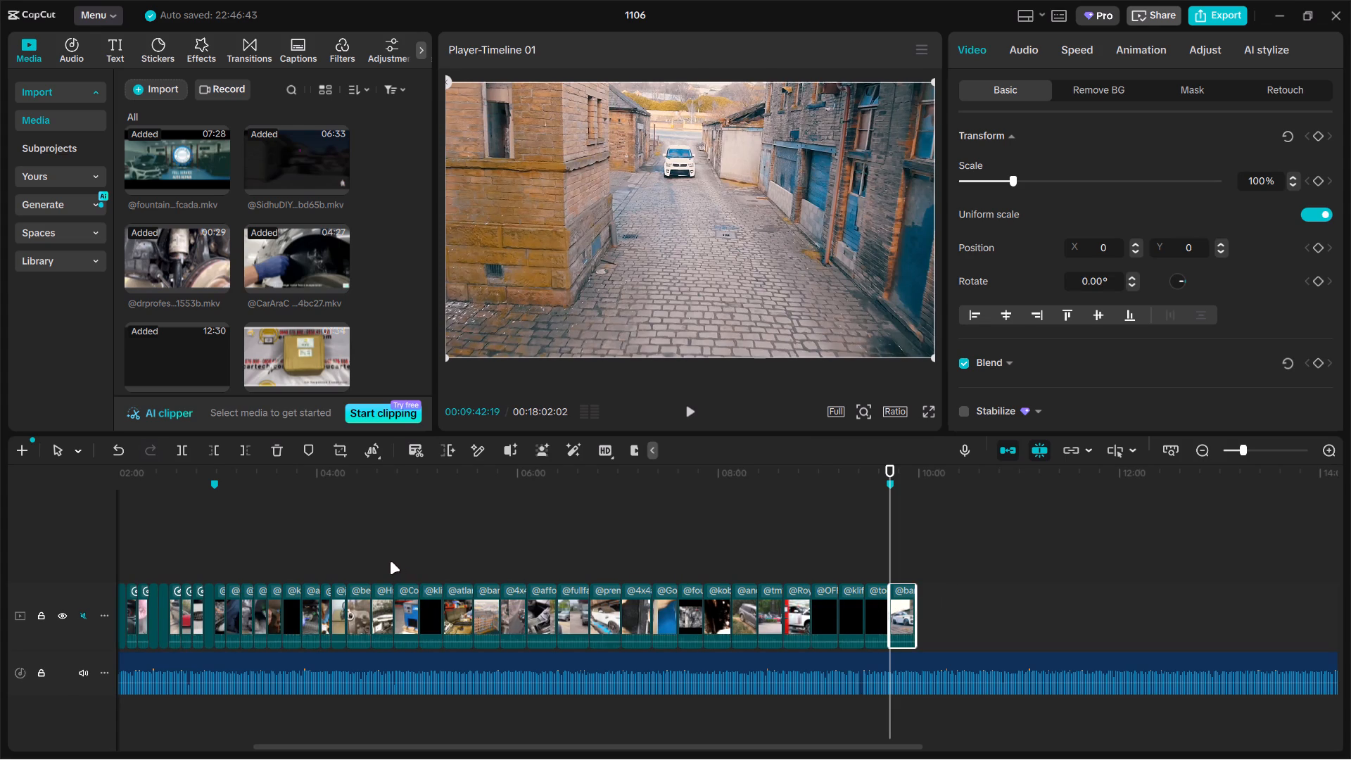
Paste a copy of the wheel-underside clip at 00:09:57:27, extending its end and trimming its start to about 13 seconds of different footage.
click(390, 562)
drag(390, 562, 376, 562)
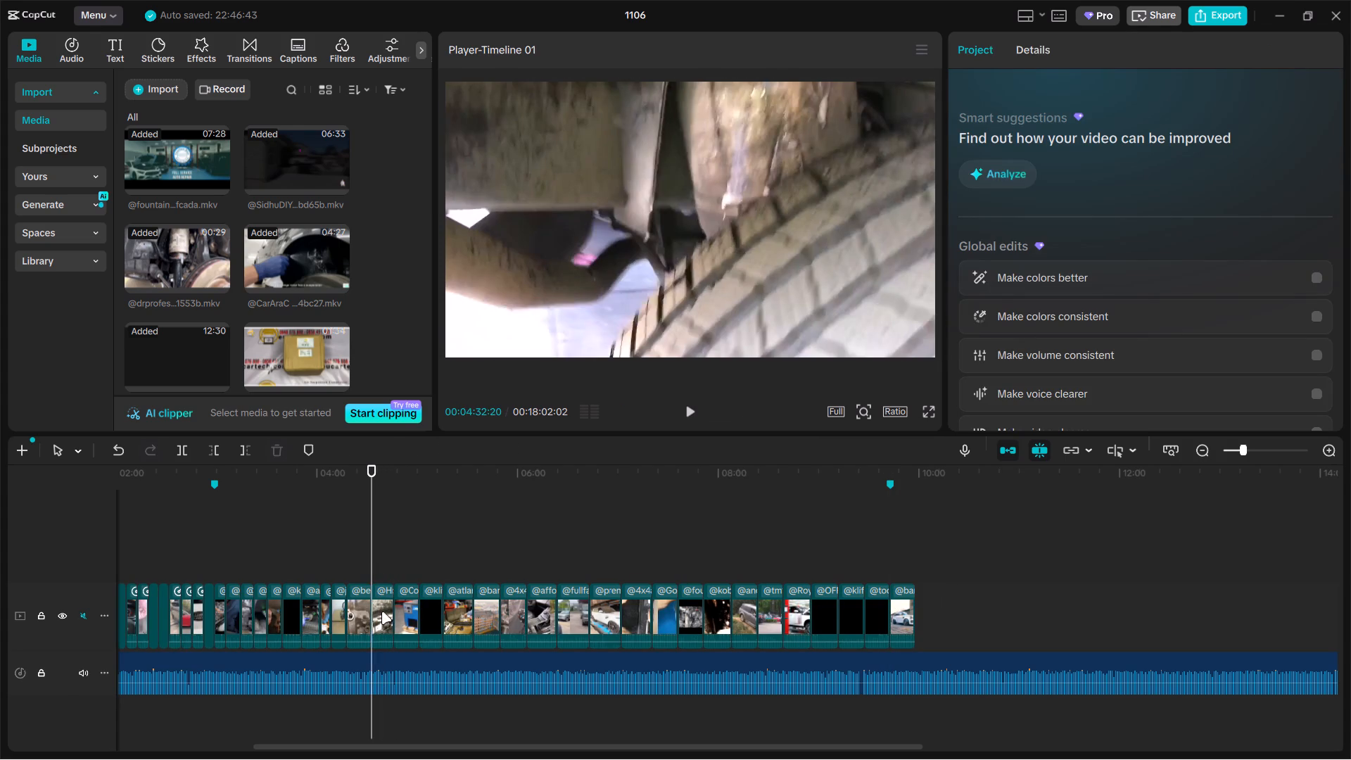
click(386, 609)
key(ctrl+c)
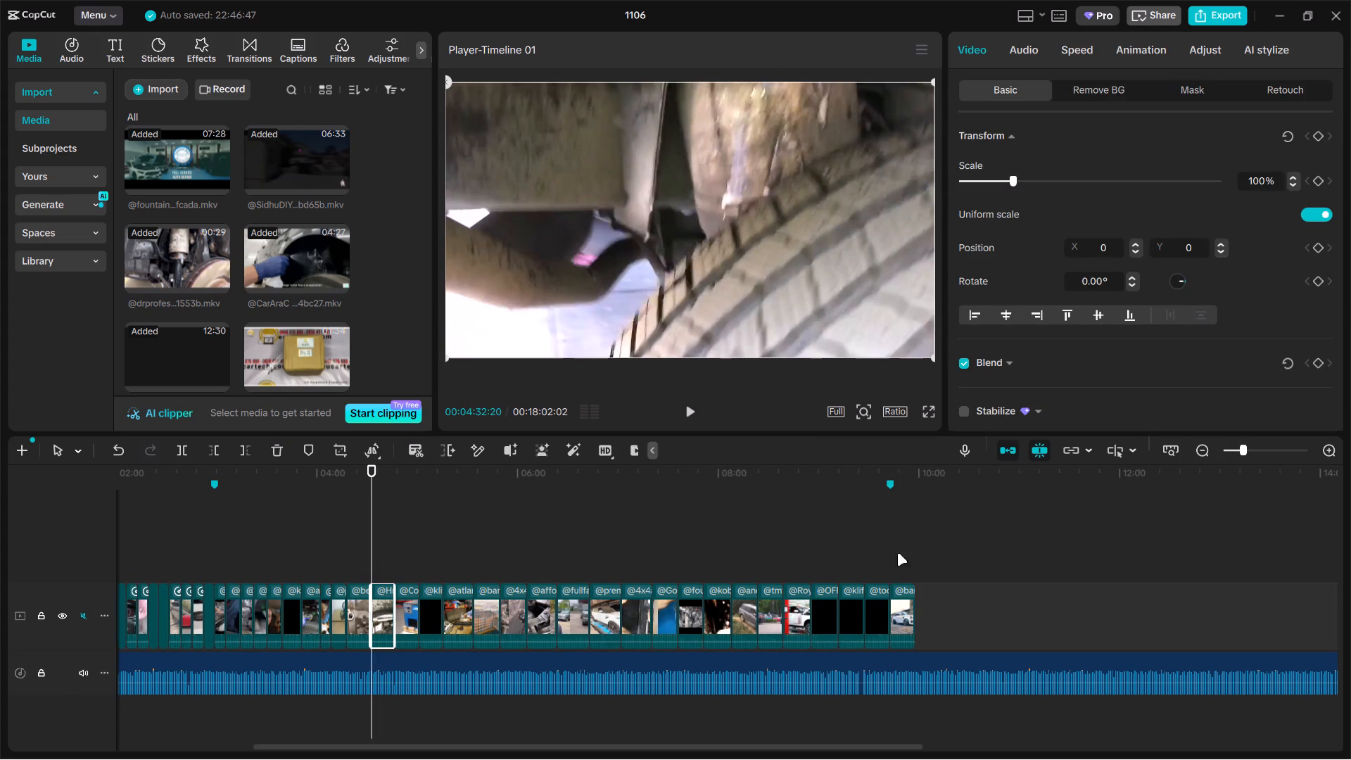
ctrl+click(913, 557)
key(ctrl+v)
drag(927, 554, 934, 588)
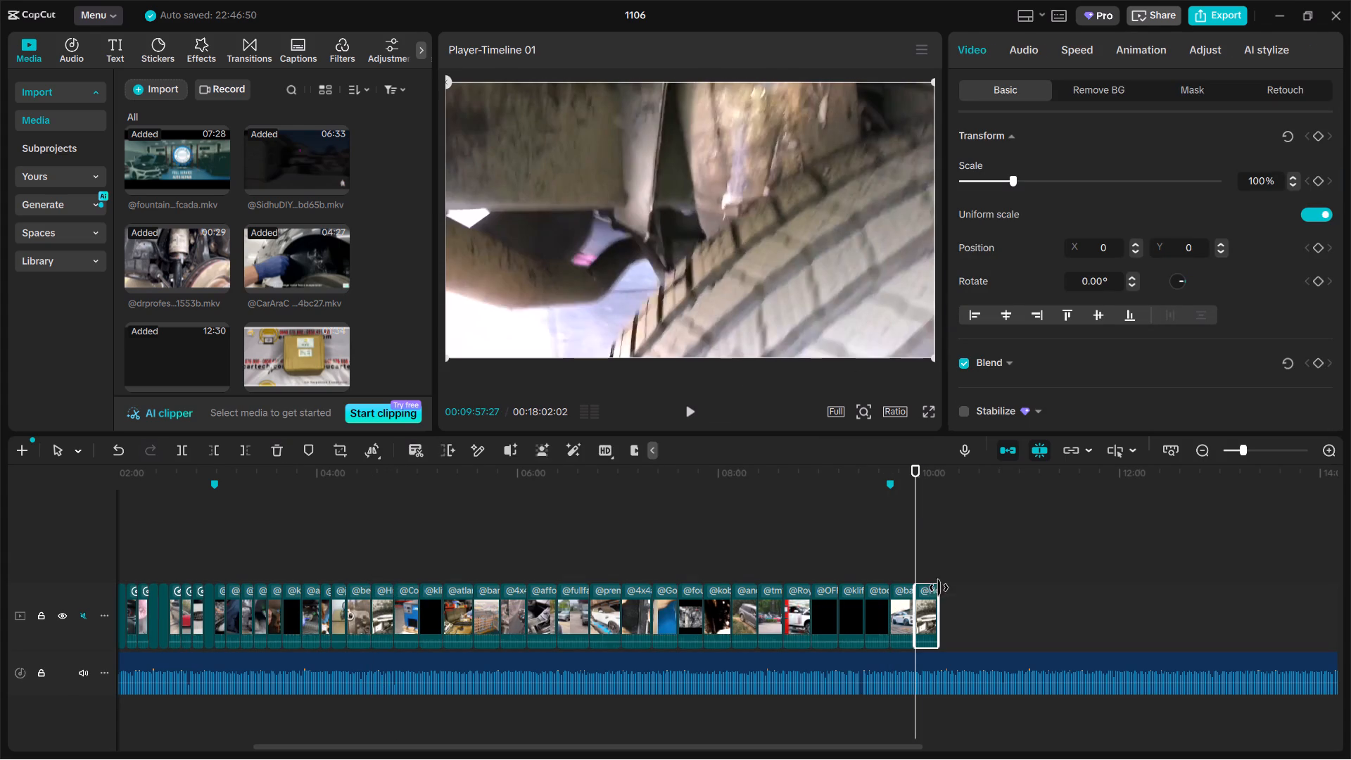
drag(939, 597, 962, 597)
drag(918, 602, 946, 602)
Paste a copy of the fullfatmoto clip at 00:10:11:05, extending its end and trimming its start to about 14 seconds of different footage.
double_click(569, 552)
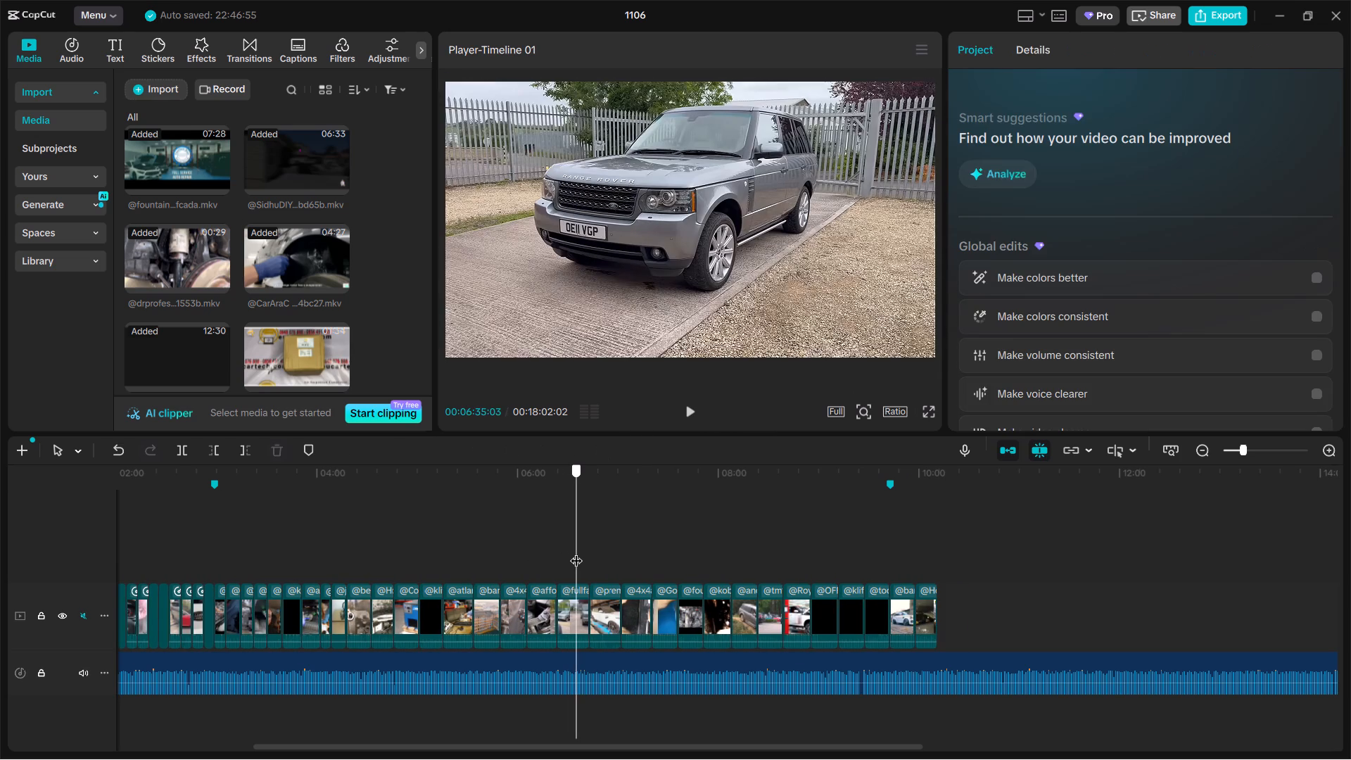
click(569, 604)
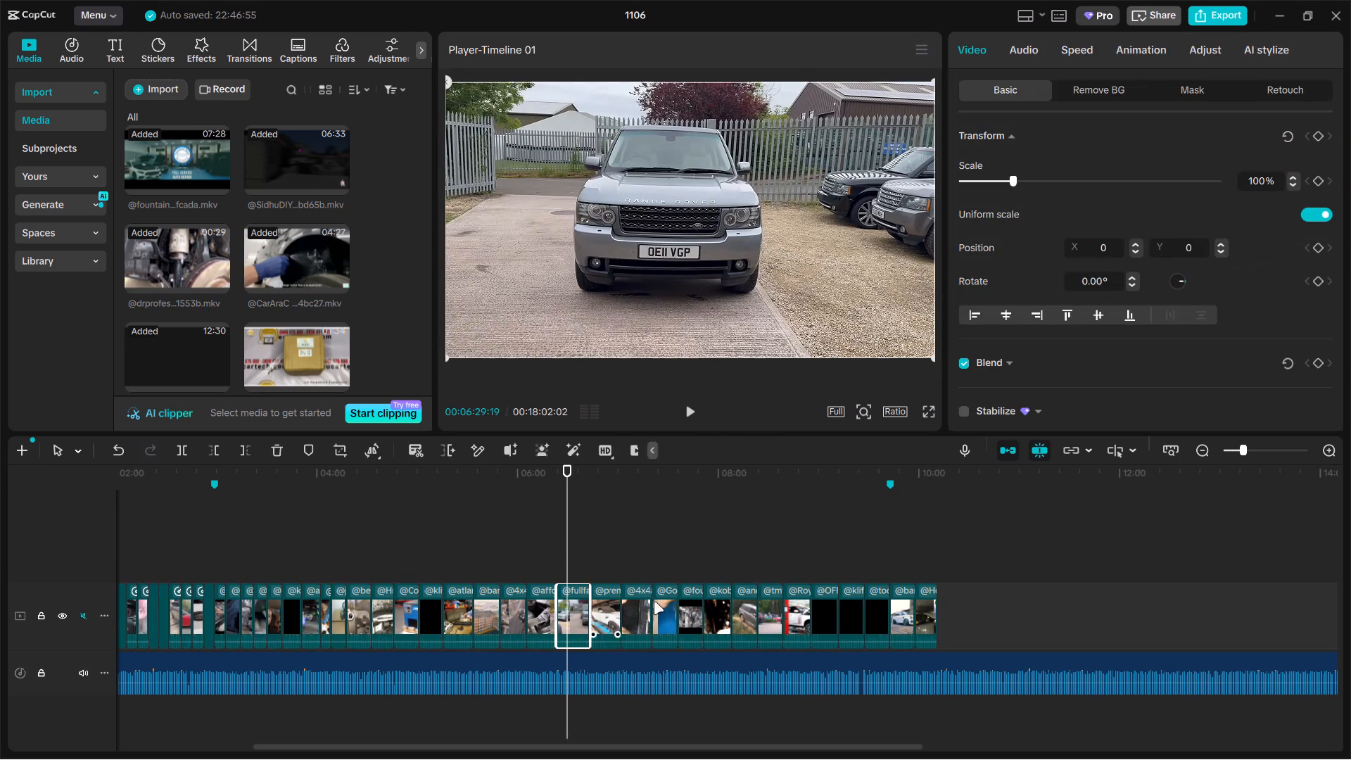
key(ctrl+c)
click(934, 564)
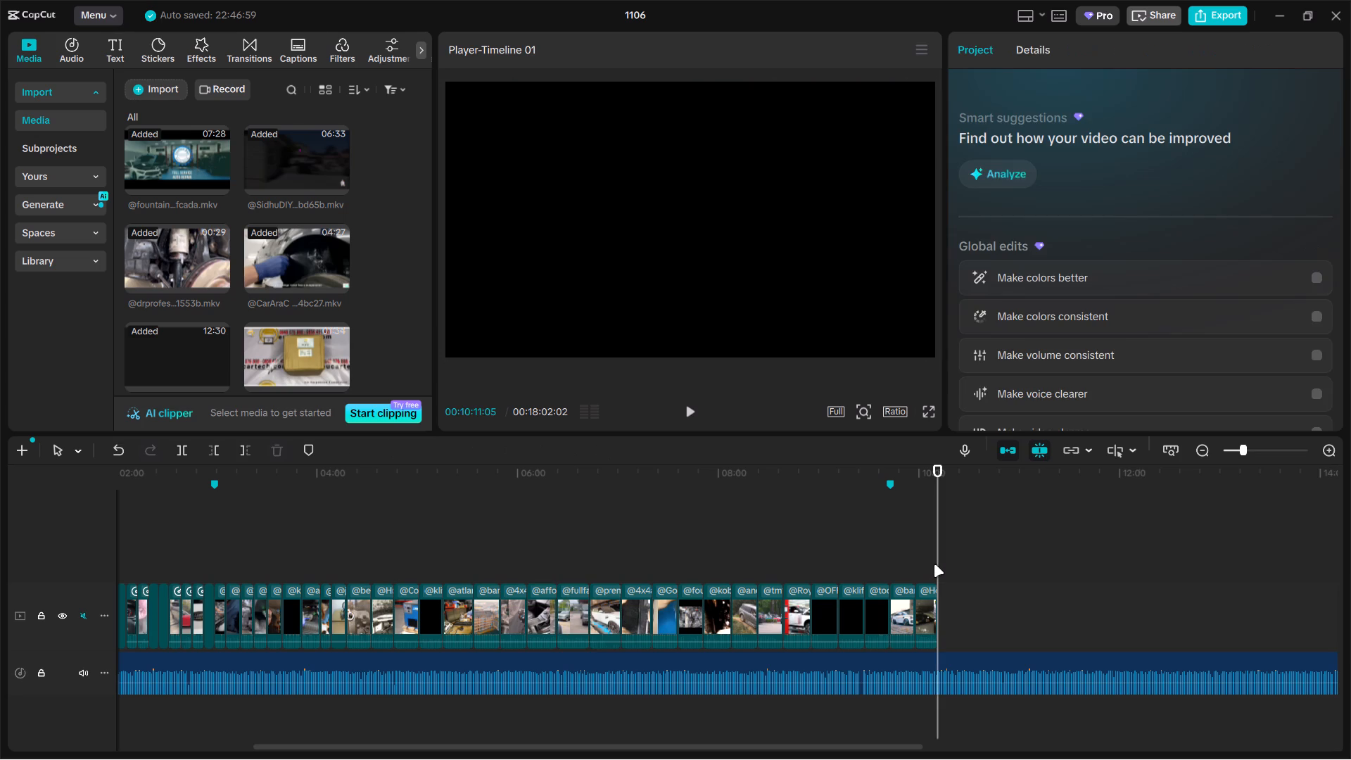
key(ctrl+v)
drag(955, 557, 959, 600)
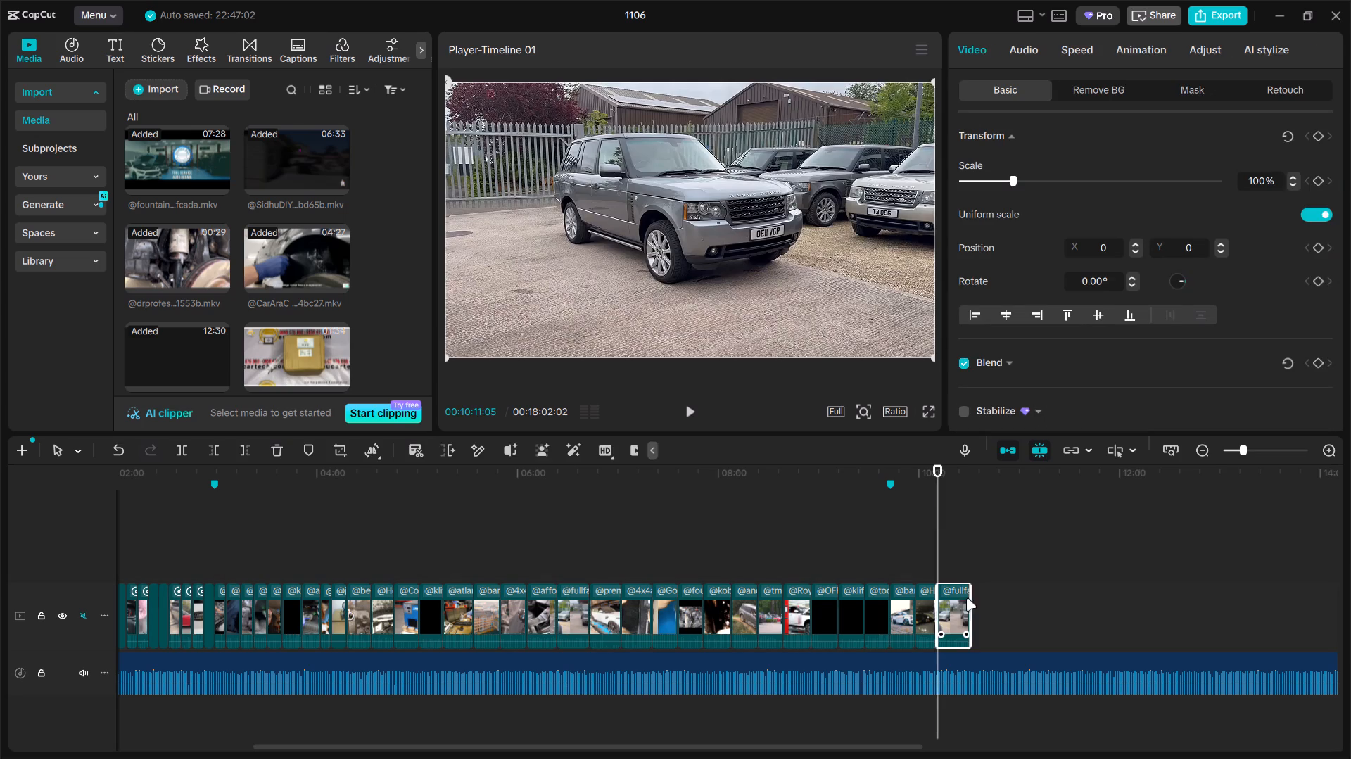
drag(971, 596, 992, 593)
drag(939, 597, 974, 597)
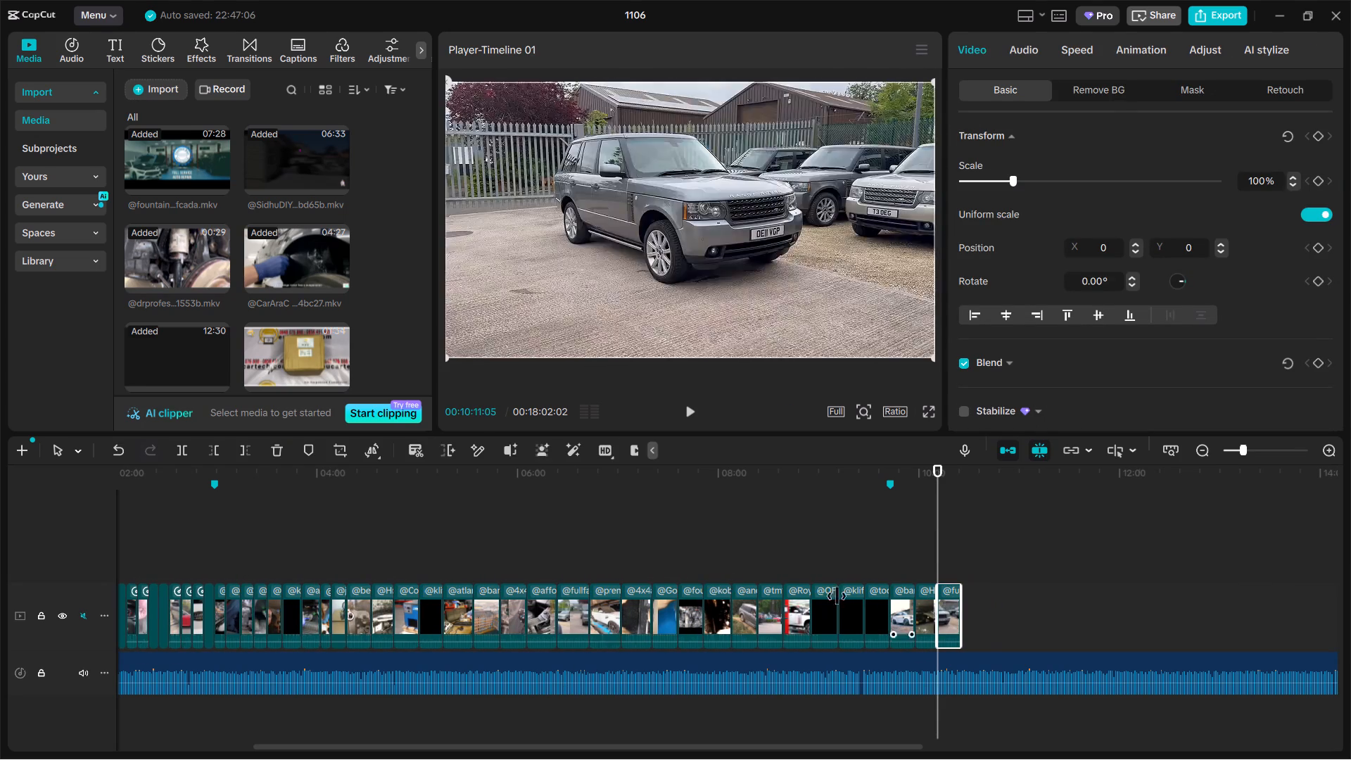
Paste a copy of the believecars engine clip at 00:10:24:26, extending its end and trimming its start to show different footage.
click(333, 568)
drag(333, 568, 334, 566)
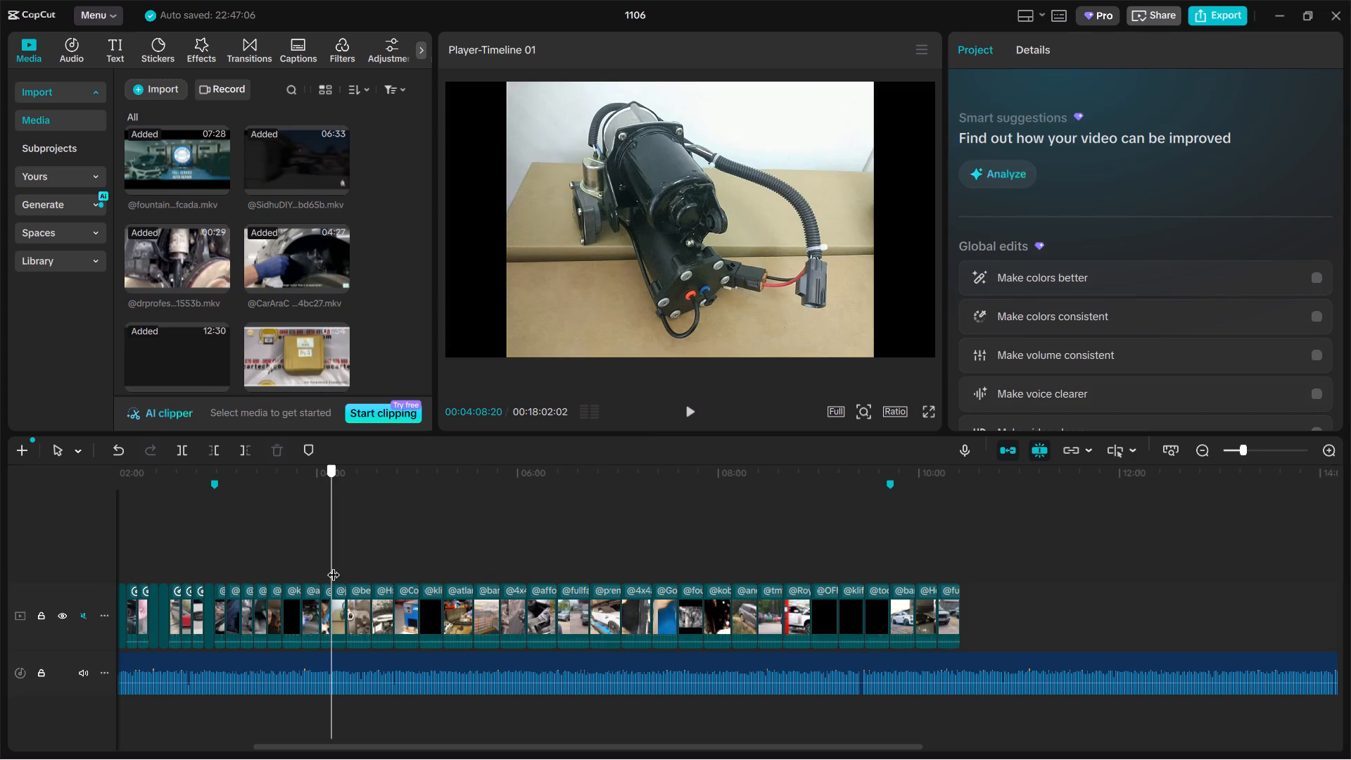
drag(334, 566, 343, 558)
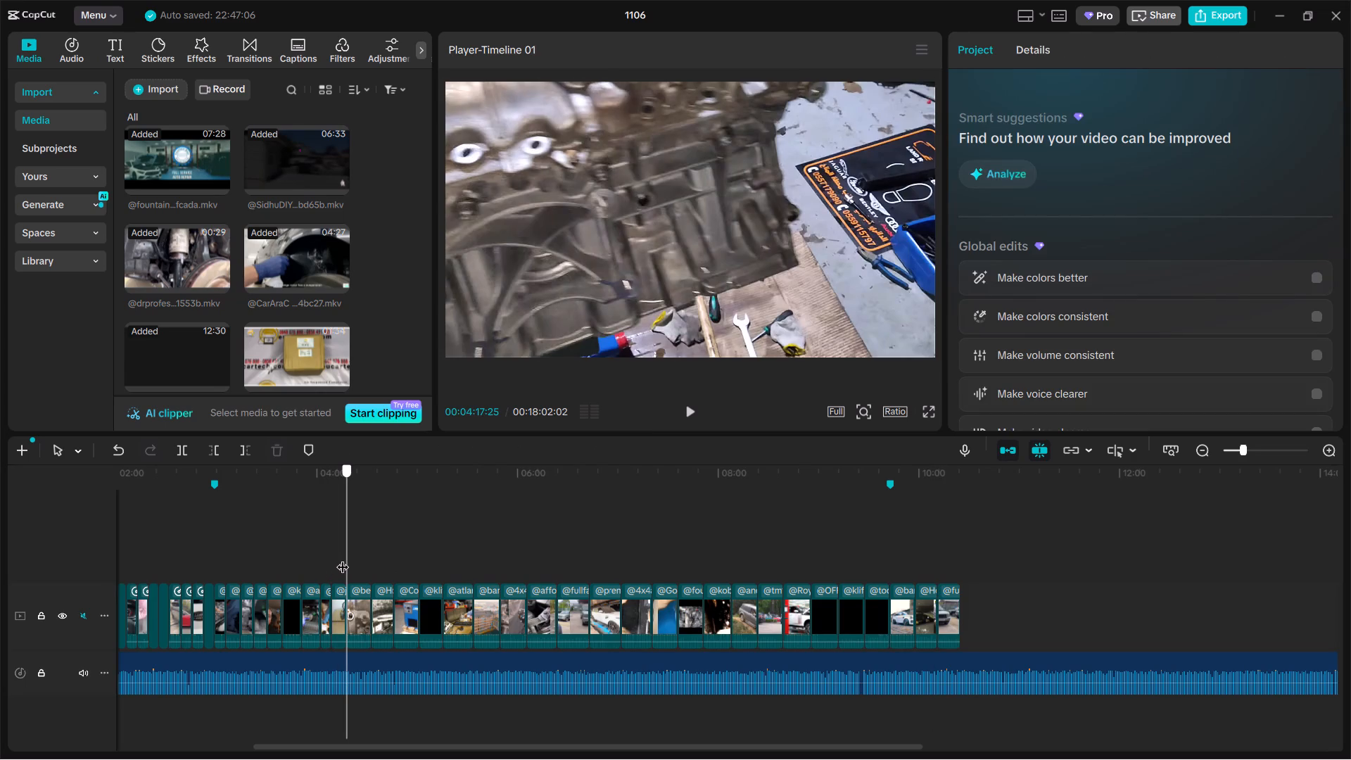
drag(343, 558, 353, 554)
drag(353, 554, 364, 551)
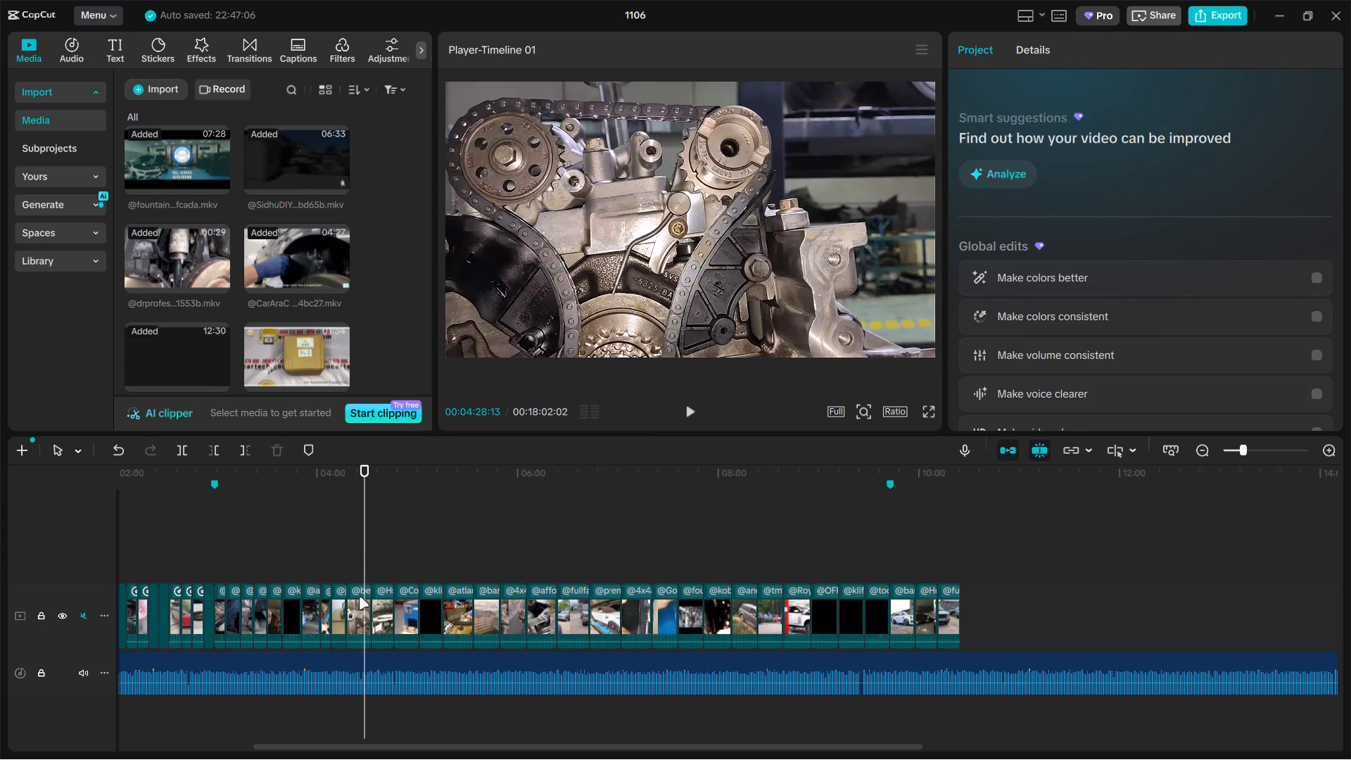
click(359, 597)
key(ctrl+c)
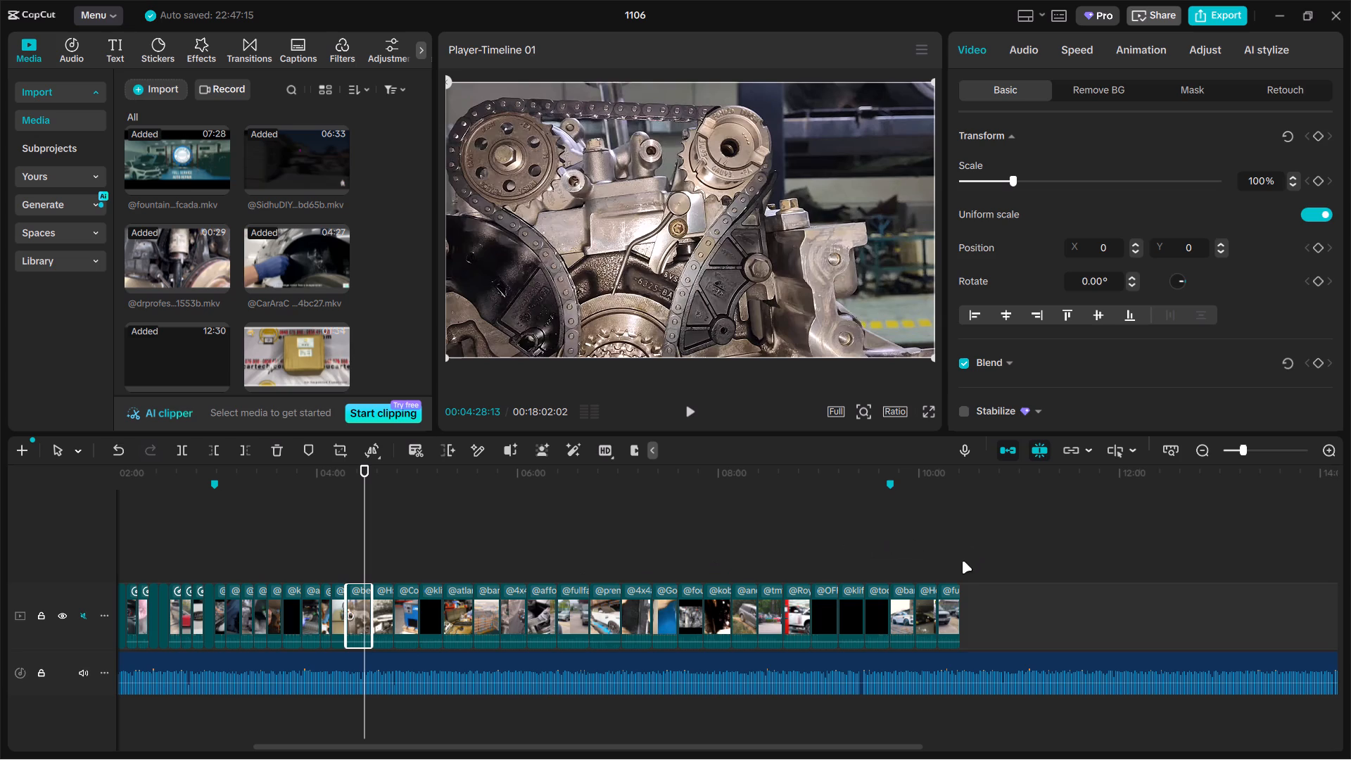
ctrl+click(961, 562)
key(ctrl+v)
drag(973, 559, 975, 607)
drag(985, 607, 995, 606)
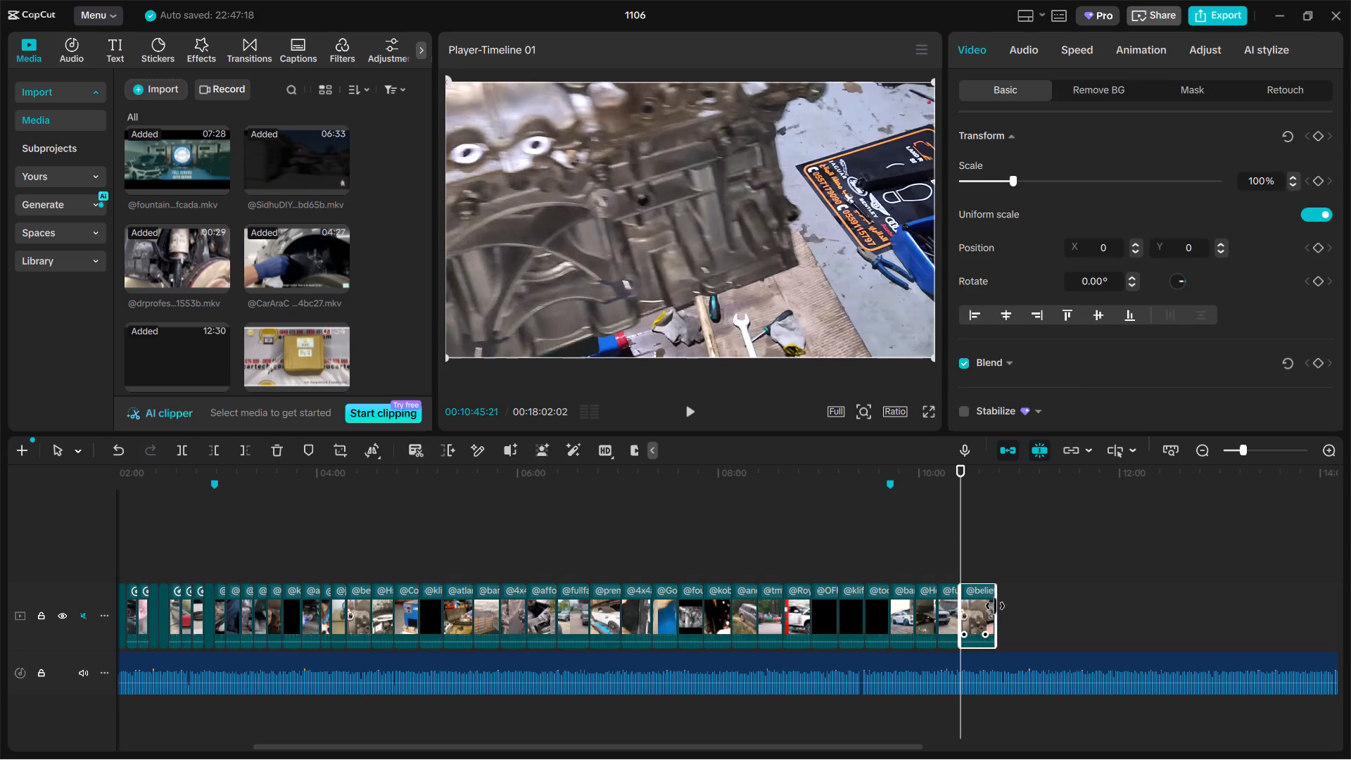
drag(995, 606, 1016, 603)
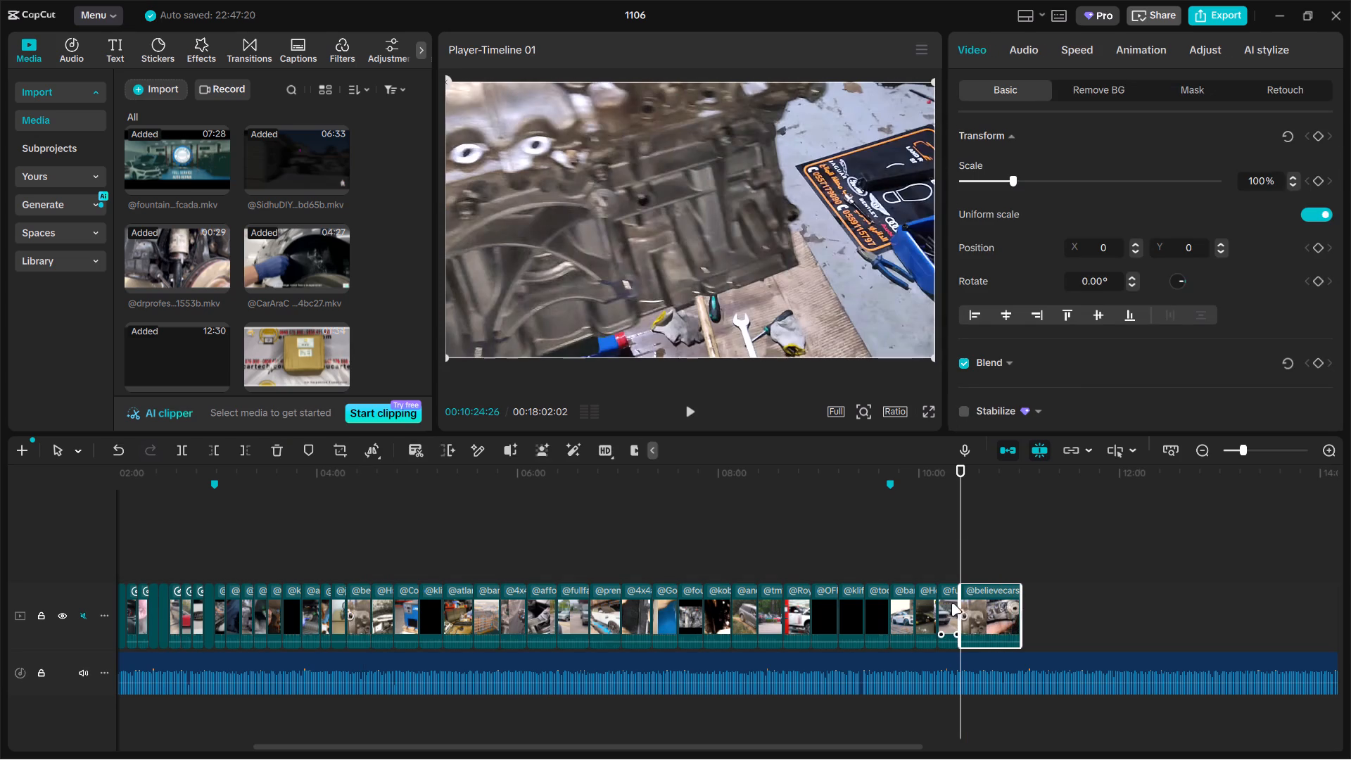
drag(961, 603, 1003, 603)
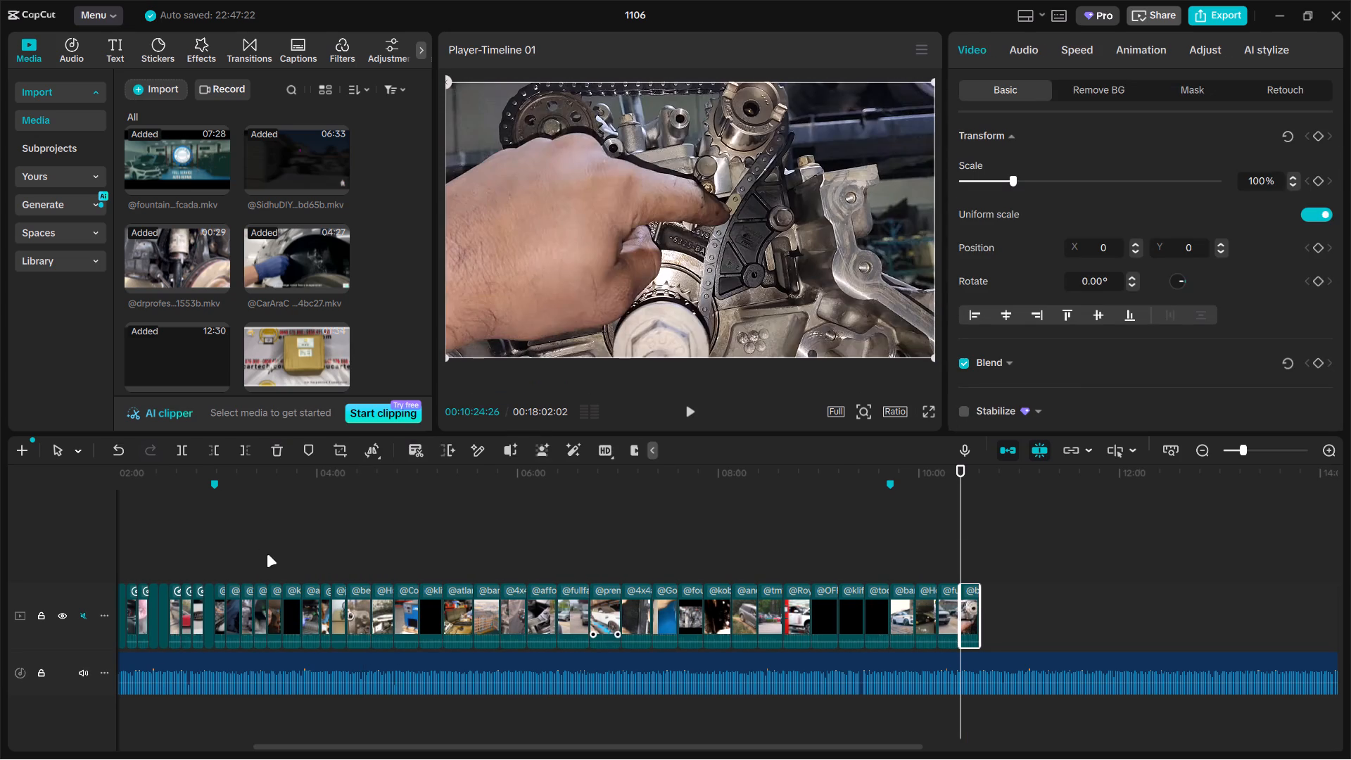
Select all video clips from just before 00:04:00 through the end of the video track and set their speed to 1.10x.
click(267, 555)
drag(267, 555, 328, 552)
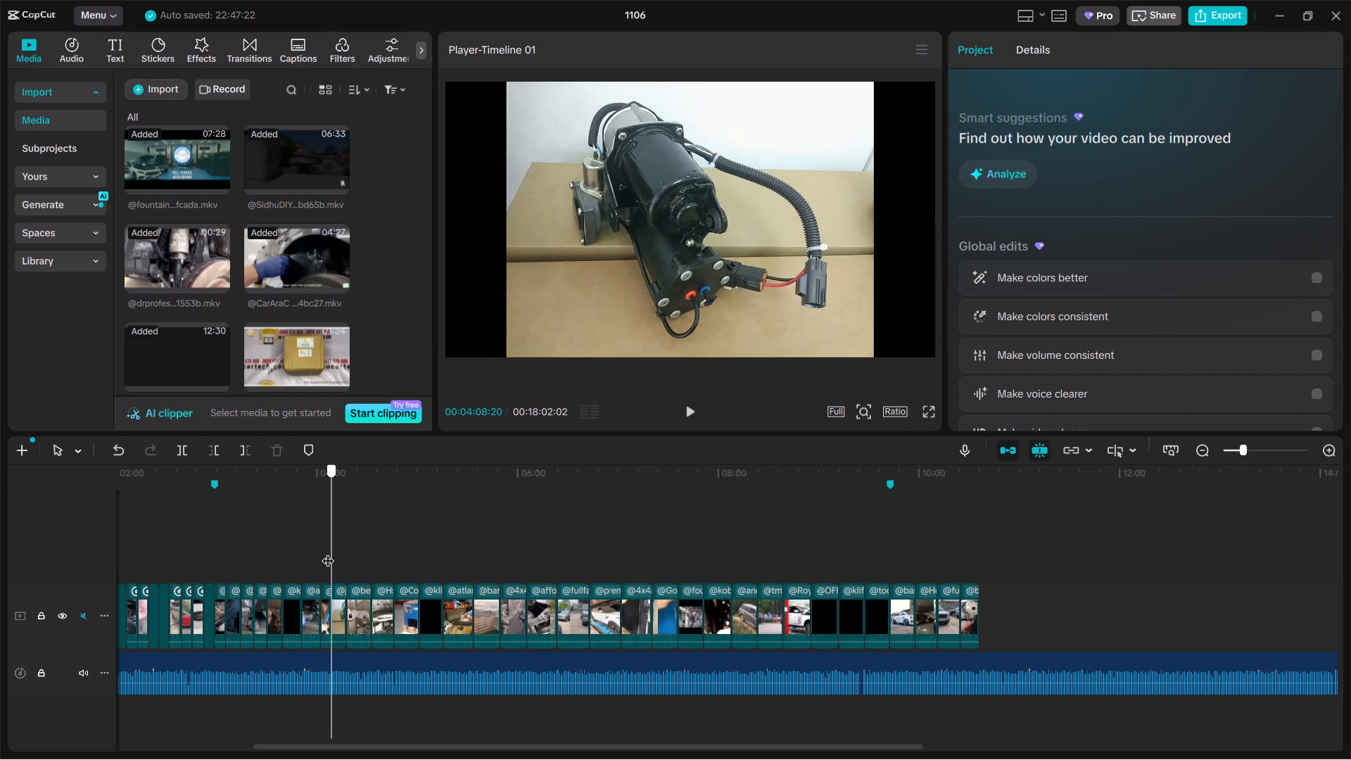
drag(328, 552, 334, 551)
drag(312, 565, 965, 605)
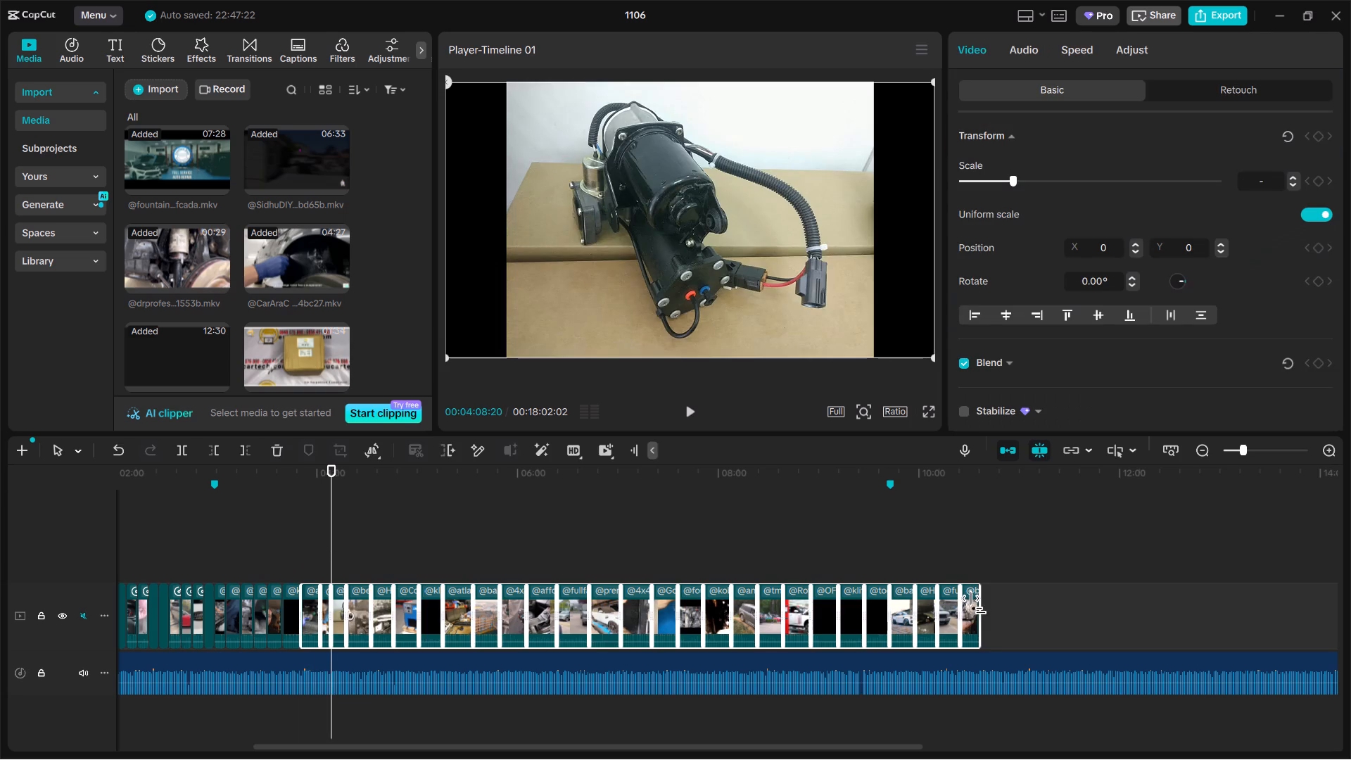
click(1070, 48)
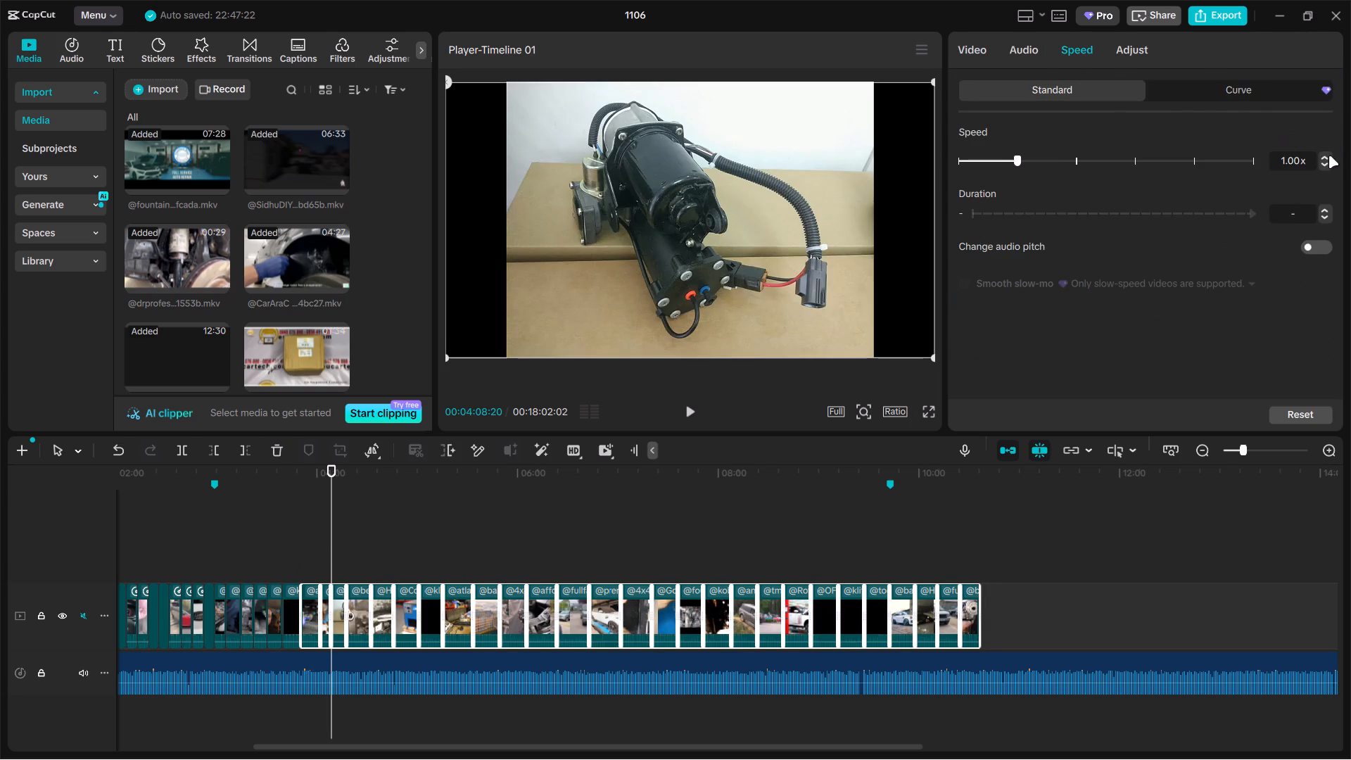
click(1328, 156)
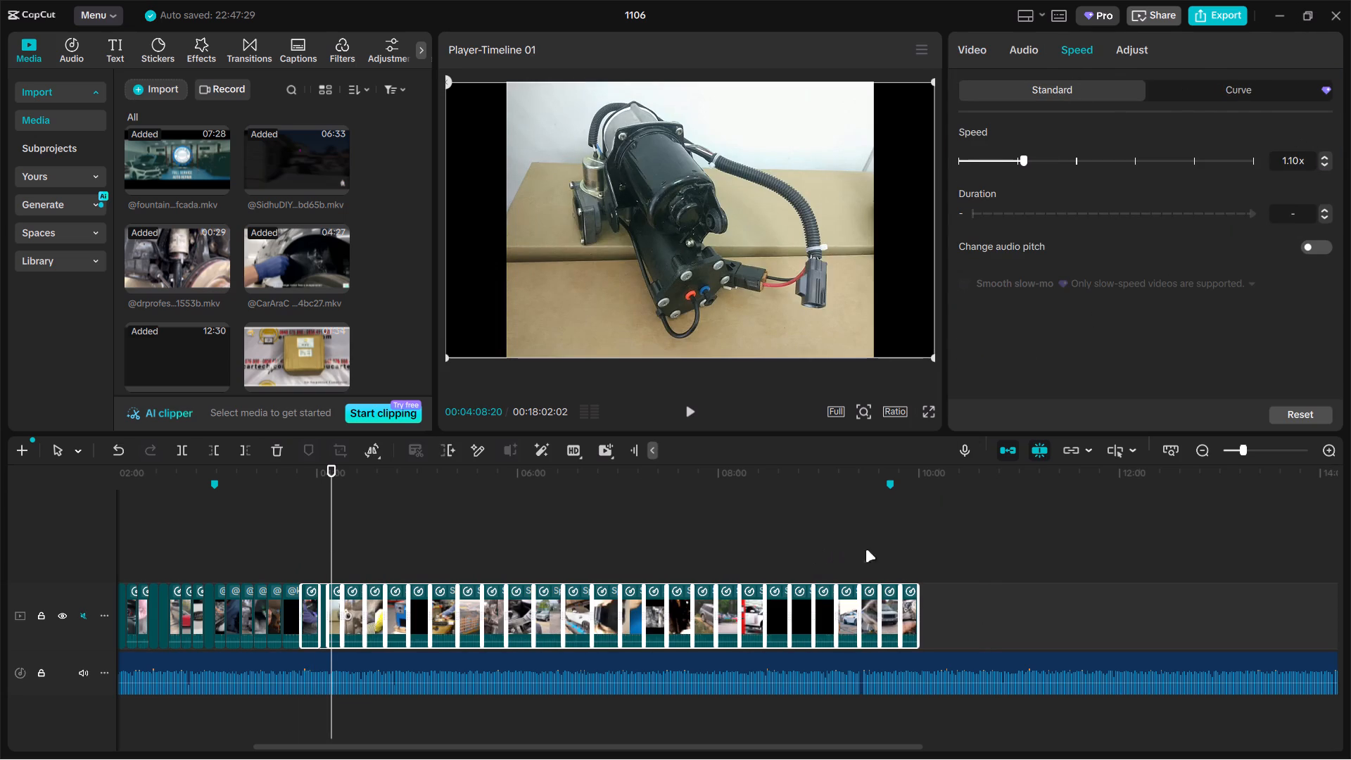
Scale the dark Range Rover clip near 00:06:00 up to 126%.
click(747, 550)
click(665, 563)
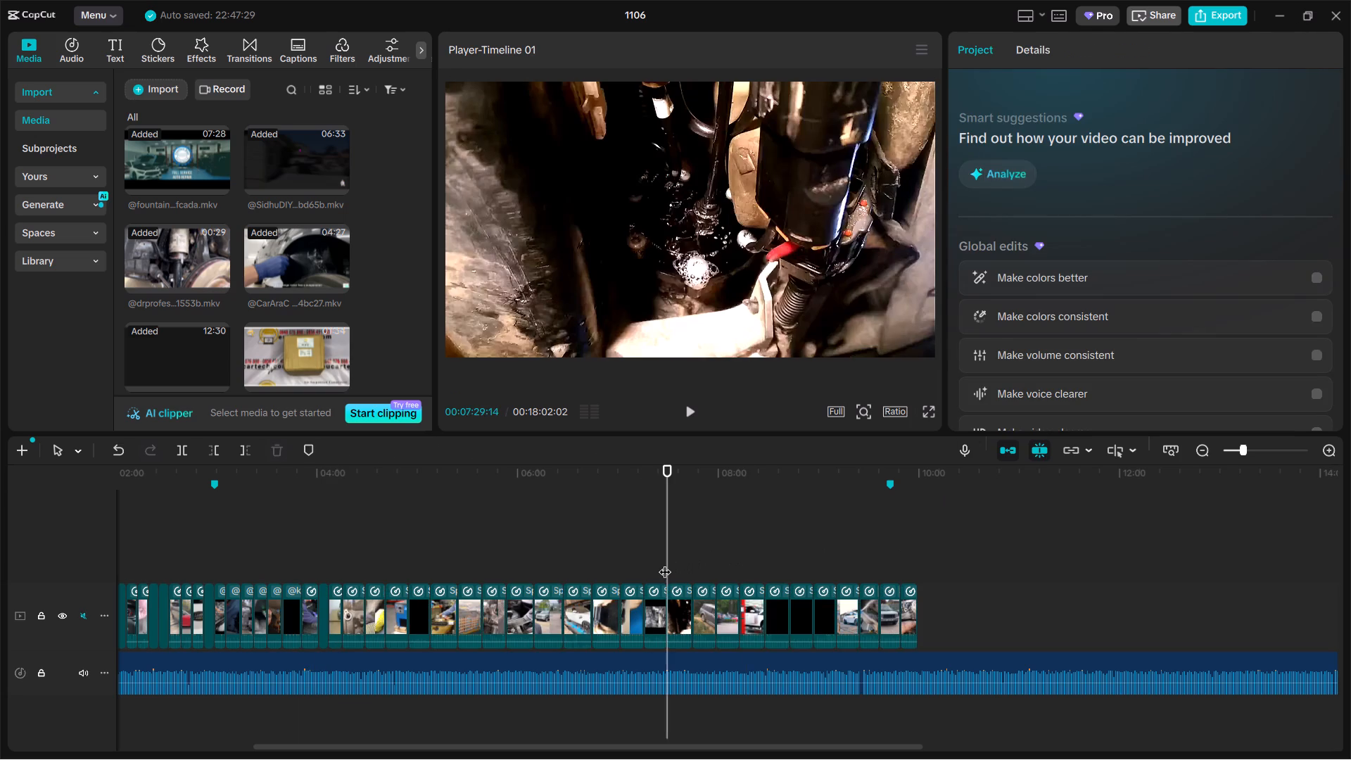
drag(665, 563, 681, 563)
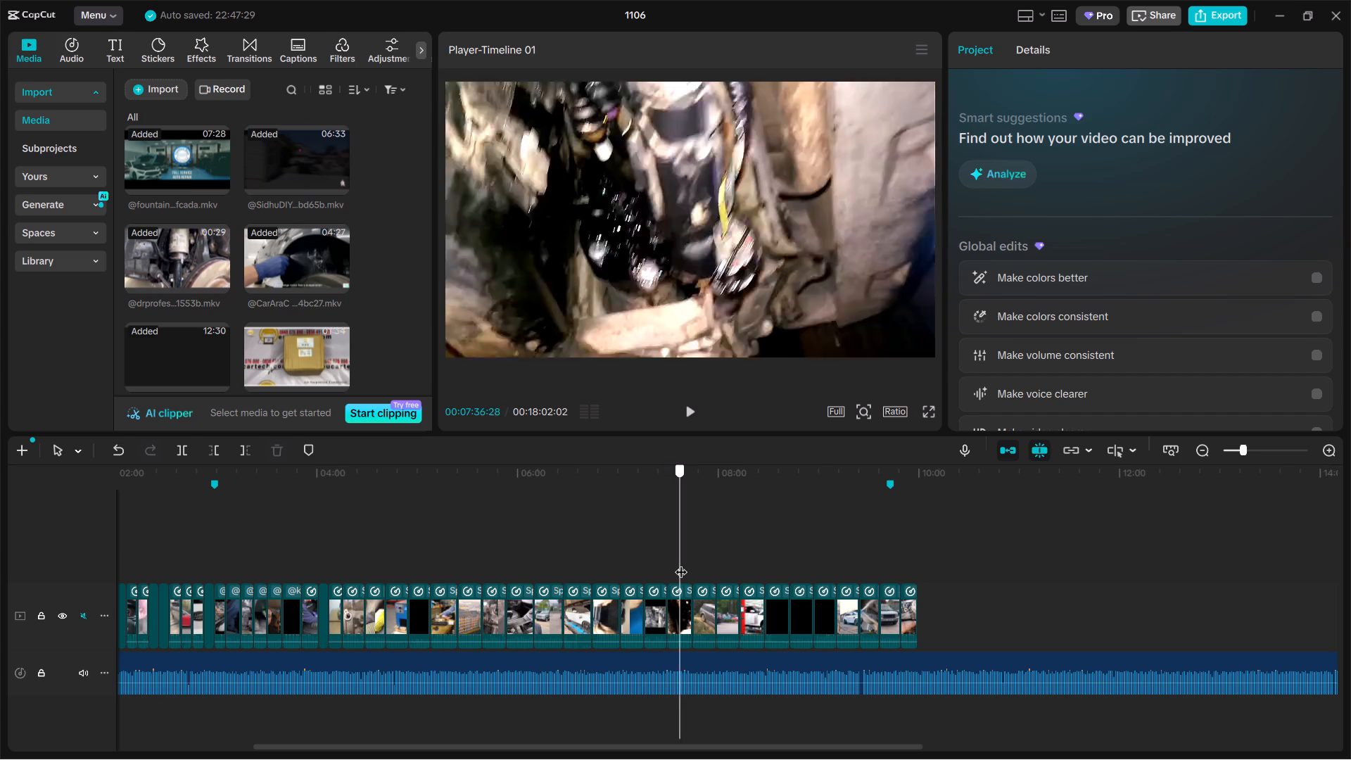
drag(681, 563, 683, 566)
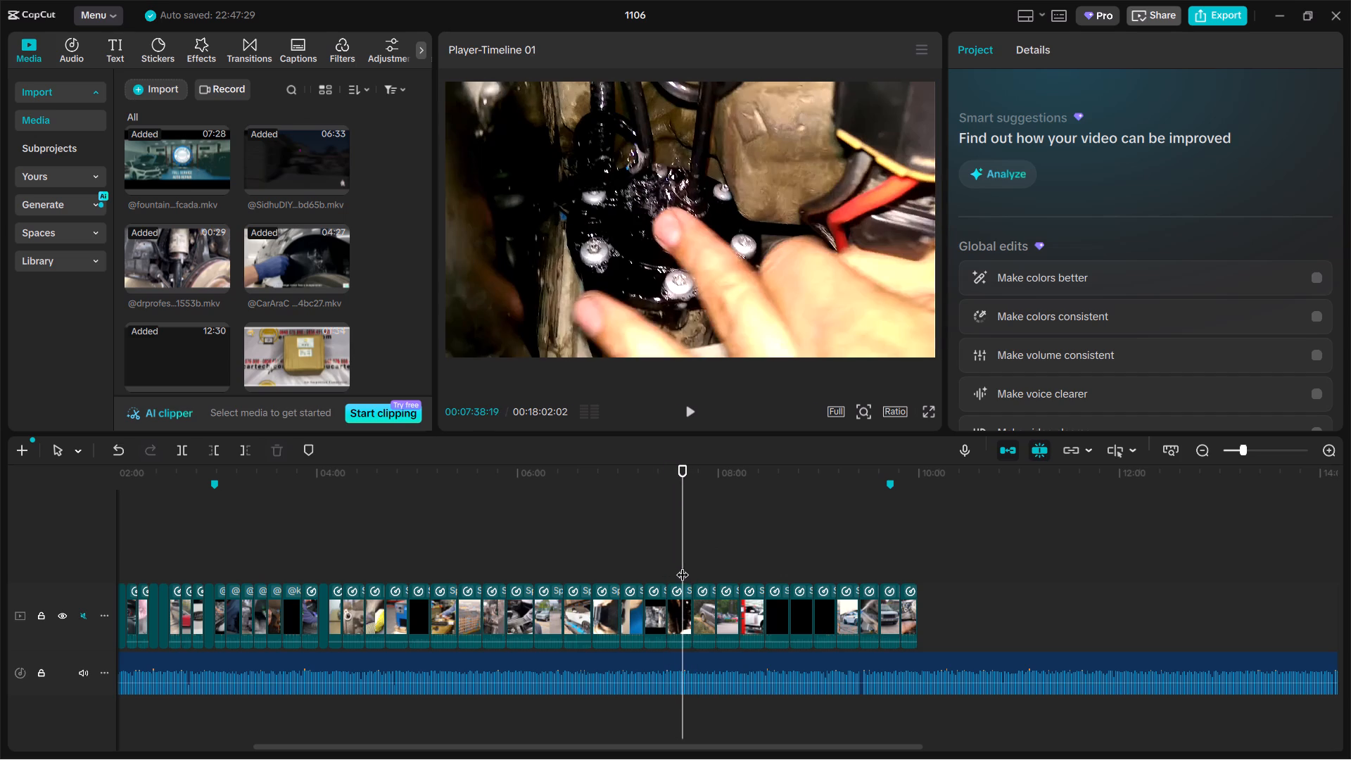
double_click(519, 566)
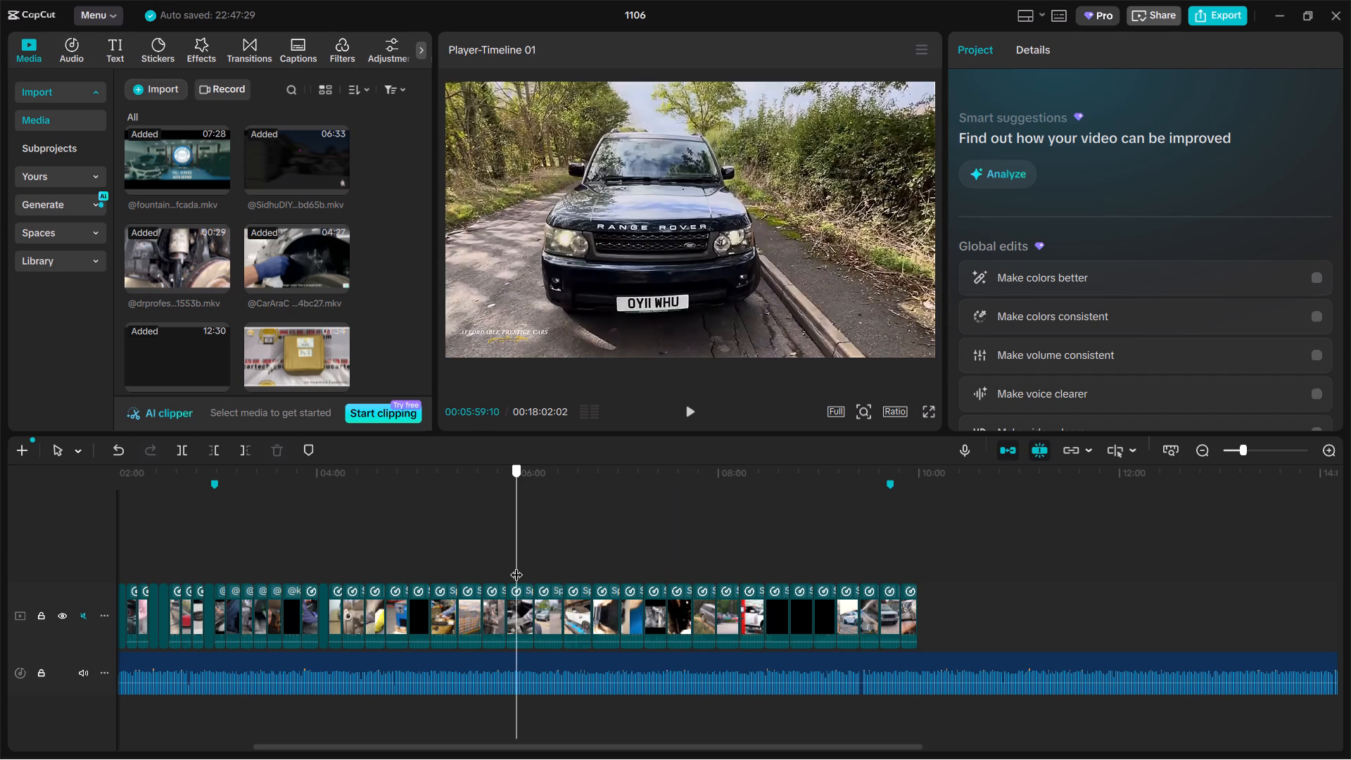
click(519, 606)
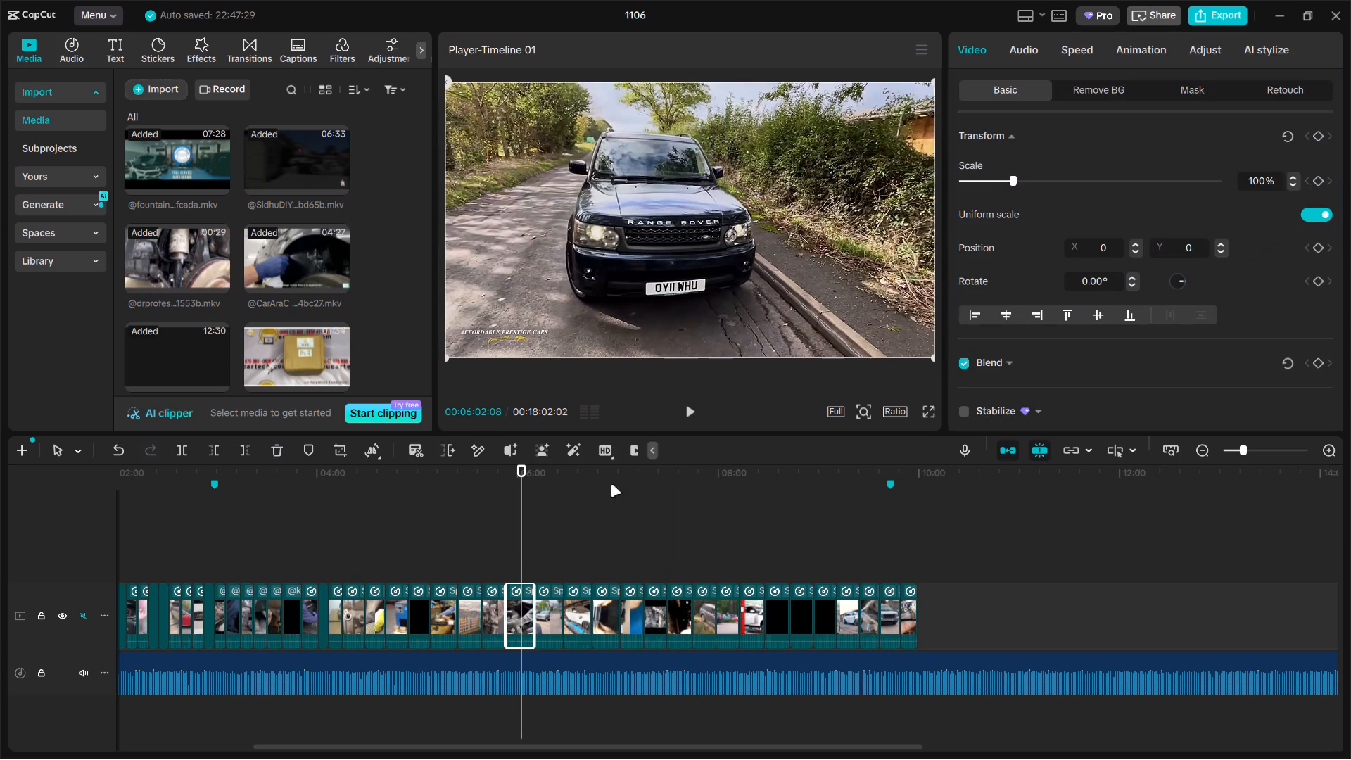
drag(1013, 180, 1027, 179)
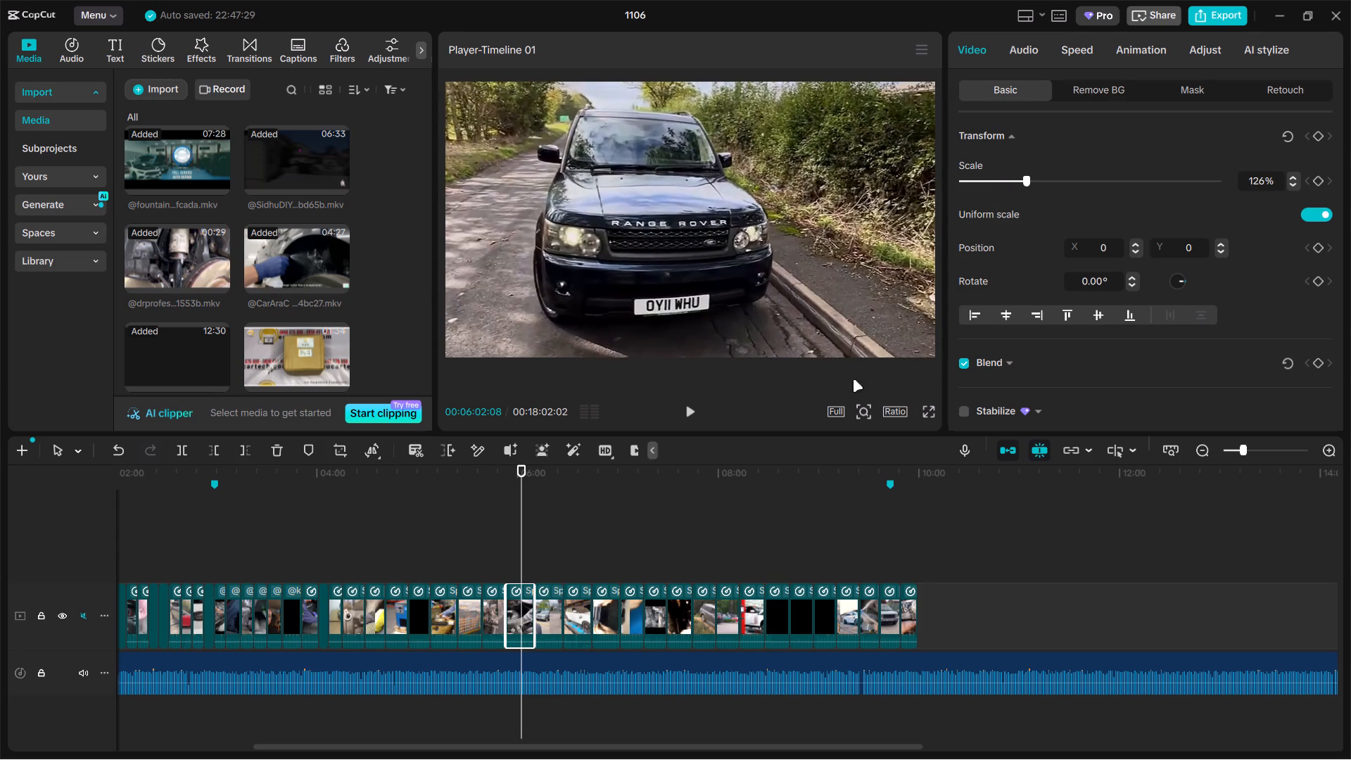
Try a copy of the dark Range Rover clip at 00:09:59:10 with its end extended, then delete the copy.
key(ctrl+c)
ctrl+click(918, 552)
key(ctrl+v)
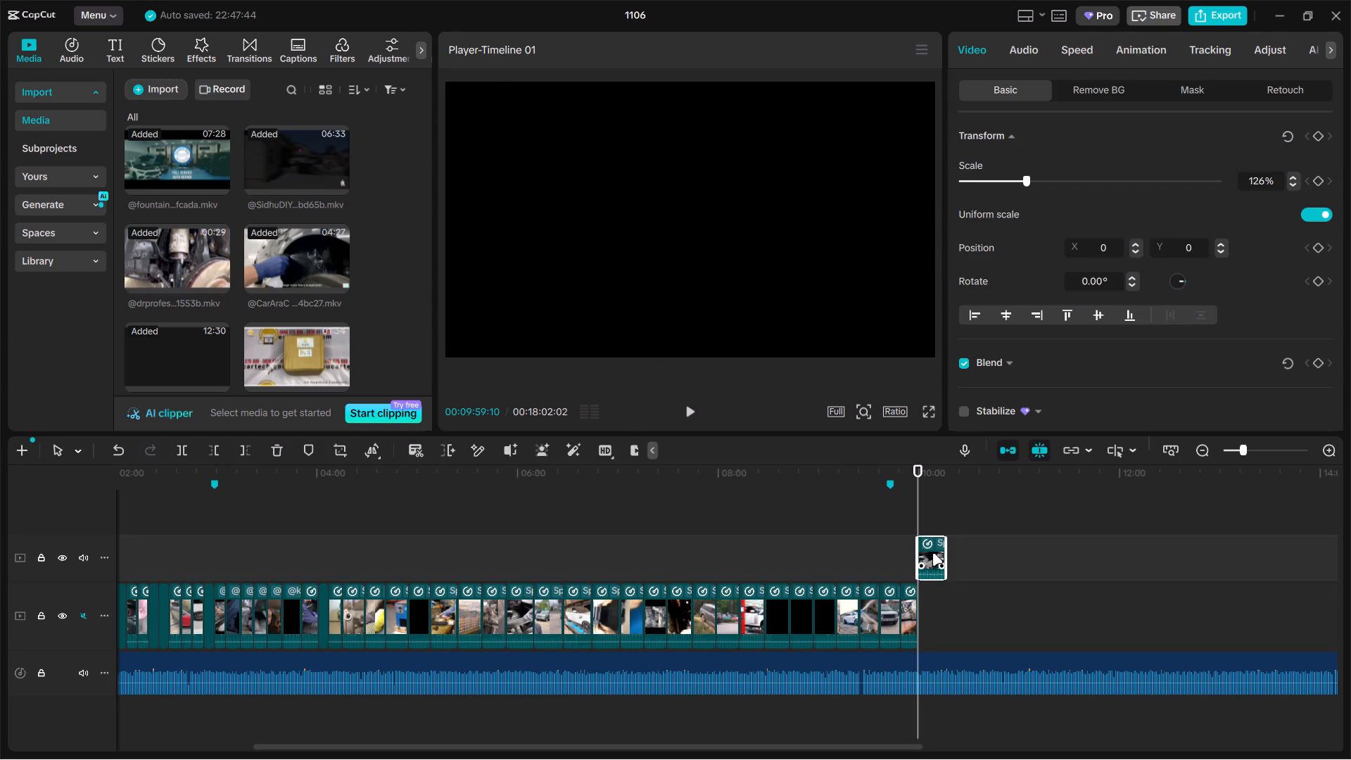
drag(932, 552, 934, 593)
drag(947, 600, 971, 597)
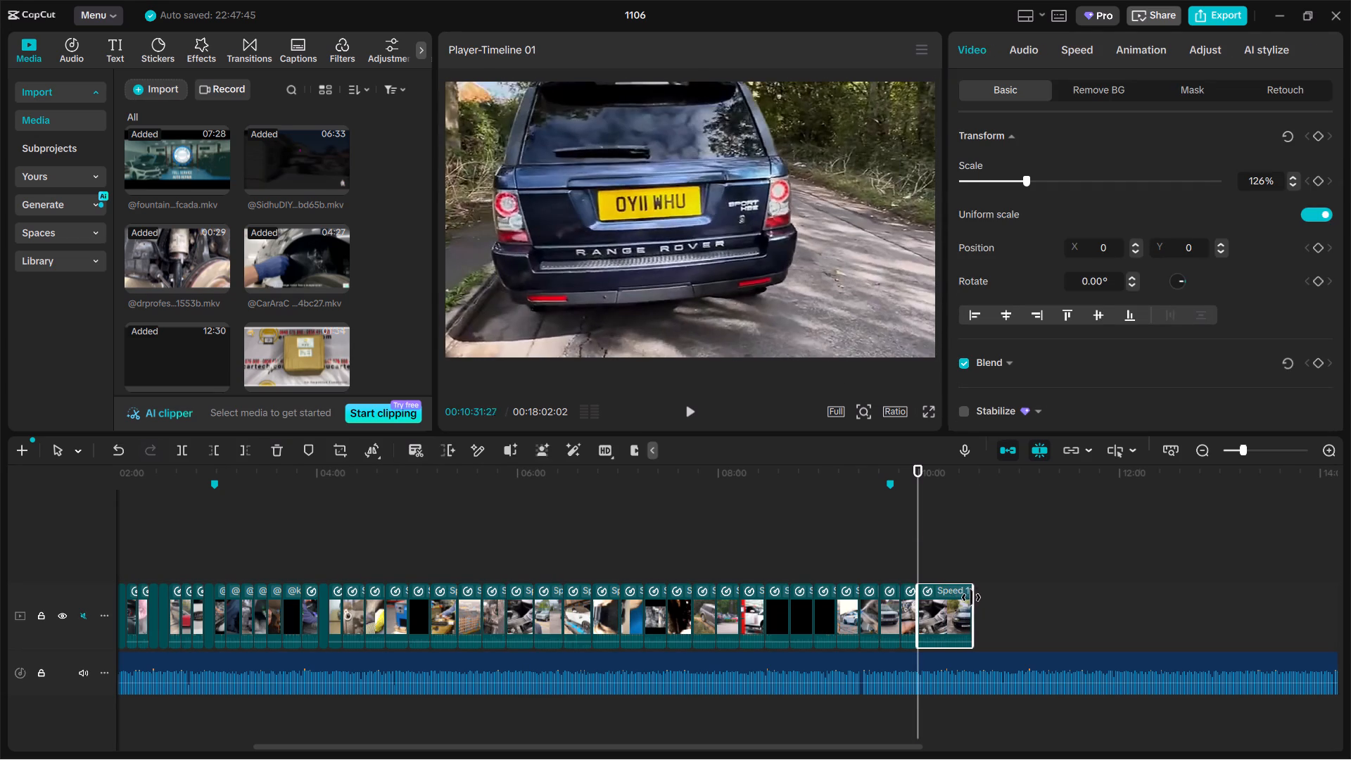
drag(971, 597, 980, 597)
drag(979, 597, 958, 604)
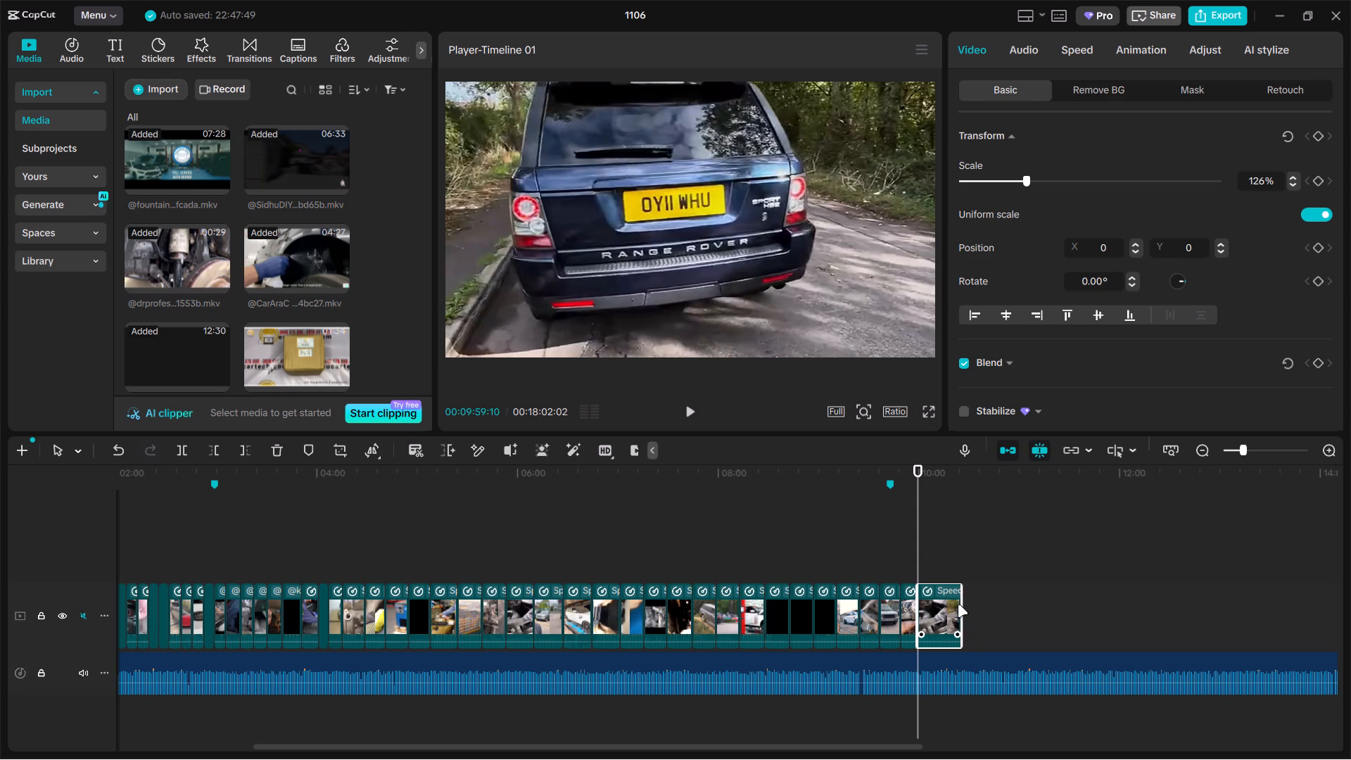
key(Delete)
Paste a copy of the vise-mounted compressor clip at 00:09:59:10, extending its end and trimming its start to about 14 seconds of different footage.
click(436, 545)
drag(436, 545, 427, 547)
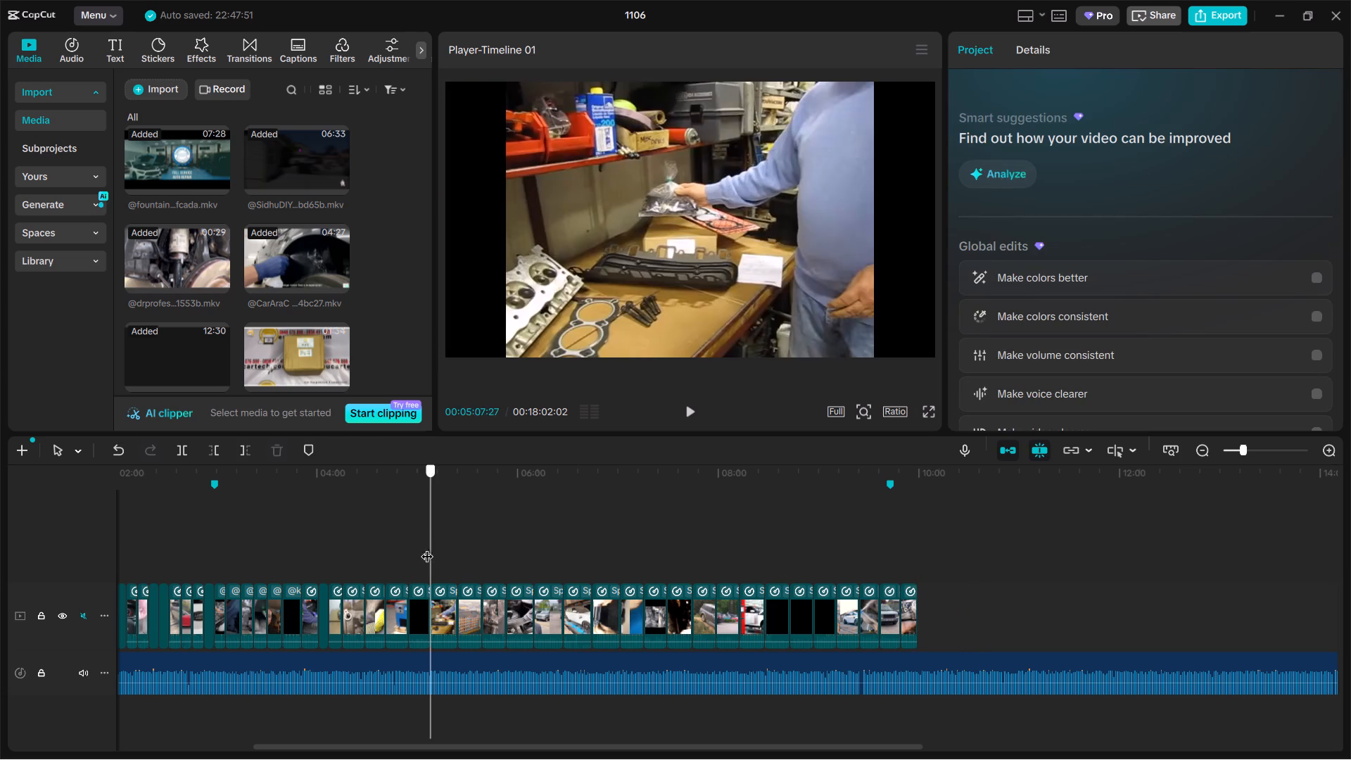
drag(427, 547, 412, 553)
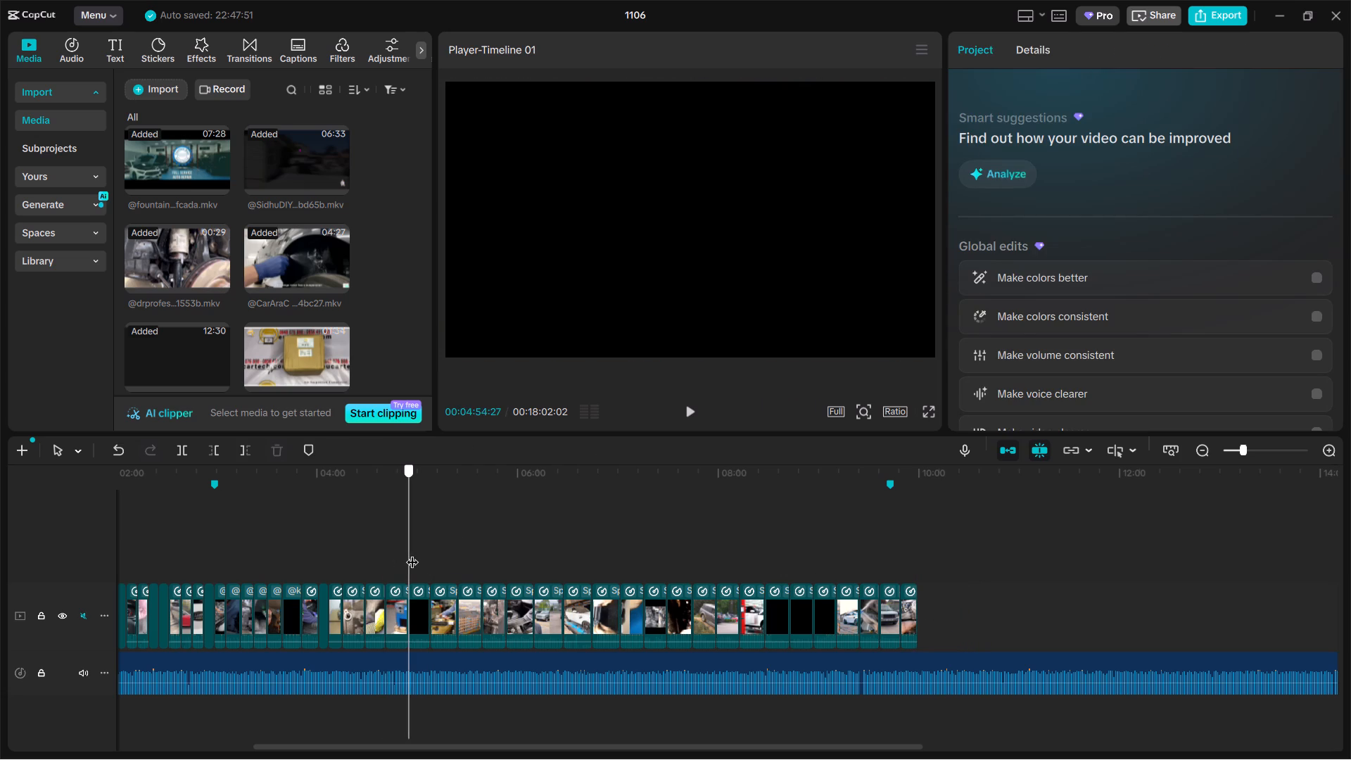
drag(412, 553, 444, 548)
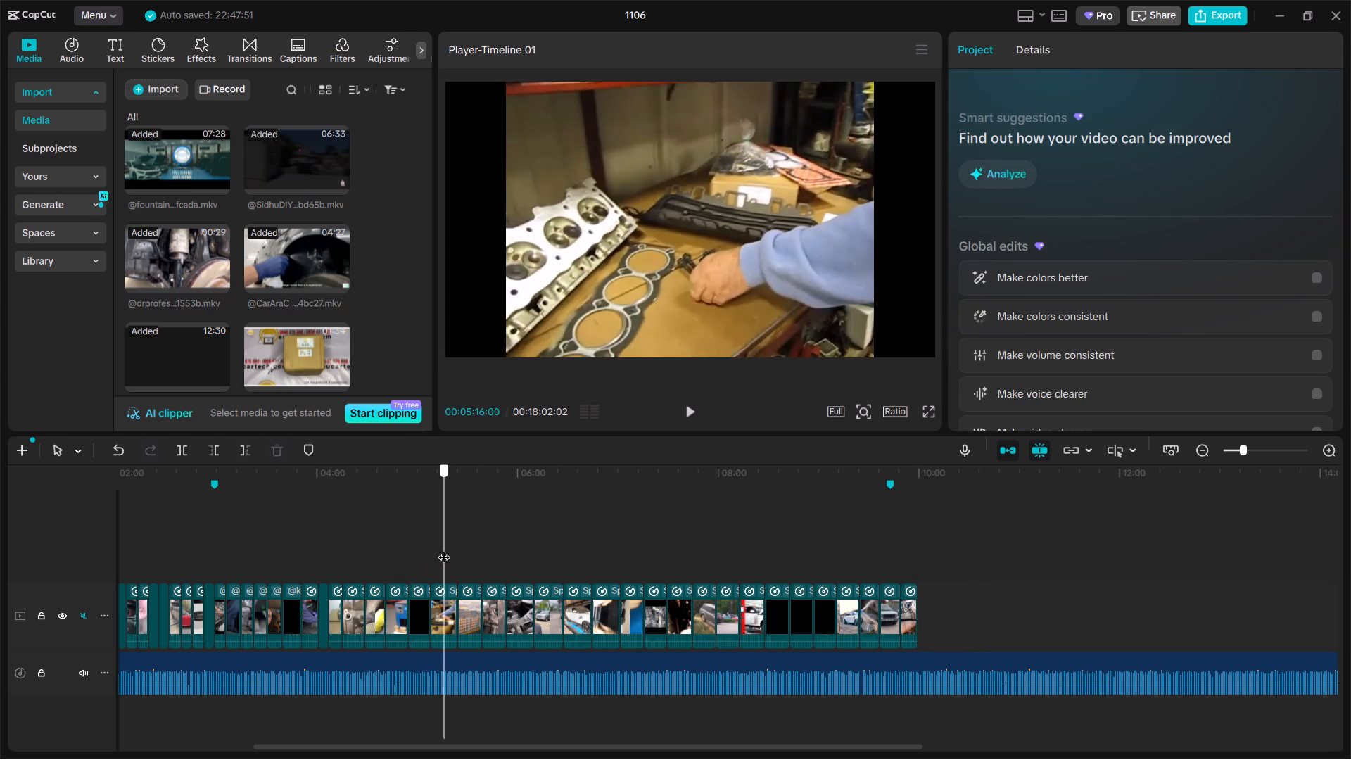
drag(444, 548, 493, 534)
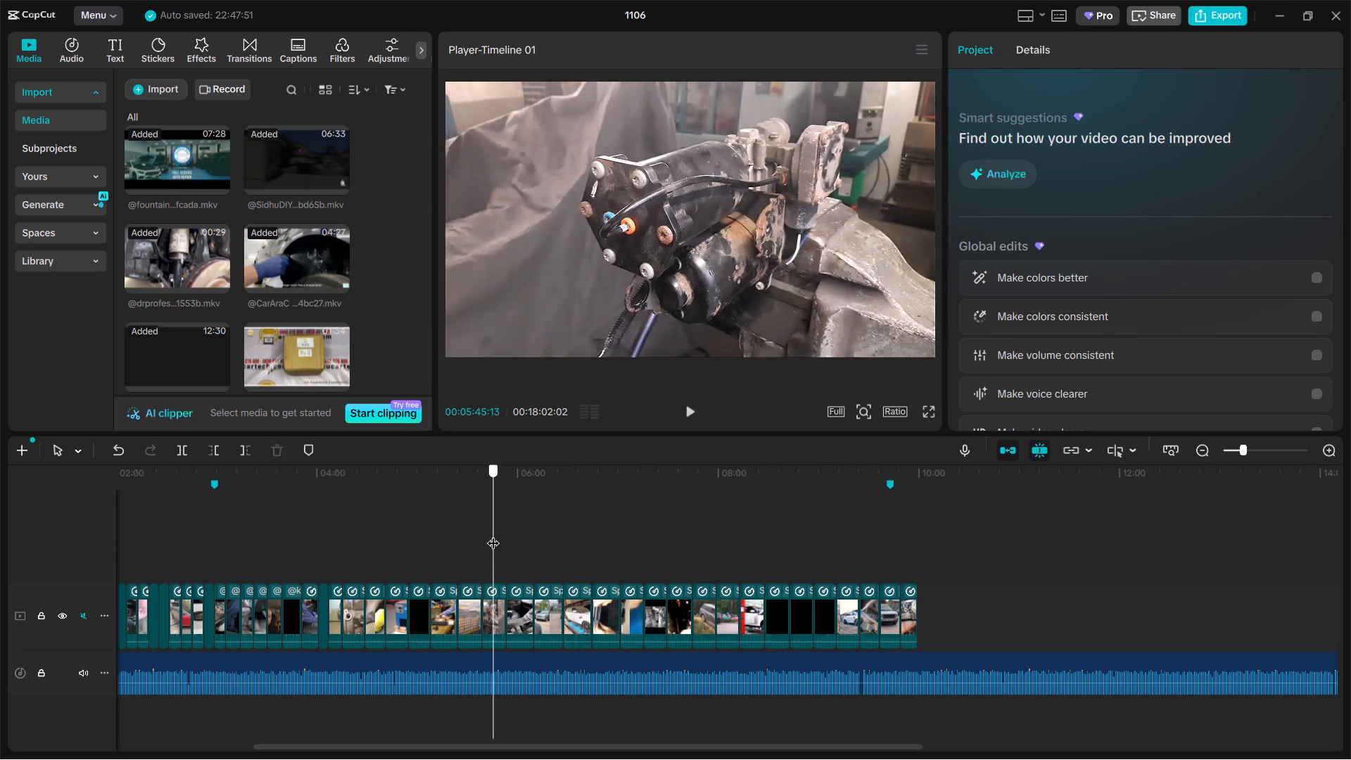
drag(493, 534, 497, 533)
click(496, 597)
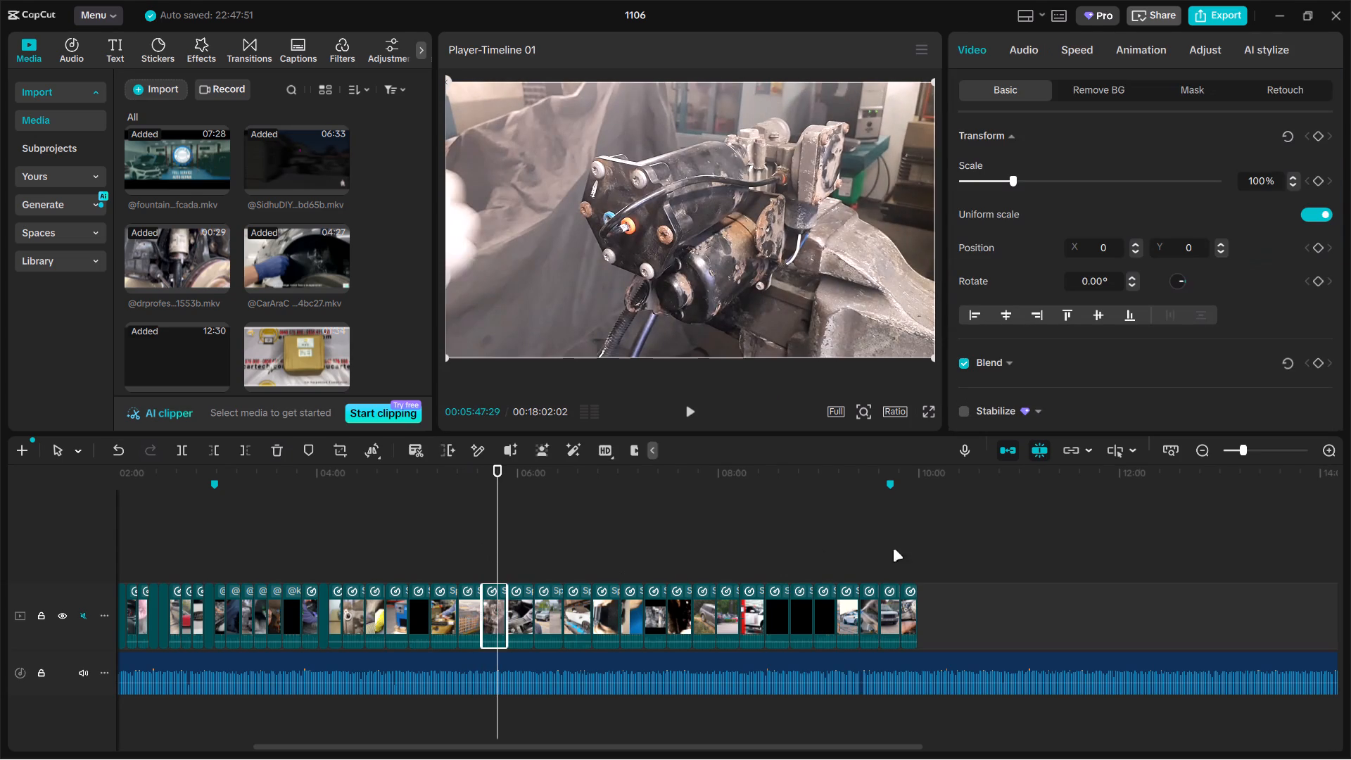
key(ctrl+c)
ctrl+click(919, 562)
key(ctrl+v)
drag(933, 552, 936, 586)
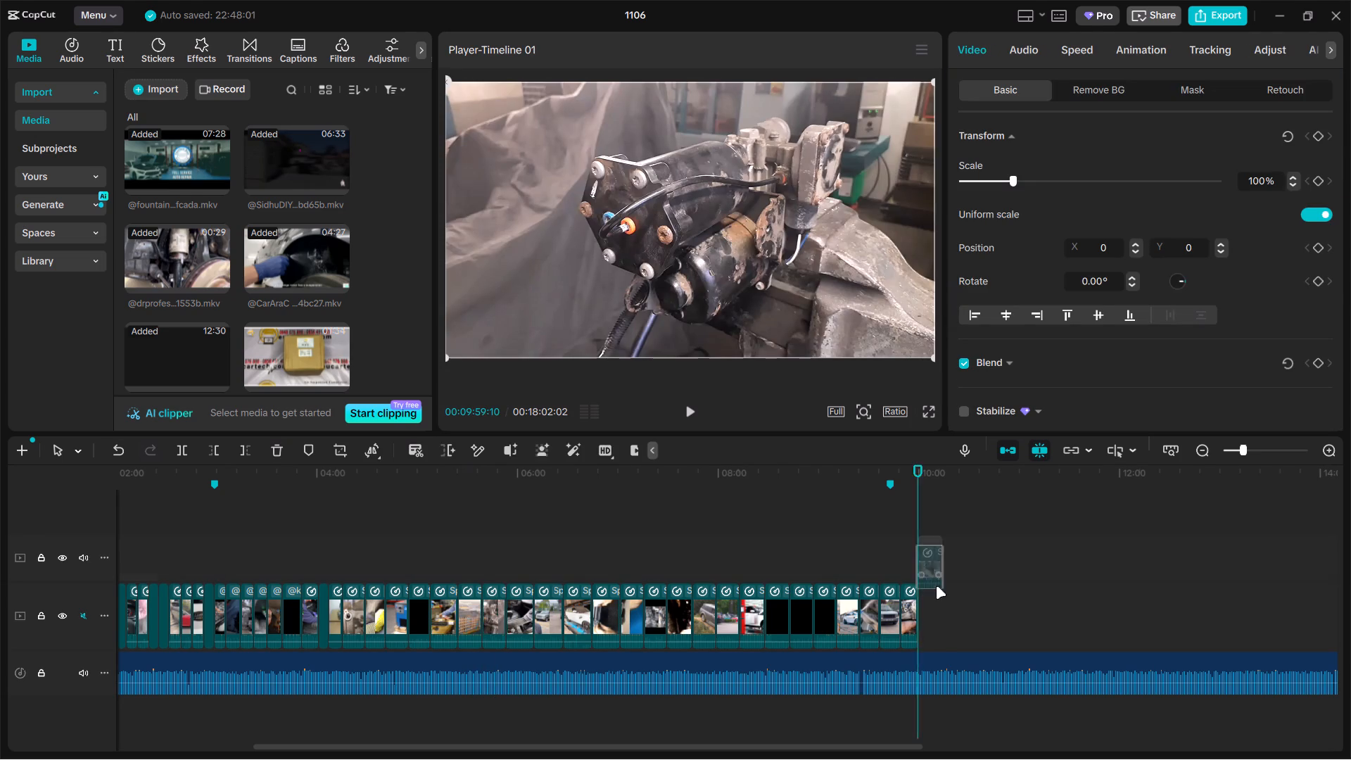
drag(936, 586, 939, 606)
drag(945, 606, 970, 600)
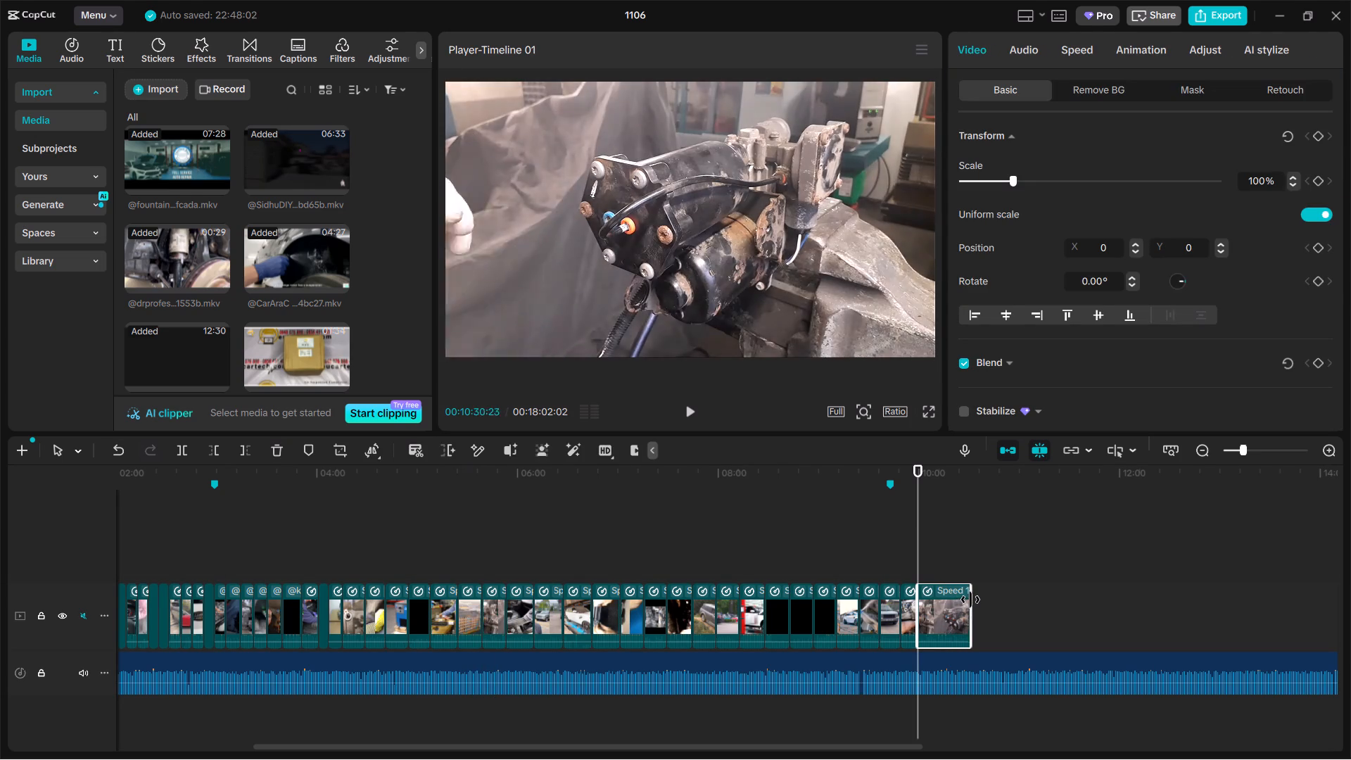
drag(970, 600, 974, 600)
drag(918, 606, 949, 604)
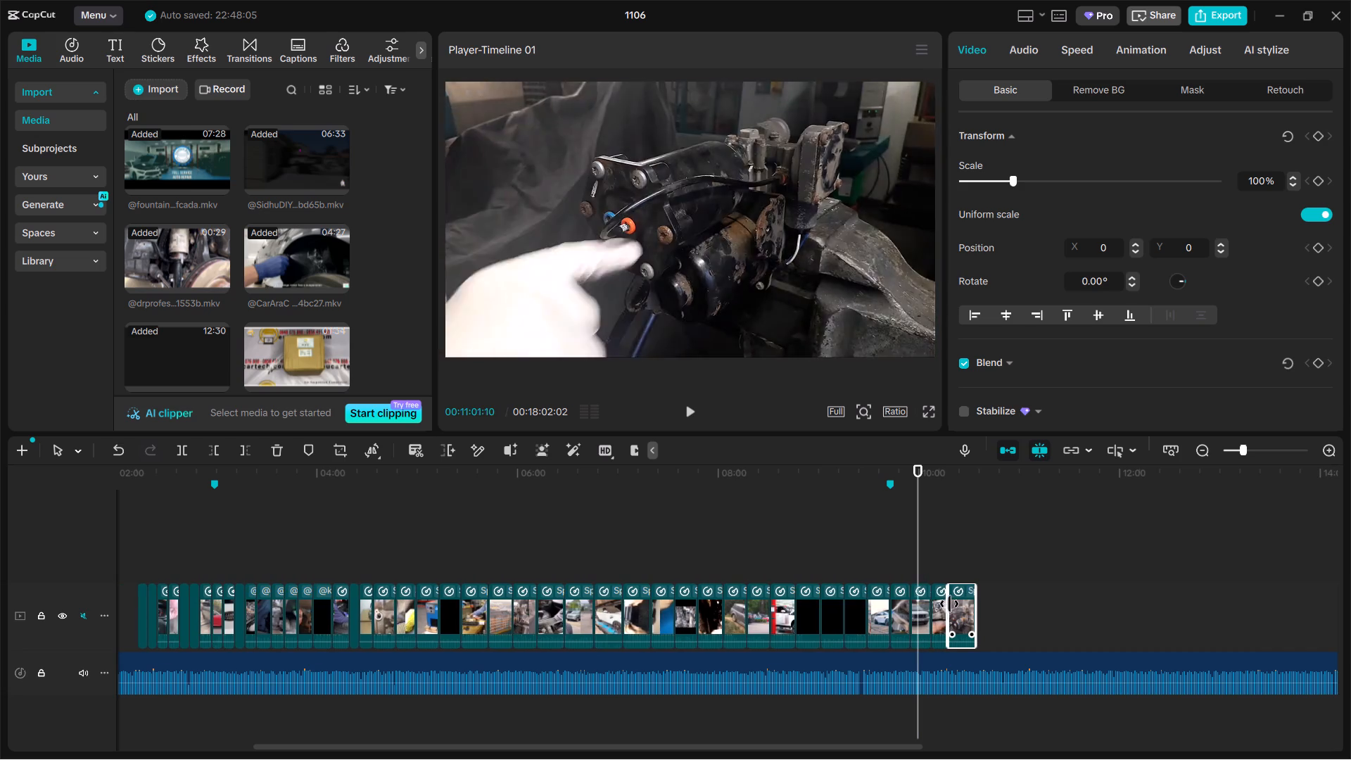
drag(949, 604, 953, 603)
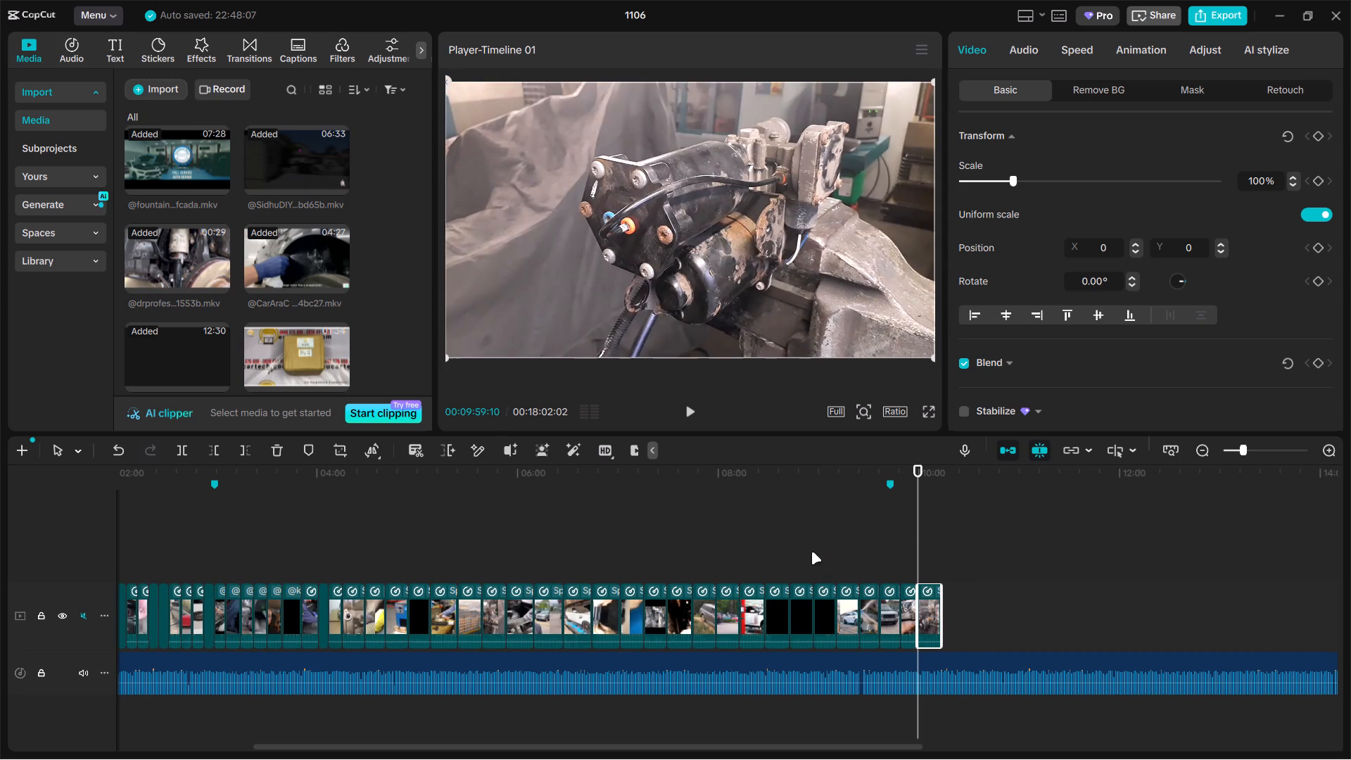
Paste a copy of the off-road Range Rover clip at 00:10:13:06, extending its end and trimming its start to about 14 seconds of different footage.
click(524, 569)
click(524, 569)
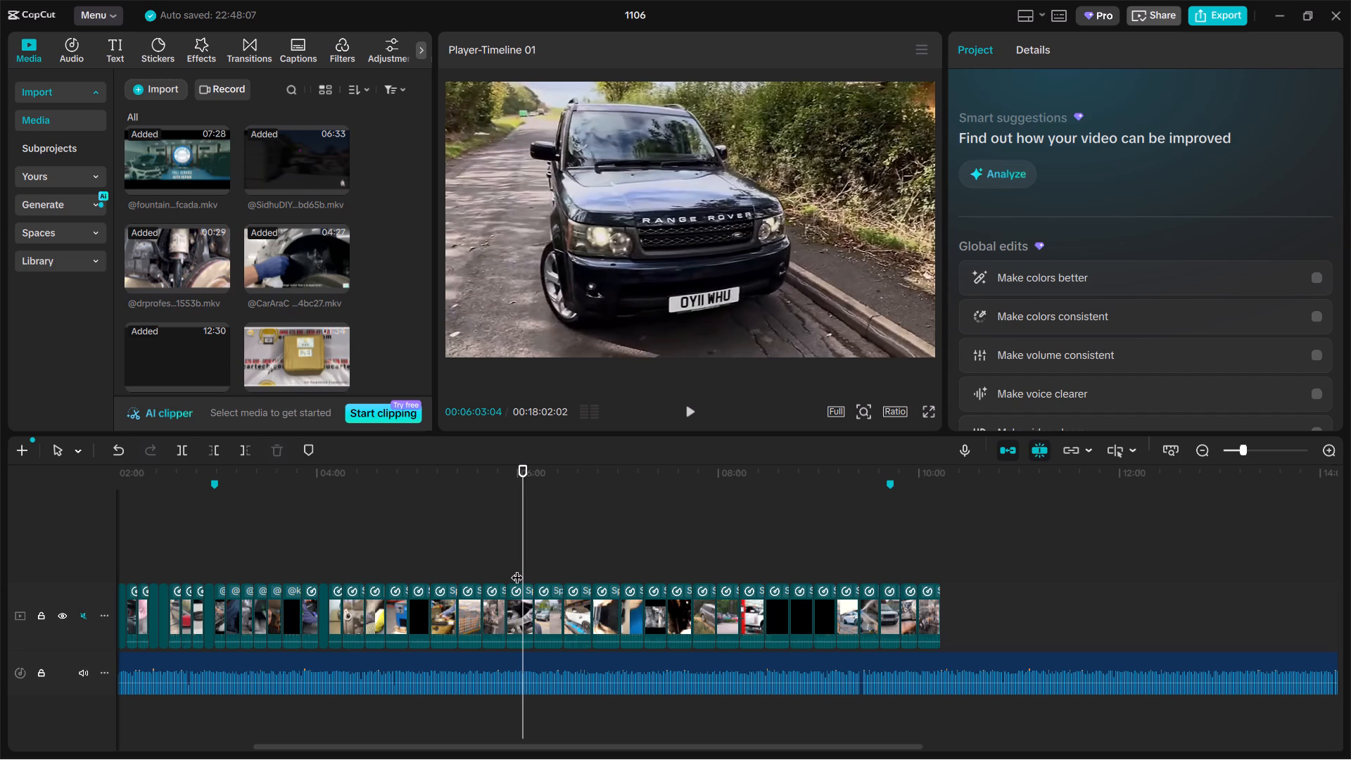
click(678, 566)
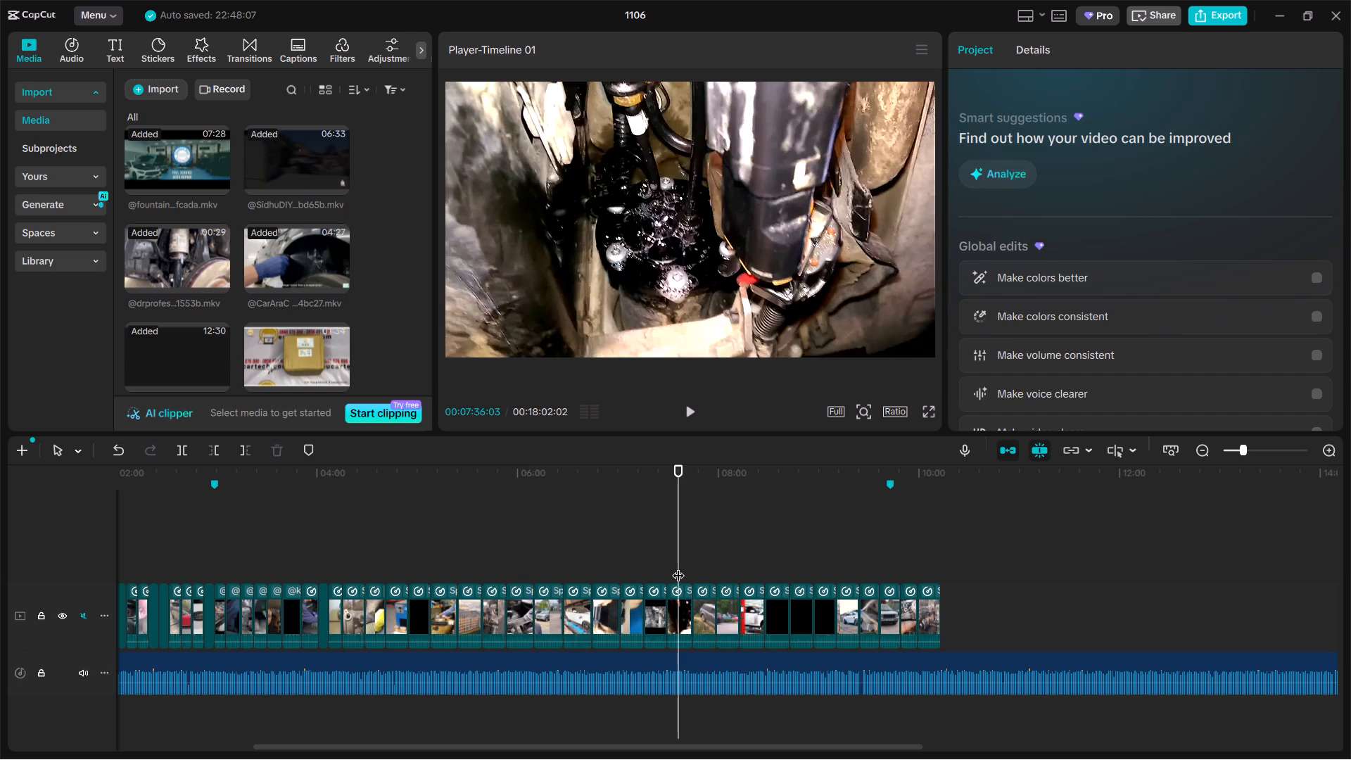
drag(678, 566, 714, 562)
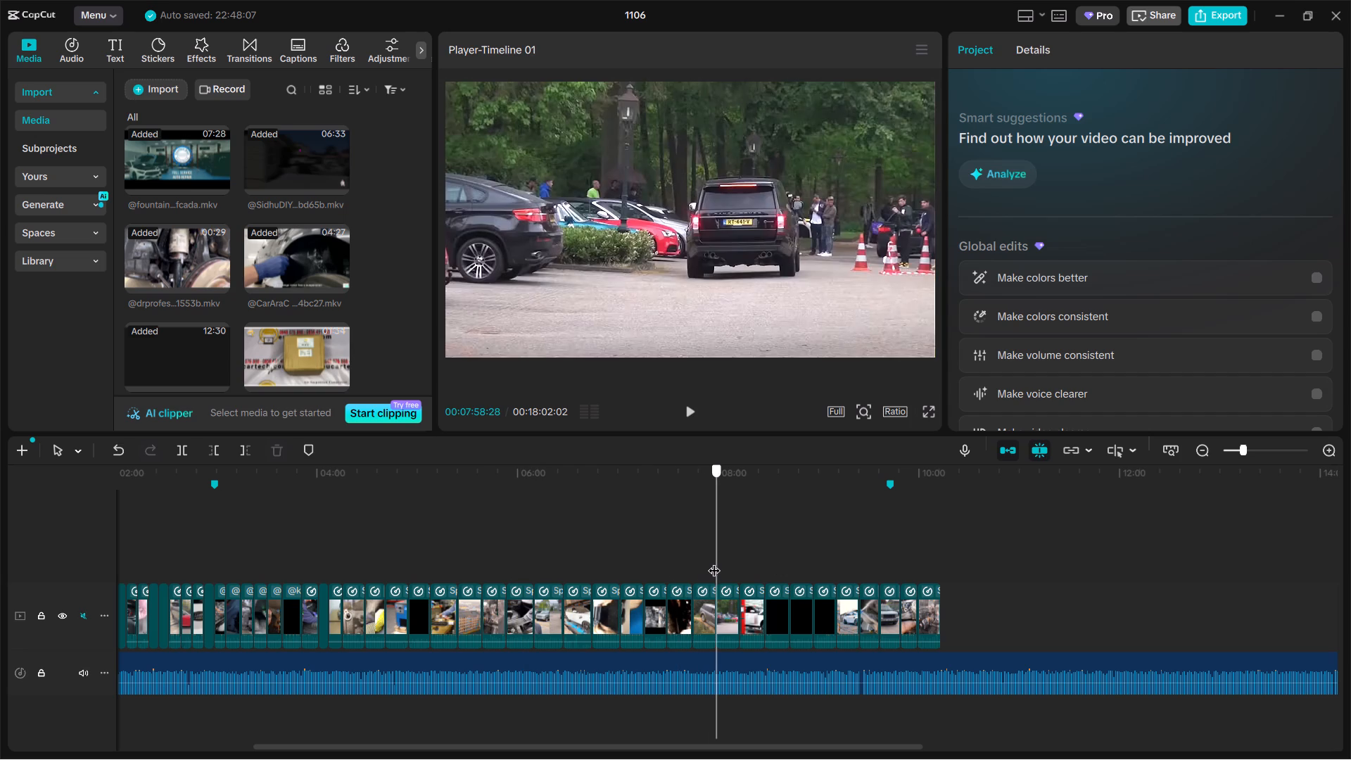
drag(714, 562, 706, 562)
click(706, 602)
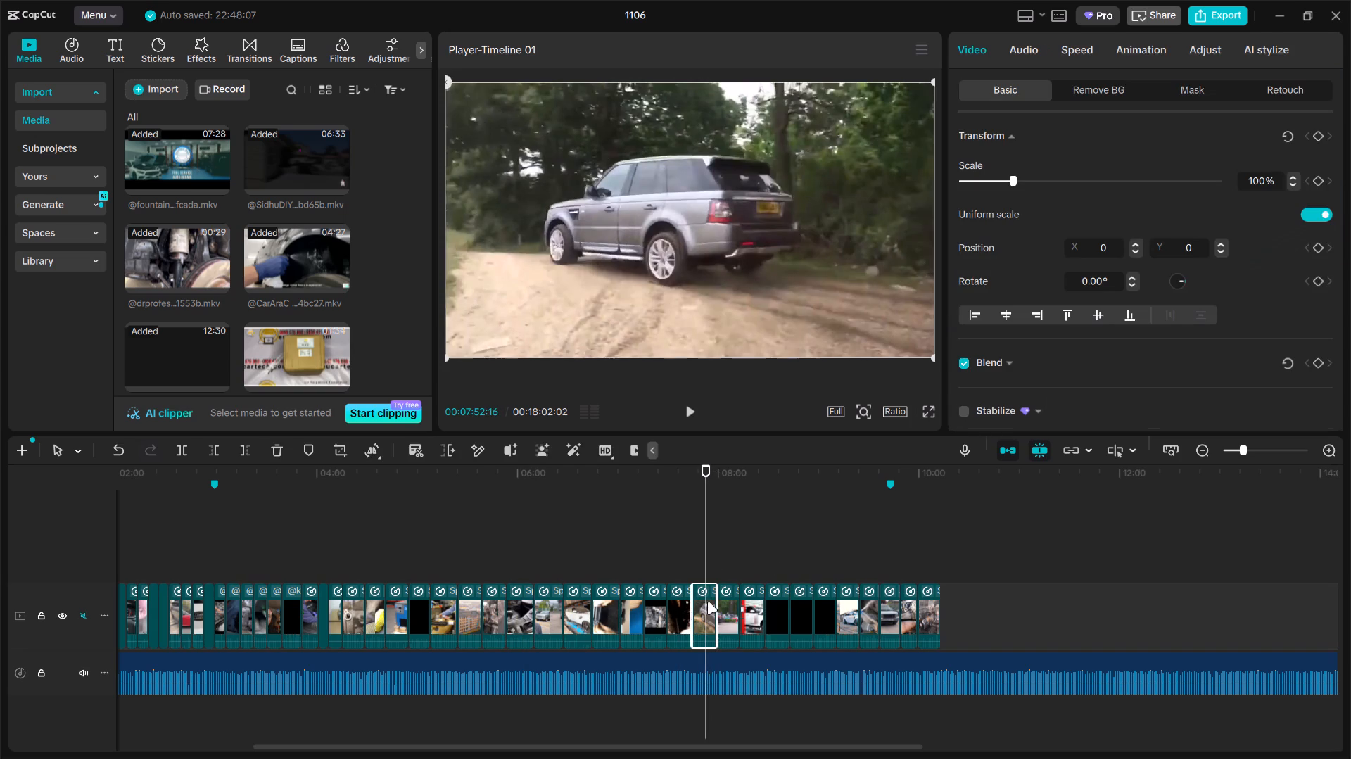
key(ctrl+c)
ctrl+click(945, 566)
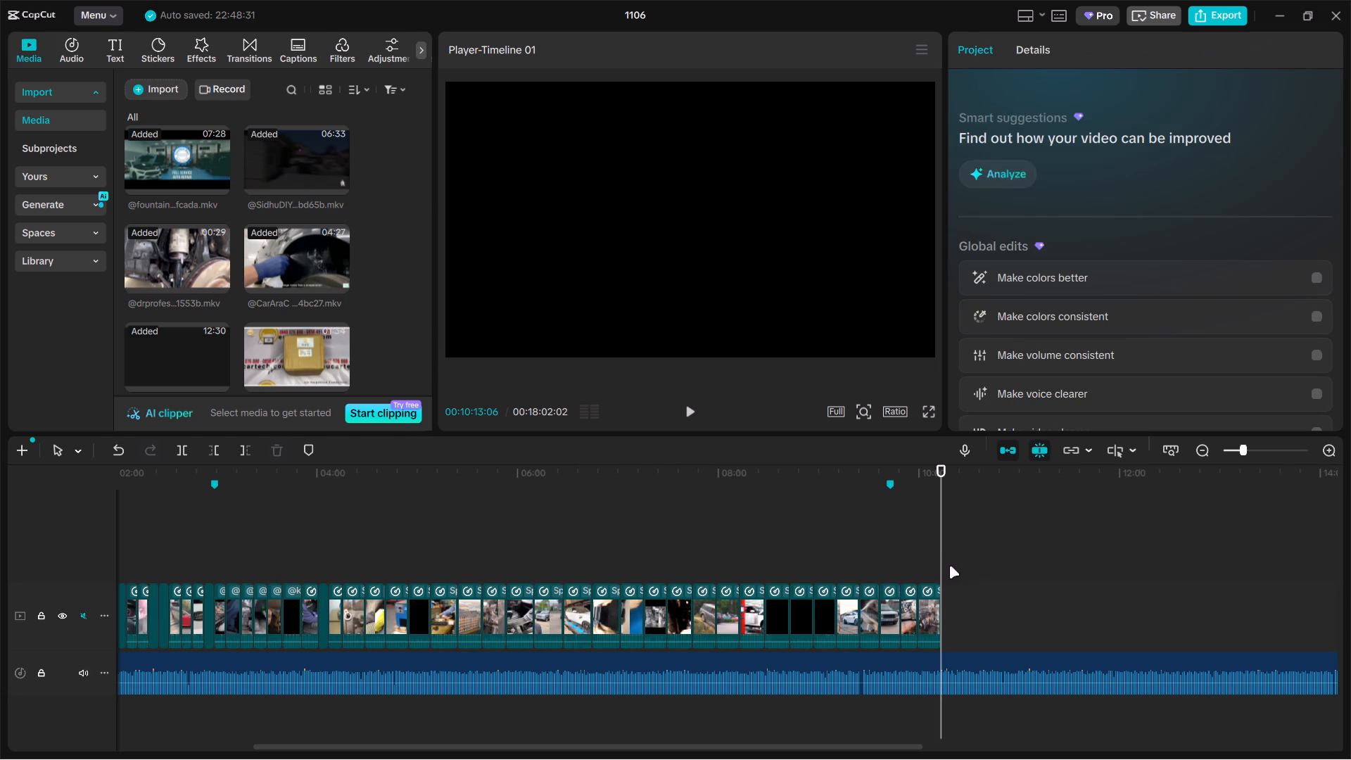
key(ctrl+v)
drag(950, 556, 955, 612)
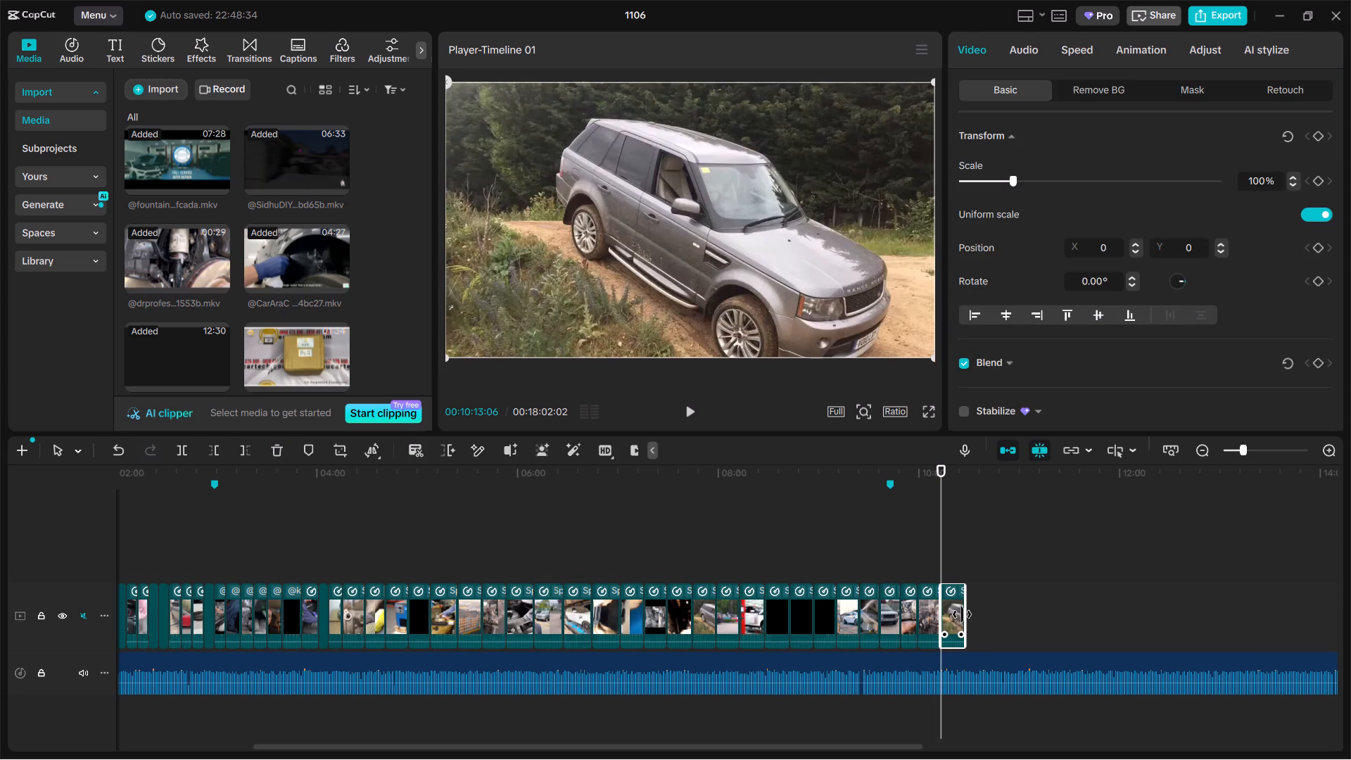
drag(963, 614, 996, 608)
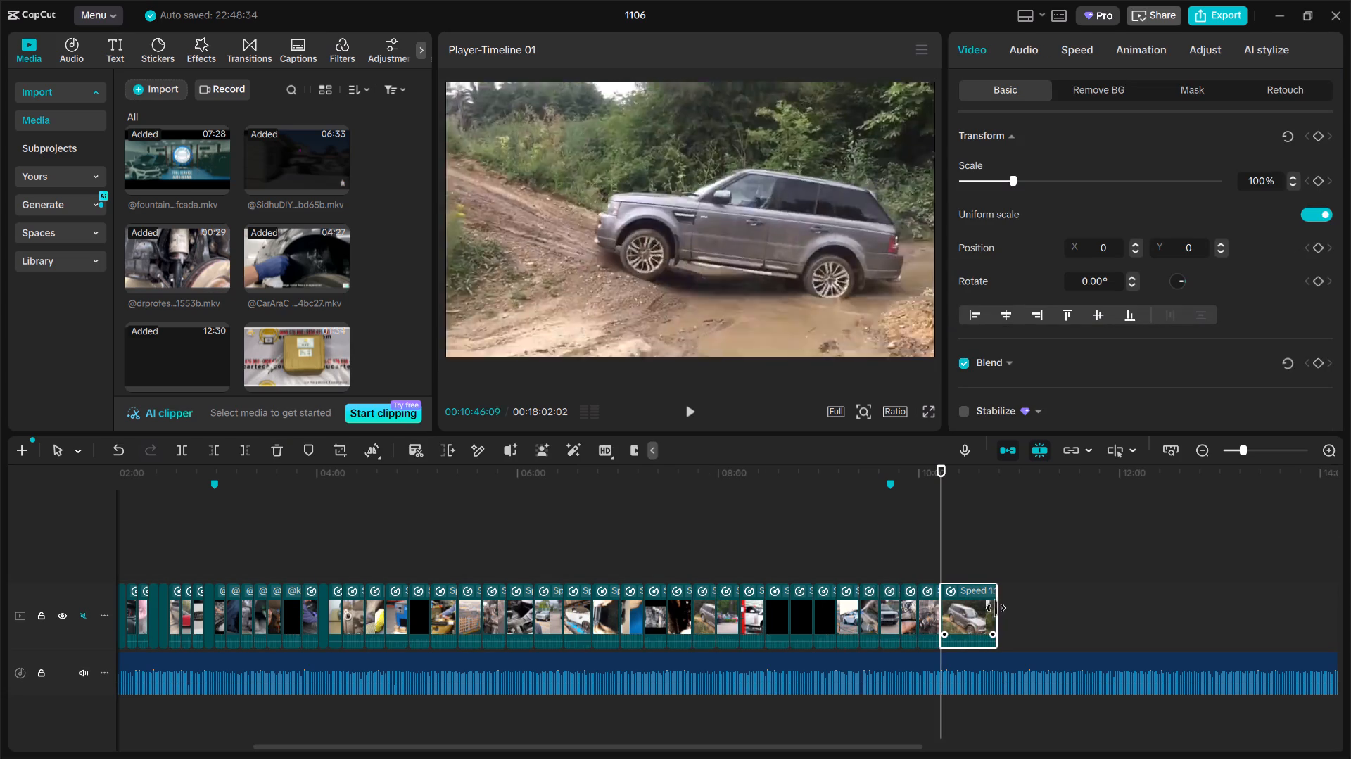
drag(996, 608, 999, 607)
drag(941, 613, 977, 607)
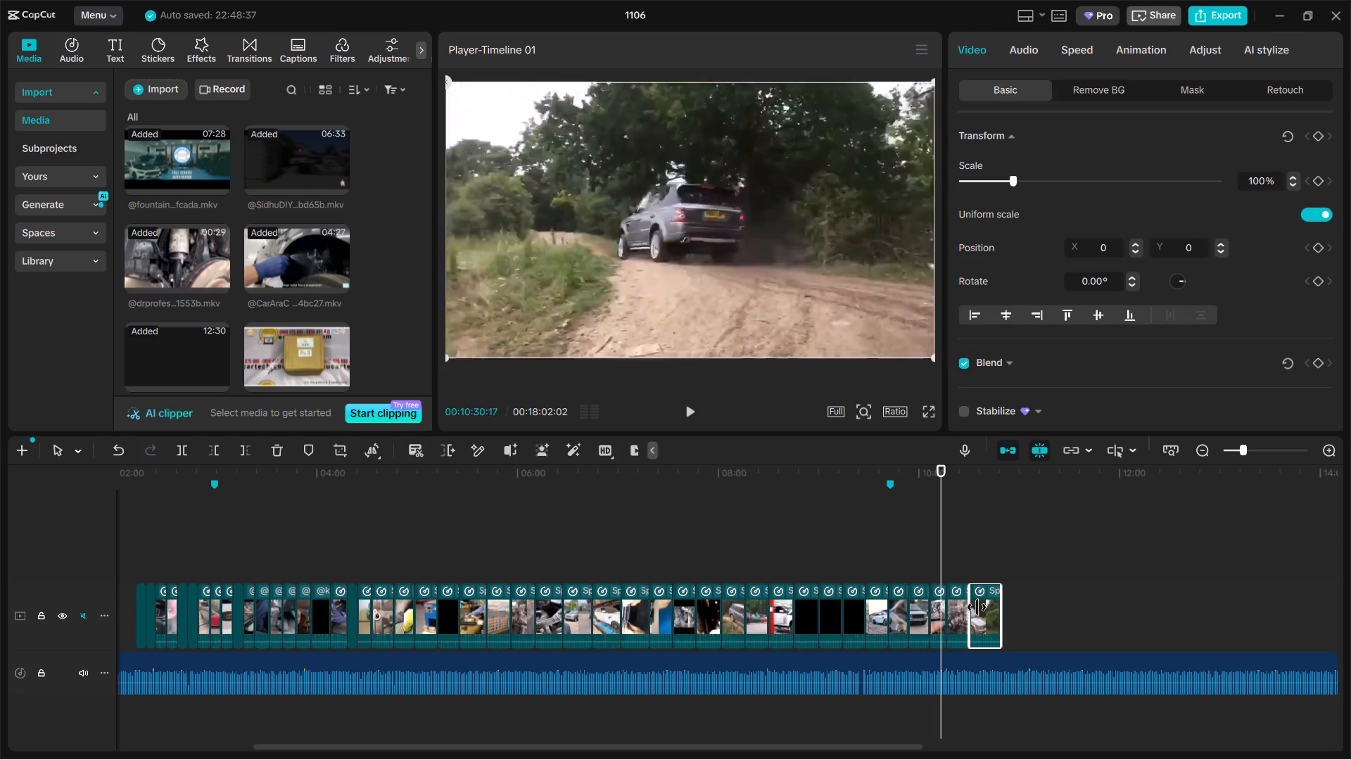
drag(977, 607, 981, 607)
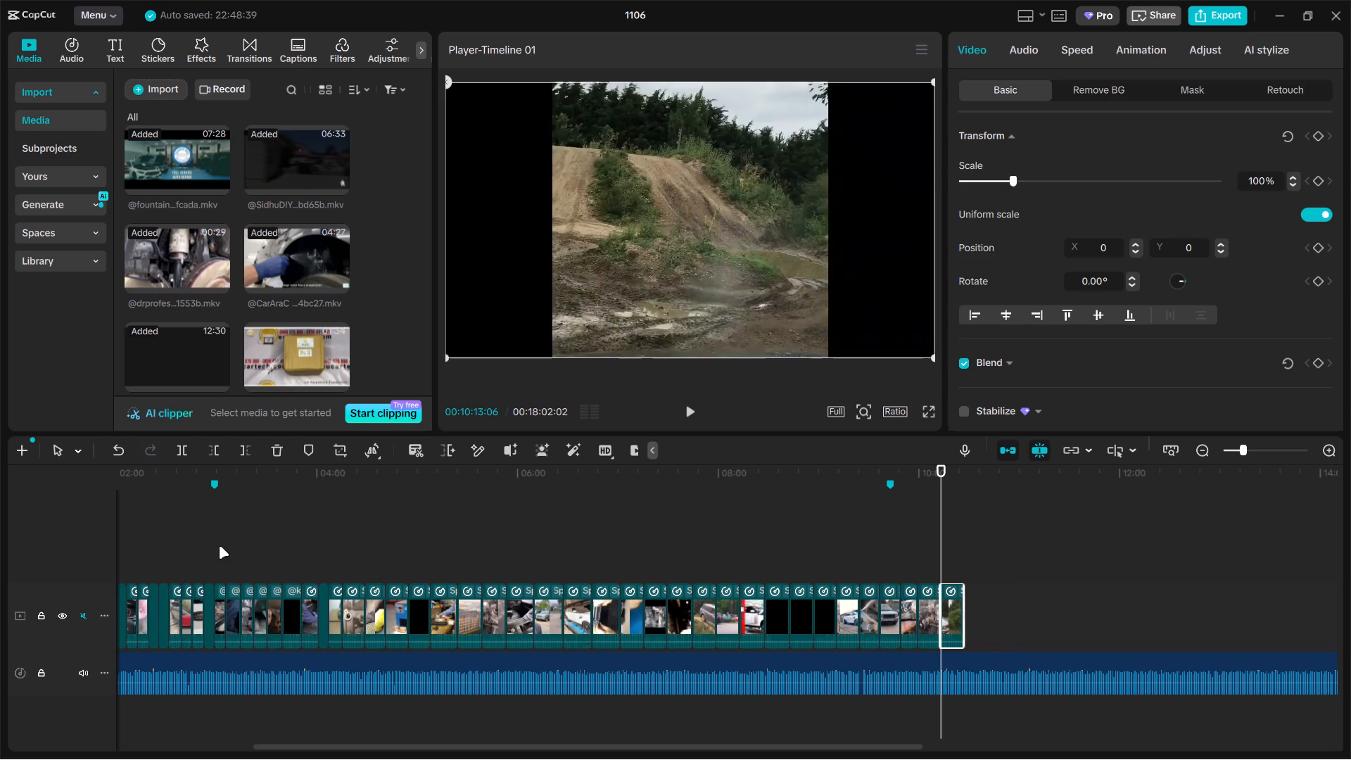
Select all video clips from about 00:04:15 to the track's end and trim their ends together so the track ends near the second marker.
click(219, 546)
drag(219, 546, 310, 546)
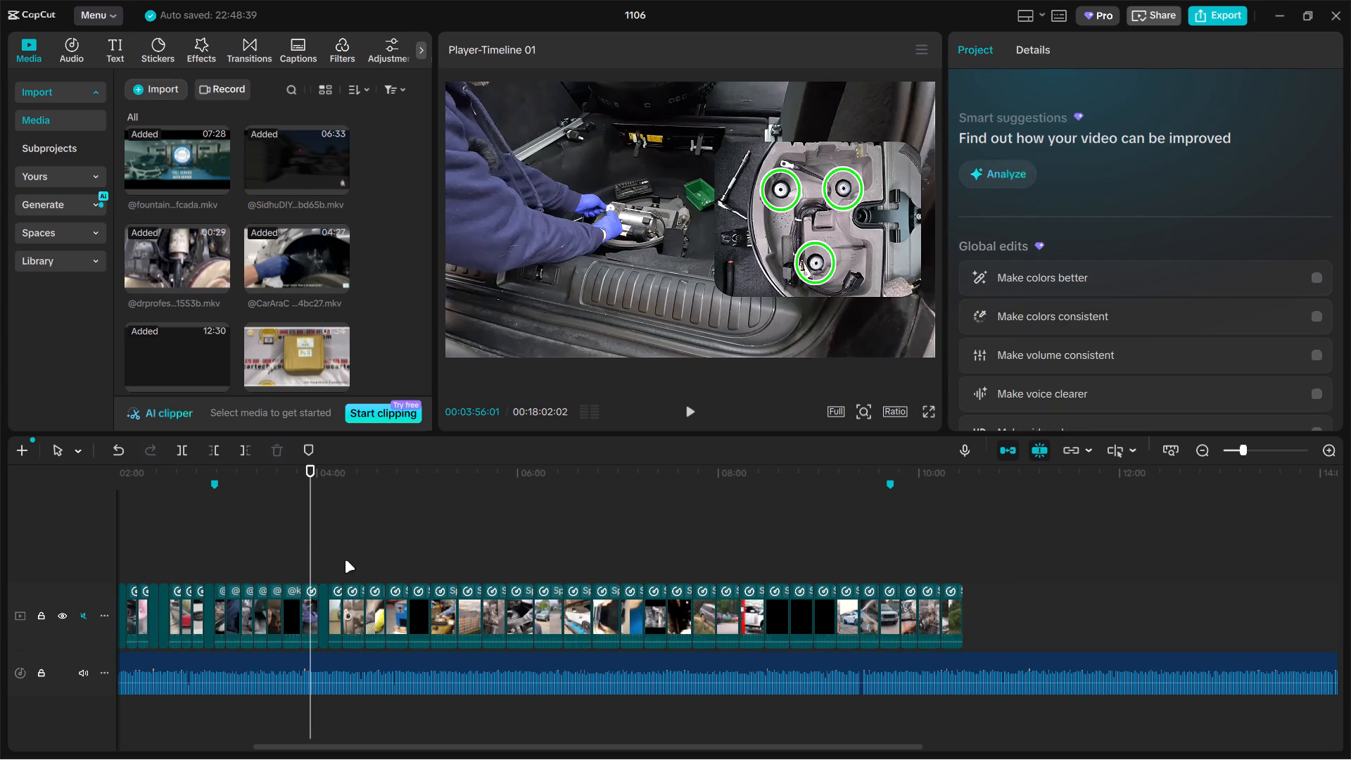
drag(343, 560, 1001, 595)
drag(963, 610, 957, 611)
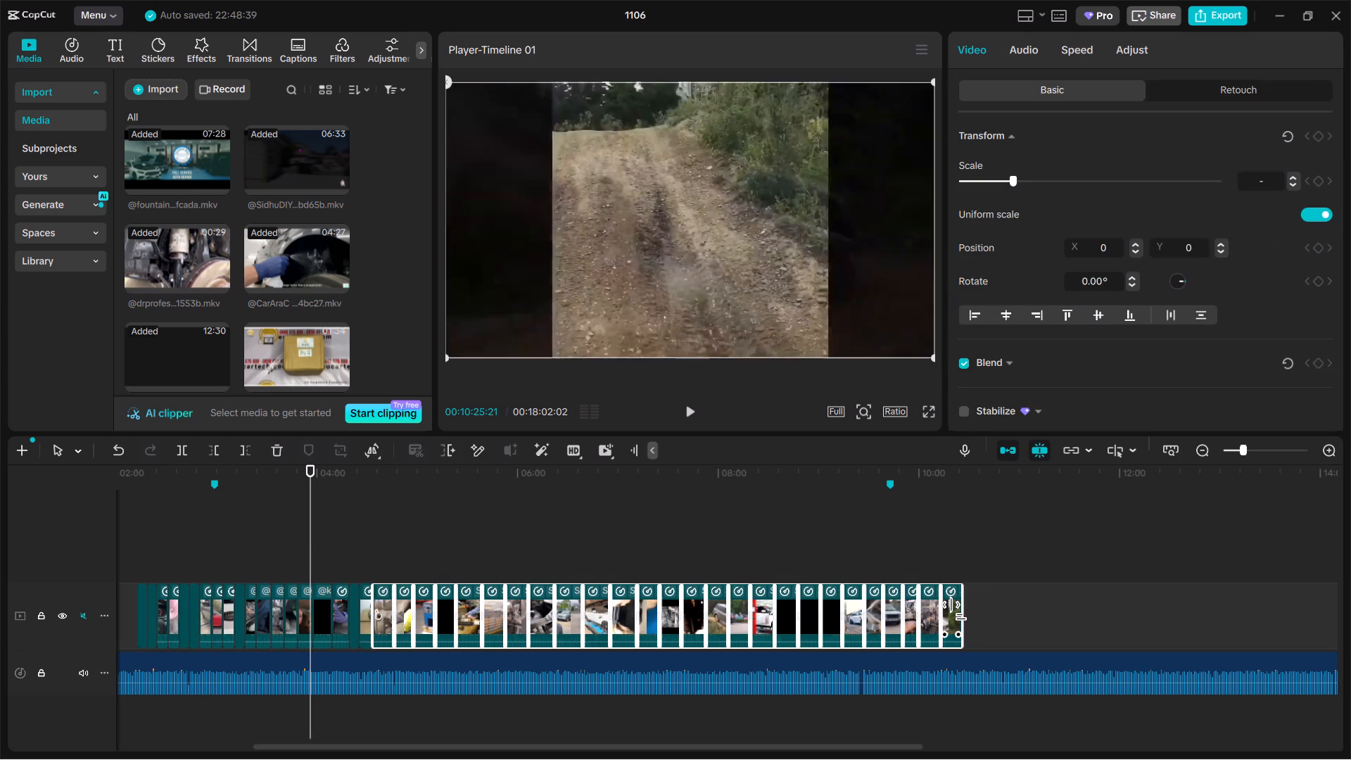
drag(957, 611, 956, 611)
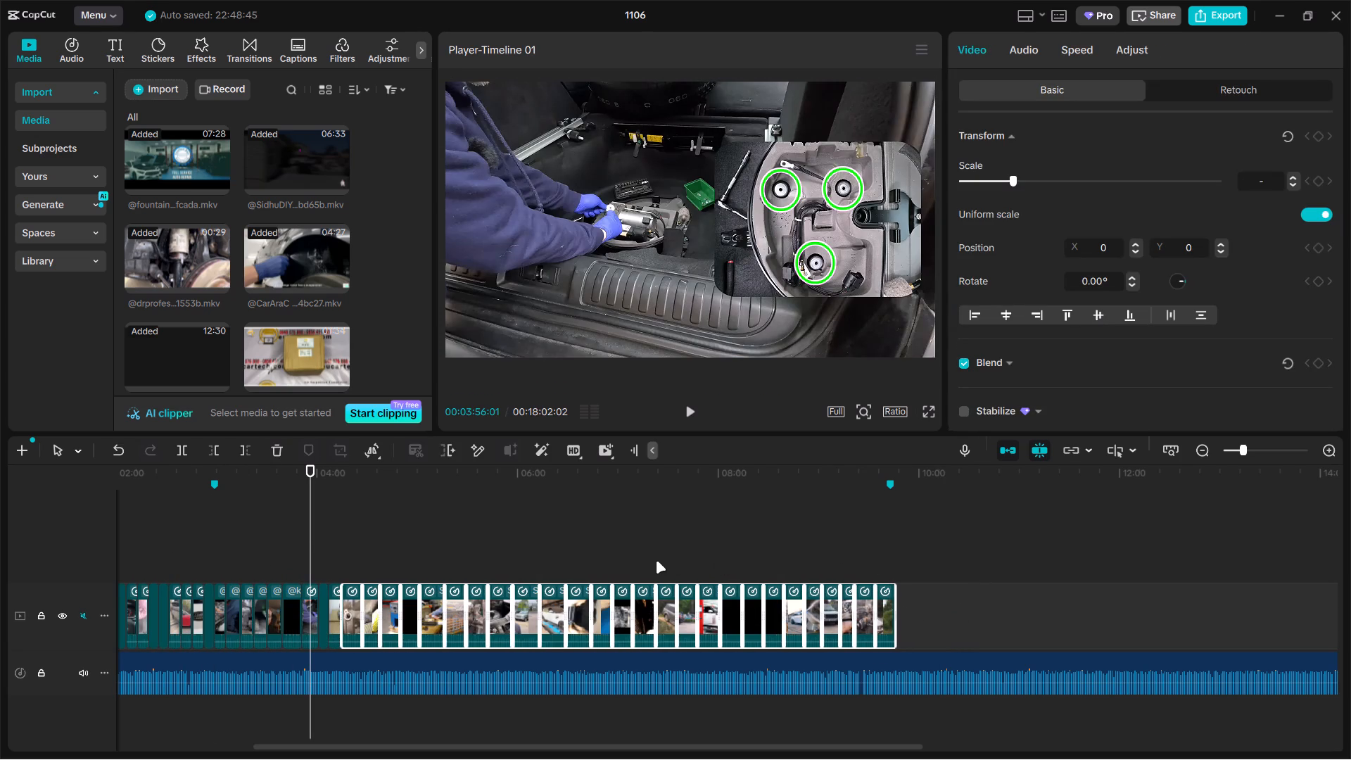
Copy the tablet suspension-diagram clip at about 00:03:27 and paste it on a track above, at 00:09:45:21 where the main track ends.
click(632, 557)
drag(632, 557, 654, 557)
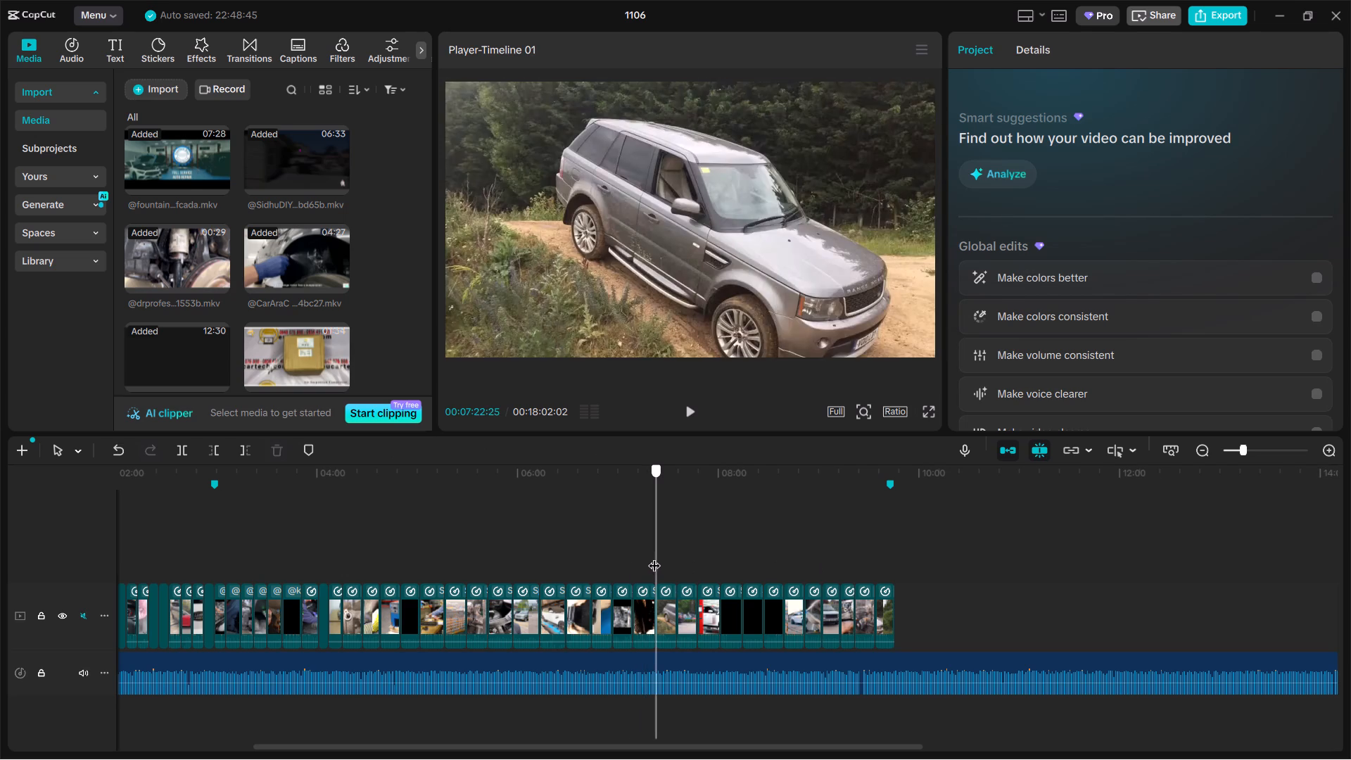
drag(654, 557, 649, 560)
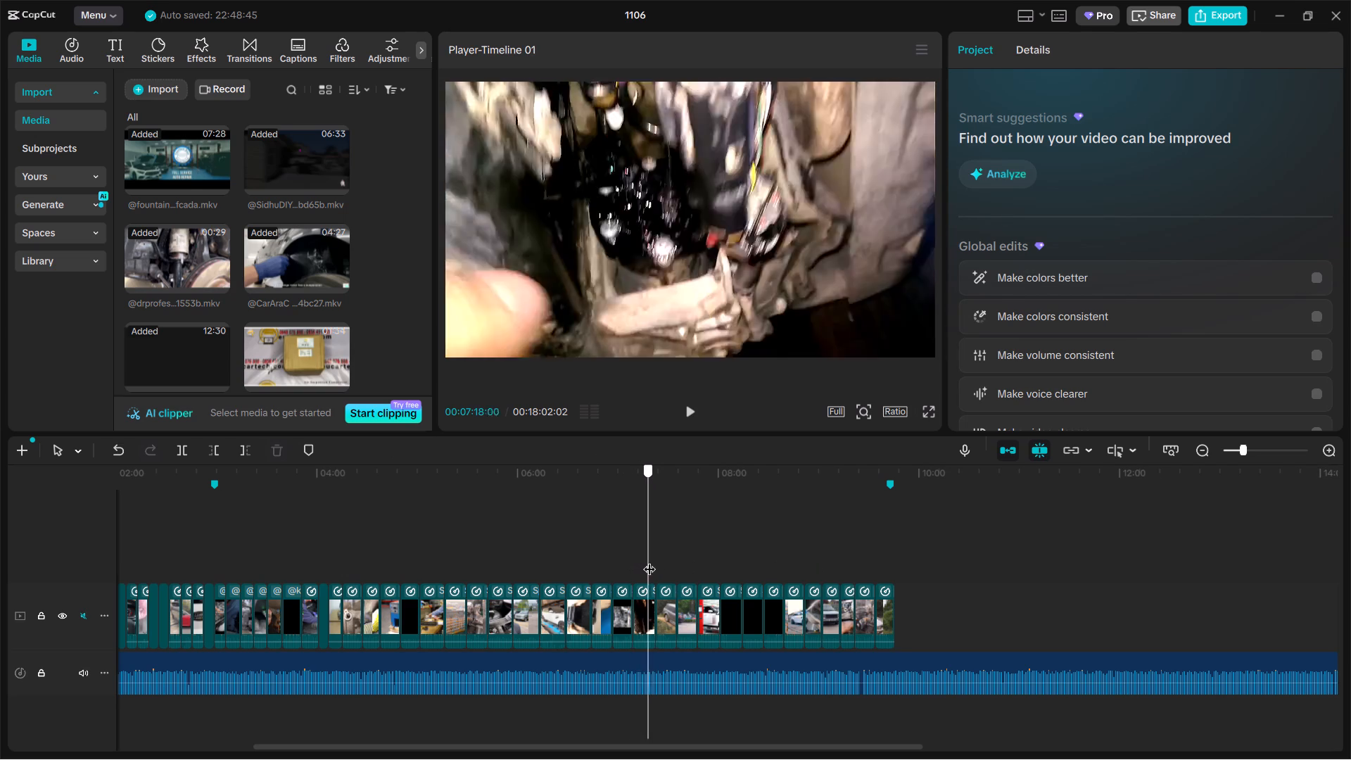
drag(649, 560, 652, 560)
click(221, 566)
drag(221, 566, 229, 564)
ctrl+scroll(229, 564, up, 7)
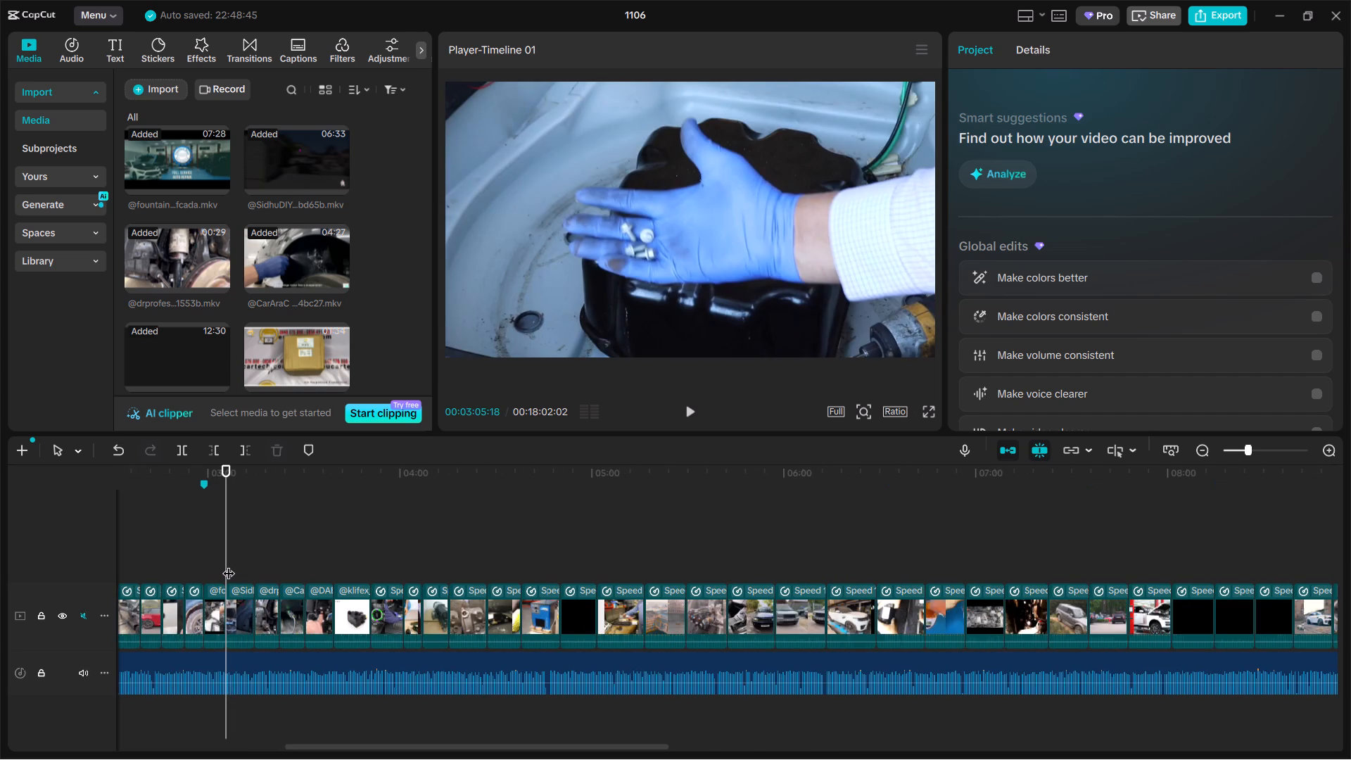
ctrl+drag(229, 564, 243, 564)
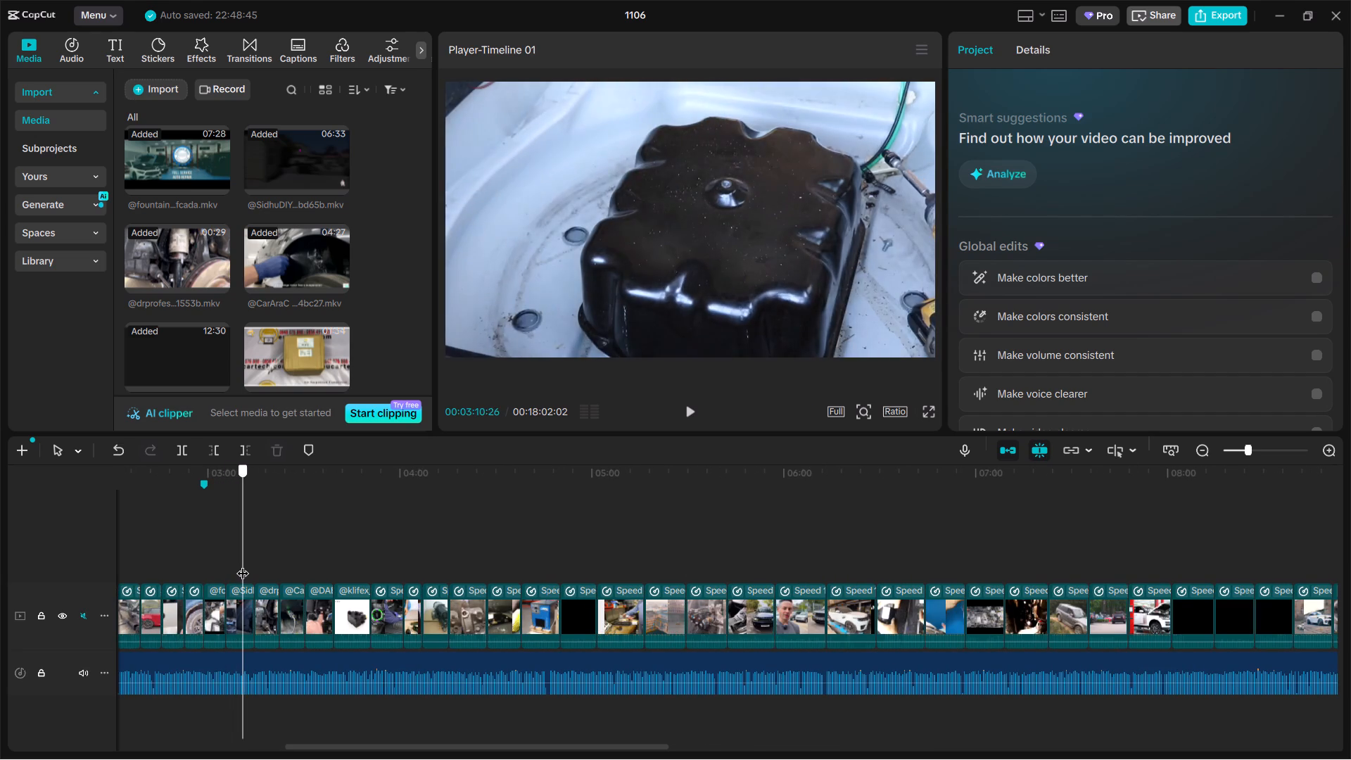
ctrl+drag(243, 564, 283, 560)
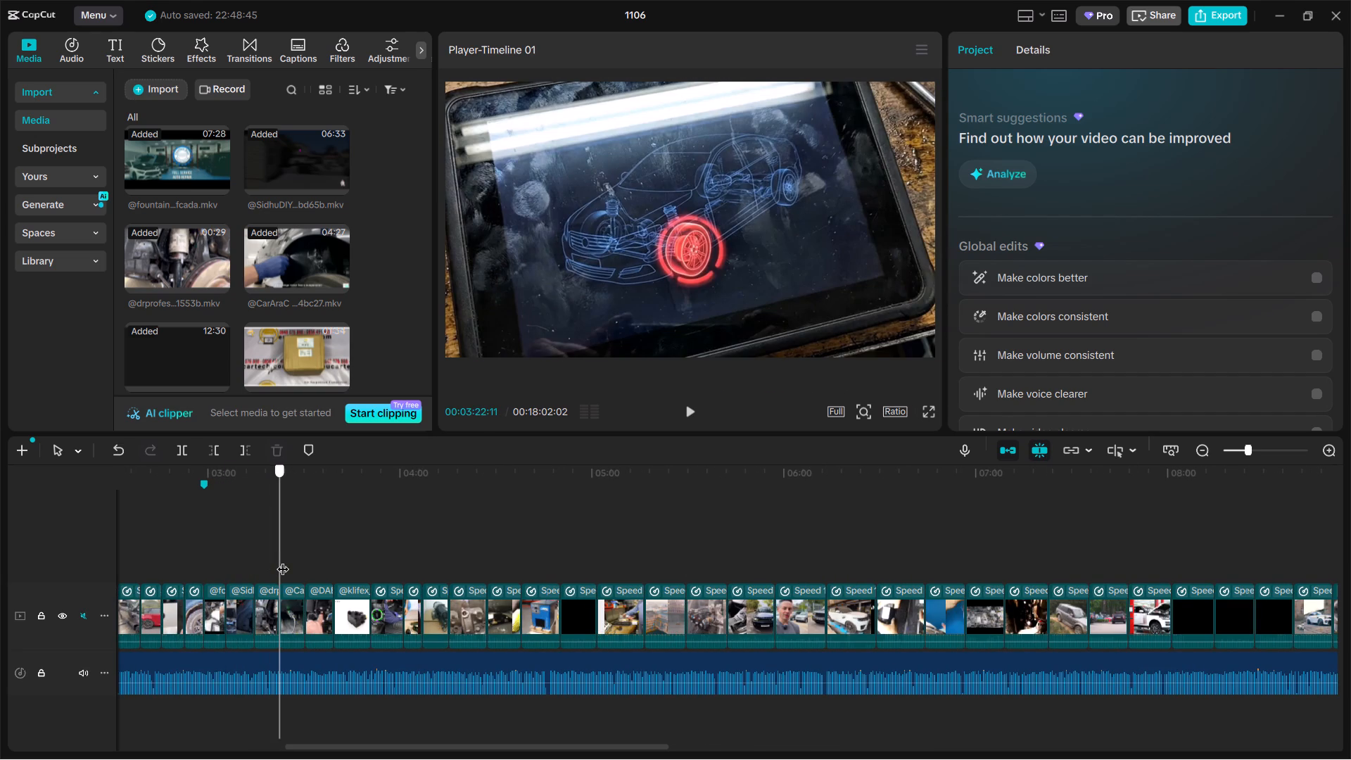
ctrl+drag(283, 560, 296, 560)
click(292, 602)
key(ctrl+c)
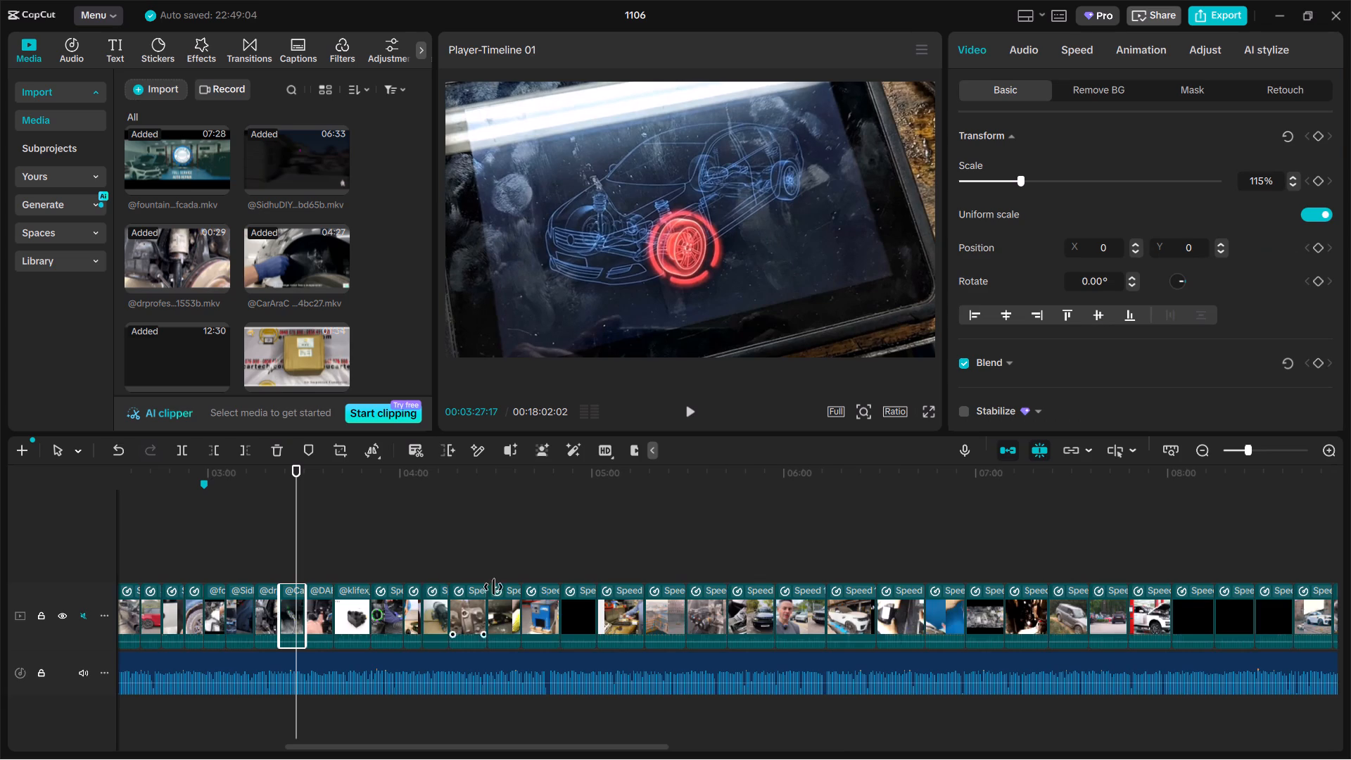
ctrl+scroll(496, 586, down, 9)
ctrl+click(835, 559)
key(ctrl+v)
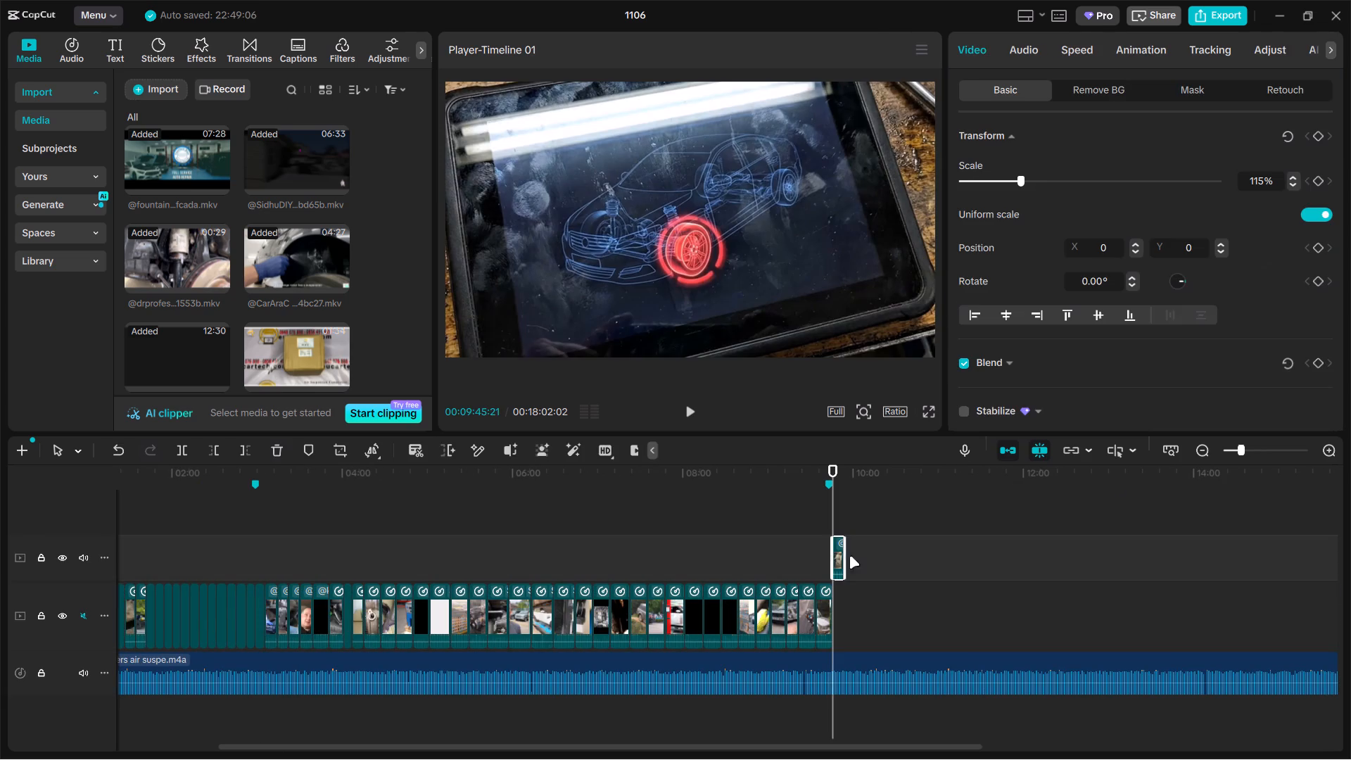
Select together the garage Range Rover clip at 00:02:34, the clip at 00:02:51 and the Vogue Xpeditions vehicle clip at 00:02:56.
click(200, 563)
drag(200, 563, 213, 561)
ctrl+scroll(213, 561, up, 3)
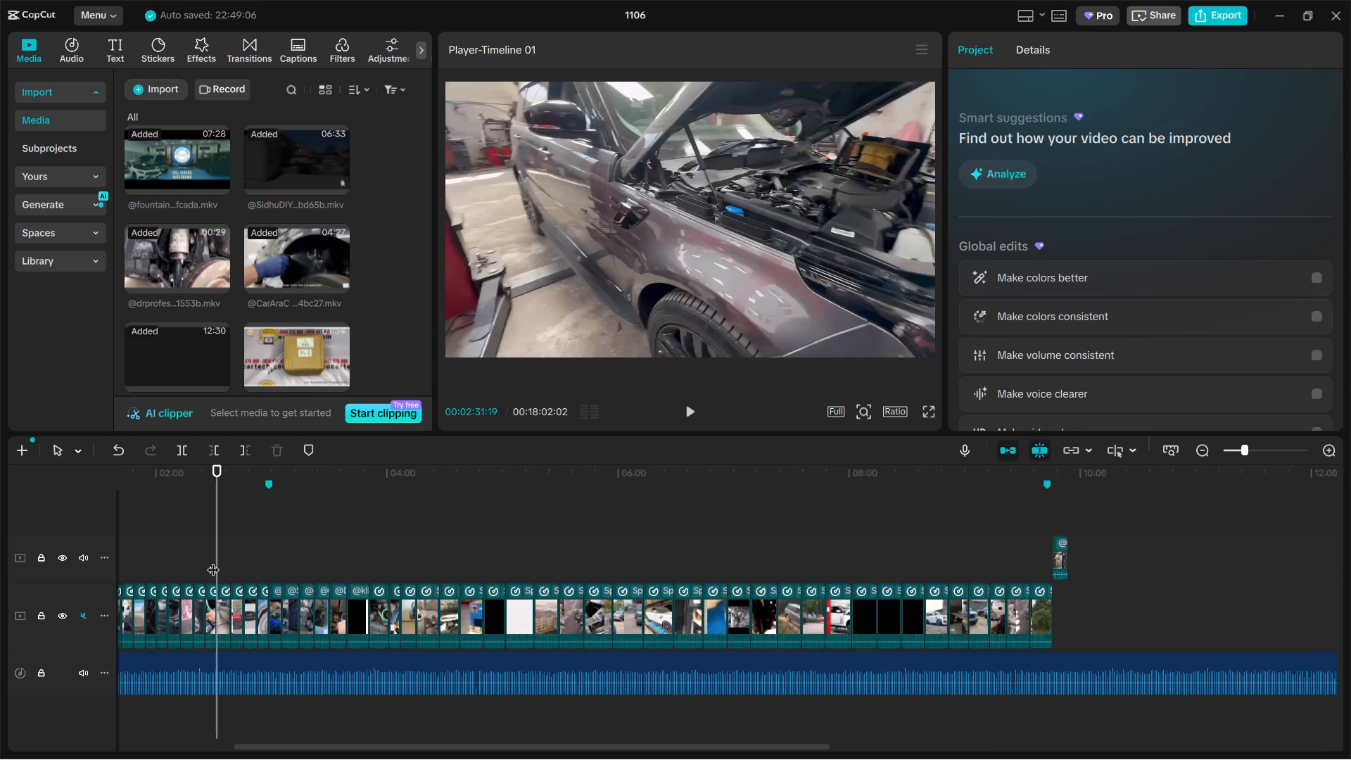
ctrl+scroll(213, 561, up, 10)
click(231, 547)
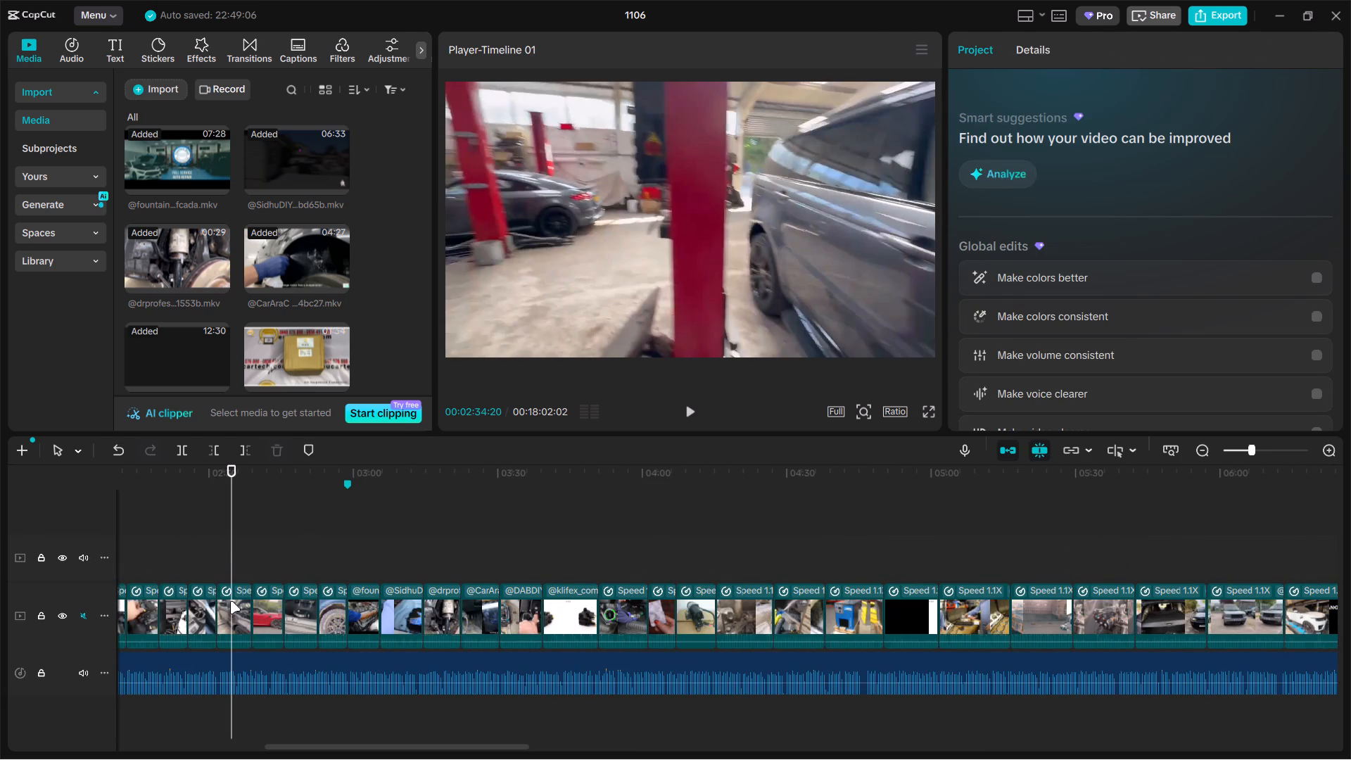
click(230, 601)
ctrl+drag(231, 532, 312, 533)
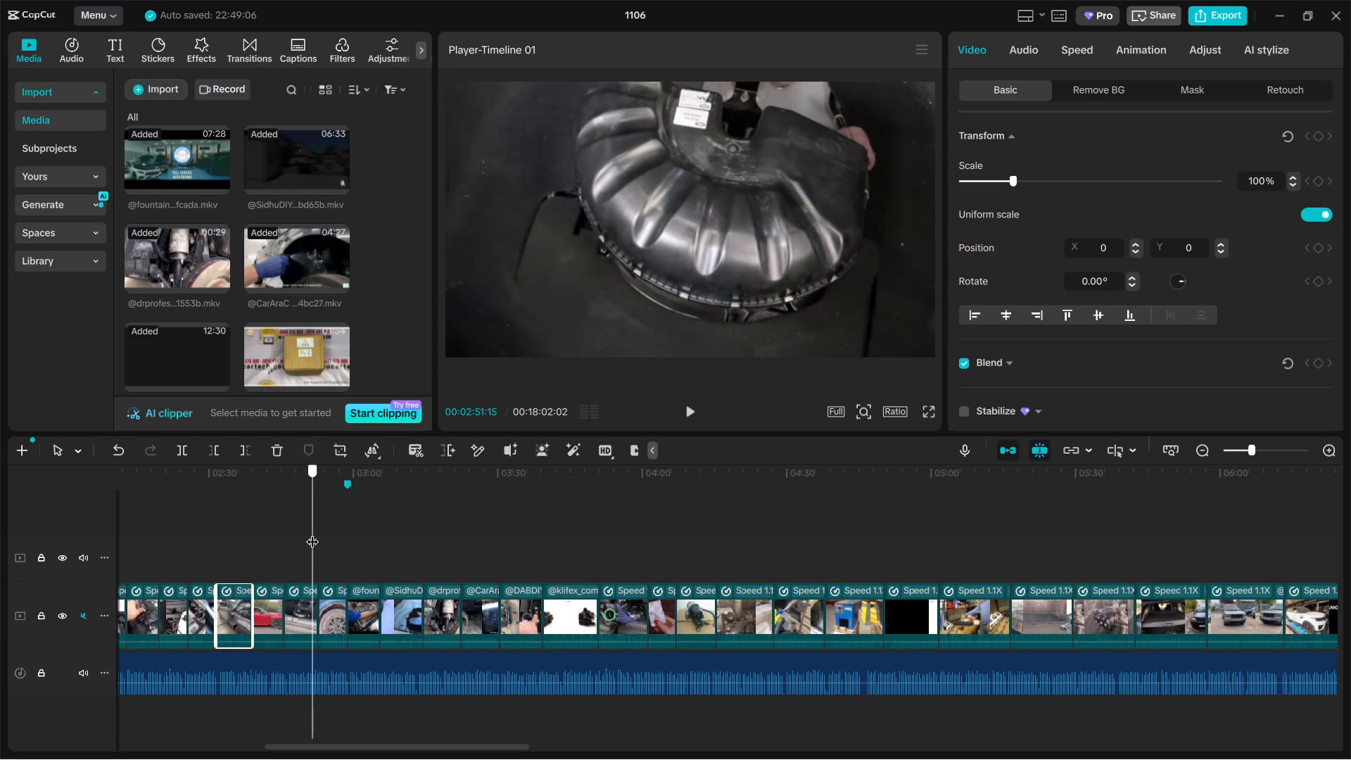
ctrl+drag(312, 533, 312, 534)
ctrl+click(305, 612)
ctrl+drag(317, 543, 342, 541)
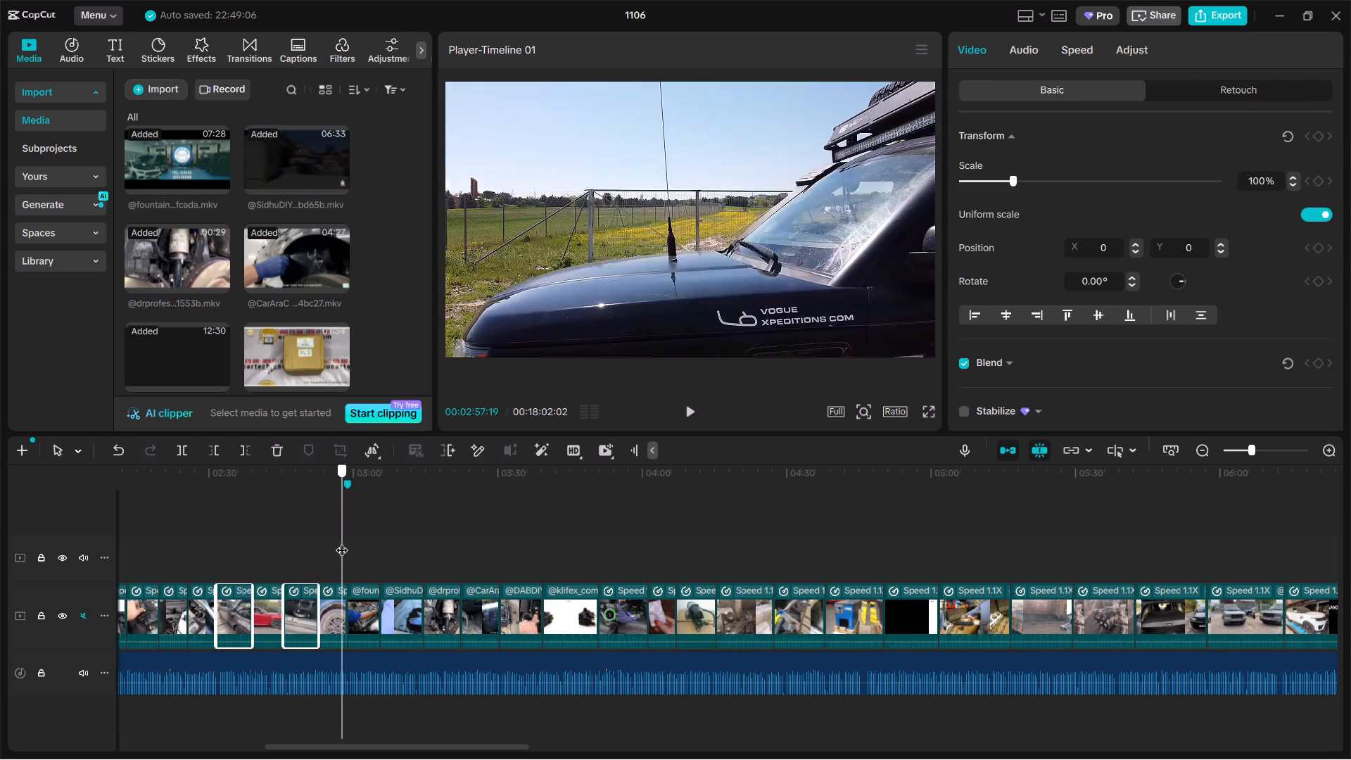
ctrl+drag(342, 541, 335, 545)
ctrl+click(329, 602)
Paste another copy of the tablet suspension-diagram clip at 00:09:53:22, directly after the first copy on the upper track.
ctrl+scroll(362, 576, down, 6)
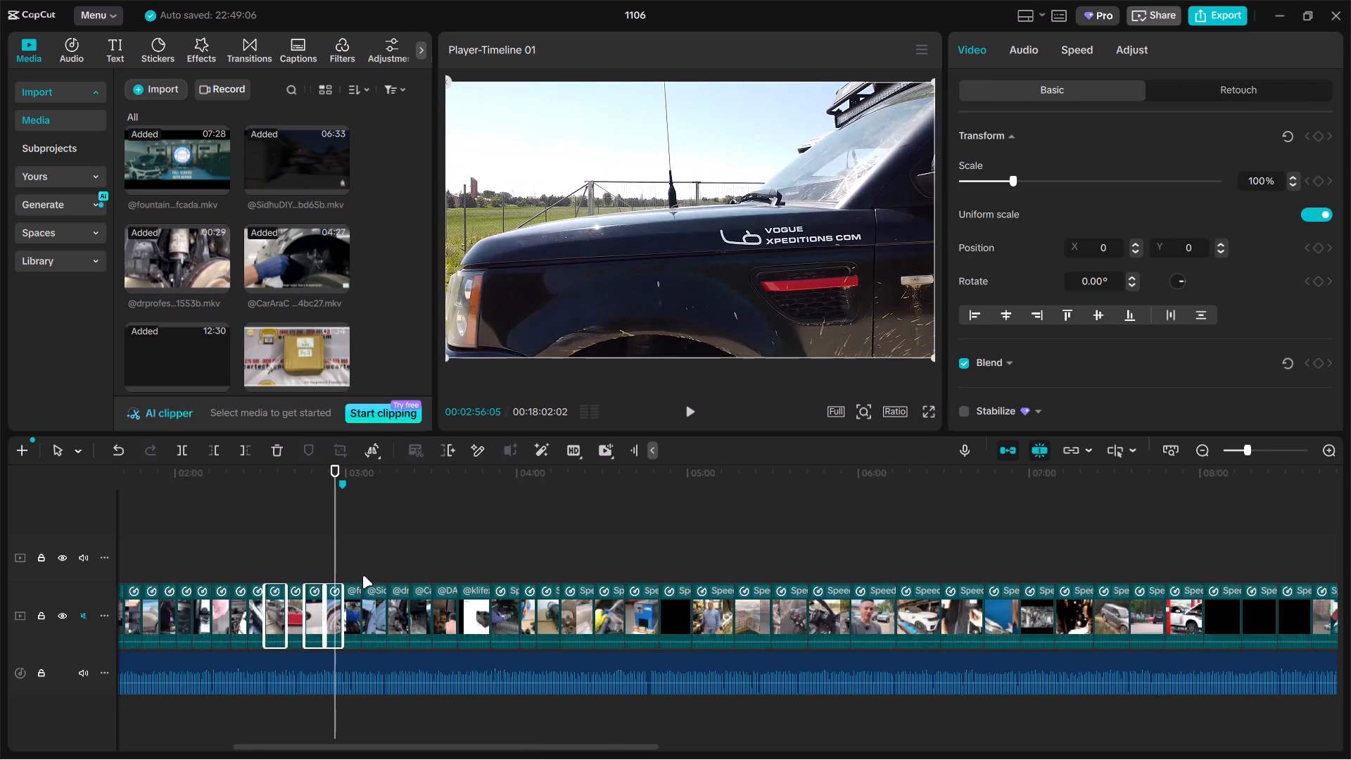
ctrl+scroll(362, 576, down, 3)
ctrl+click(1143, 518)
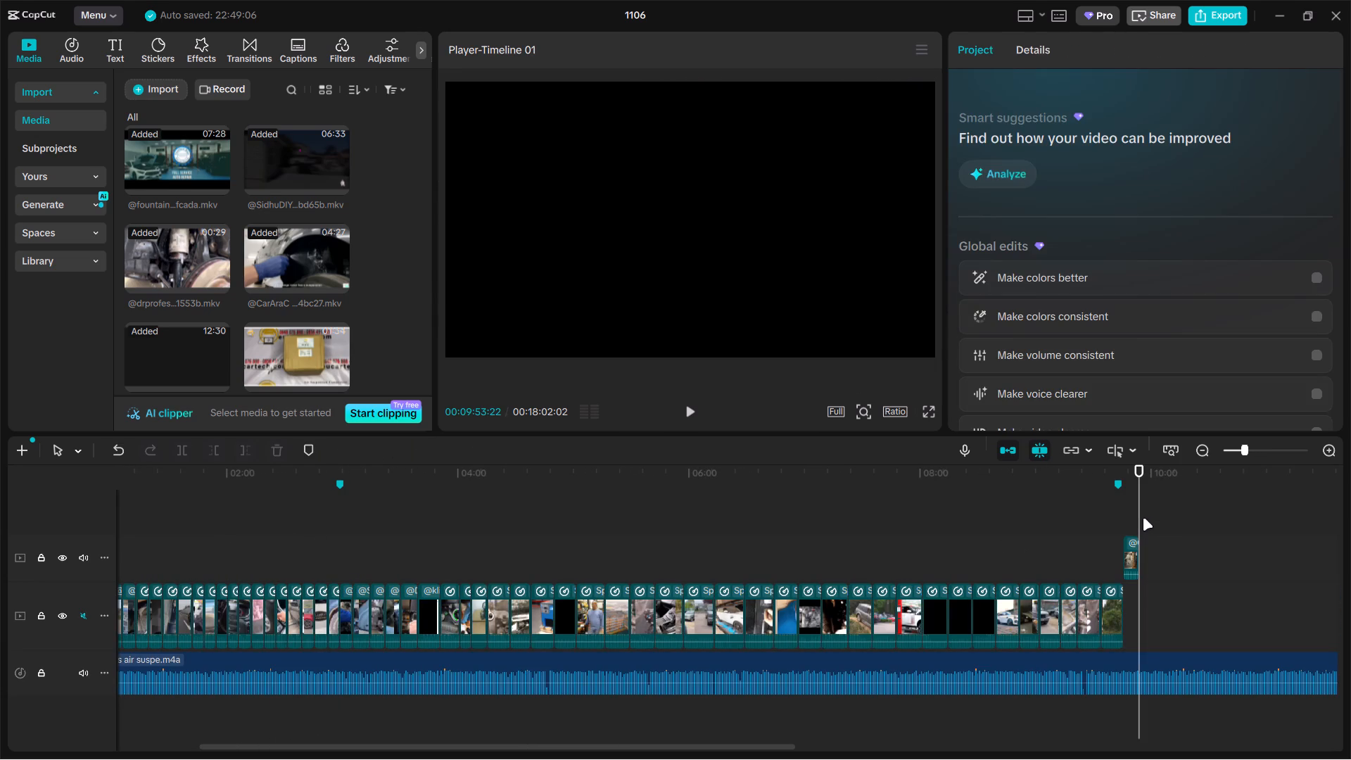
key(ctrl+v)
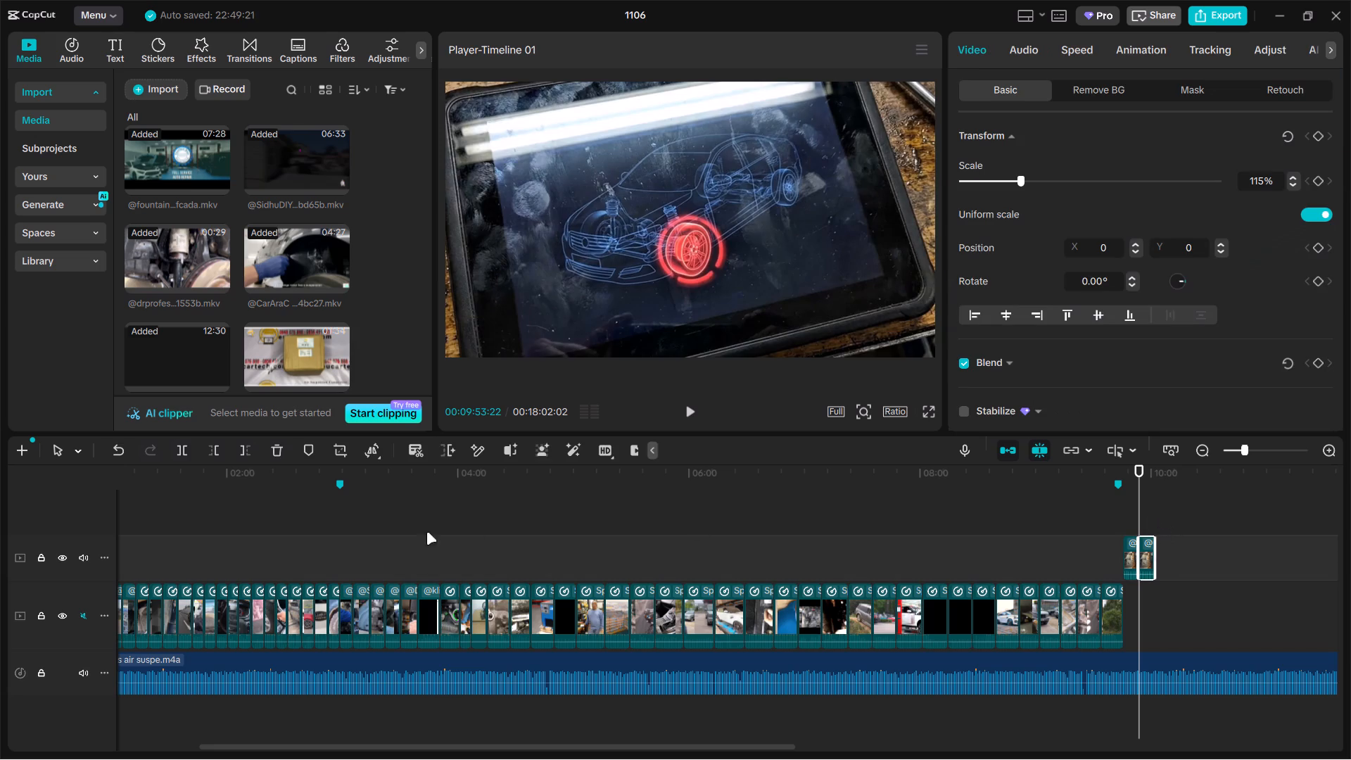
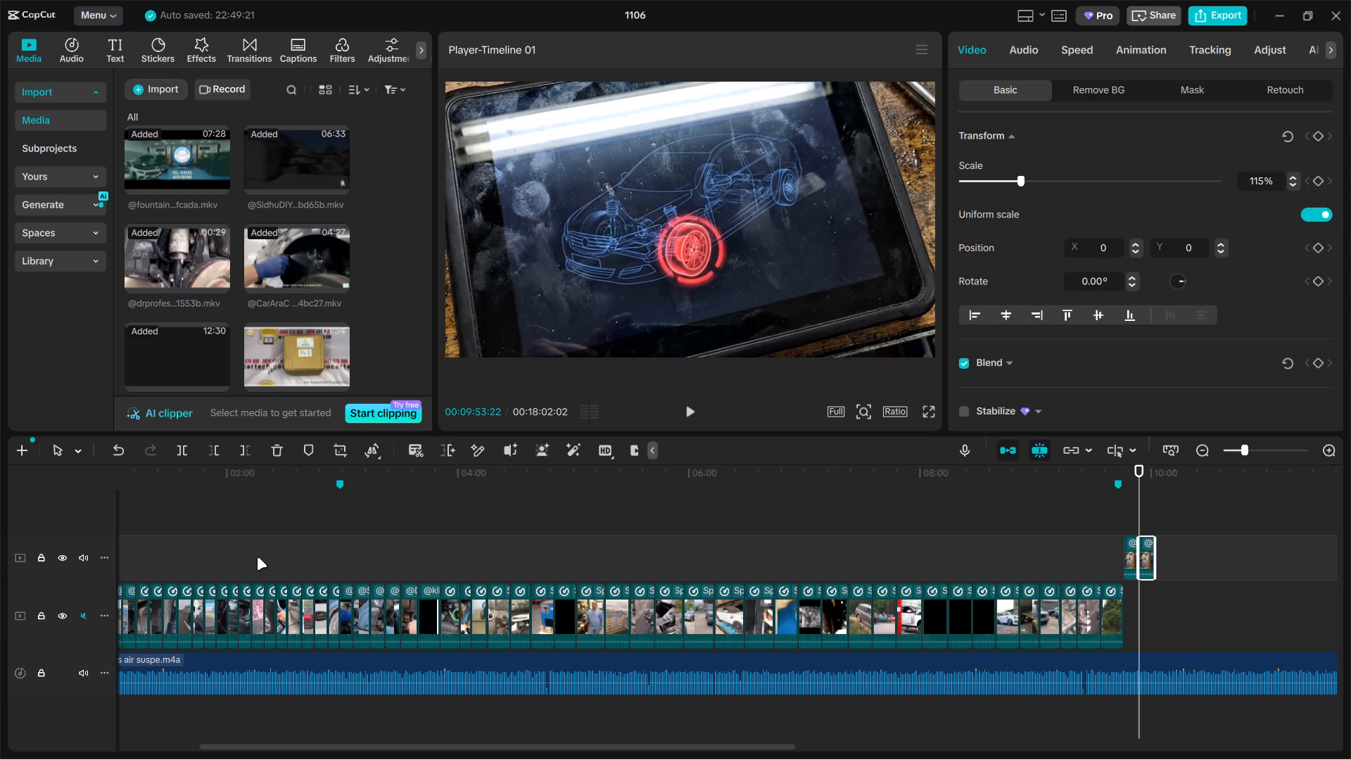
Scrub the main track from about 00:03:36 to 00:06:09 and examine the earlier clips for footage to reuse.
click(409, 538)
drag(409, 538, 413, 538)
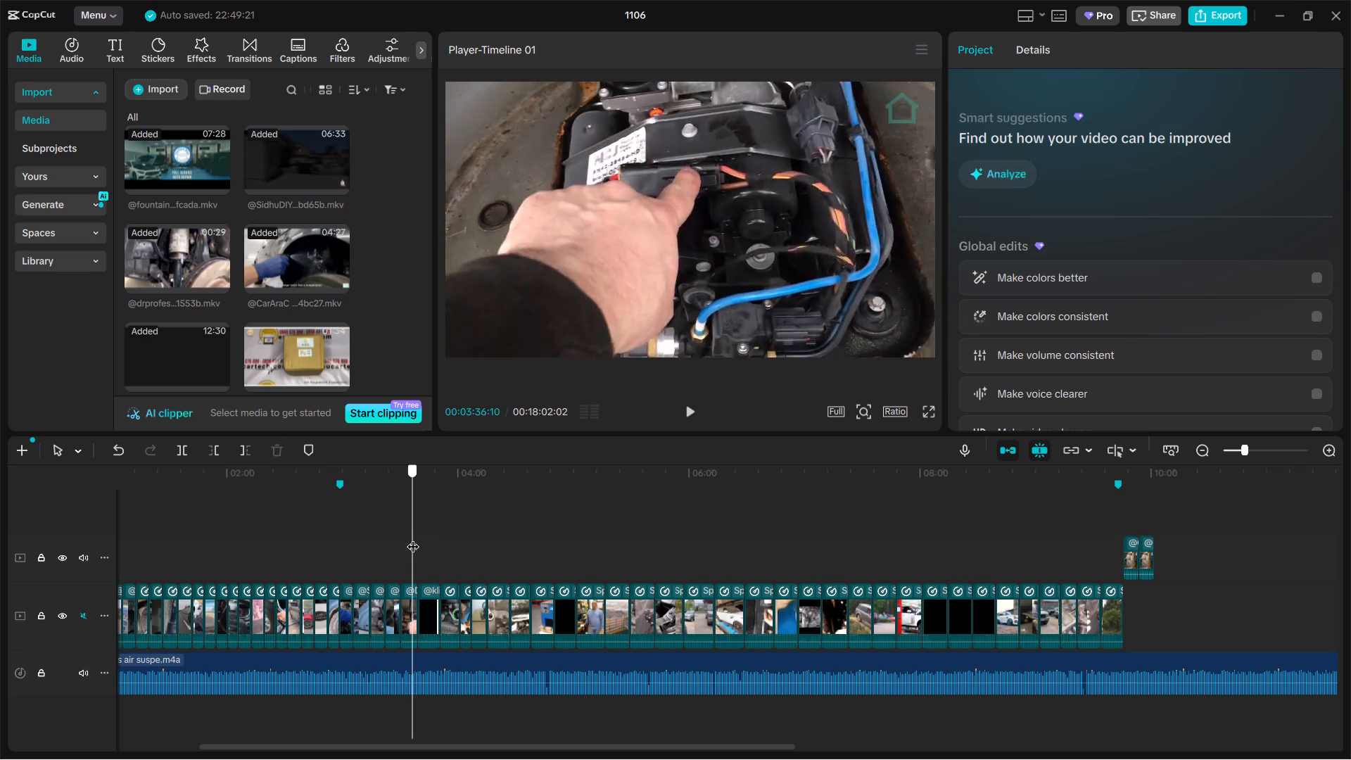
drag(413, 538, 440, 532)
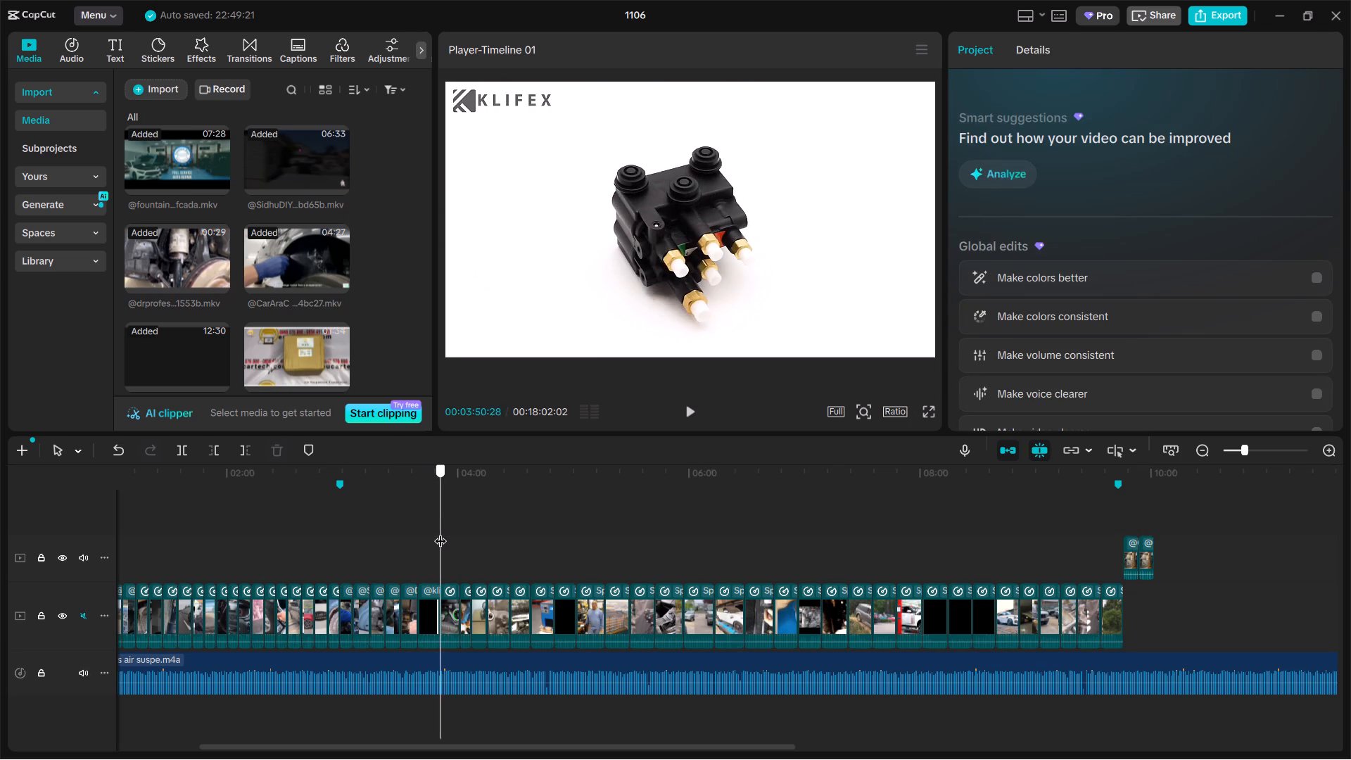
drag(440, 532, 460, 528)
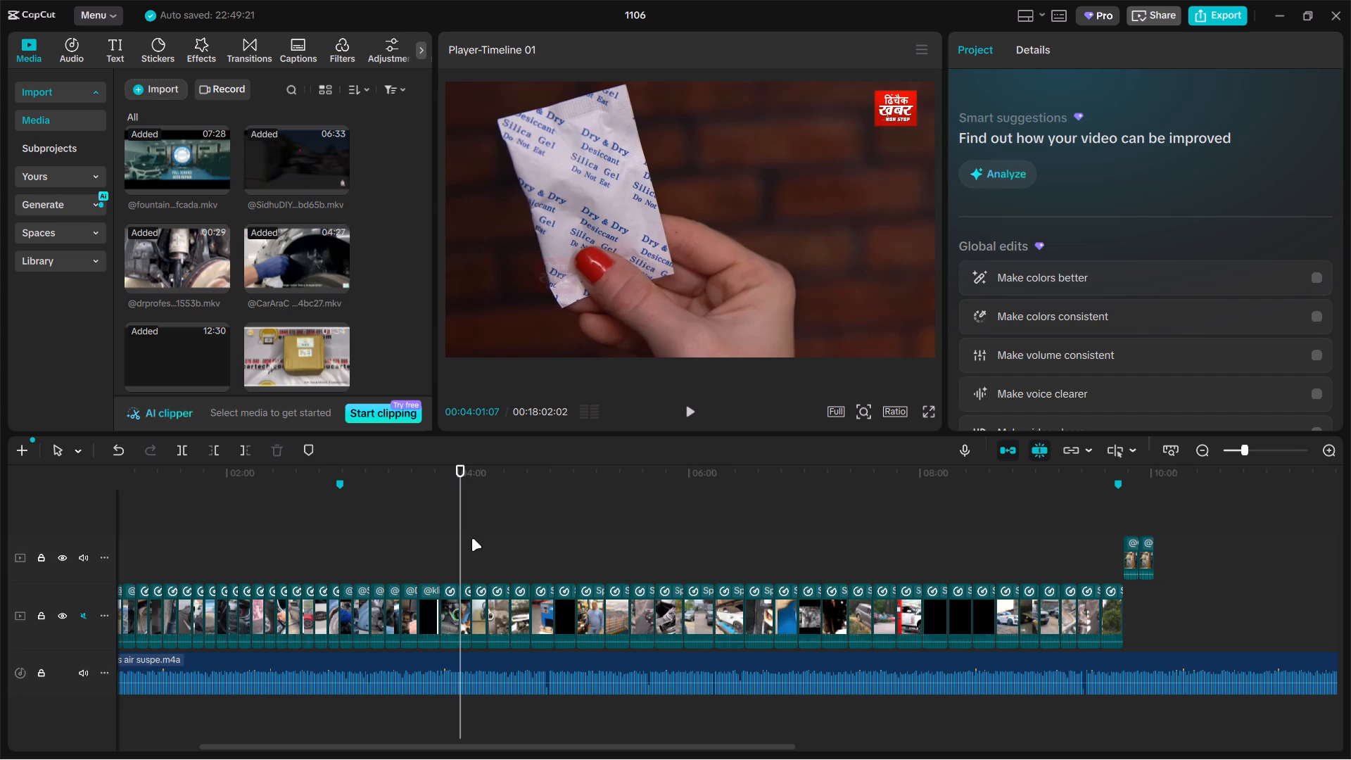
click(526, 514)
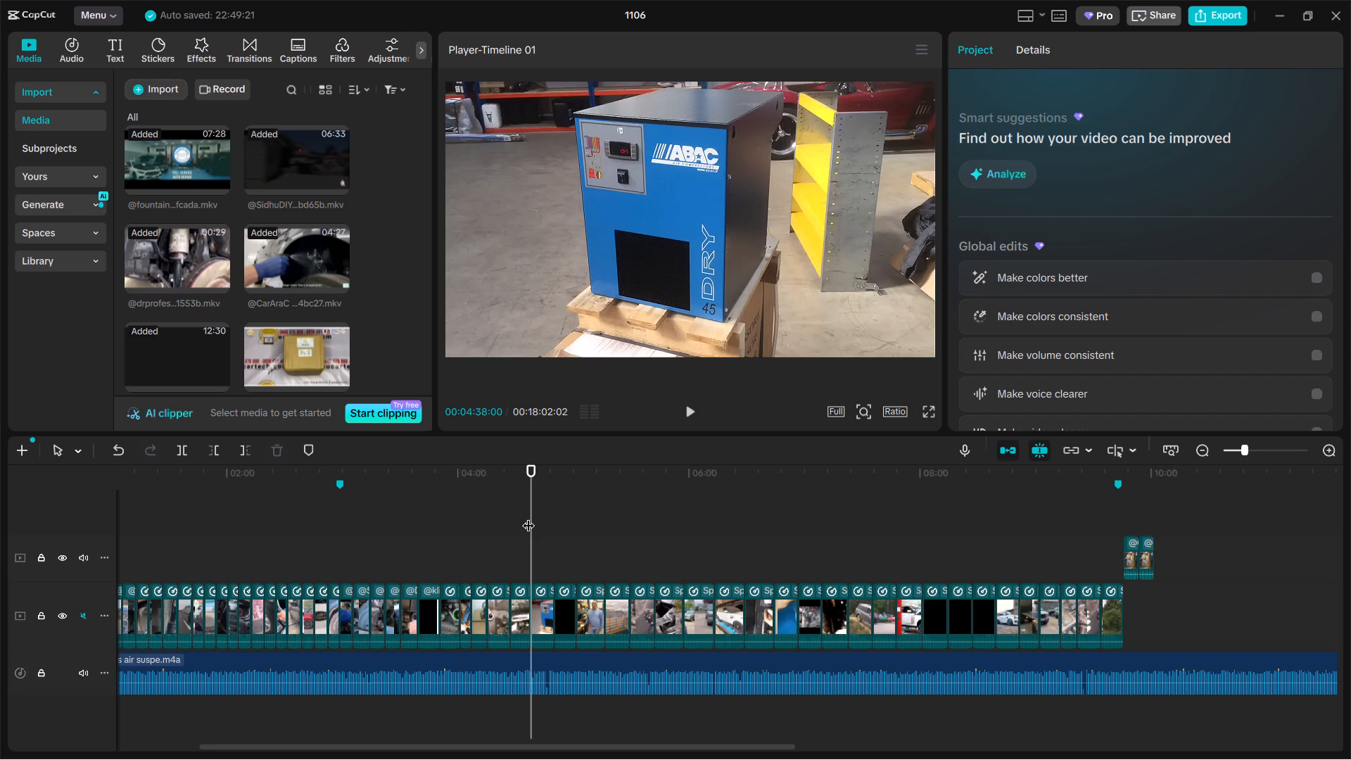
drag(528, 517, 557, 506)
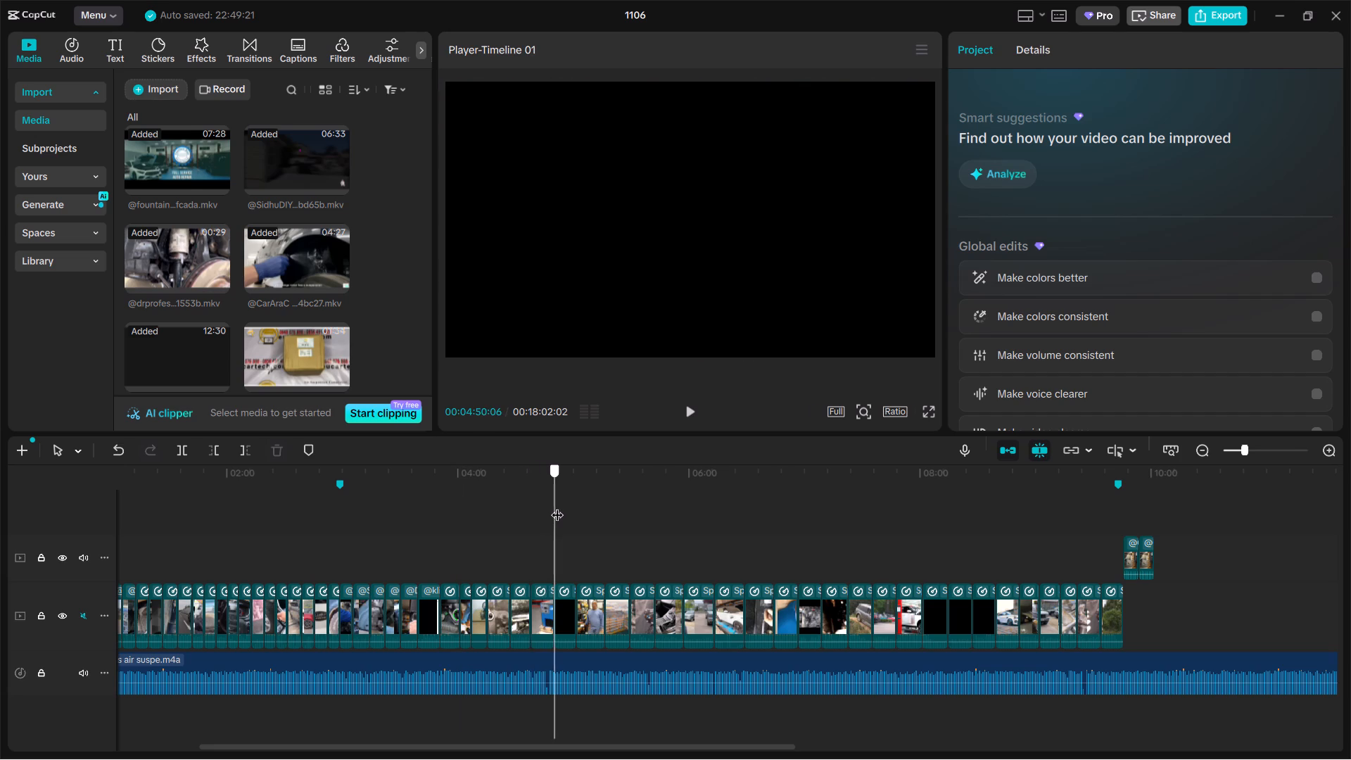
drag(557, 506, 596, 500)
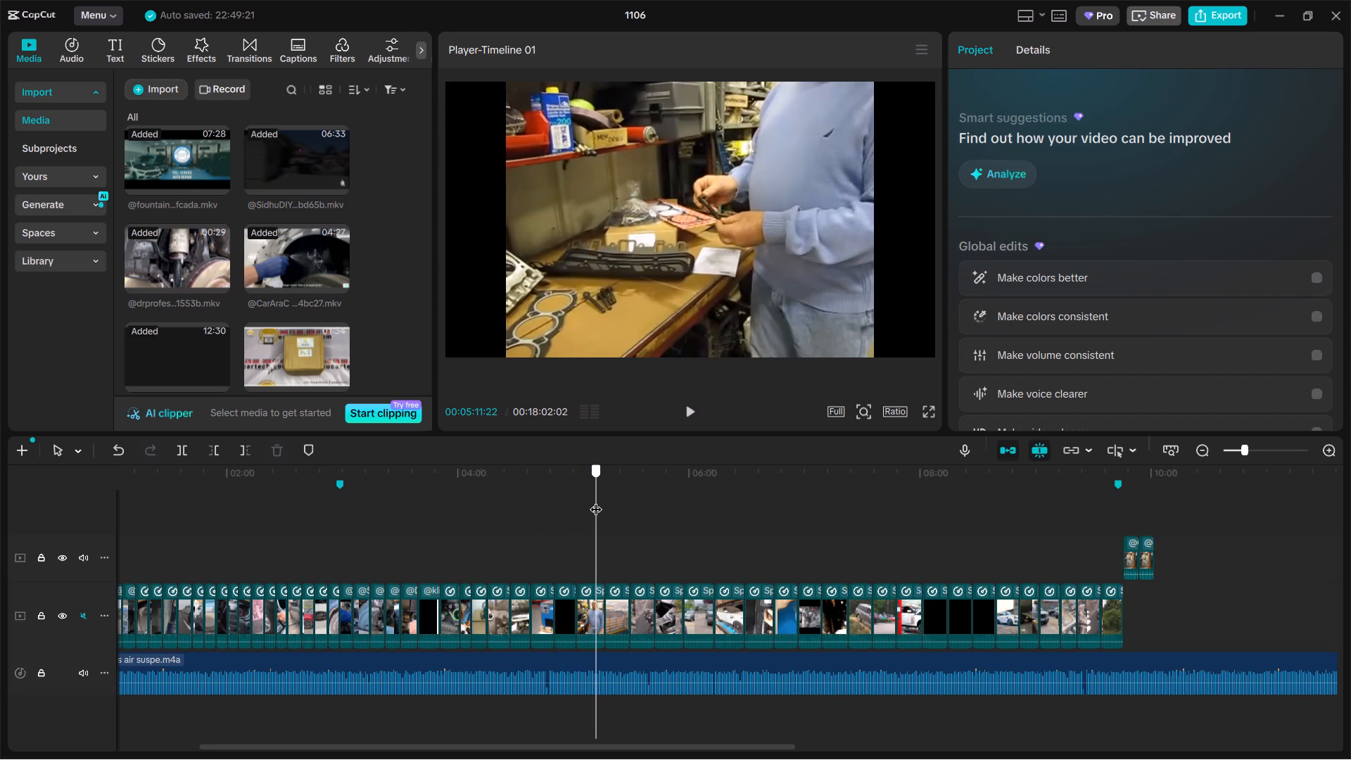
drag(596, 500, 624, 500)
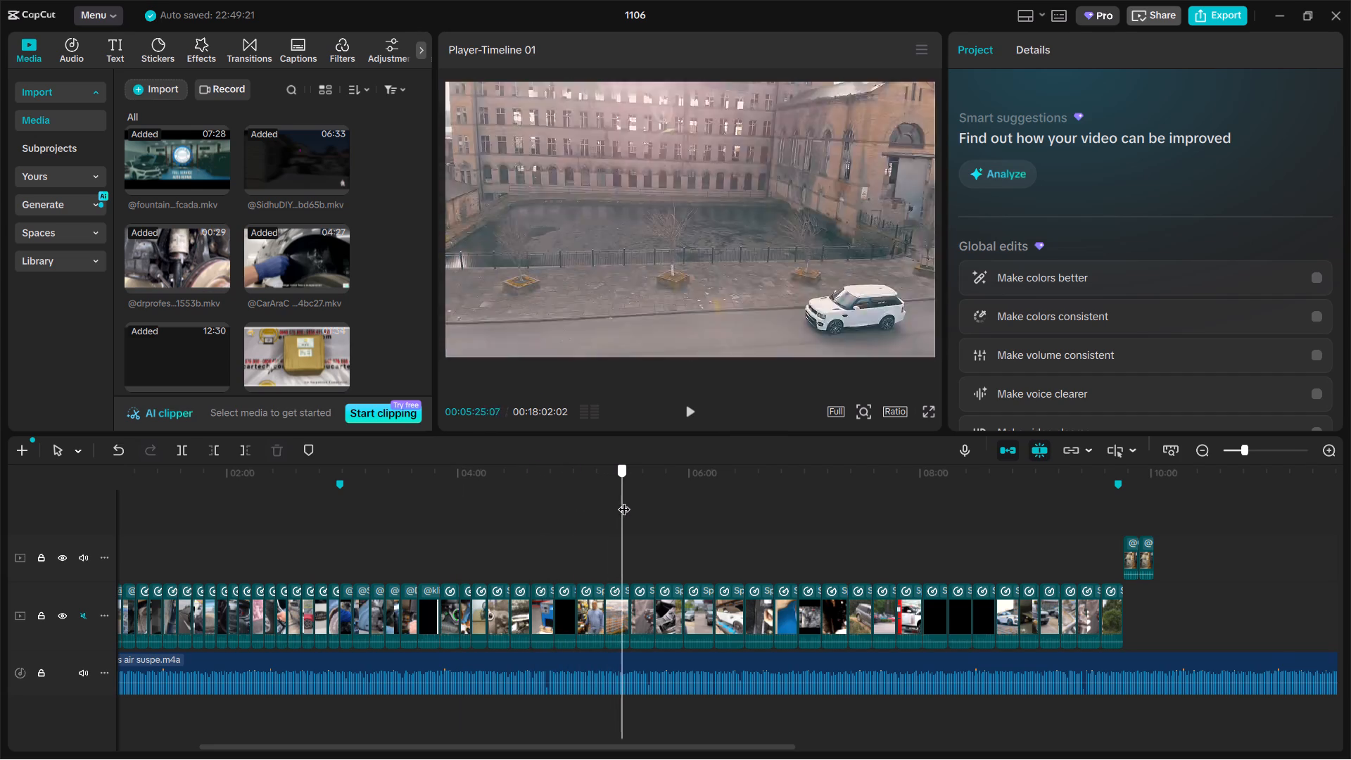
drag(624, 500, 674, 488)
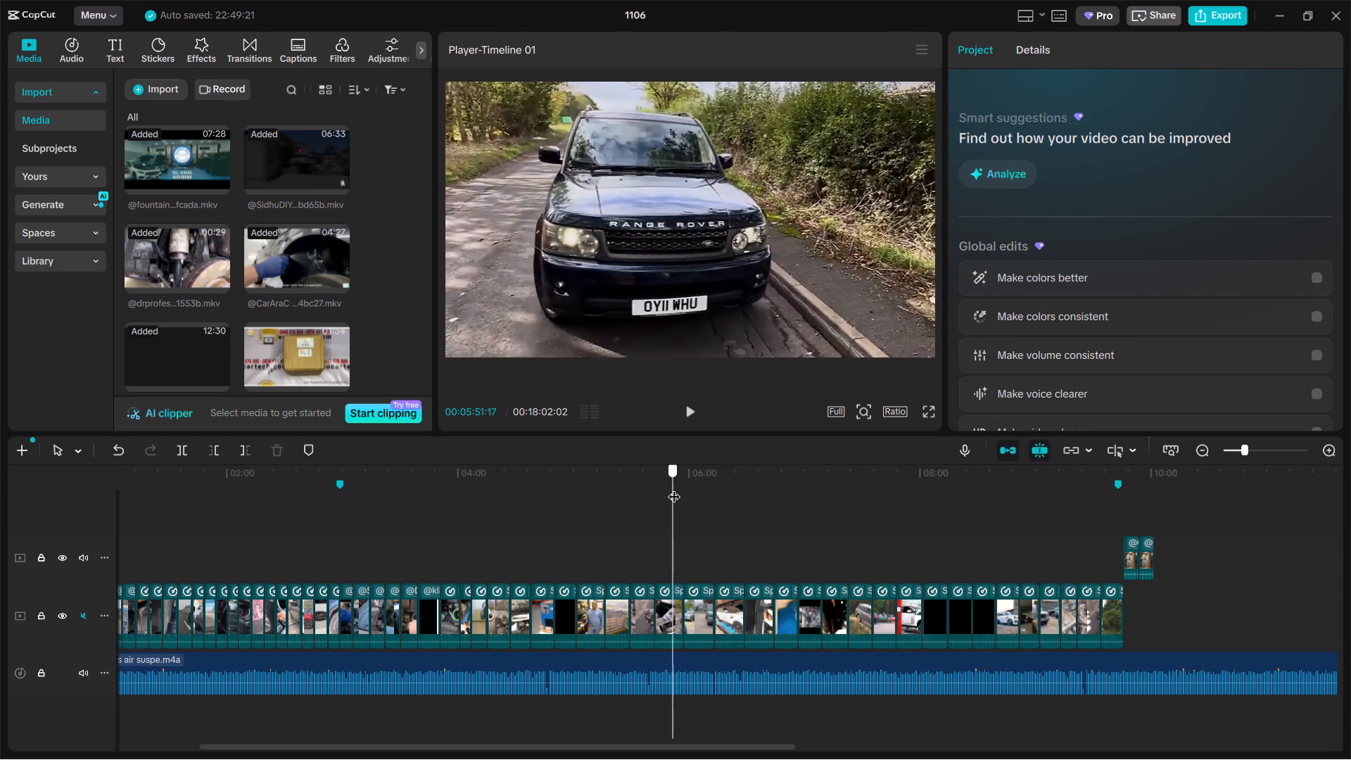
drag(674, 488, 707, 483)
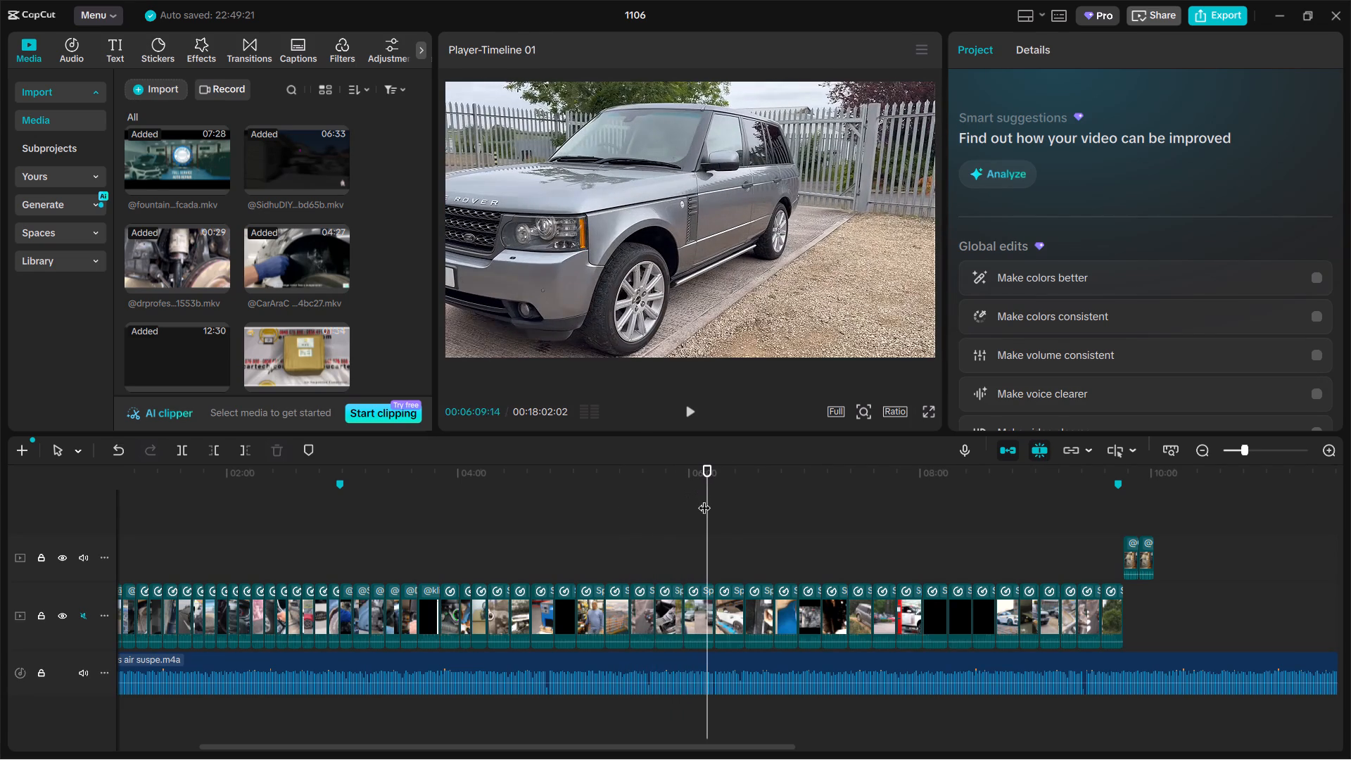
Shorten the silver Range Rover clip at 00:06:06 to end at about 00:06:10, so the main track ends at the second marker.
drag(702, 508, 701, 515)
click(702, 614)
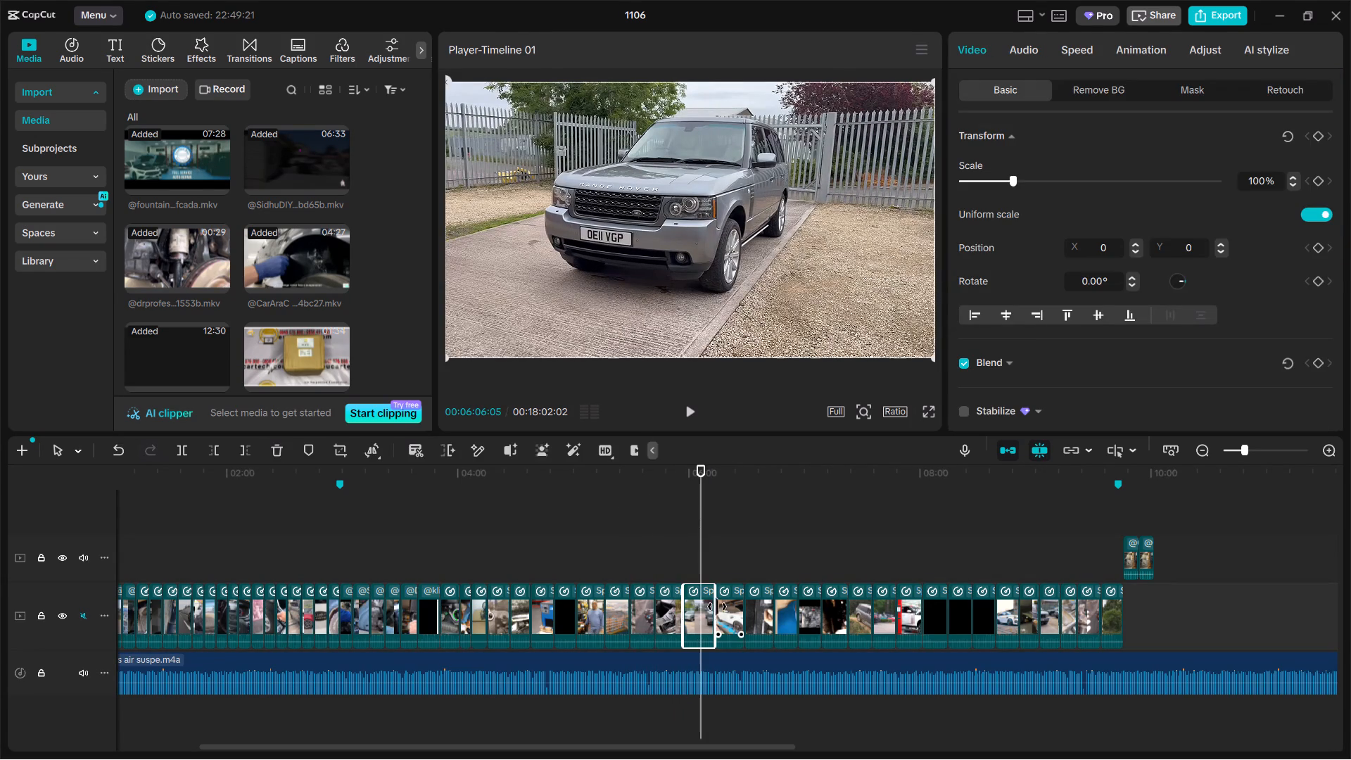
drag(718, 607, 709, 607)
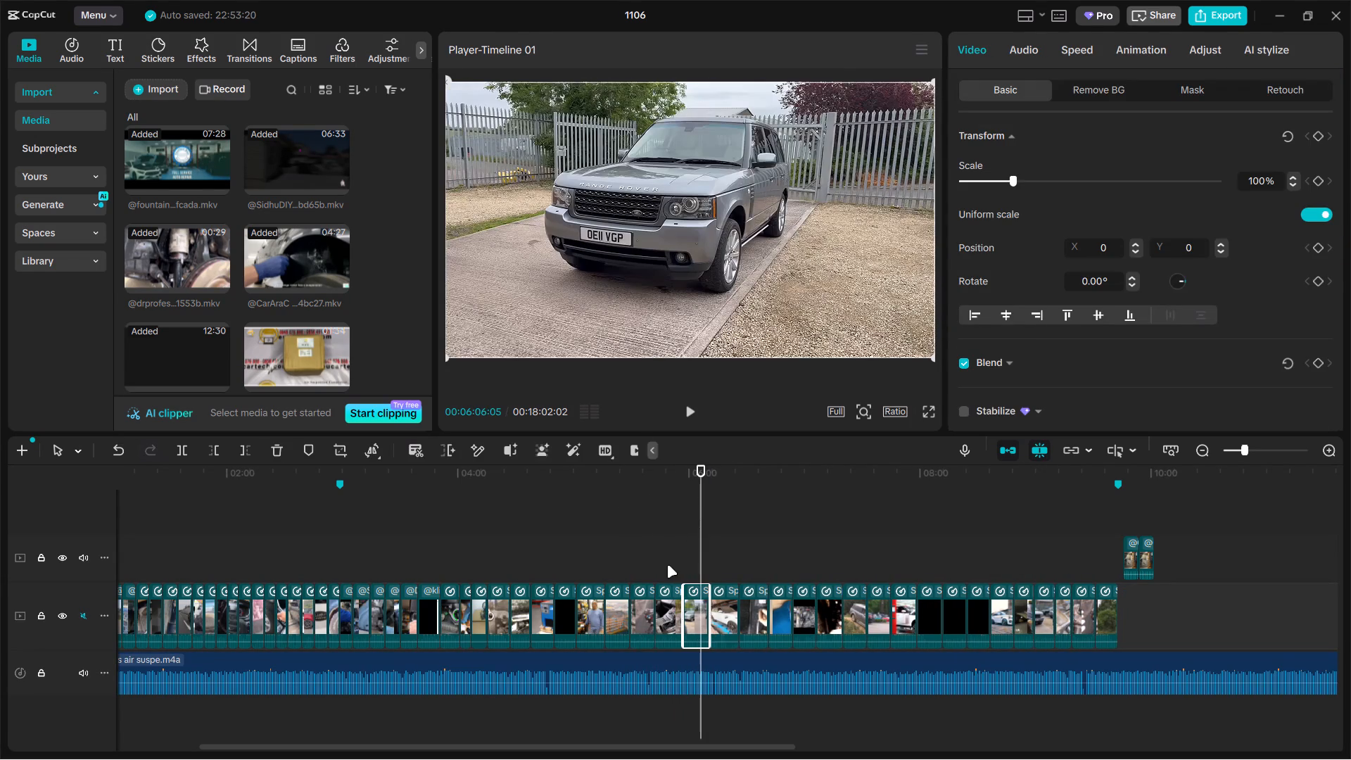
click(667, 565)
click(667, 565)
Copy the white Range Rover clip at 00:06:17 and paste it on the upper track at 00:10:01:23, after the tablet clips.
ctrl+scroll(667, 565, up, 2)
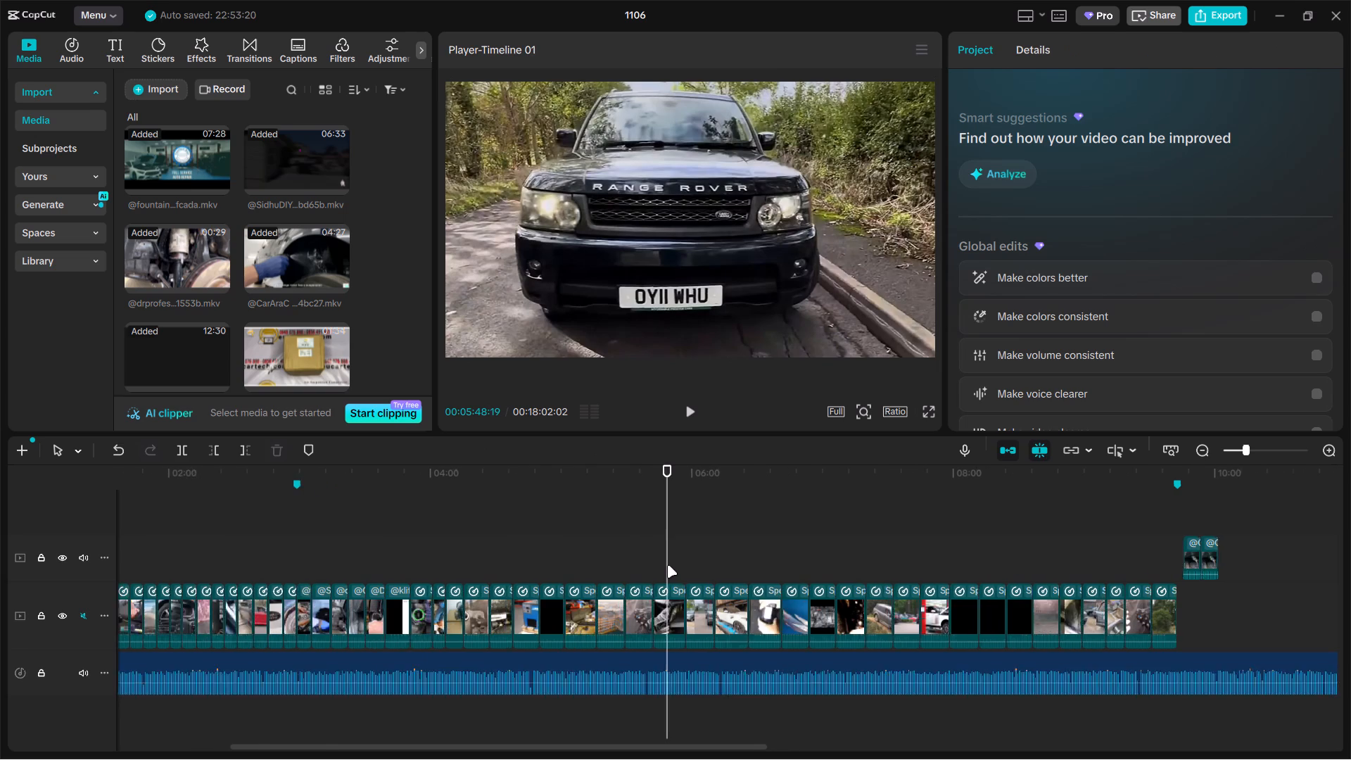
ctrl+scroll(667, 565, up, 4)
click(745, 539)
drag(745, 539, 766, 539)
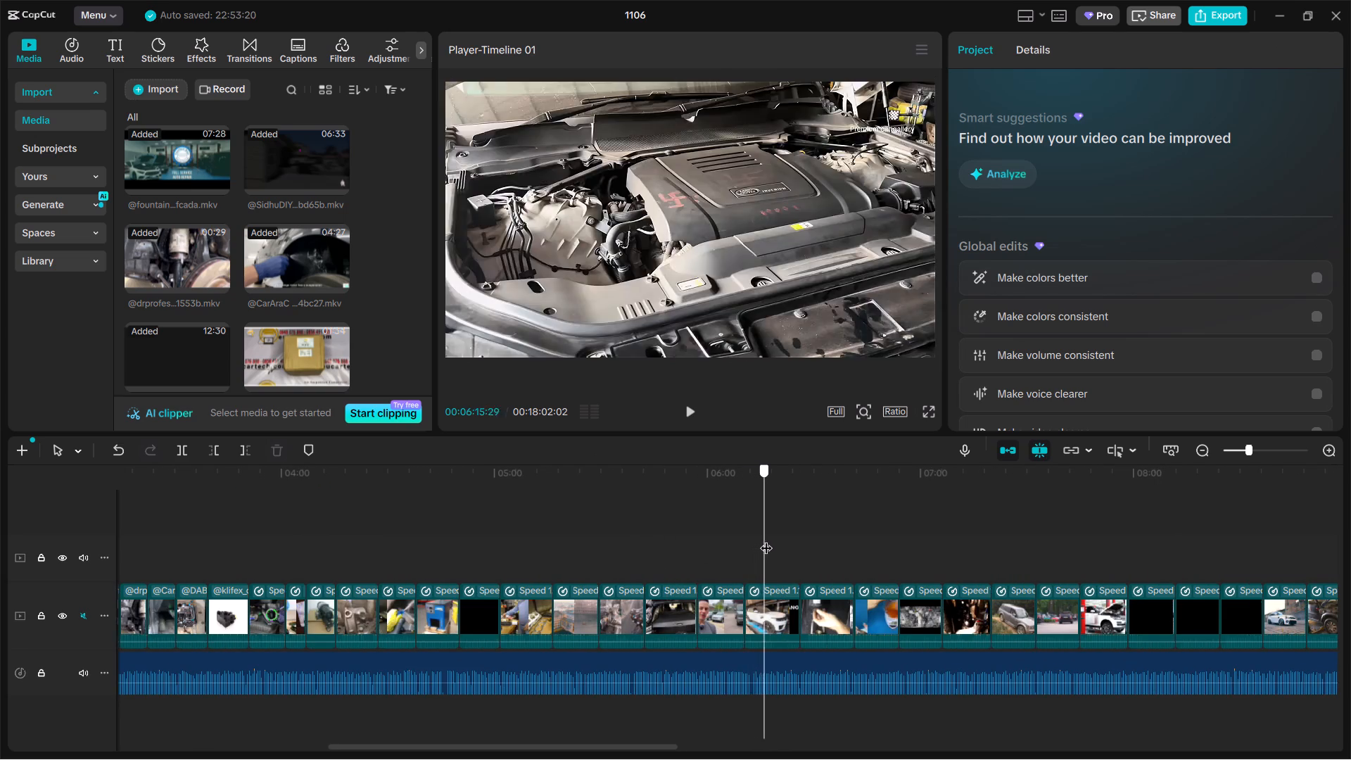
drag(766, 539, 768, 539)
click(768, 606)
key(ctrl+c)
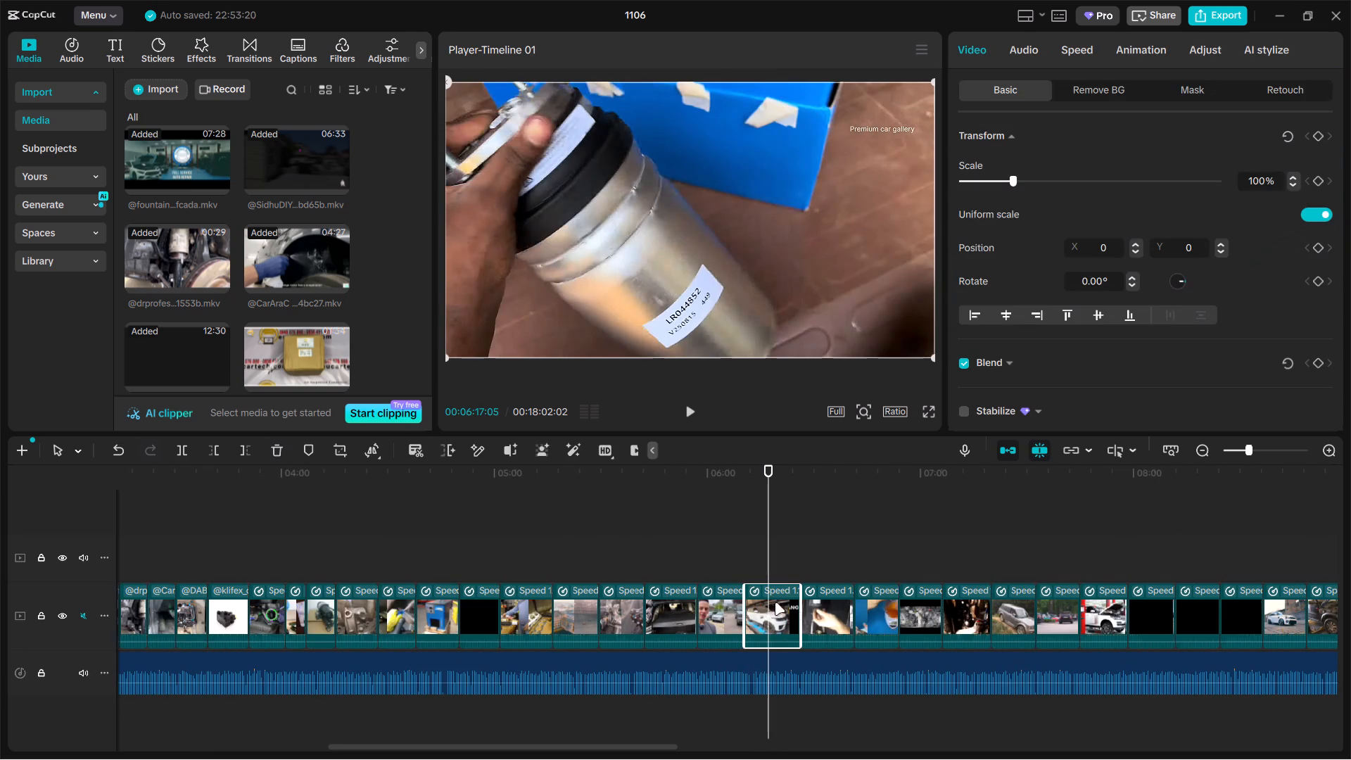
ctrl+scroll(783, 602, down, 9)
ctrl+click(1096, 519)
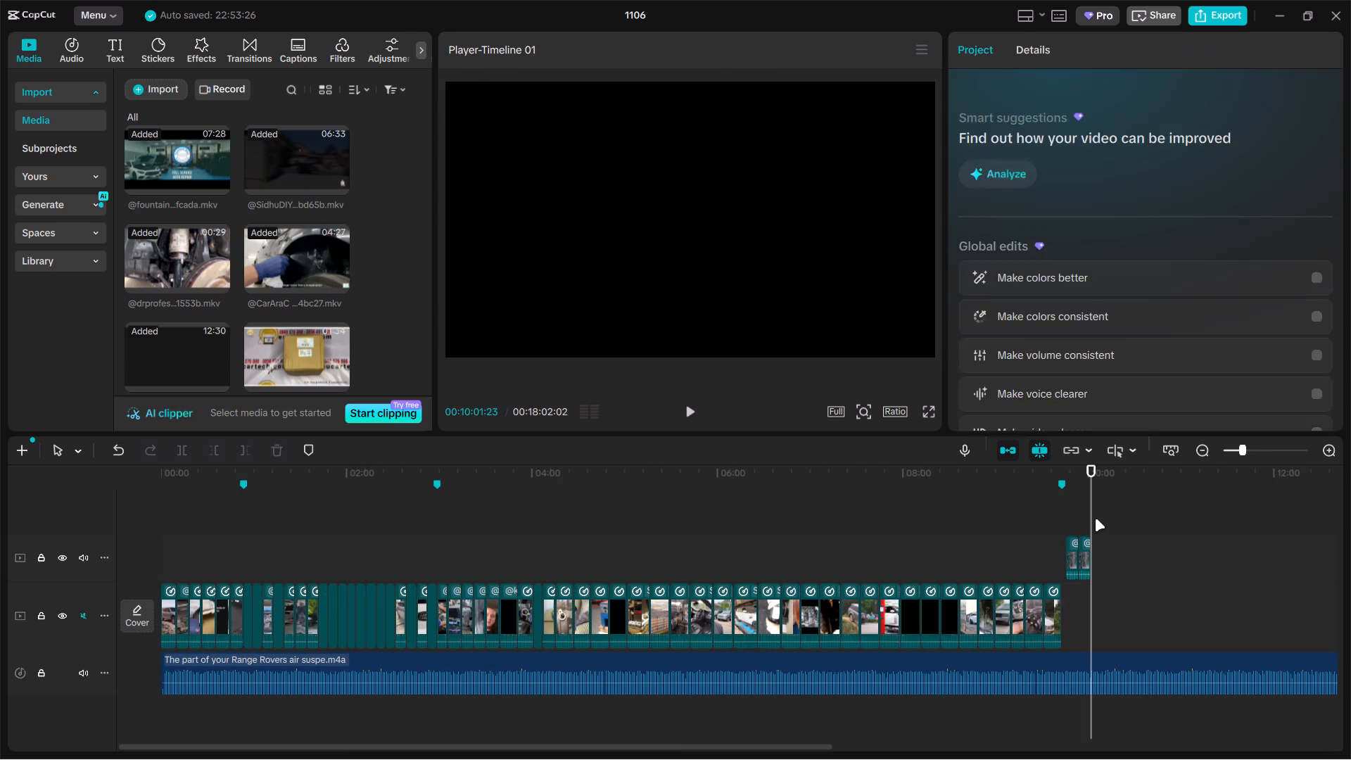
key(ctrl+v)
Delete the second copy of the tablet suspension-diagram clip from the upper track.
ctrl+scroll(1091, 556, up, 15)
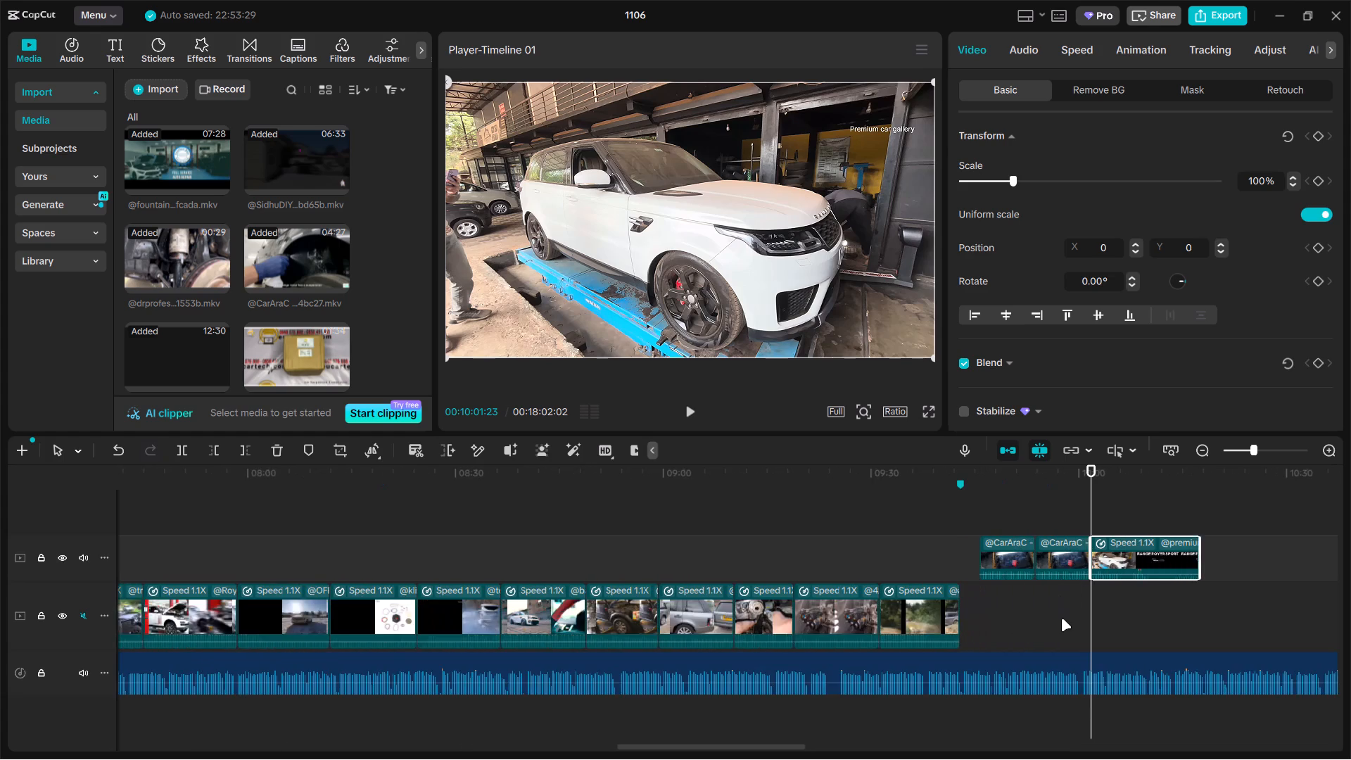
ctrl+scroll(1061, 619, up, 4)
click(1055, 545)
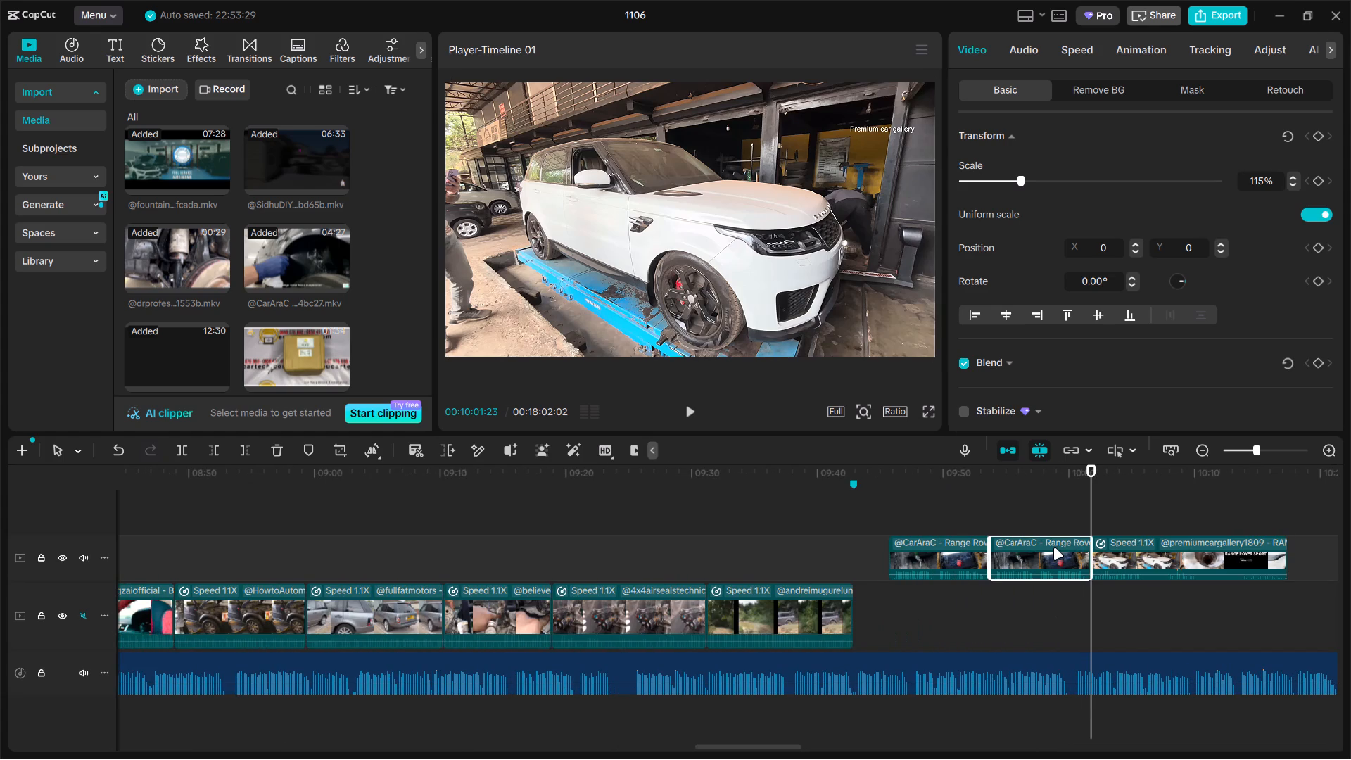
key(Delete)
Place the pasted white Range Rover clip directly after the remaining tablet clip and move both to the end of the main track.
drag(1138, 547, 1049, 560)
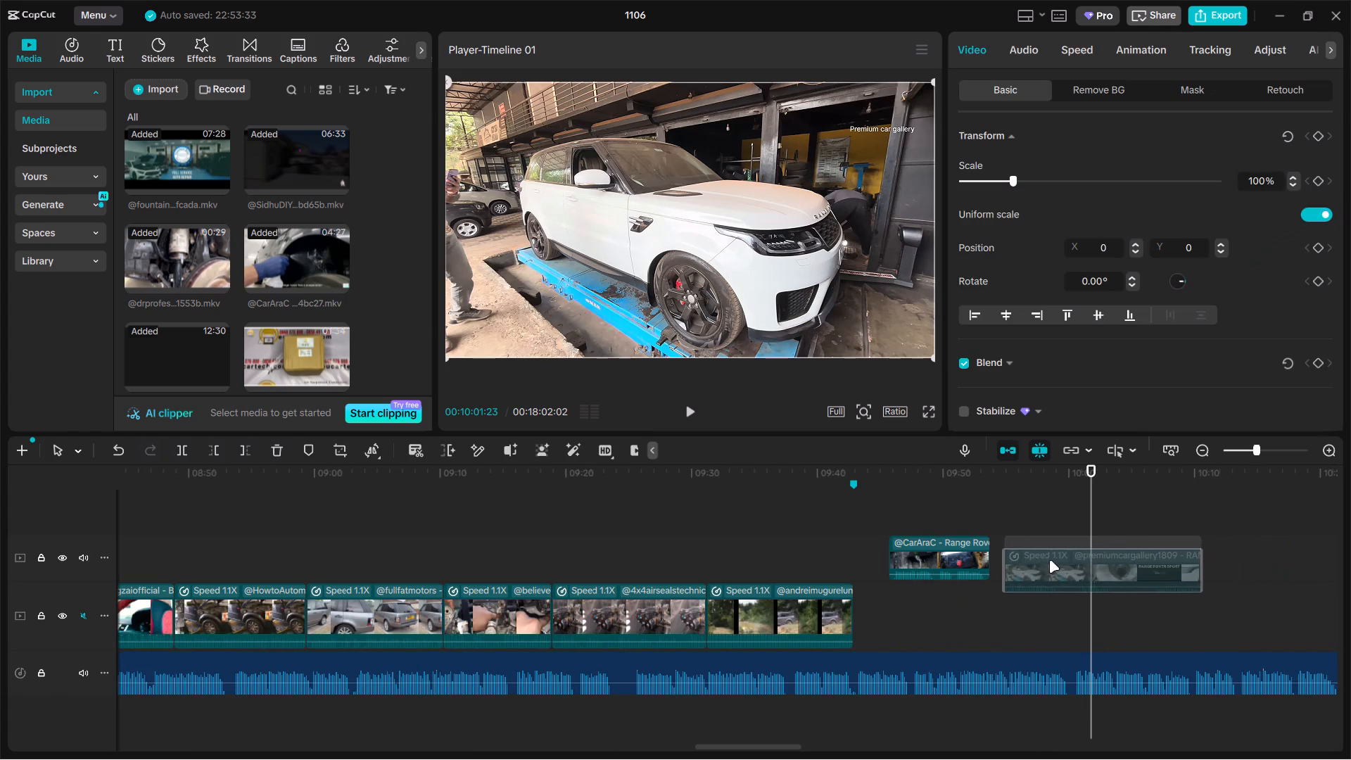
drag(1049, 560, 1045, 560)
drag(856, 543, 1099, 557)
drag(951, 552, 944, 619)
click(970, 554)
Extend the end of the white Range Rover clip at the main track's end to about 00:10:19.
ctrl+scroll(970, 554, down, 8)
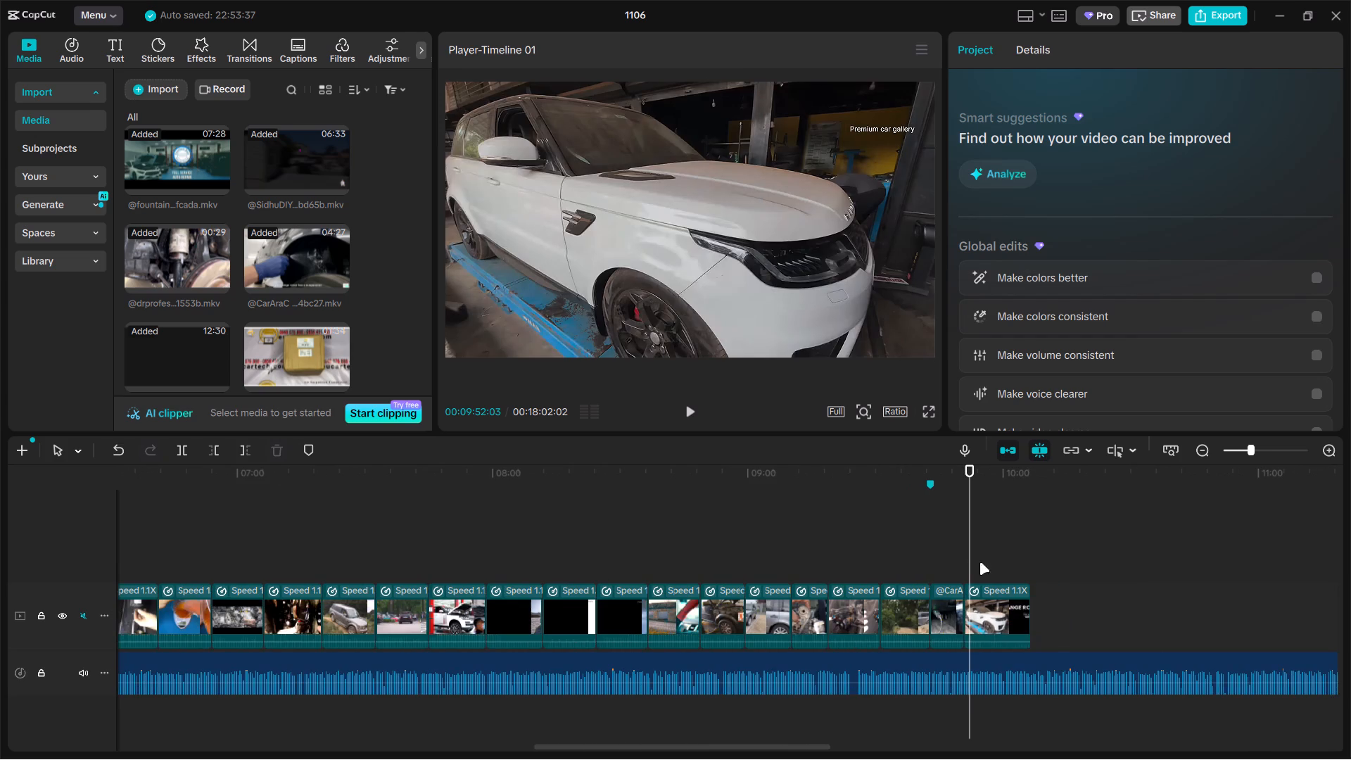
click(1003, 605)
click(1004, 557)
click(1018, 600)
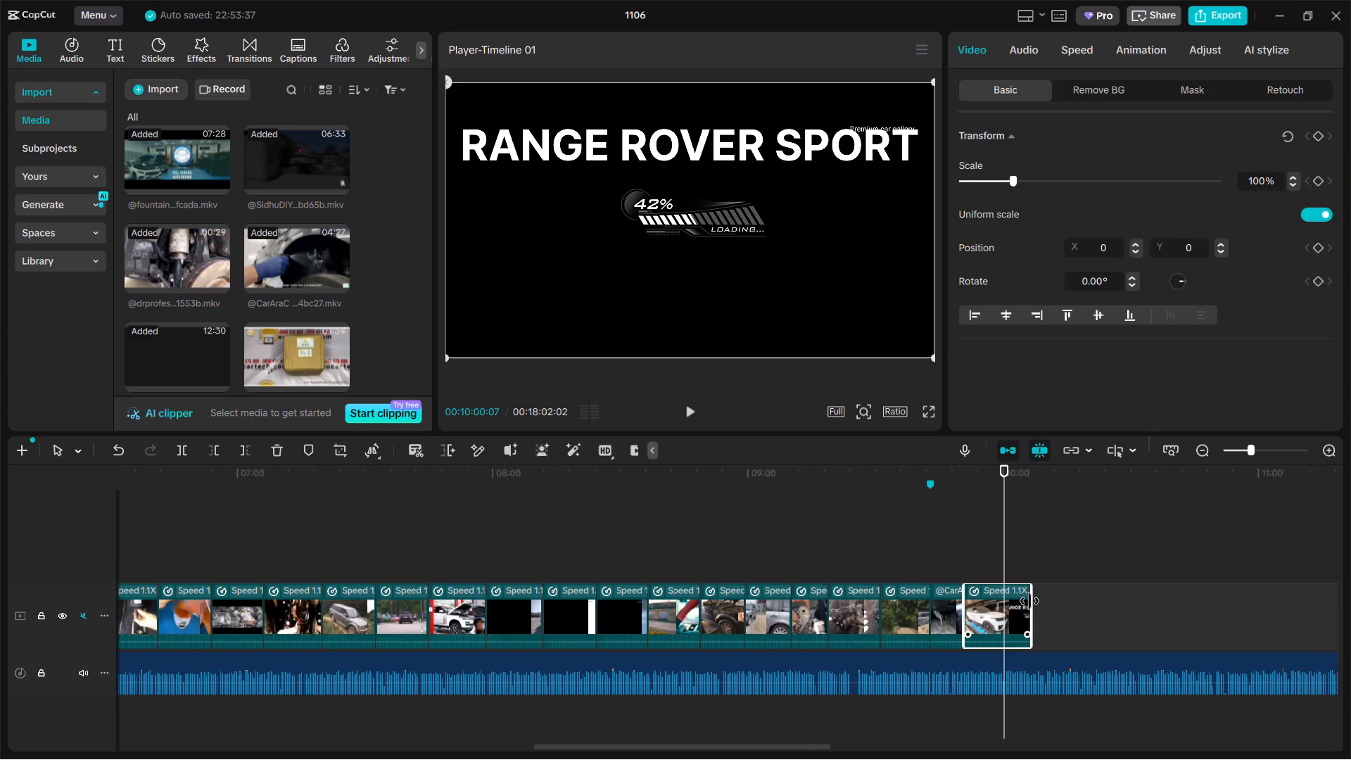
drag(1029, 601, 1084, 602)
Split the extended white Range Rover clip at 00:10:03:21 and delete the part before the split.
double_click(1034, 561)
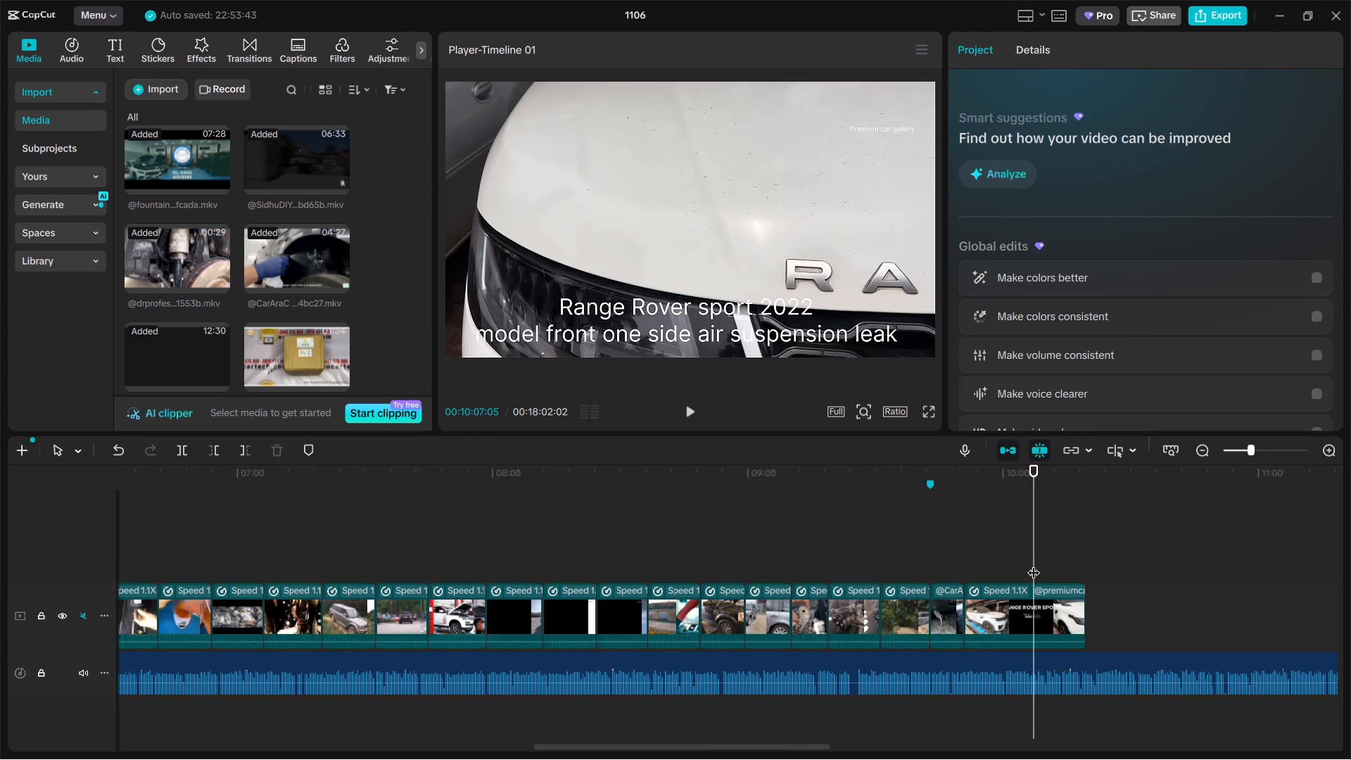
drag(1034, 564, 1019, 568)
key(ctrl+b)
click(975, 619)
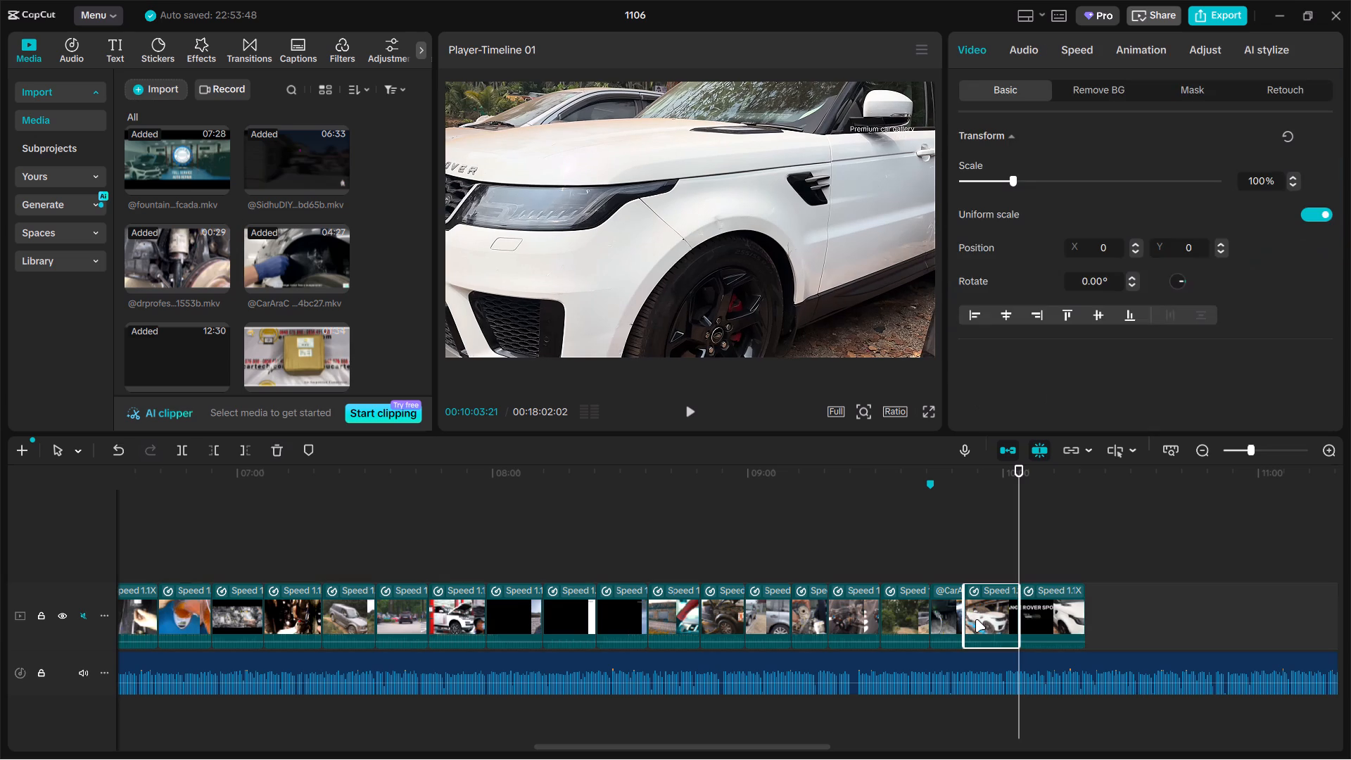
key(BackSpace)
Review the remaining white Range Rover clip and trim its end back to 00:10:01:16.
click(959, 570)
drag(959, 570, 962, 569)
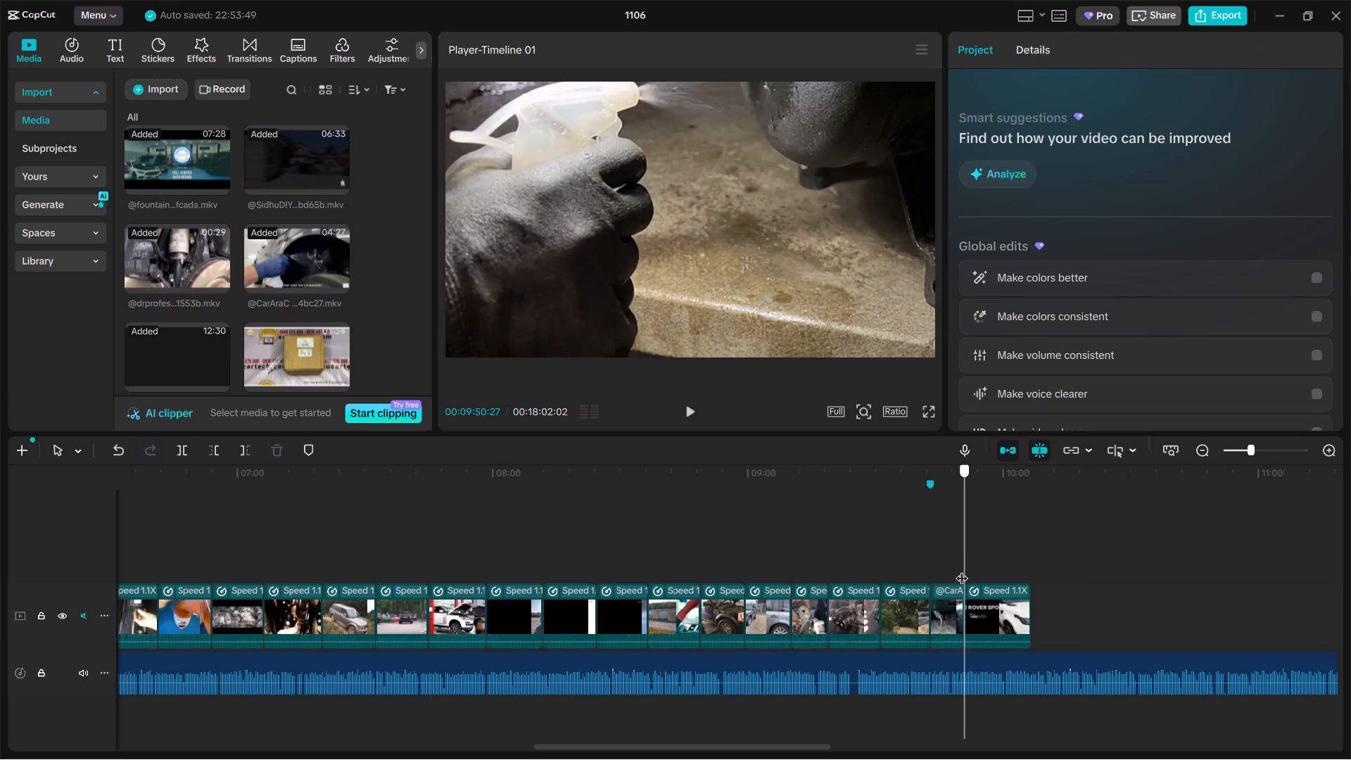
drag(962, 569, 992, 567)
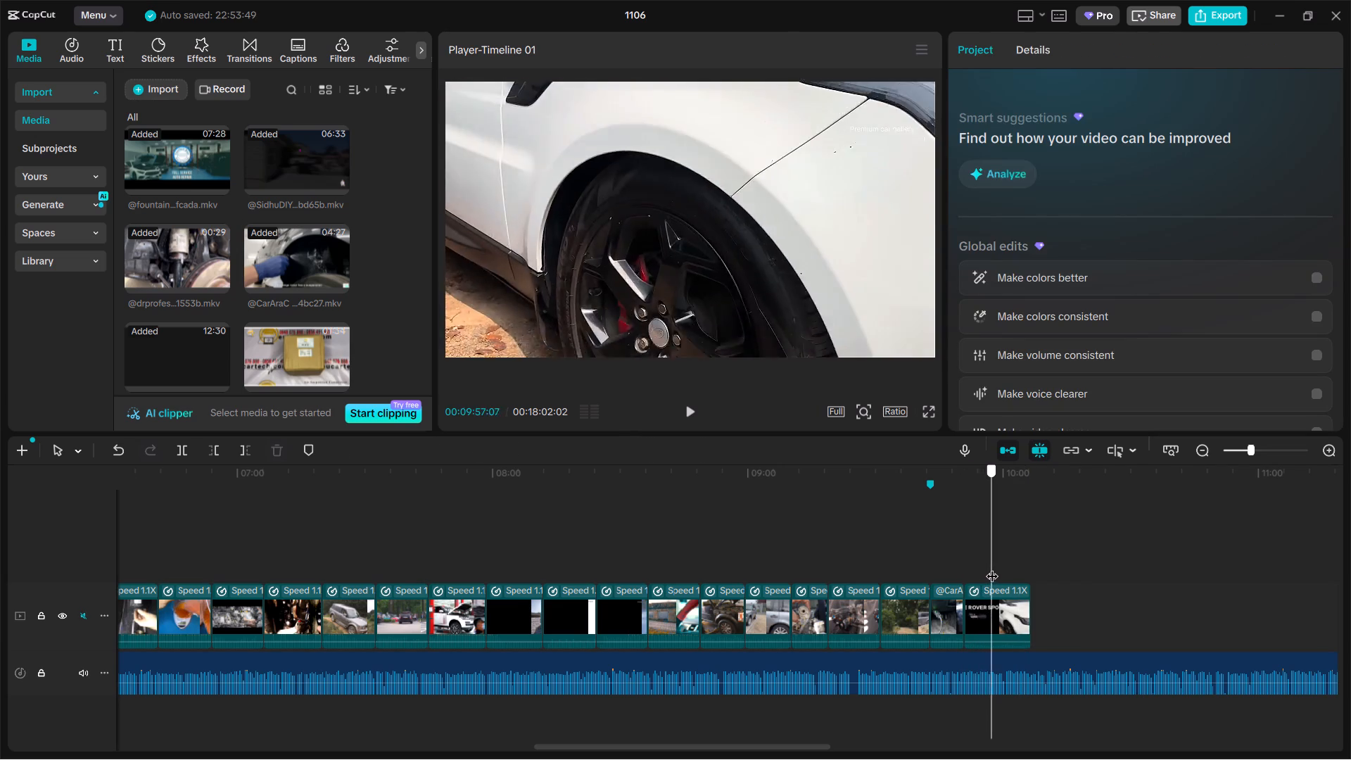
drag(992, 567, 1010, 567)
click(1013, 595)
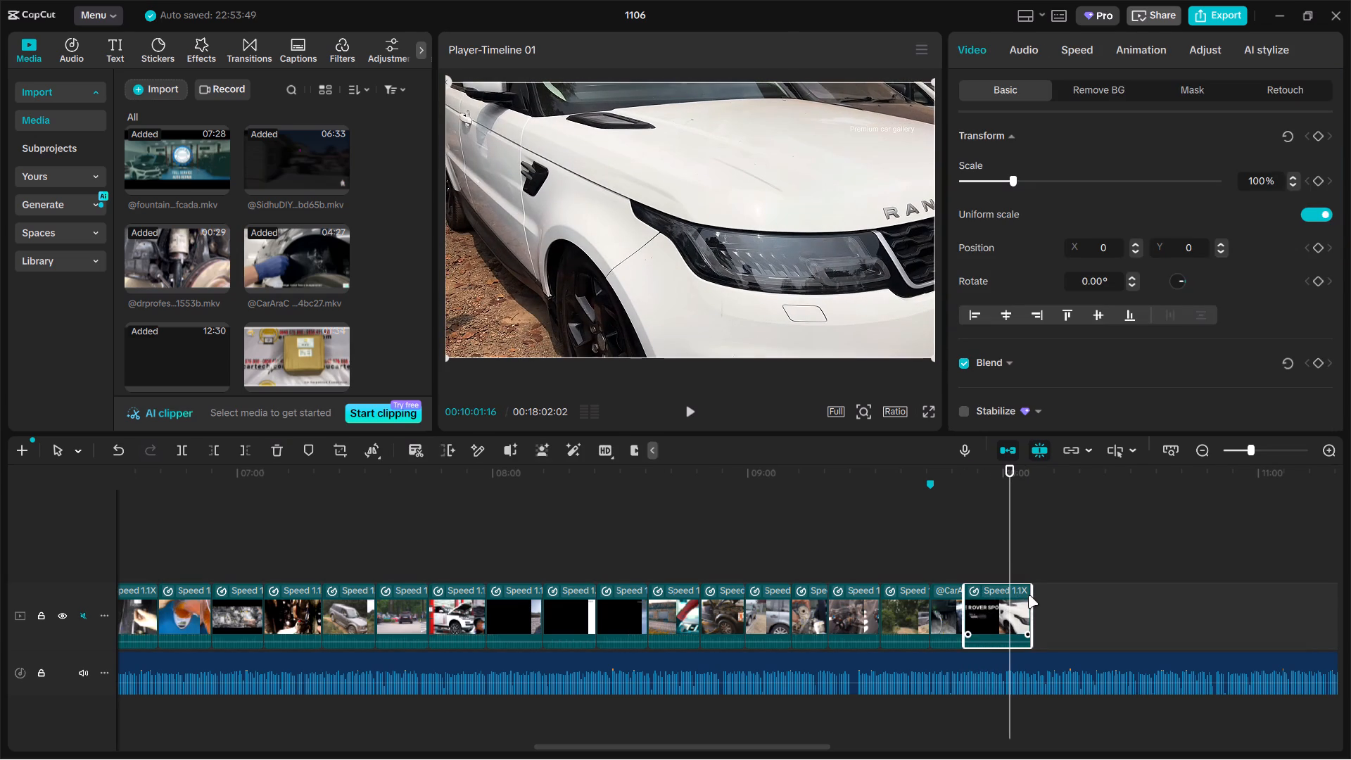
drag(1029, 597, 1010, 600)
Scrub the earlier clips around 00:05:35–00:05:51 and 00:03:01–00:03:56, examining them for the next footage to reuse.
click(958, 564)
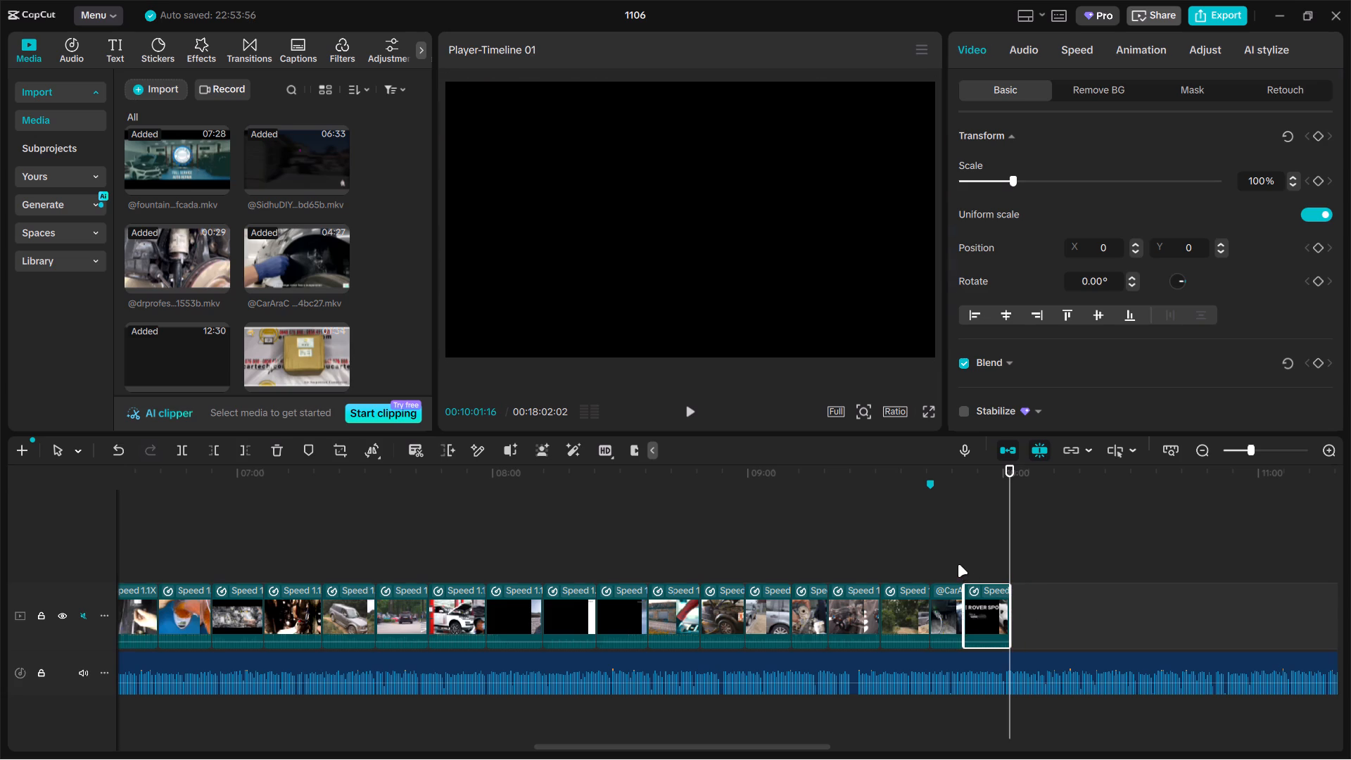
ctrl+scroll(958, 564, down, 6)
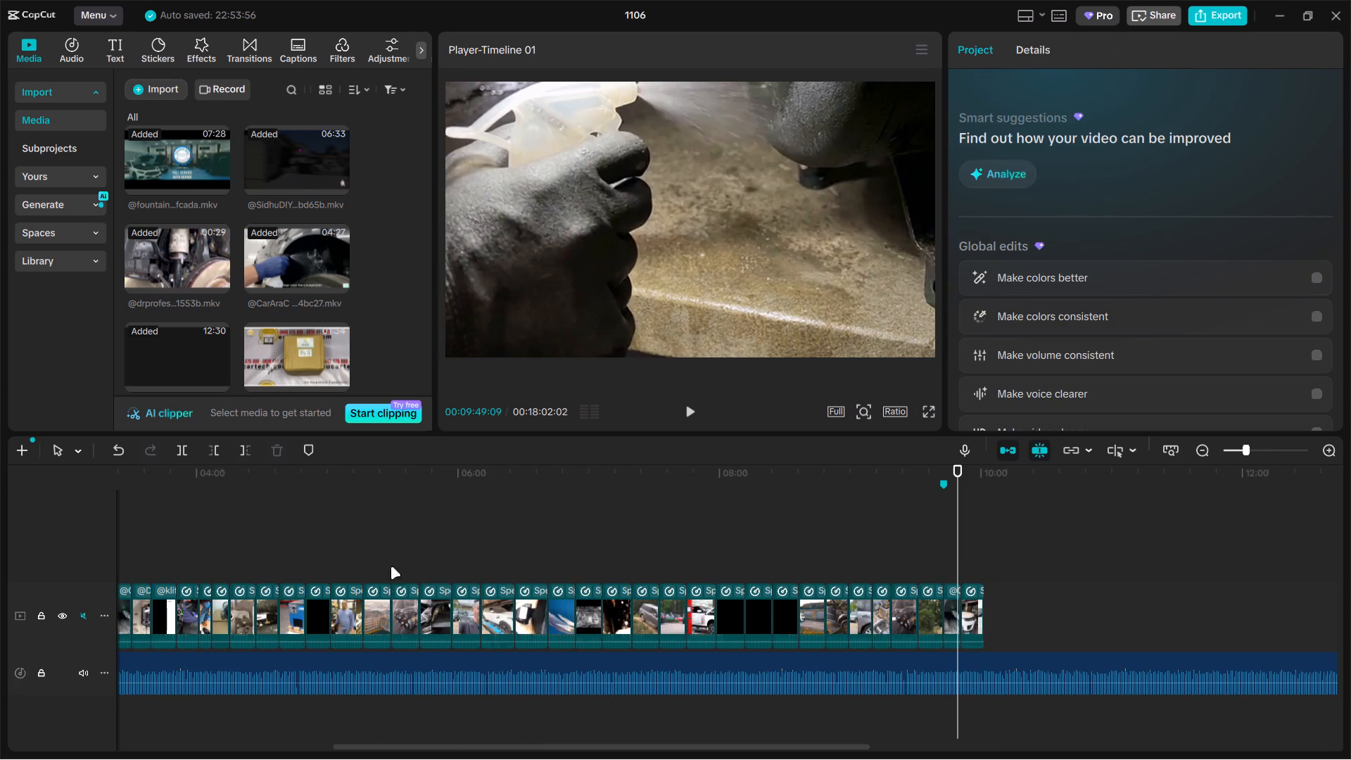
click(398, 548)
drag(398, 548, 405, 547)
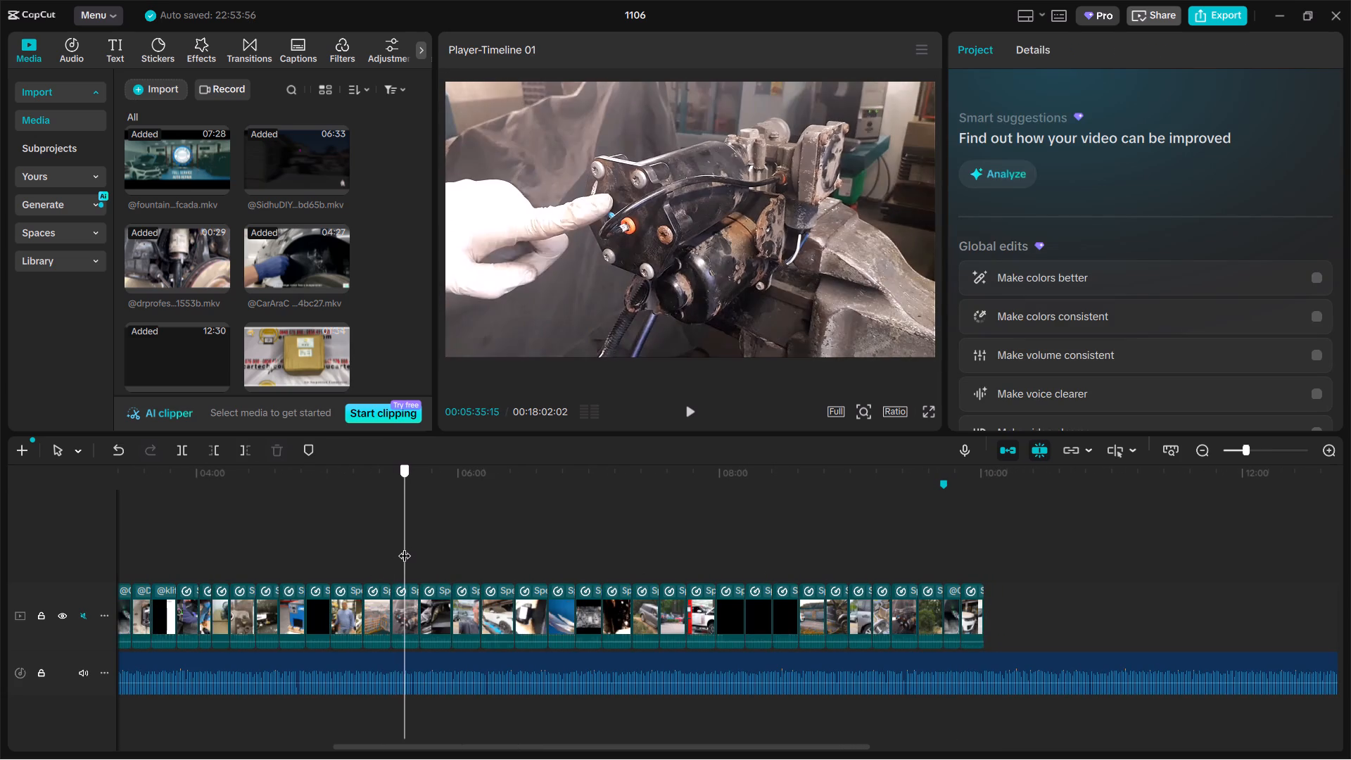
drag(405, 547, 440, 538)
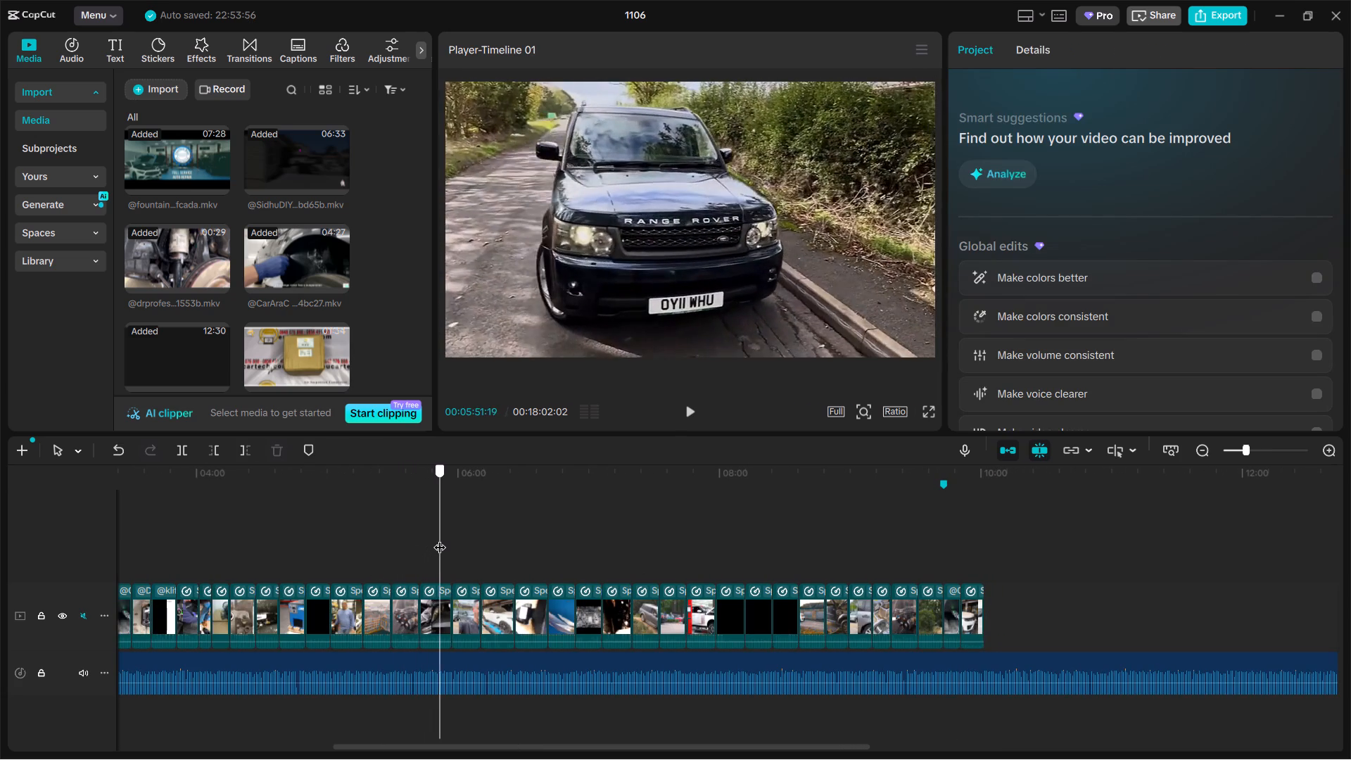
drag(440, 538, 254, 556)
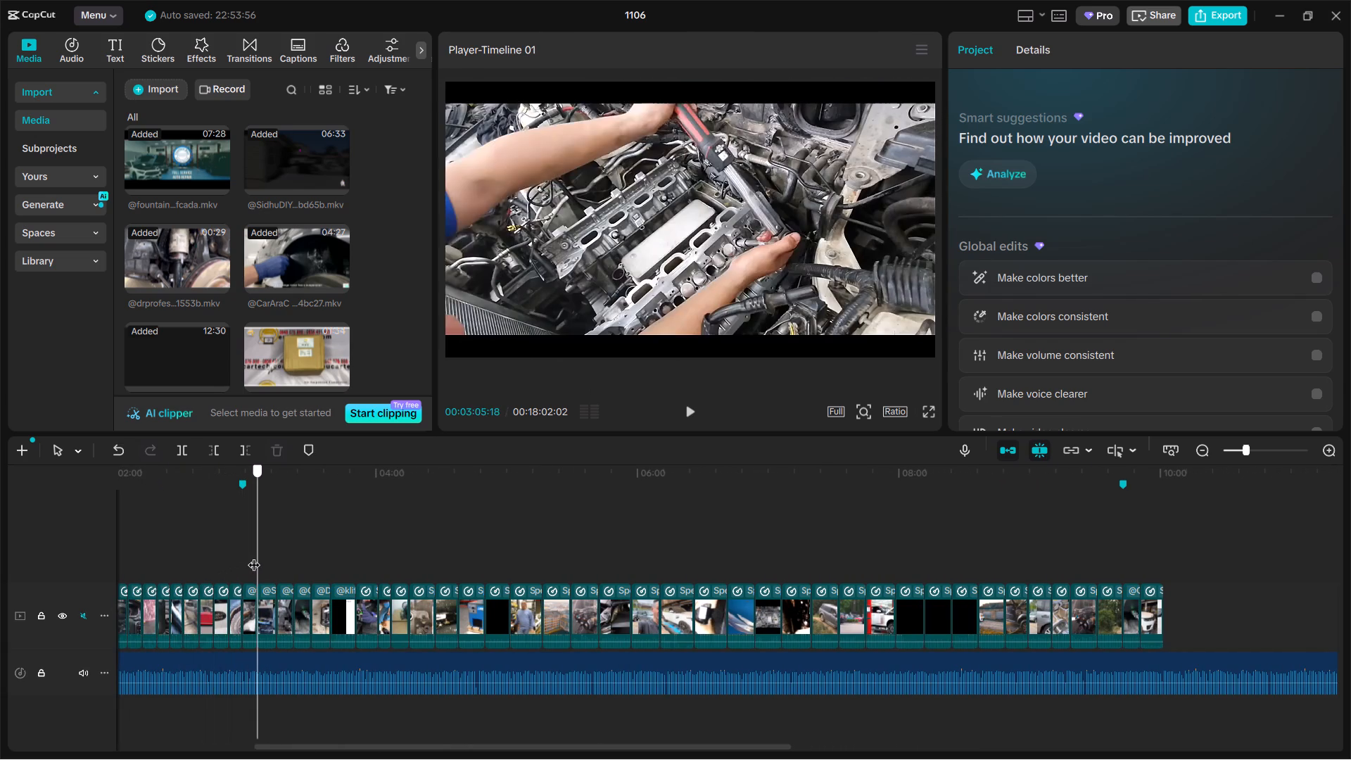
drag(254, 556, 248, 559)
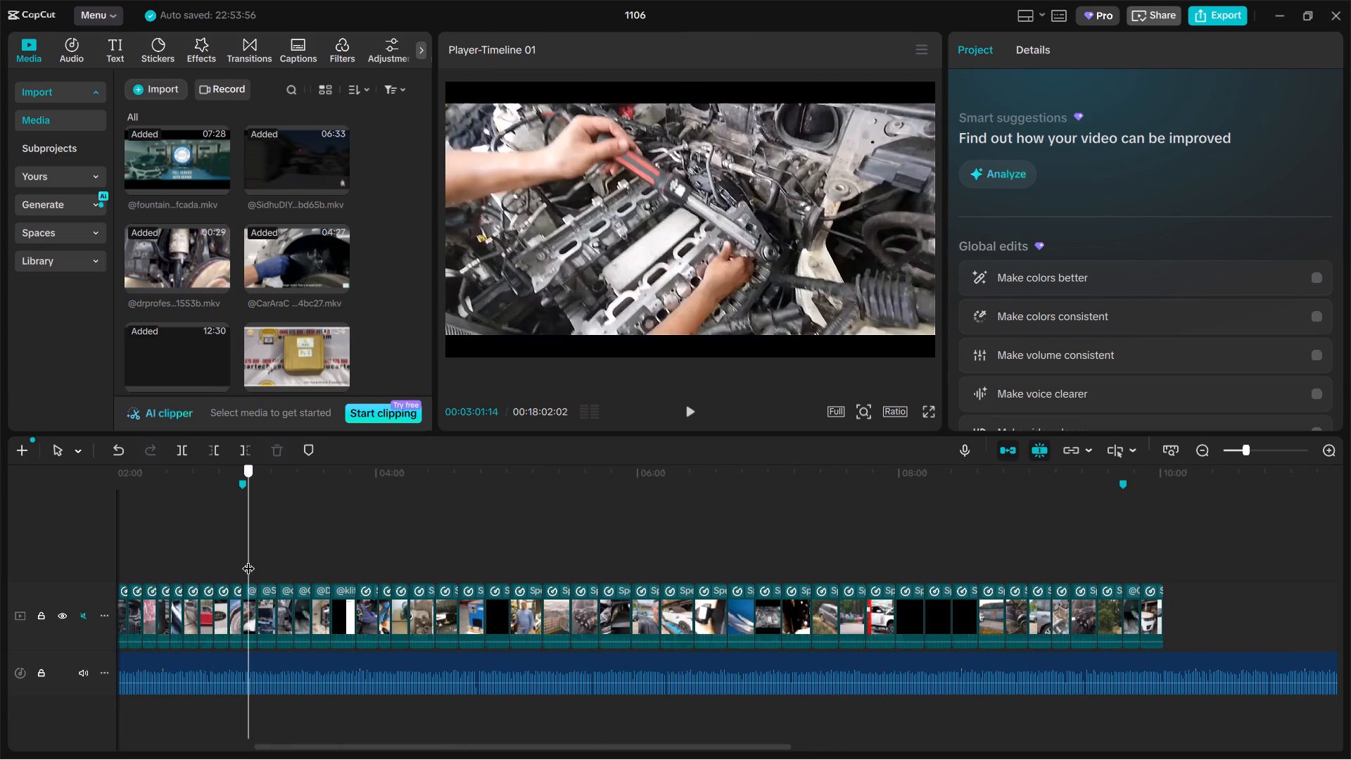
drag(248, 559, 274, 550)
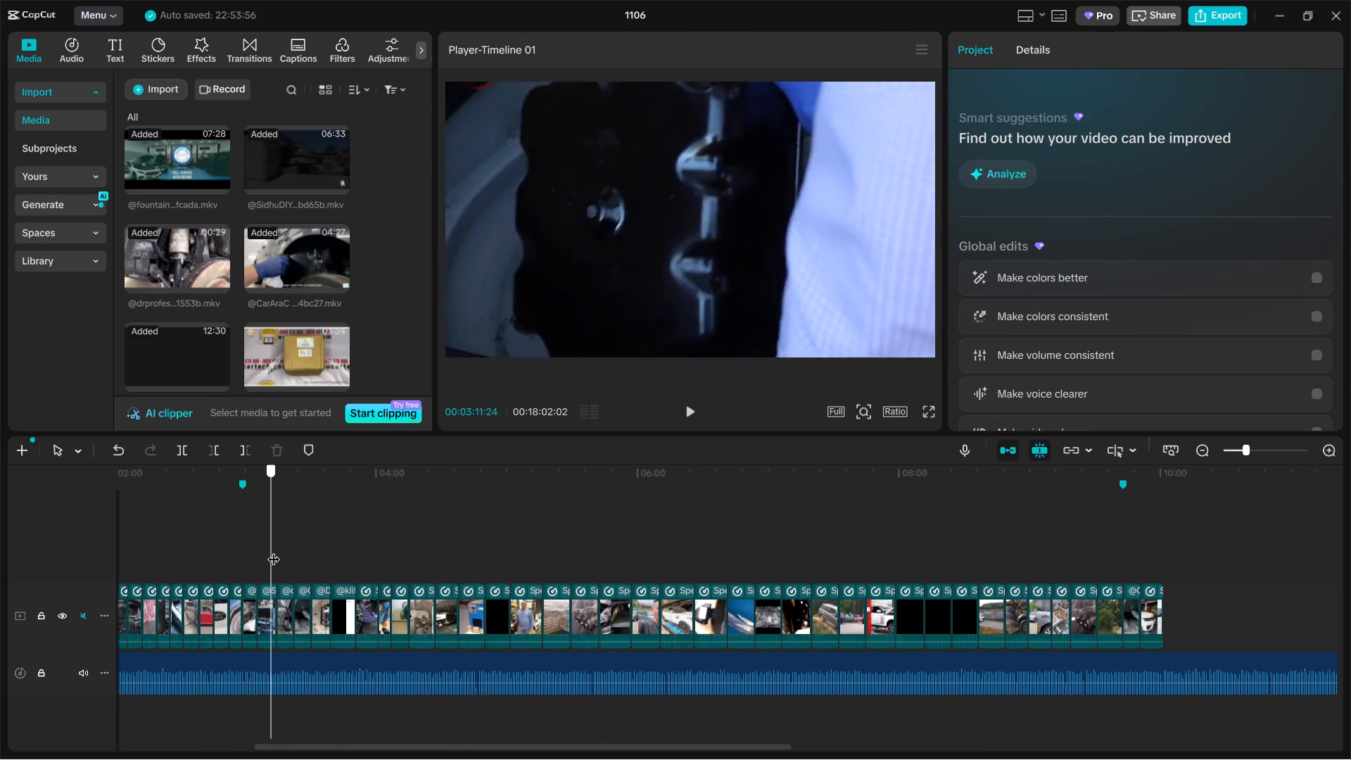
drag(274, 550, 303, 548)
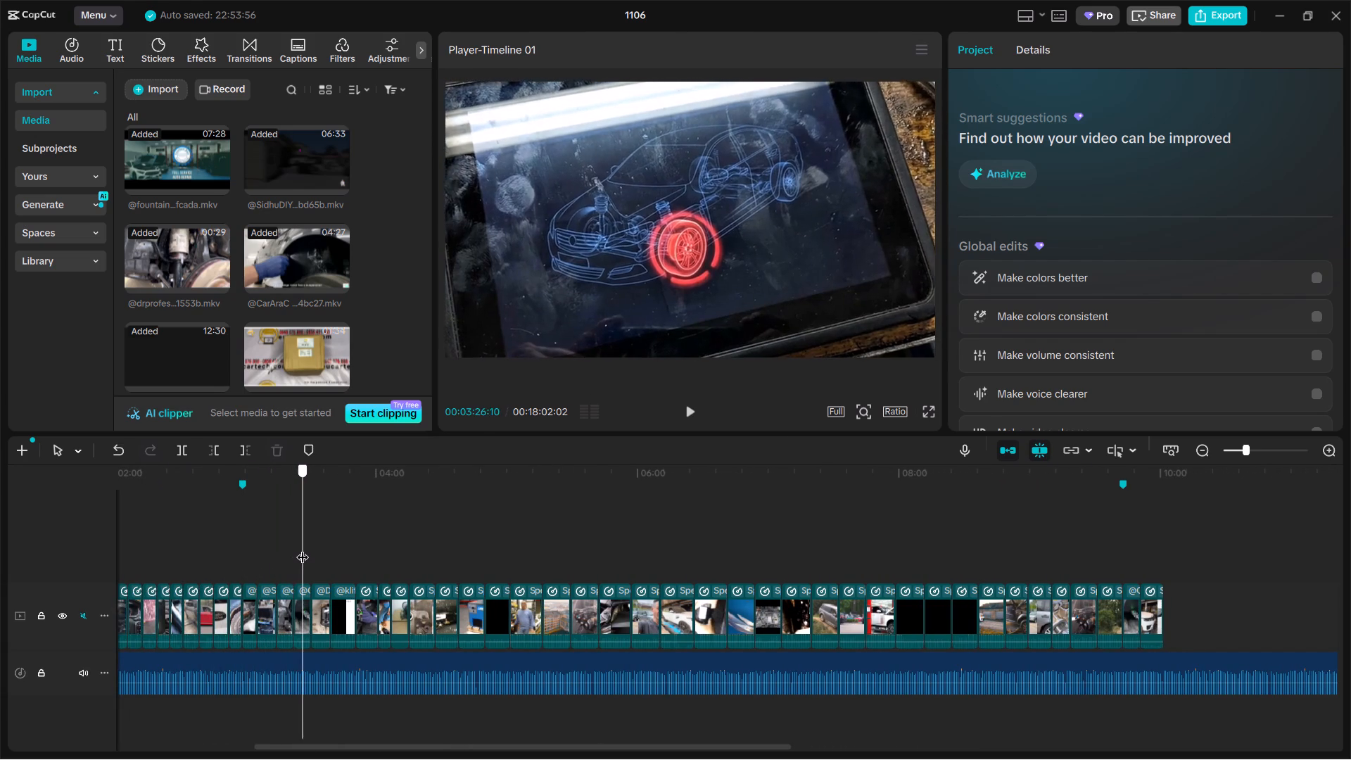
drag(303, 548, 320, 547)
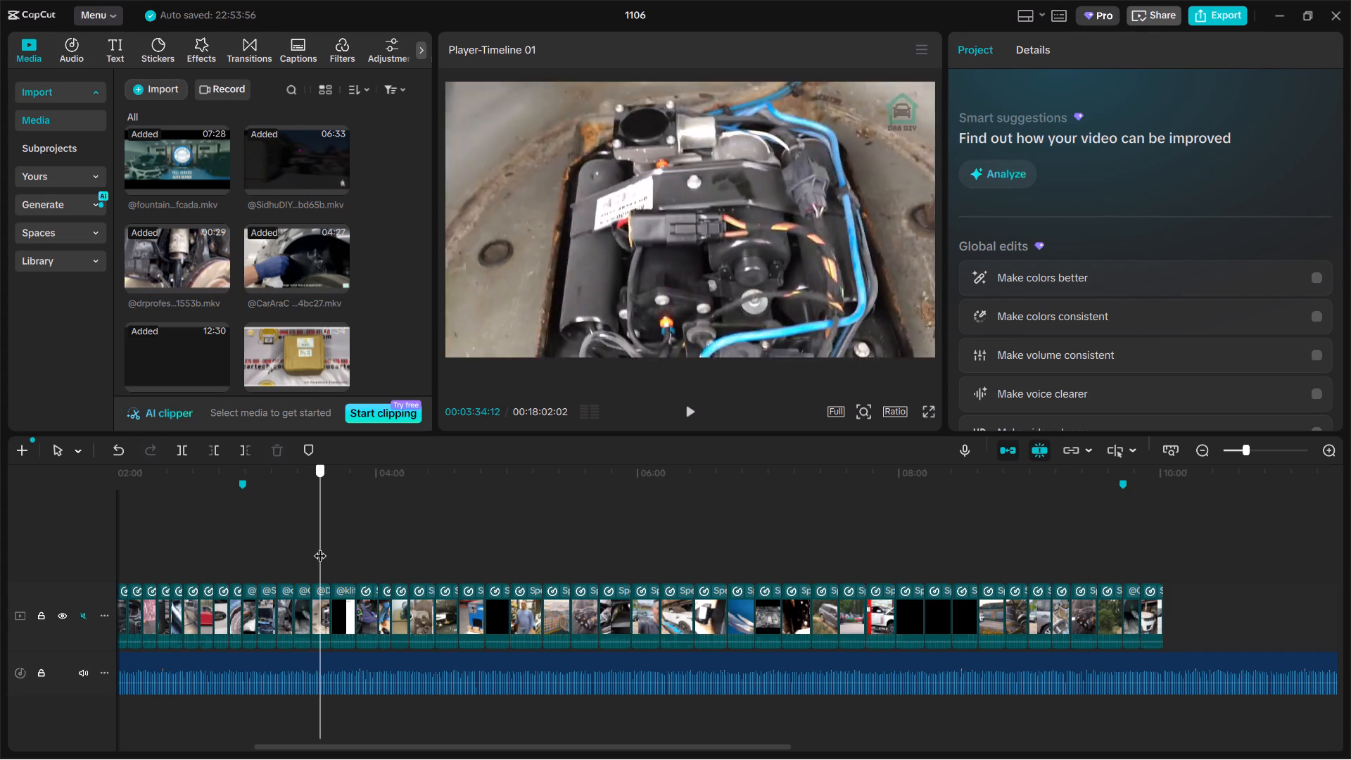
drag(320, 547, 334, 555)
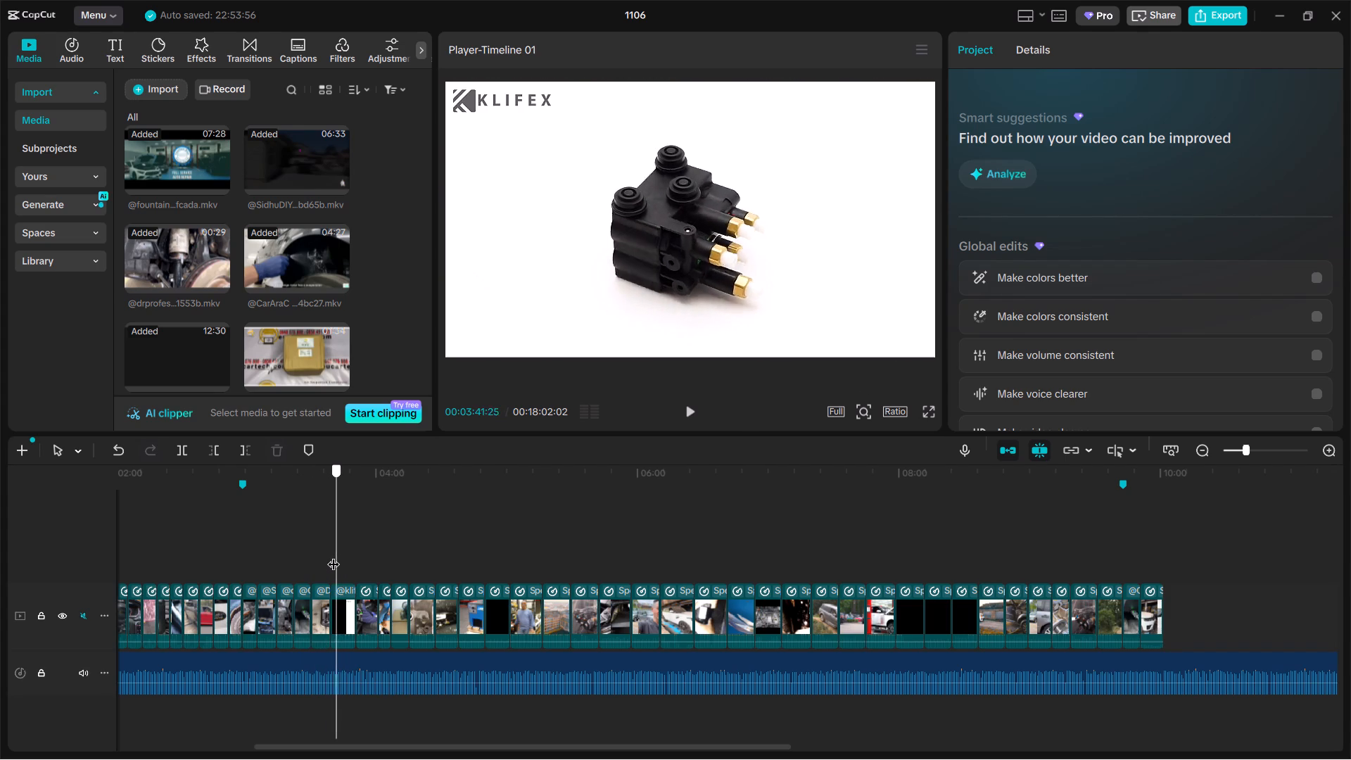
drag(334, 555, 363, 554)
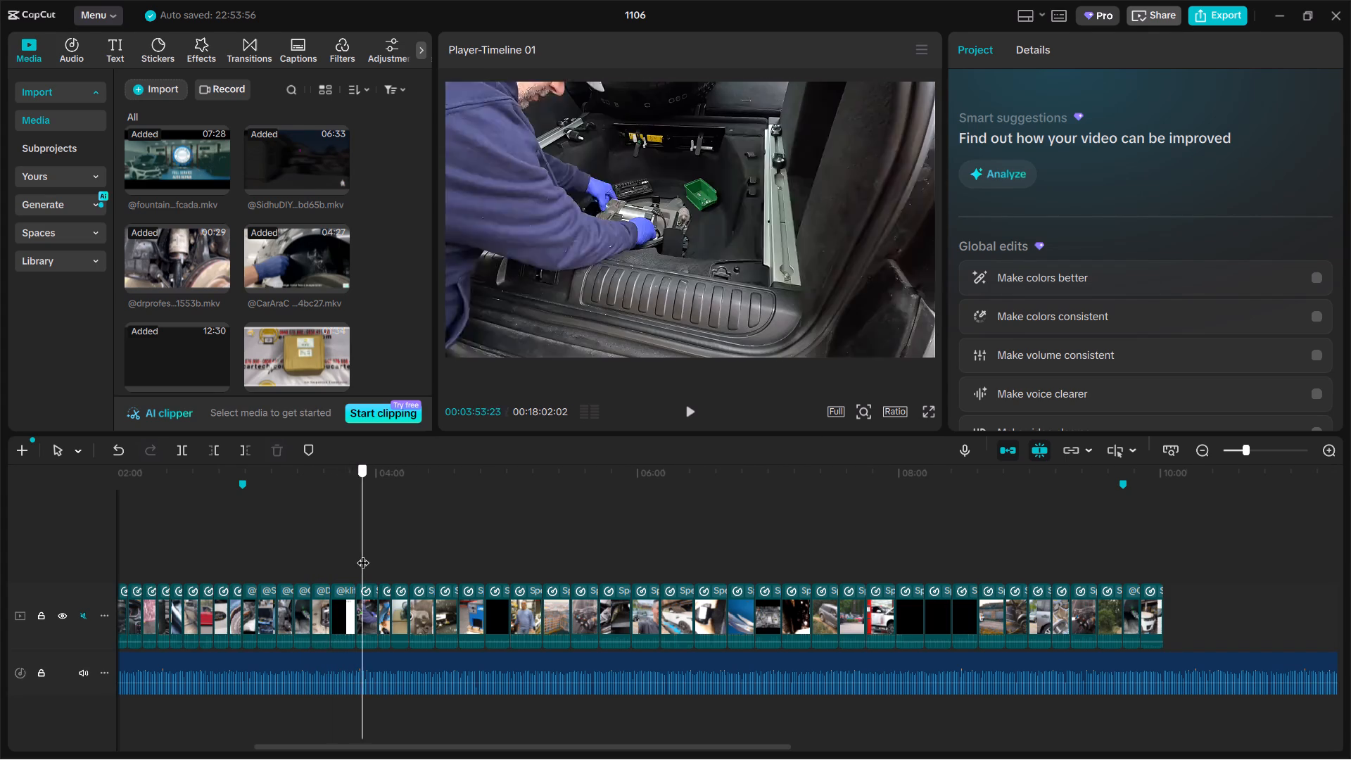
drag(363, 554, 369, 552)
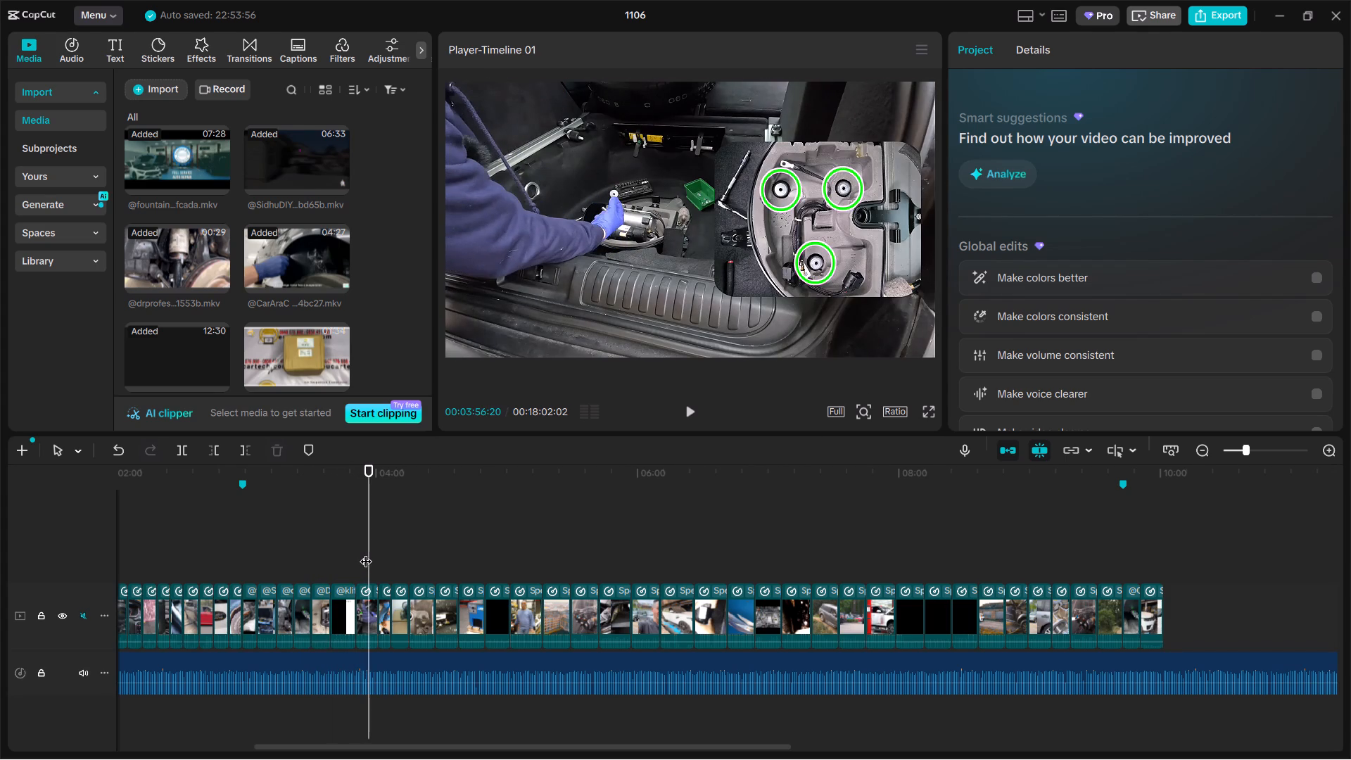
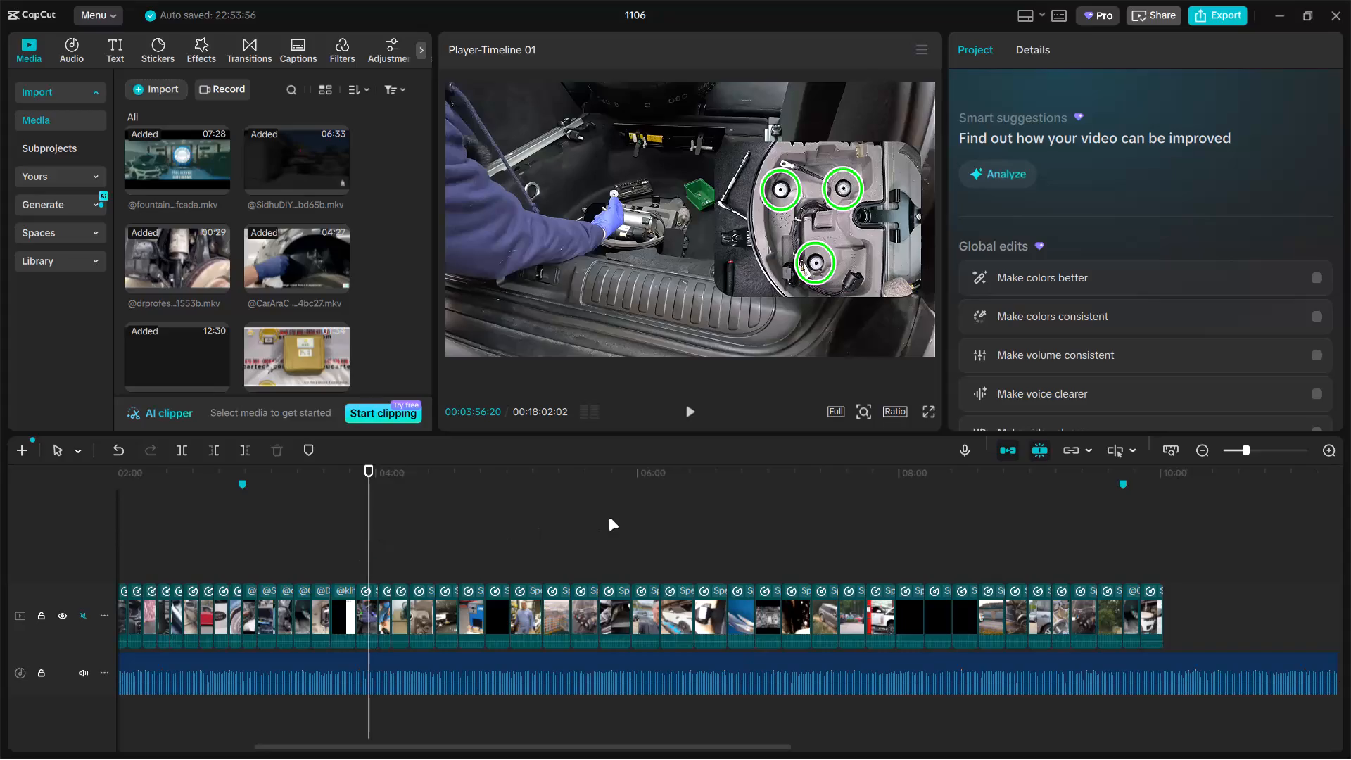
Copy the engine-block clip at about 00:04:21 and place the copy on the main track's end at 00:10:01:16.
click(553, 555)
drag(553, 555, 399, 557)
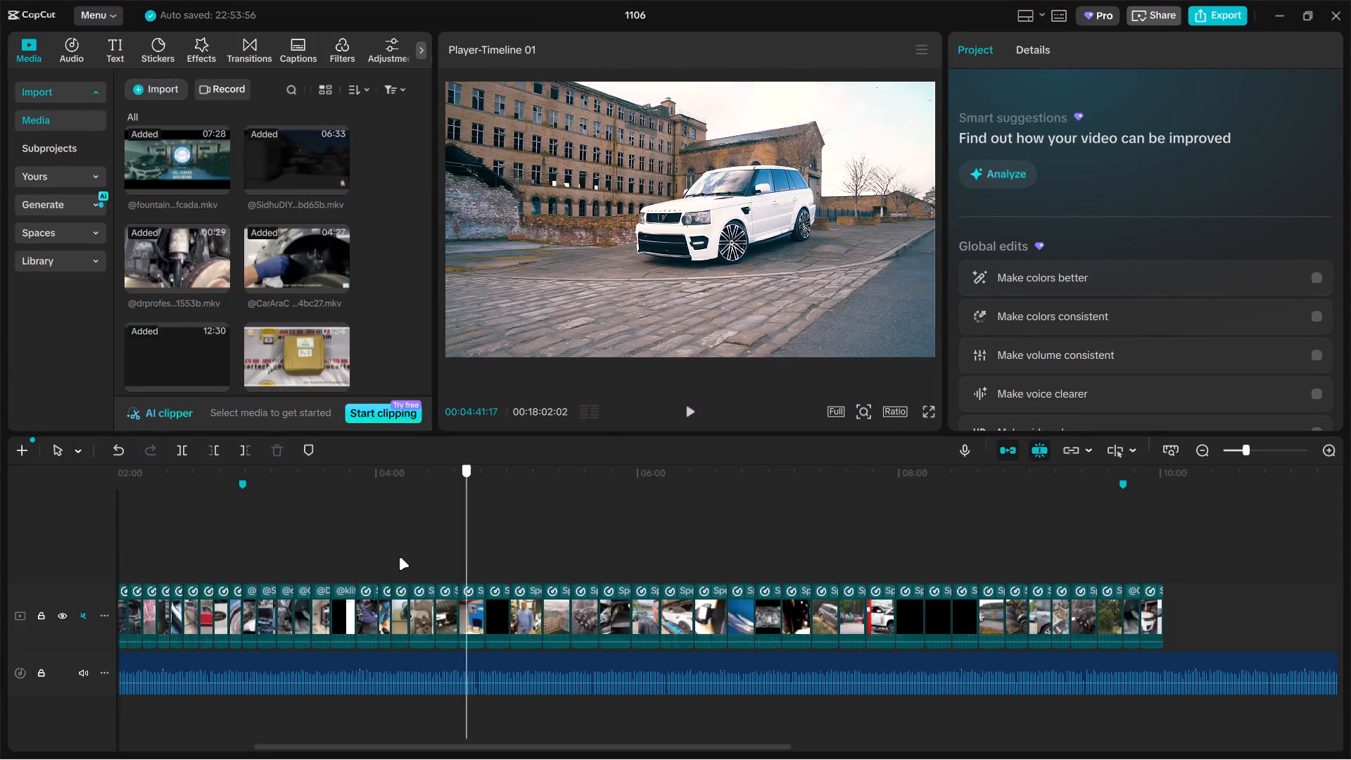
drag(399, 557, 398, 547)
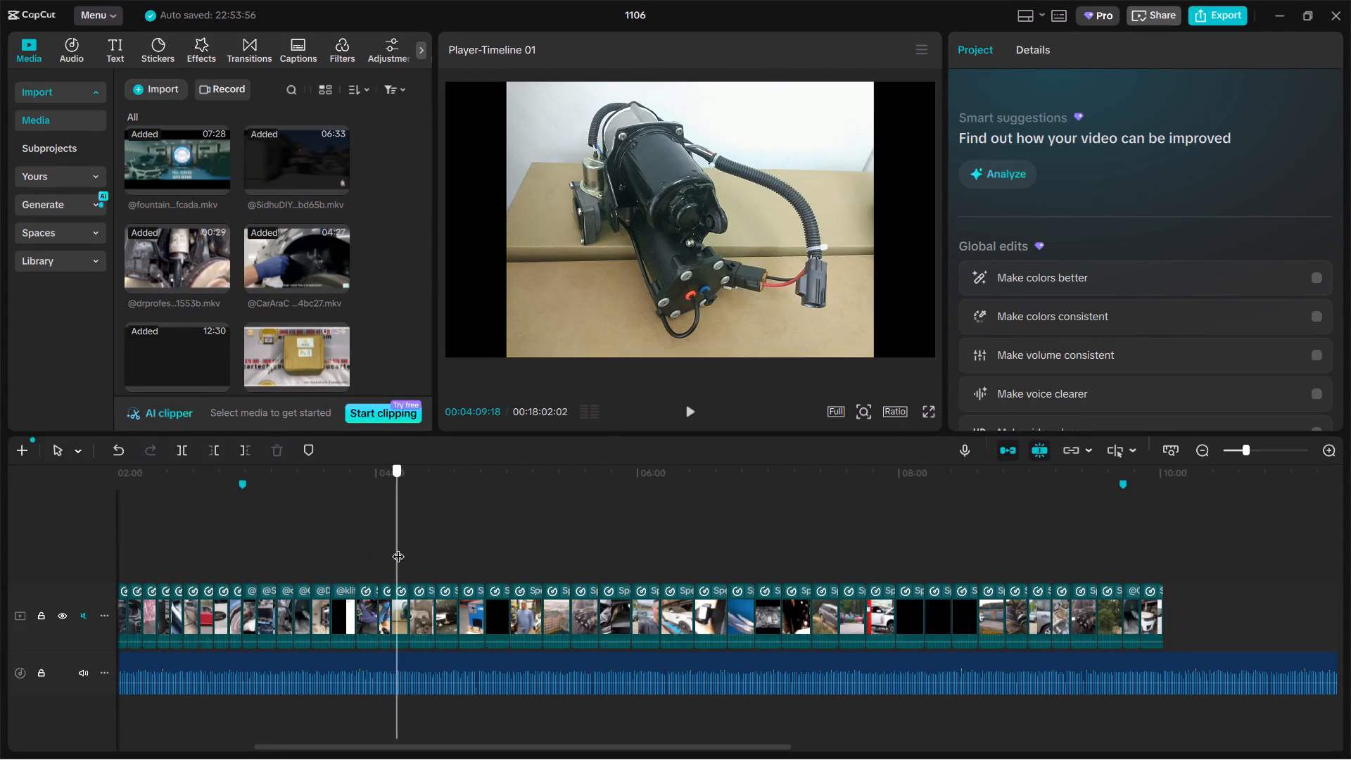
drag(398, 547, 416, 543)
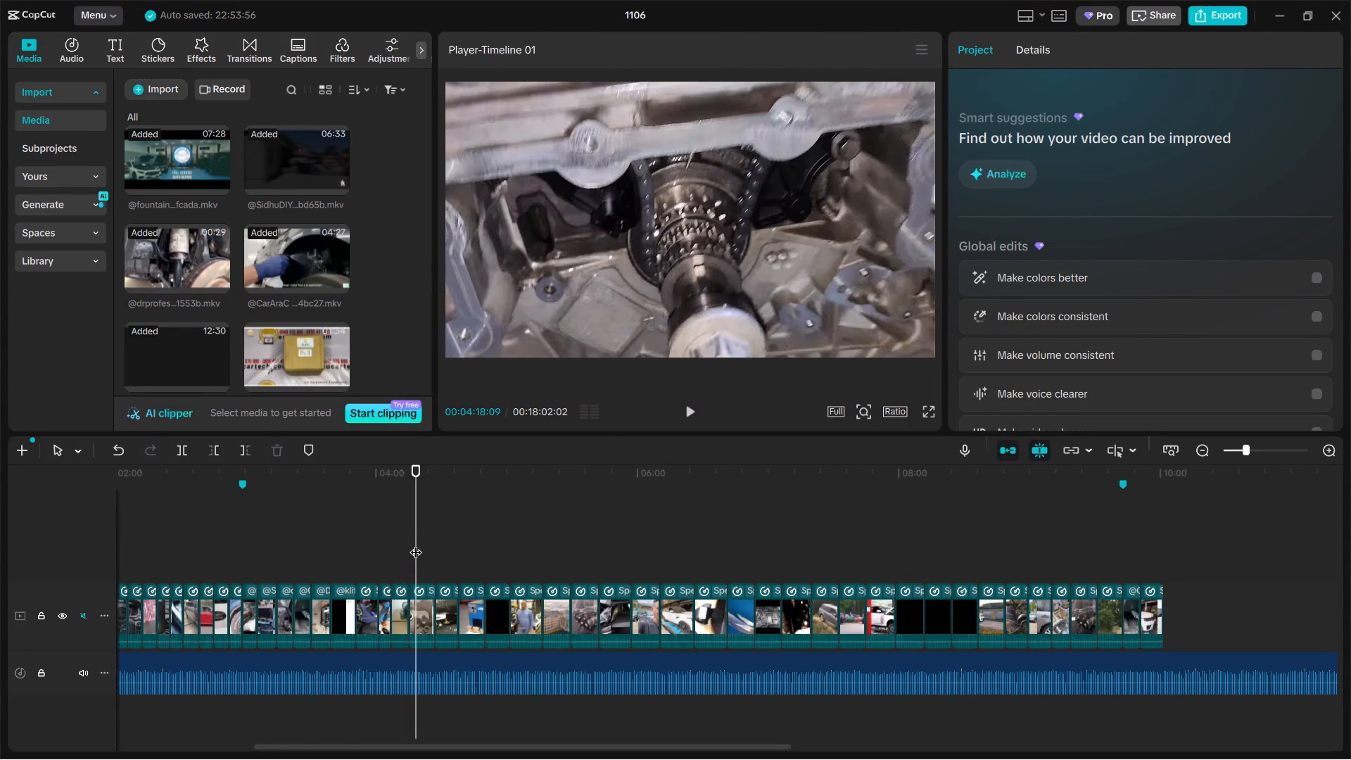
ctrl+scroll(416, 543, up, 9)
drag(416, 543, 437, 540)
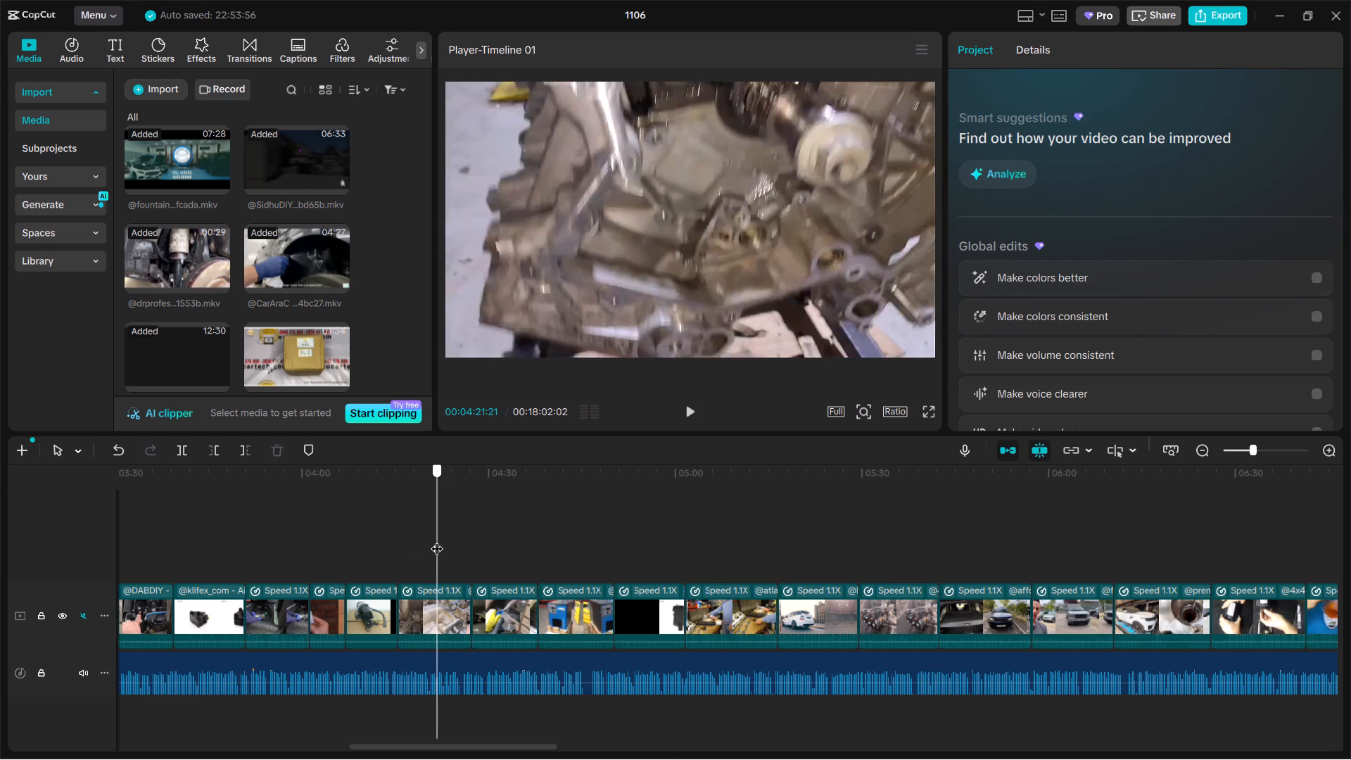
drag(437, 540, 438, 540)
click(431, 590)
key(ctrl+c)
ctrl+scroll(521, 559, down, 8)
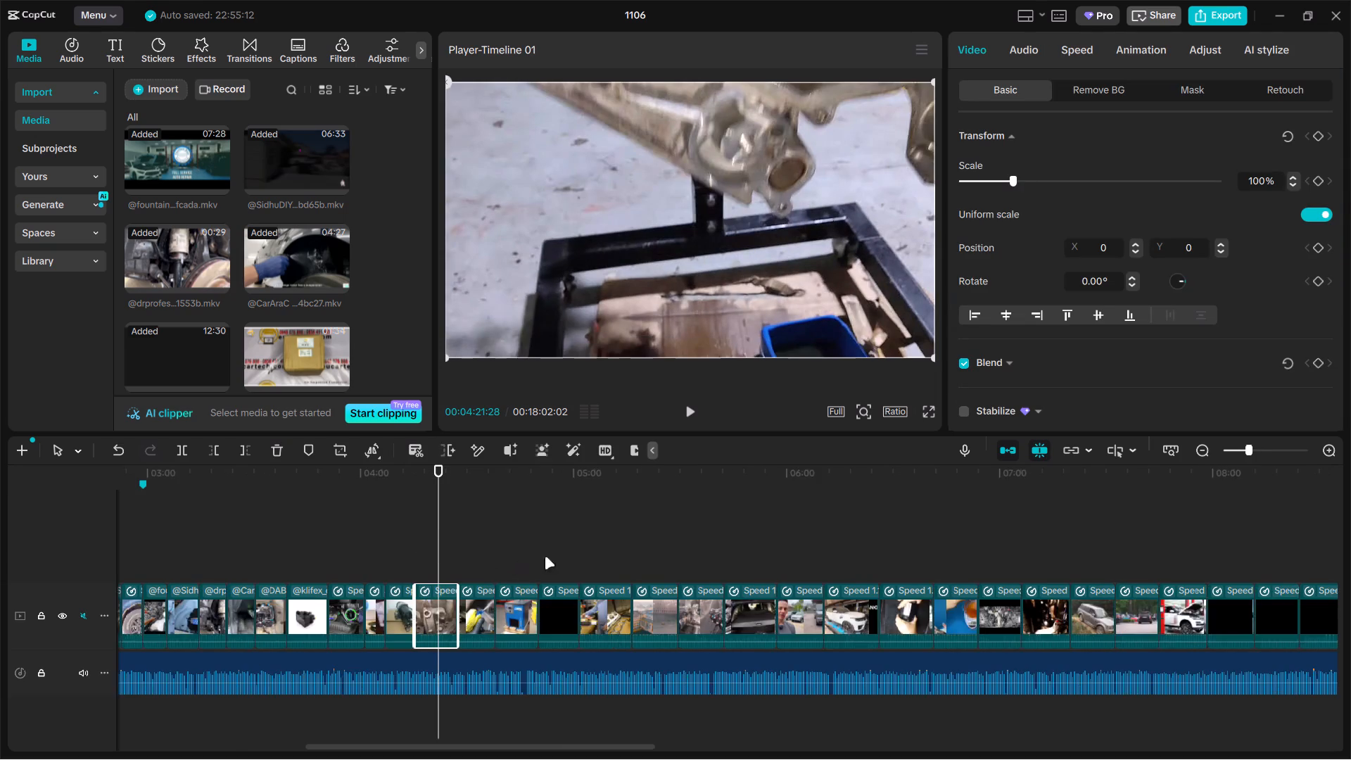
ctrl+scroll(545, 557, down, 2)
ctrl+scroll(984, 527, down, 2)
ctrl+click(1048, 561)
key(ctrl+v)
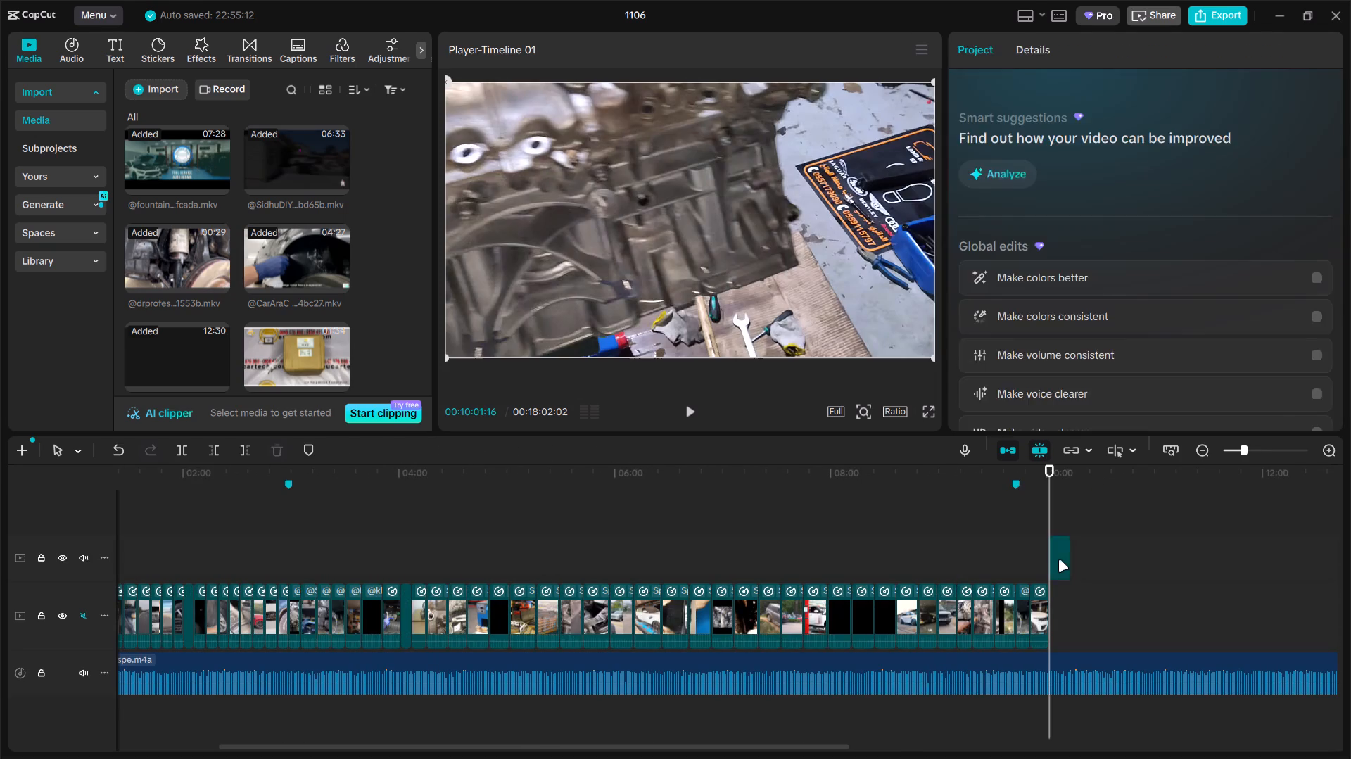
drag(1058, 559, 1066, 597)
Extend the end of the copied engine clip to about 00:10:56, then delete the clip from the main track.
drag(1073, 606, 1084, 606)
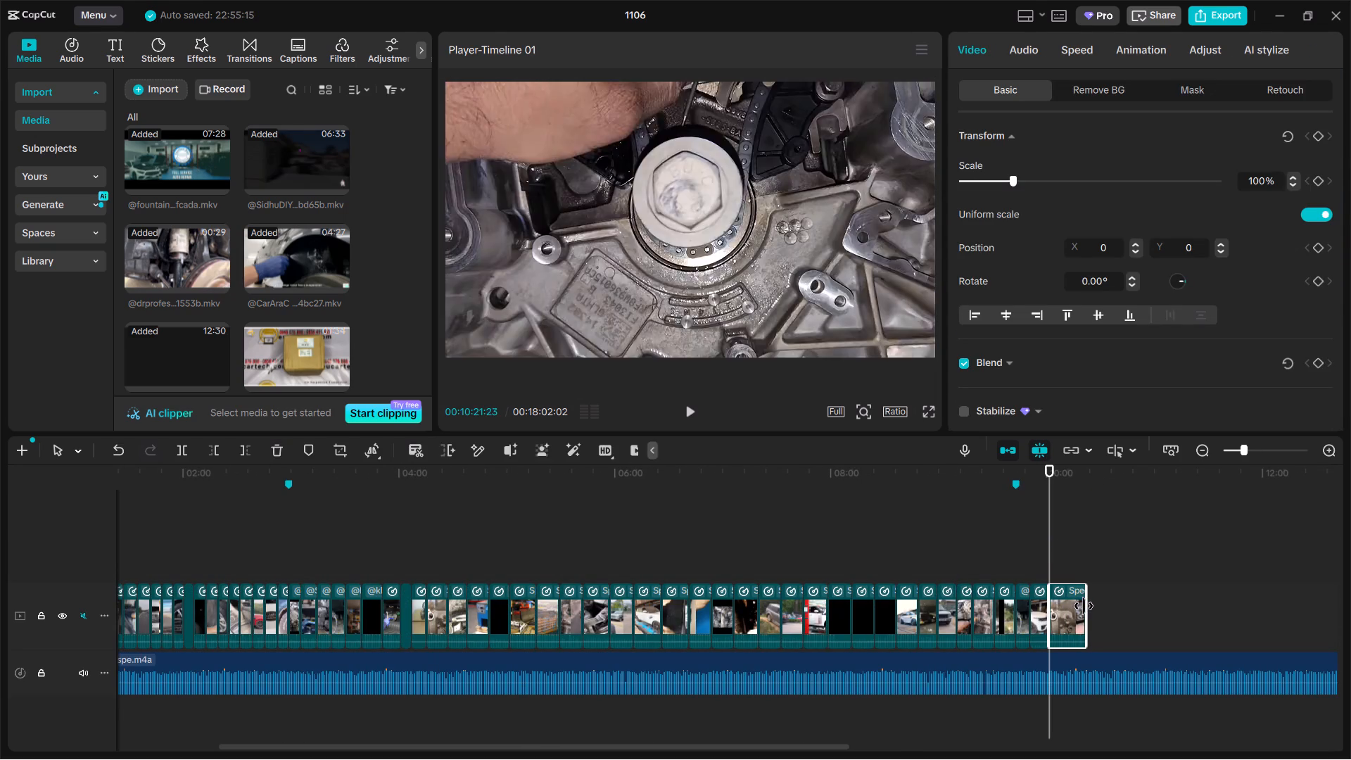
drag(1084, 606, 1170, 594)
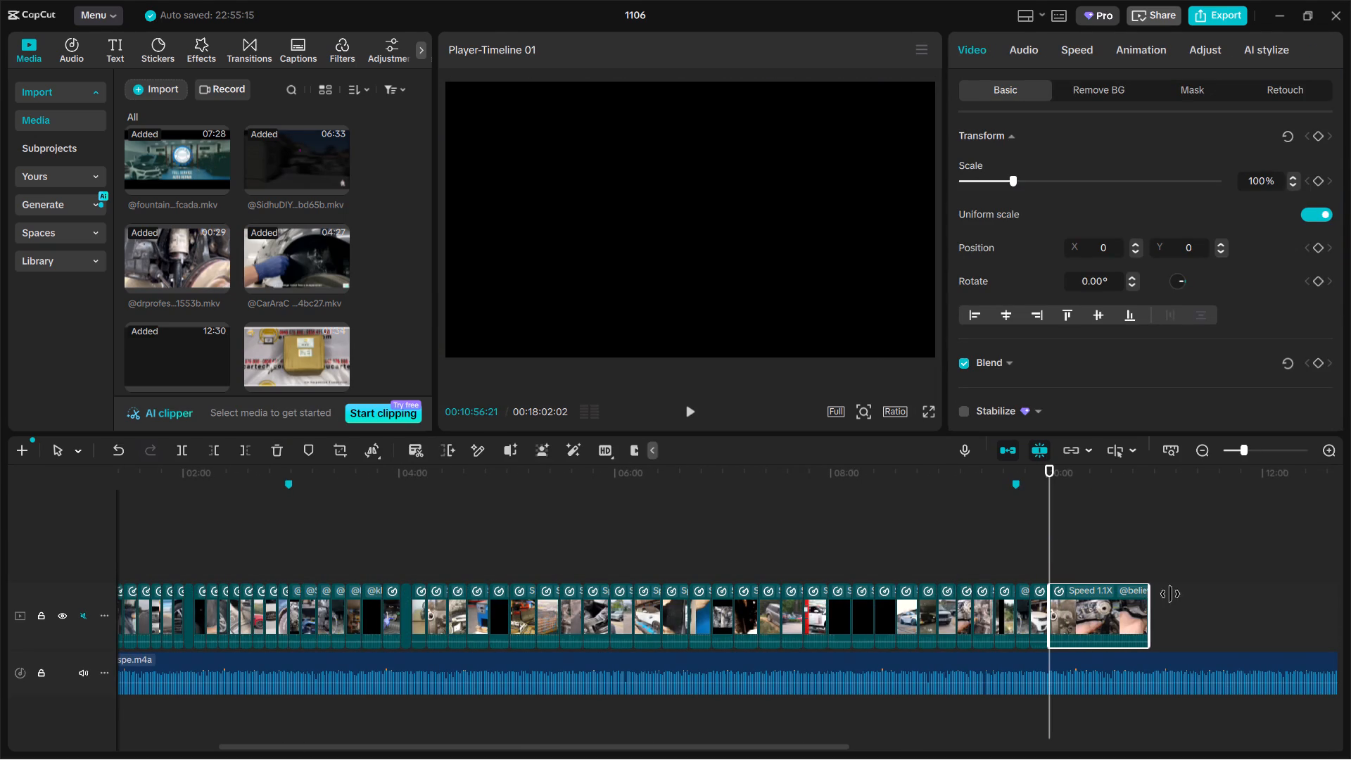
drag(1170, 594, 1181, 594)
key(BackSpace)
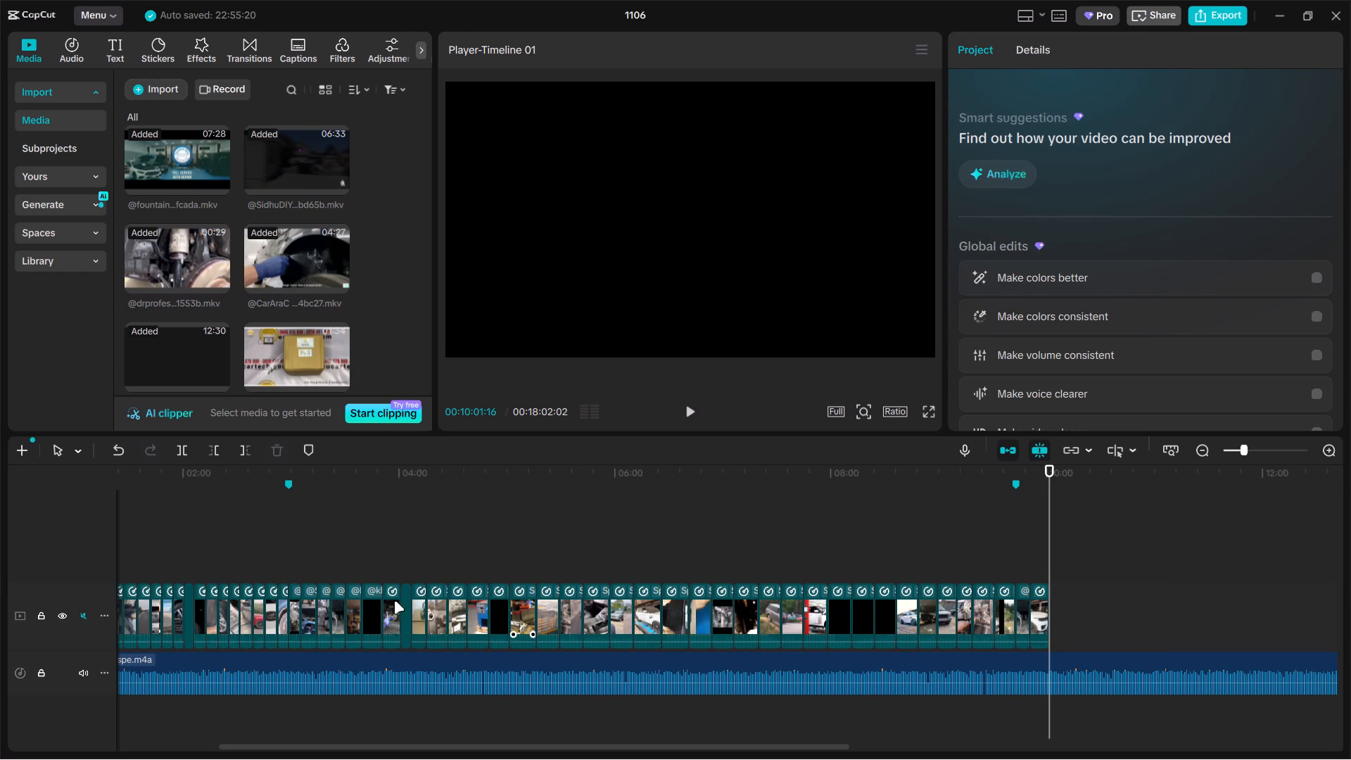
Select the main-track clips from about 00:05:29 to 00:08:49 and shorten them together, bringing the track's end to about 00:09:26.
drag(560, 550, 581, 552)
drag(581, 552, 904, 610)
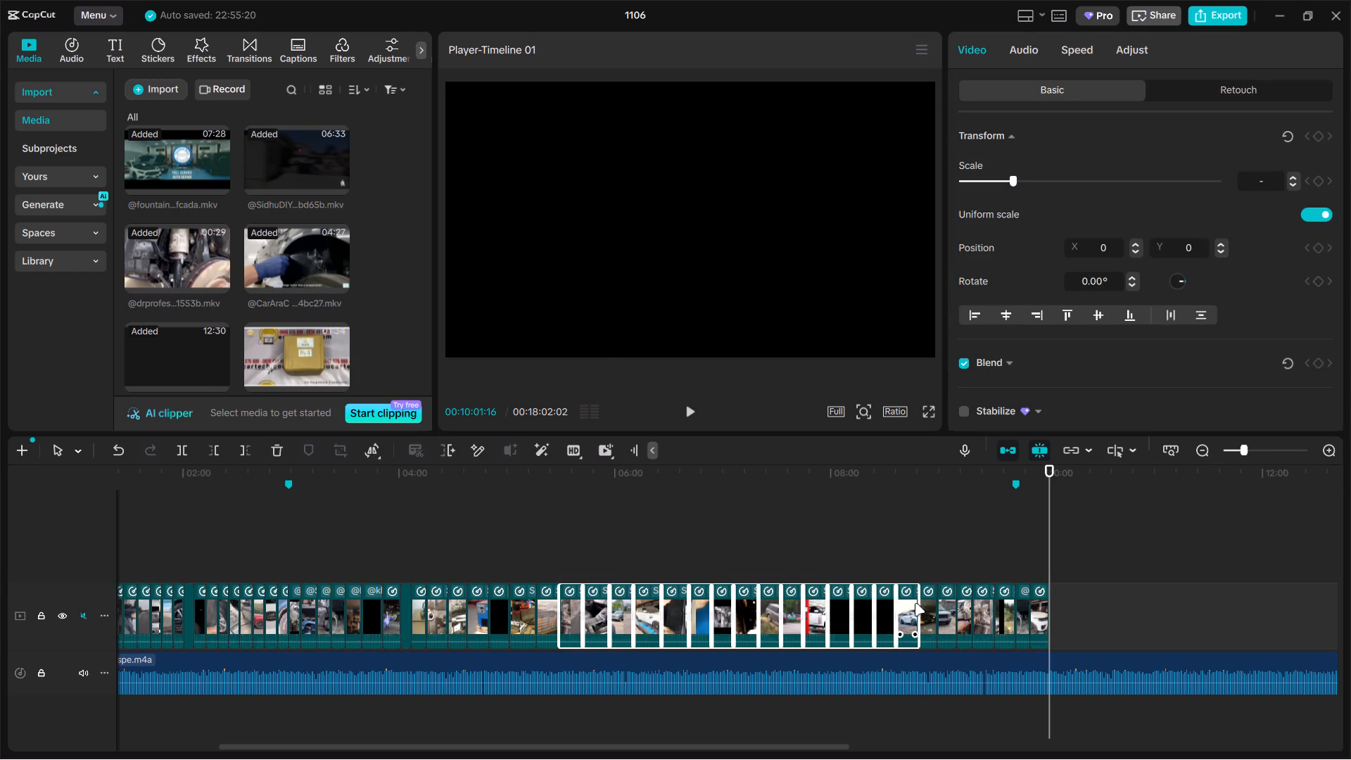
click(916, 604)
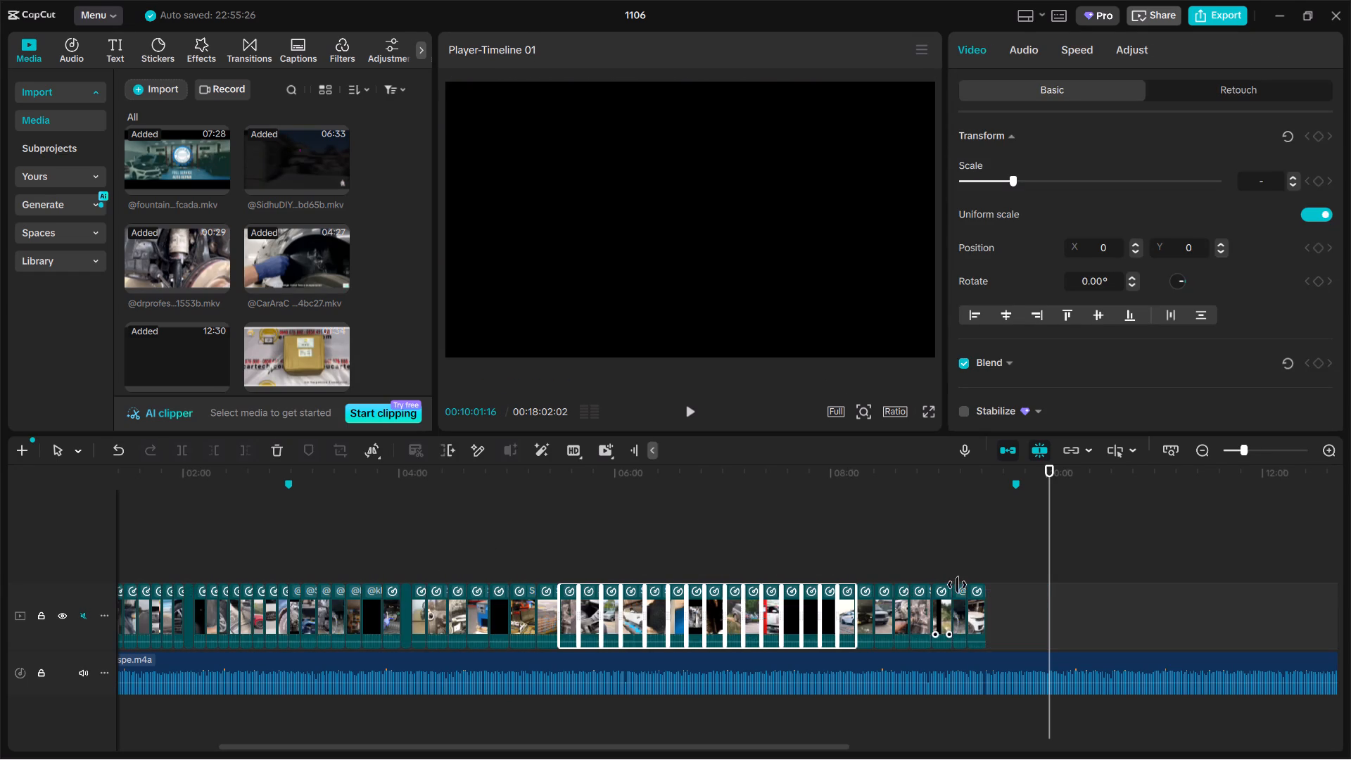
Find reusable footage among the earlier clips and copy the timeline's first off-road SUV clip to the main track's end at 00:09:26:16.
click(787, 550)
drag(787, 550, 737, 549)
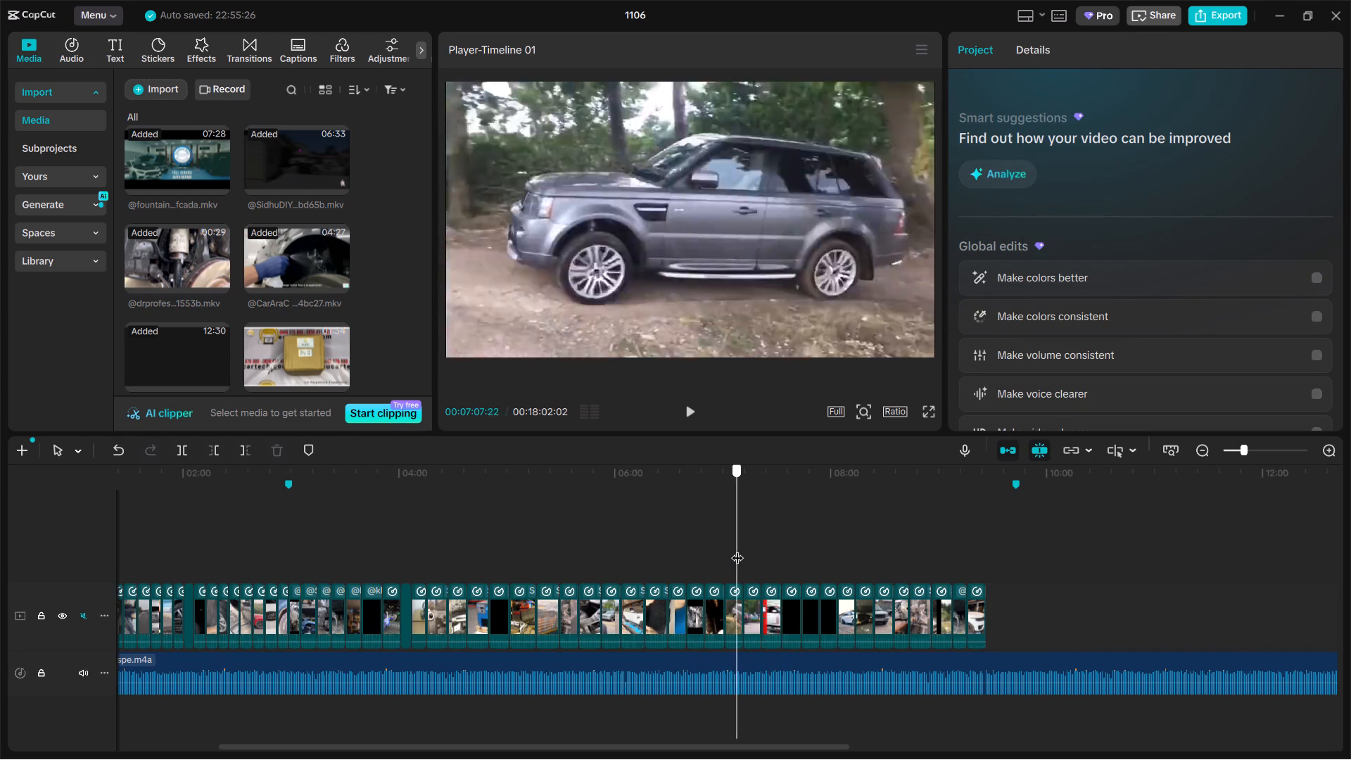
drag(737, 549, 113, 572)
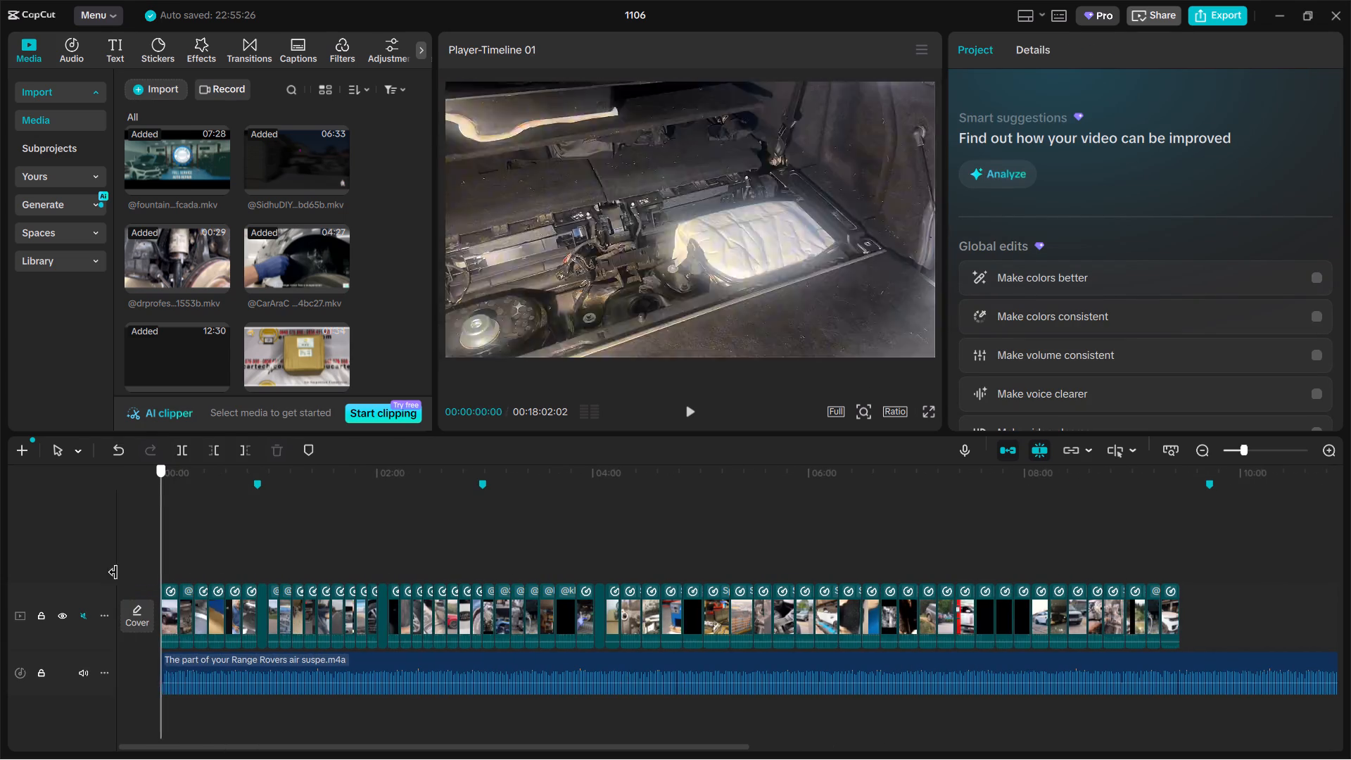
drag(113, 572, 281, 544)
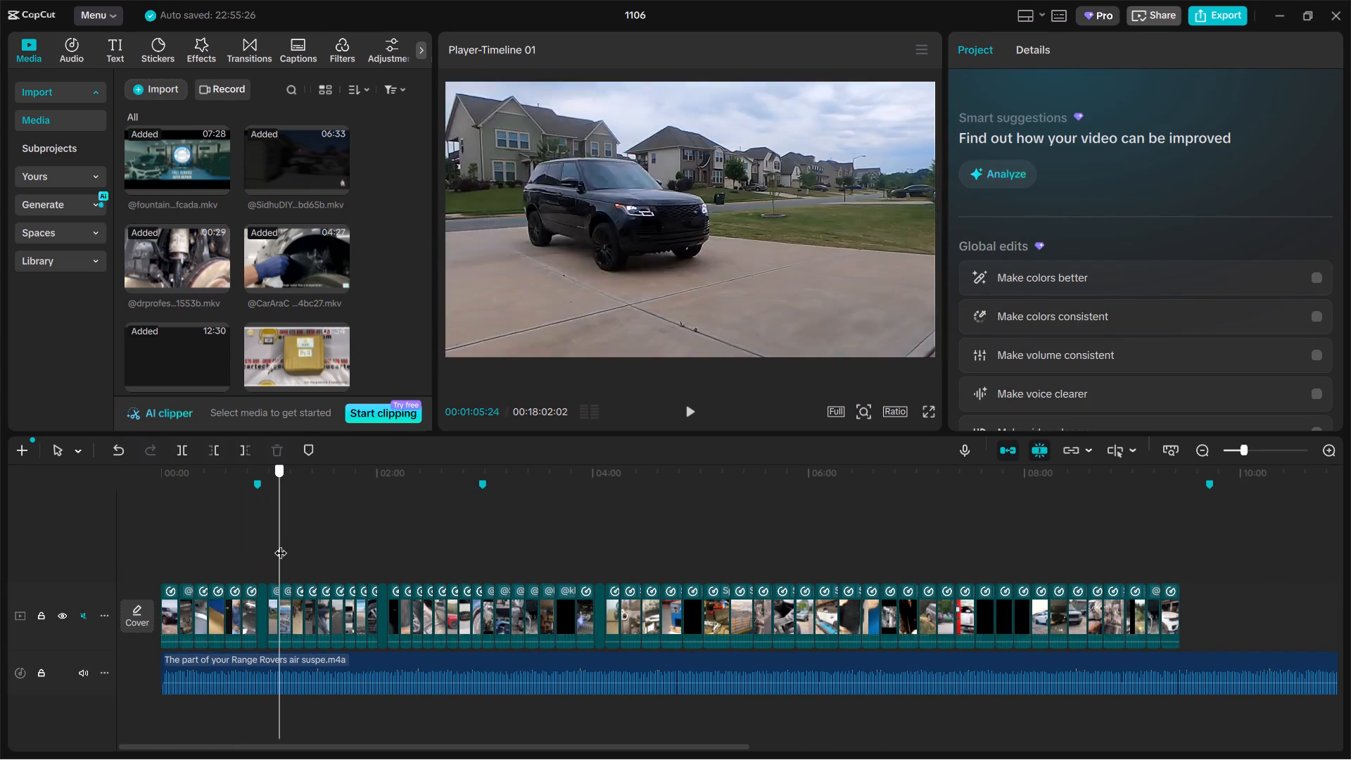
drag(281, 544, 348, 536)
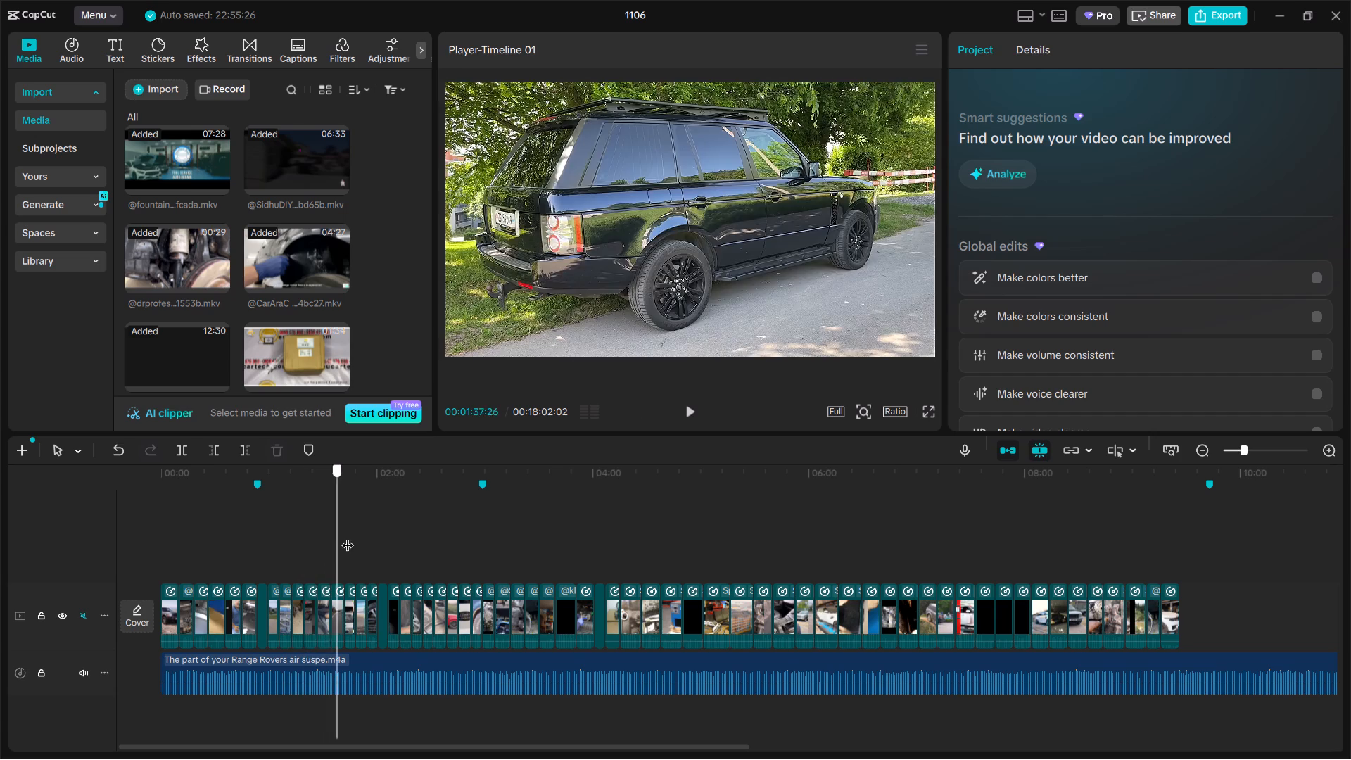
drag(348, 536, 150, 552)
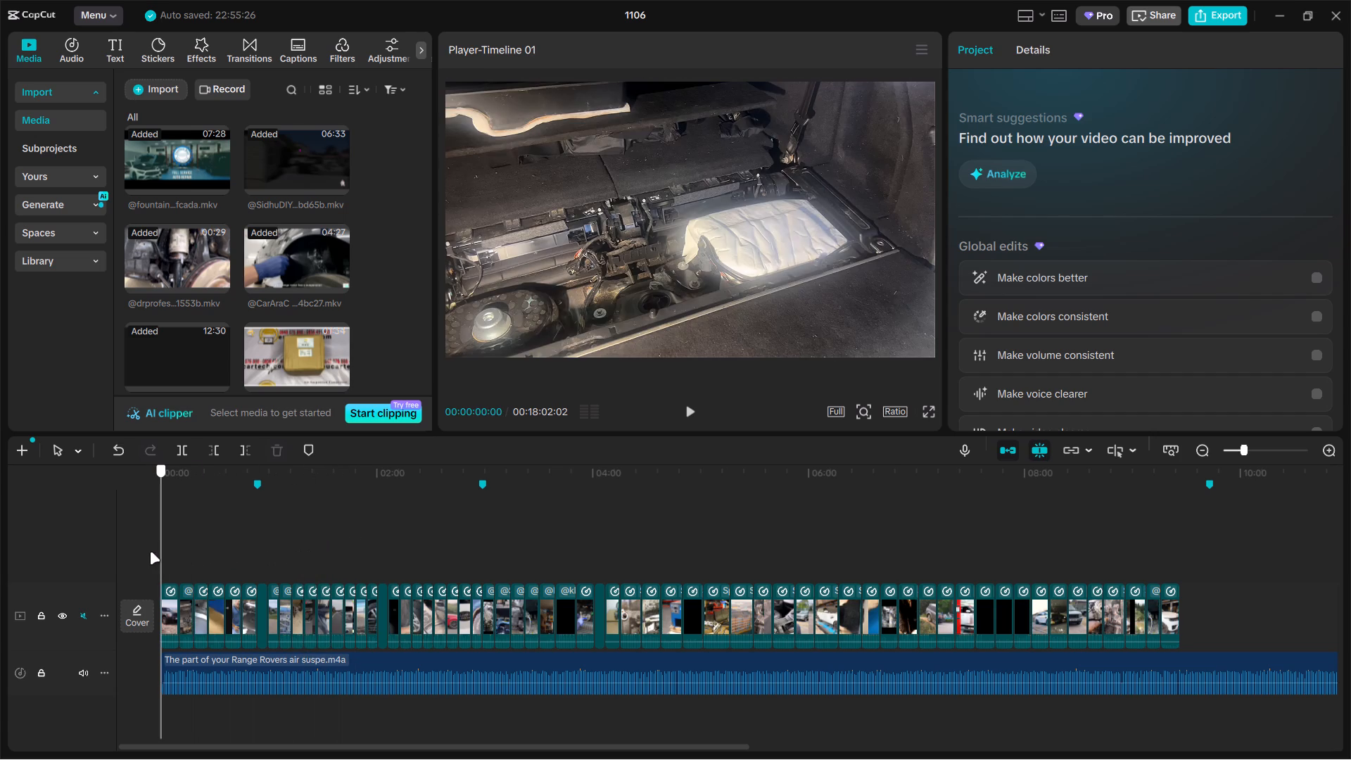
drag(150, 552, 149, 552)
click(167, 604)
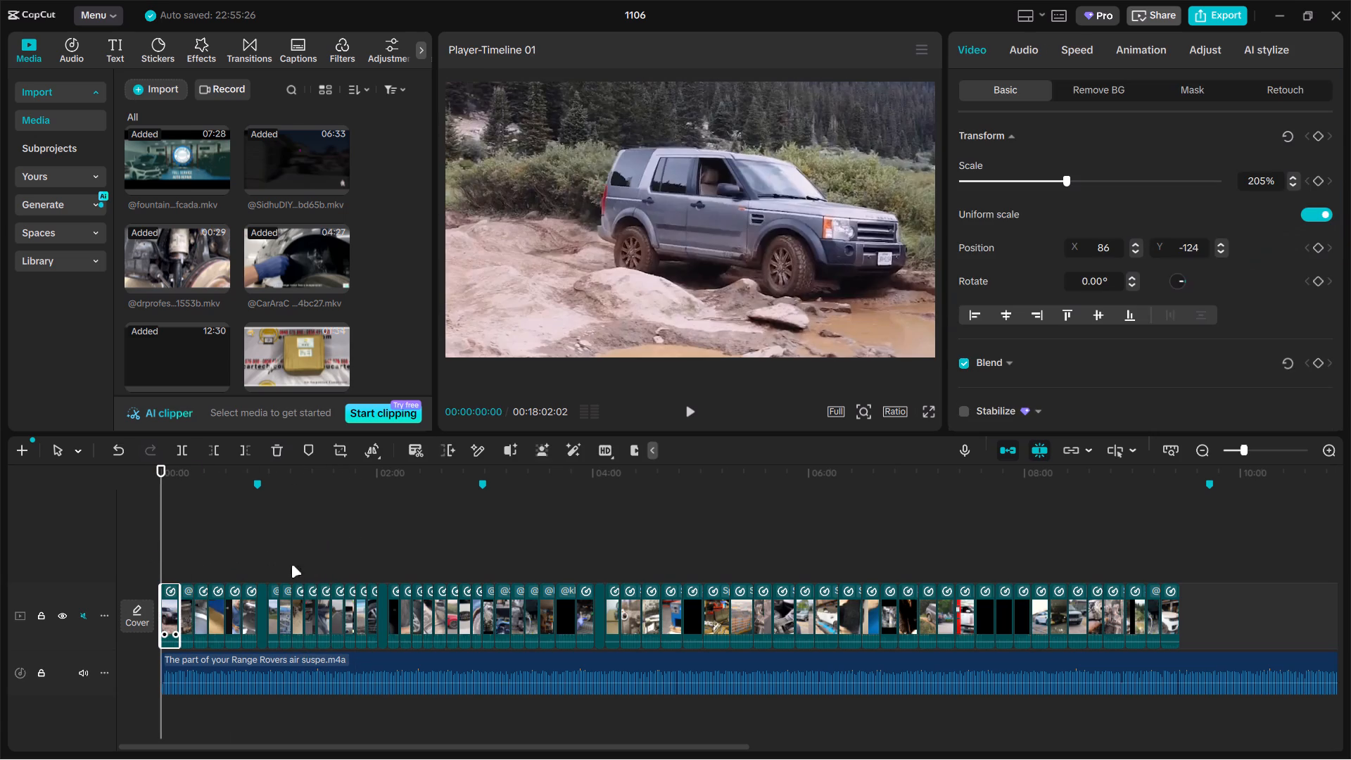
key(ctrl+c)
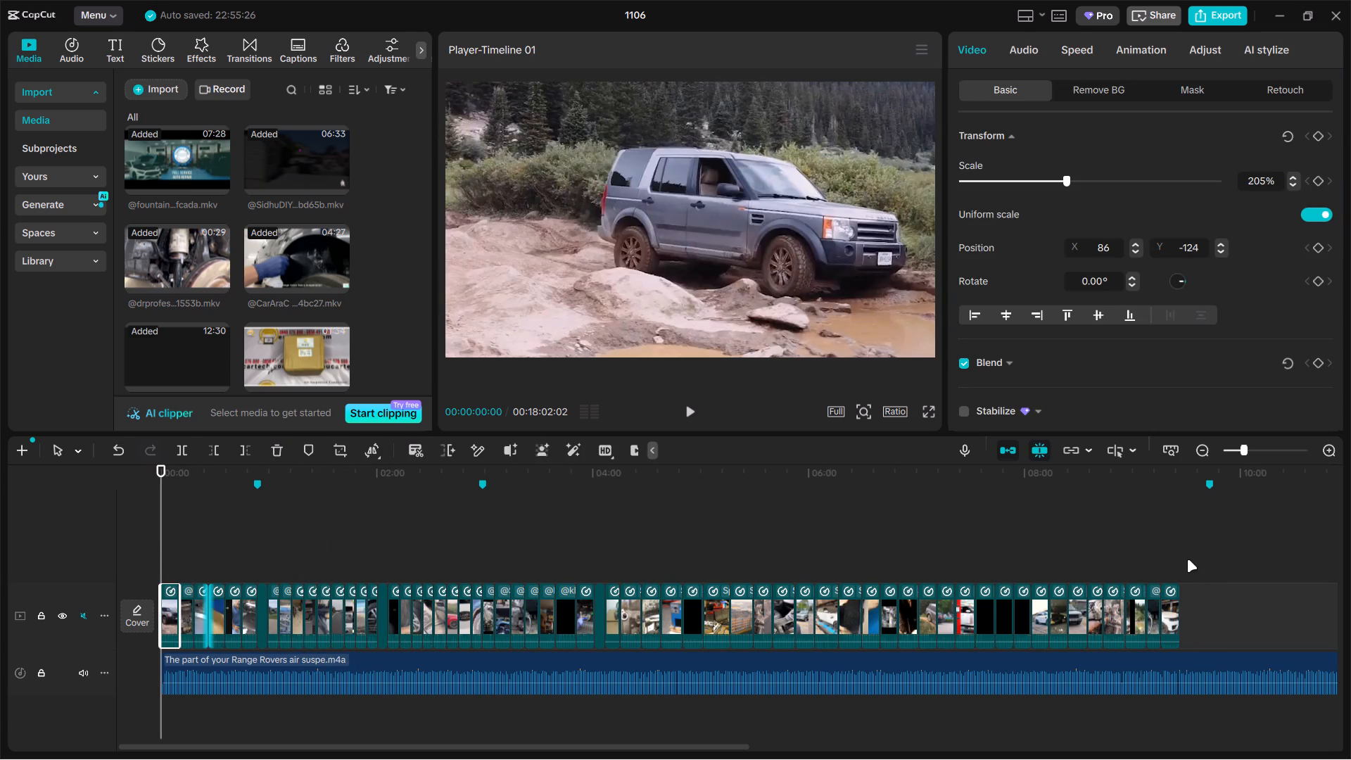
ctrl+click(1181, 559)
key(ctrl+v)
drag(1186, 554, 1201, 604)
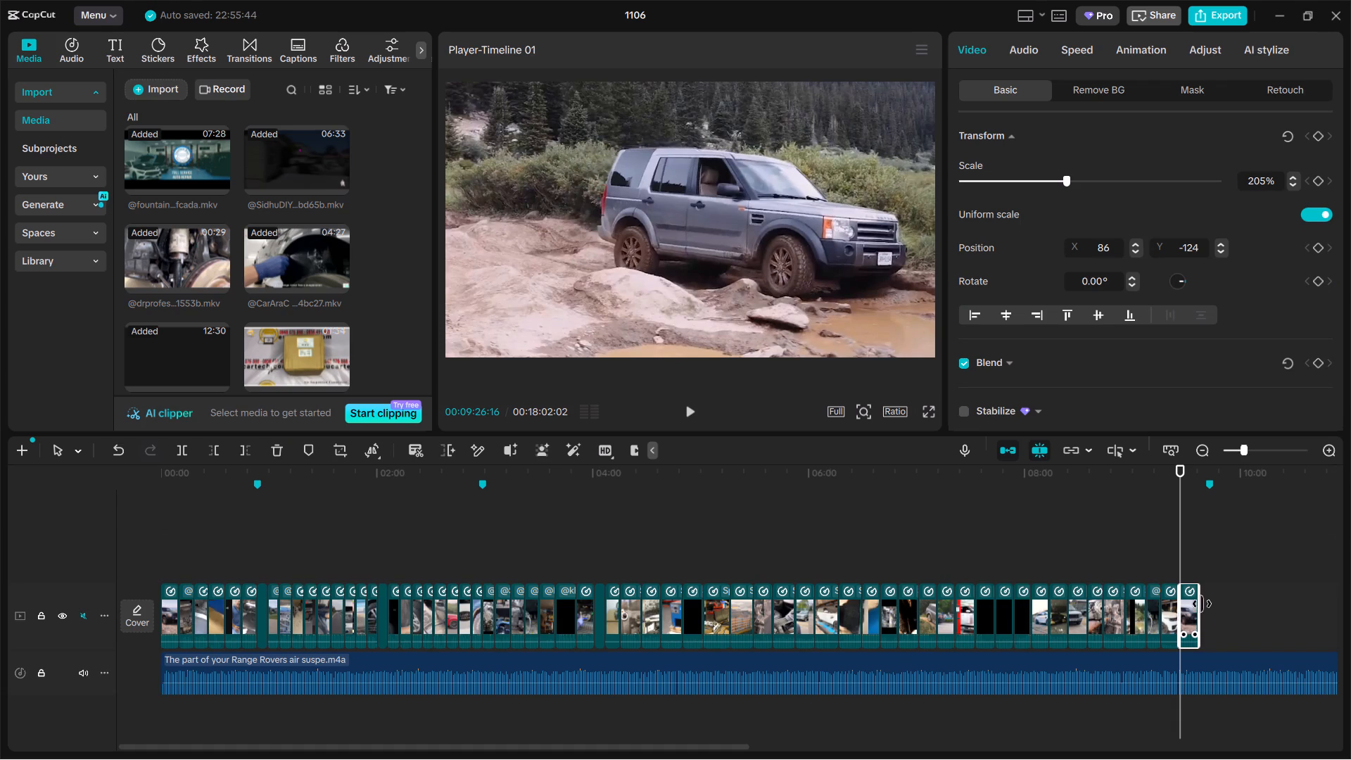
Extend the copied off-road clip's end and trim away its opening so it shows different footage and ends at about 00:09:38:24.
drag(1198, 606, 1229, 604)
drag(1234, 604, 1220, 606)
drag(1180, 607, 1209, 607)
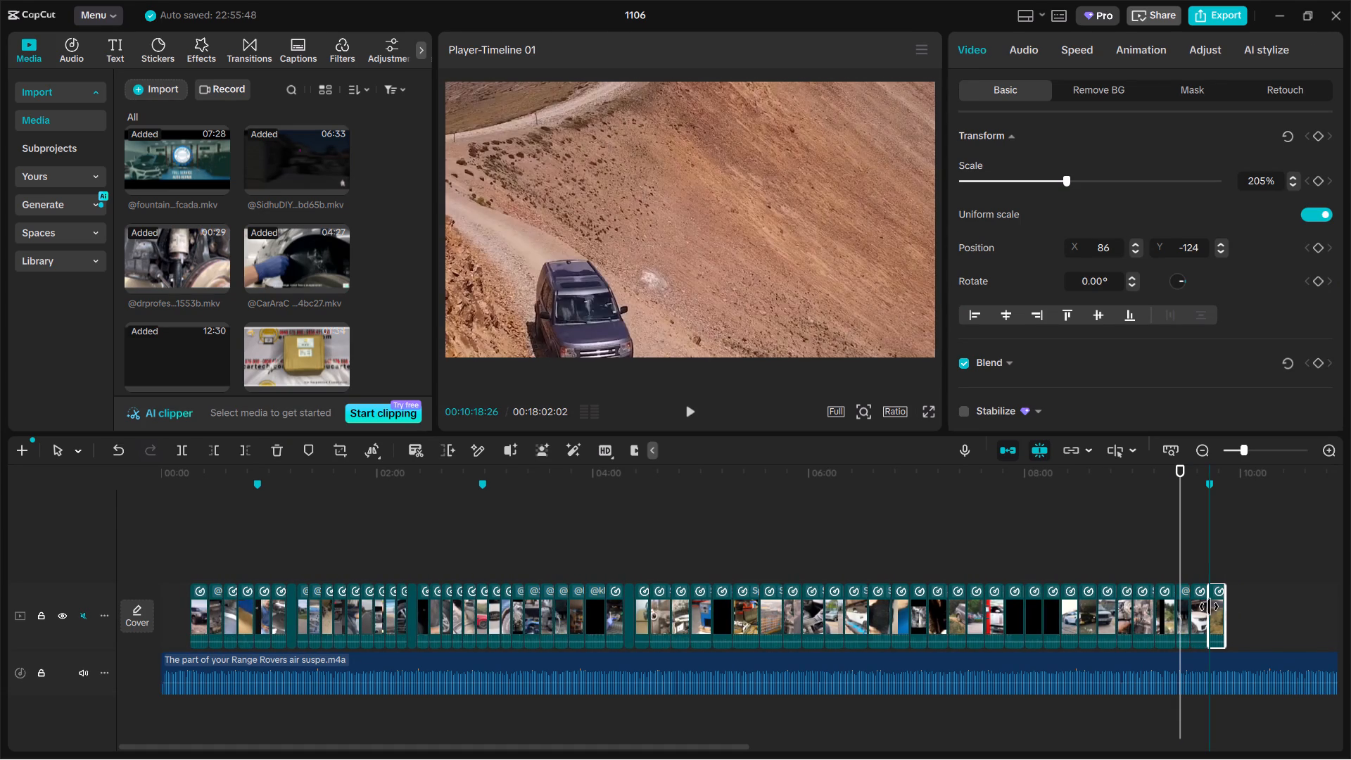
drag(1209, 607, 1205, 607)
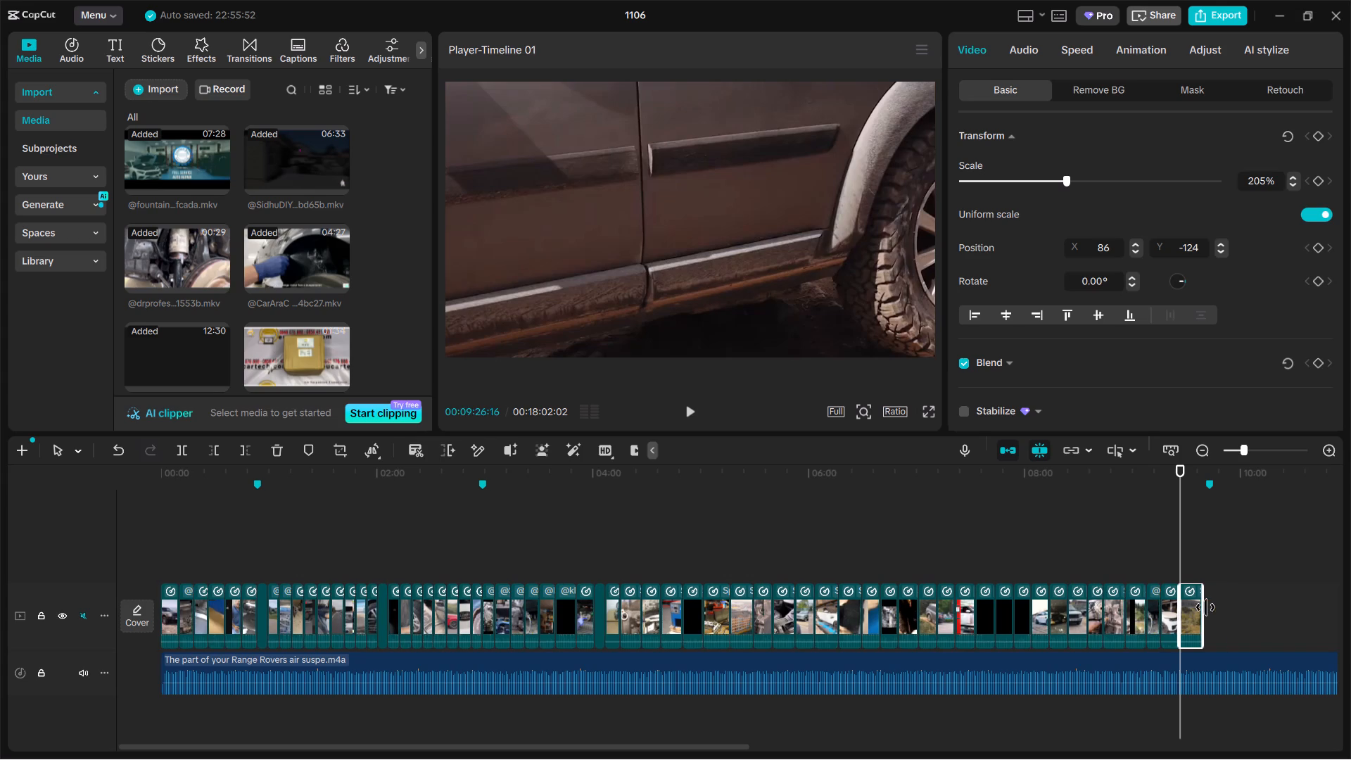
Copy the open trunk compartment clip at about 00:00:14 and place it on the main track's end at 00:09:38:24.
click(179, 560)
drag(179, 560, 183, 559)
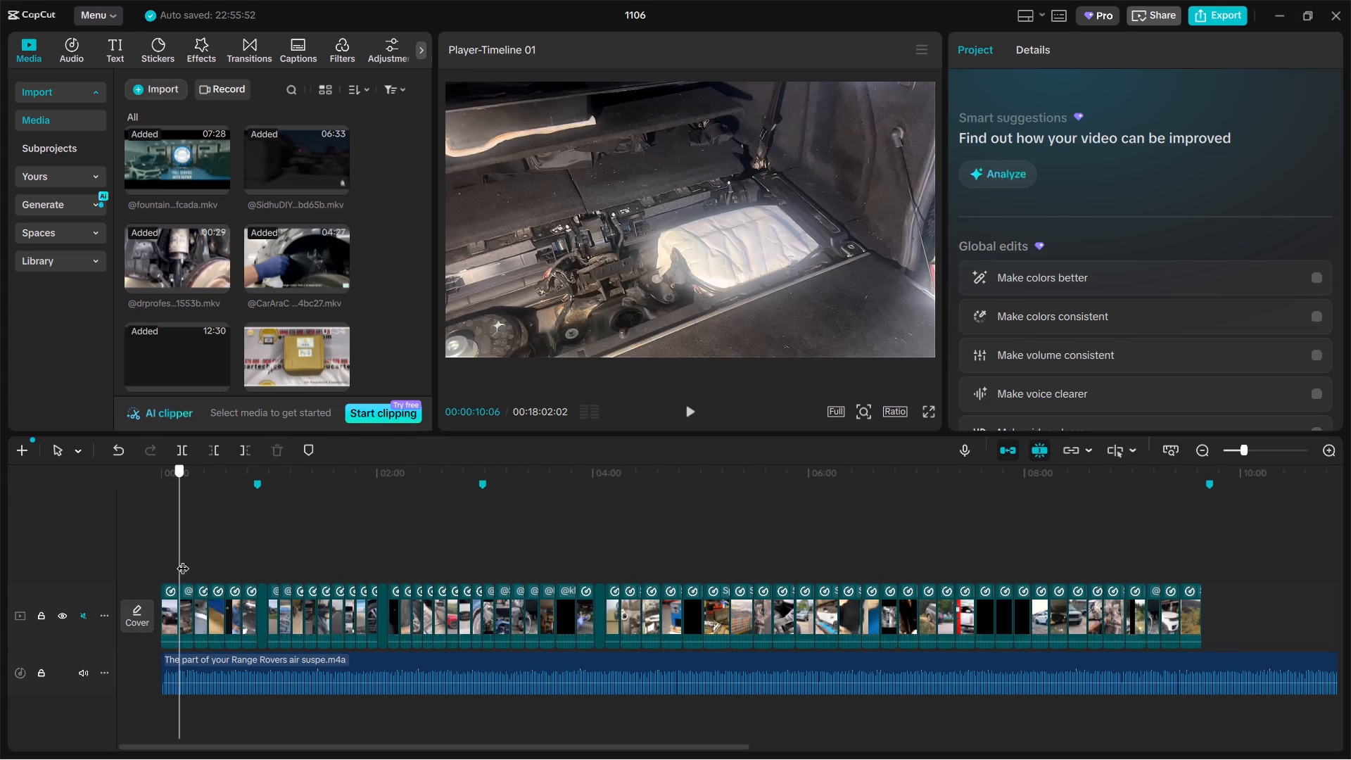
drag(183, 559, 187, 557)
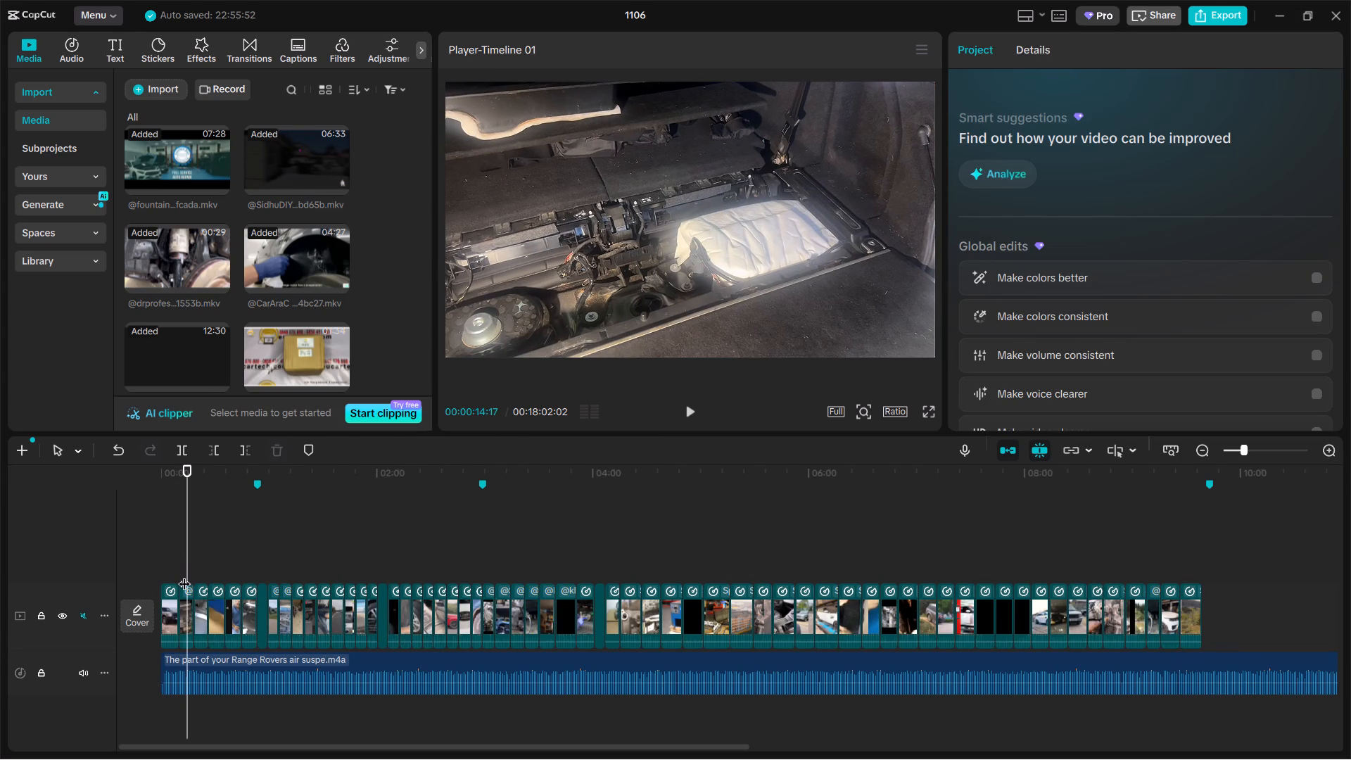
click(186, 591)
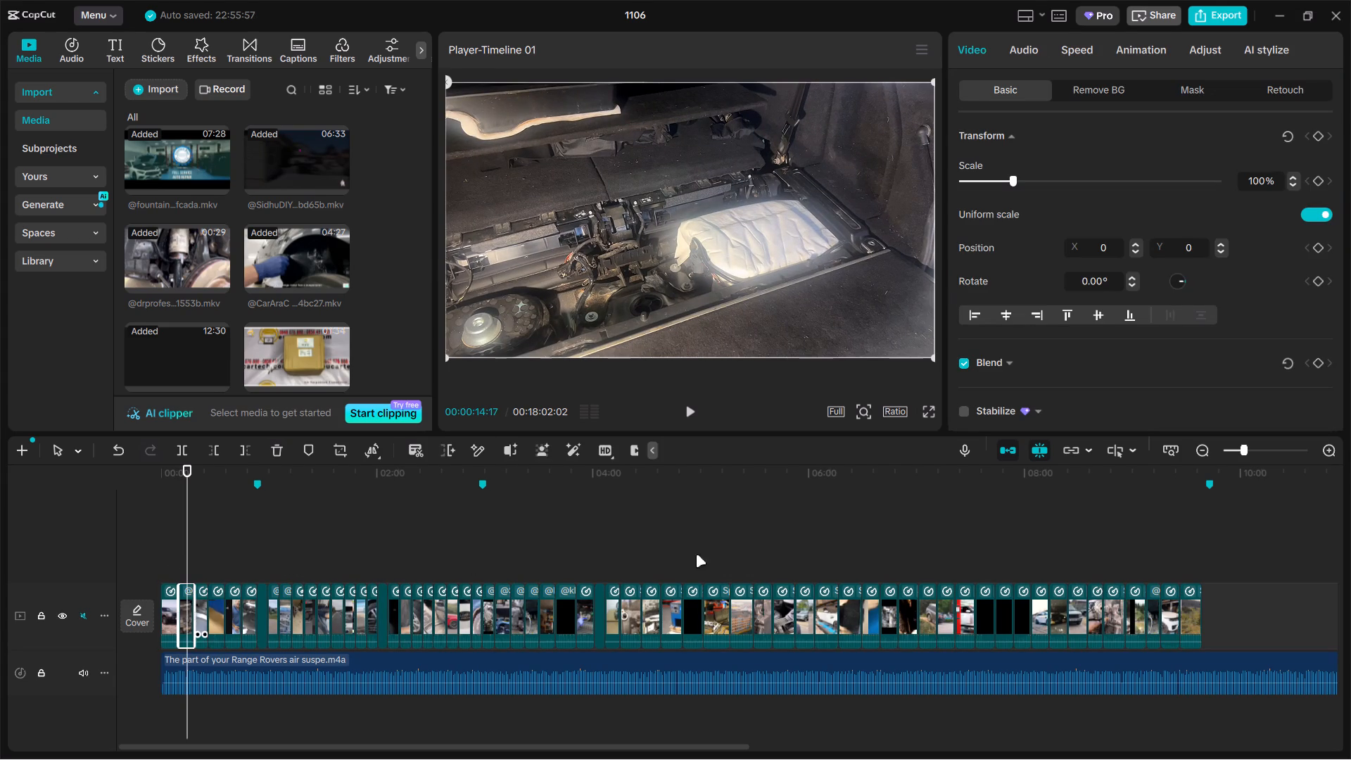
key(ctrl+c)
ctrl+click(1199, 565)
key(ctrl+v)
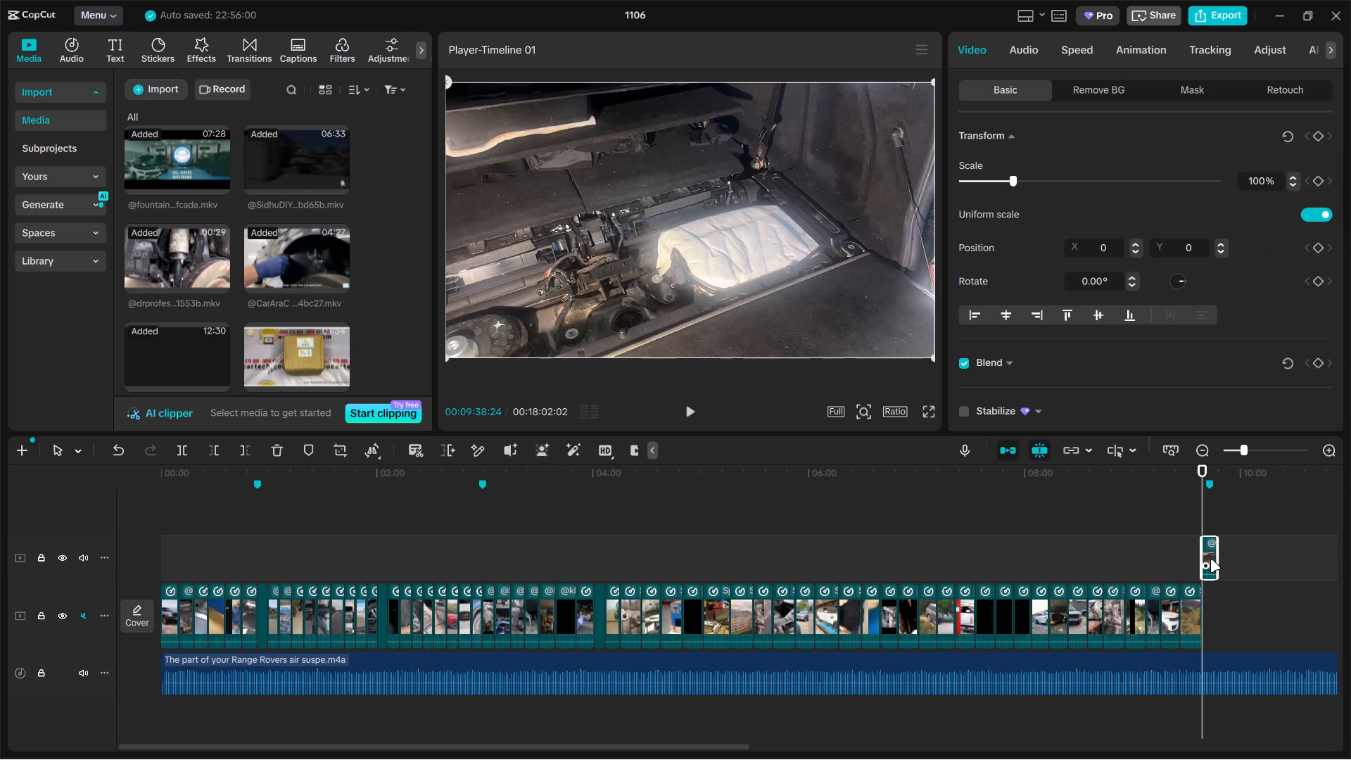
click(1207, 552)
drag(1208, 552, 1214, 584)
drag(1219, 549, 1212, 596)
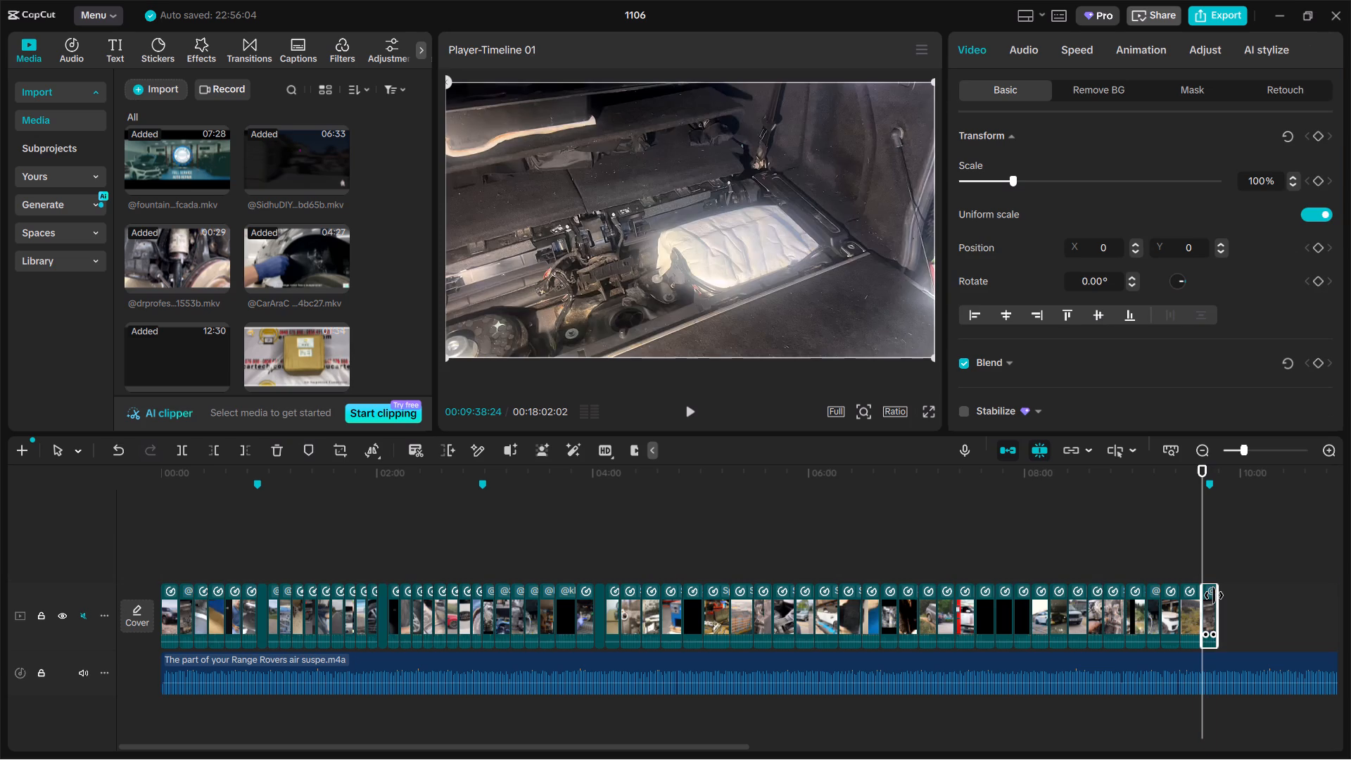
Extend the copied trunk clip's end, play it back, and adjust the end to about 00:09:49:28.
click(1217, 593)
key(space)
ctrl+scroll(1230, 580, up, 7)
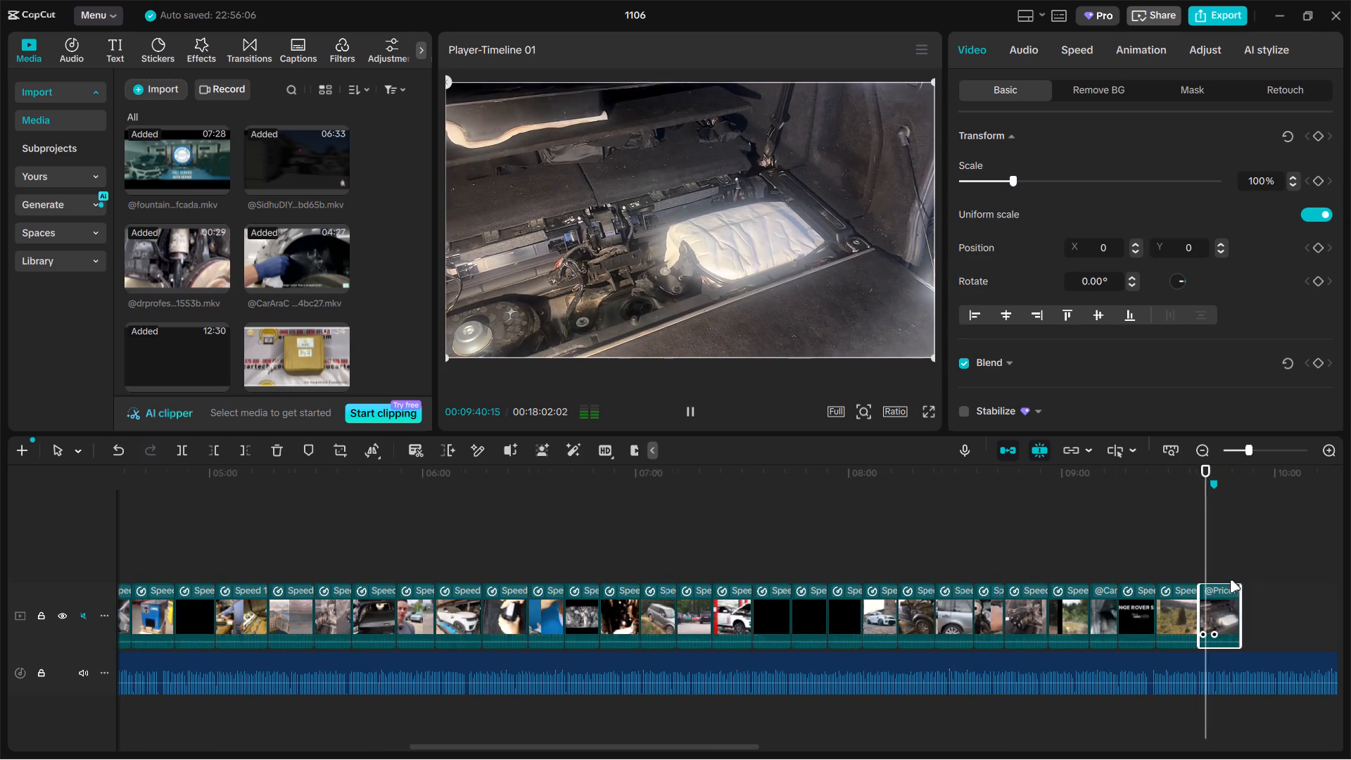
click(1243, 598)
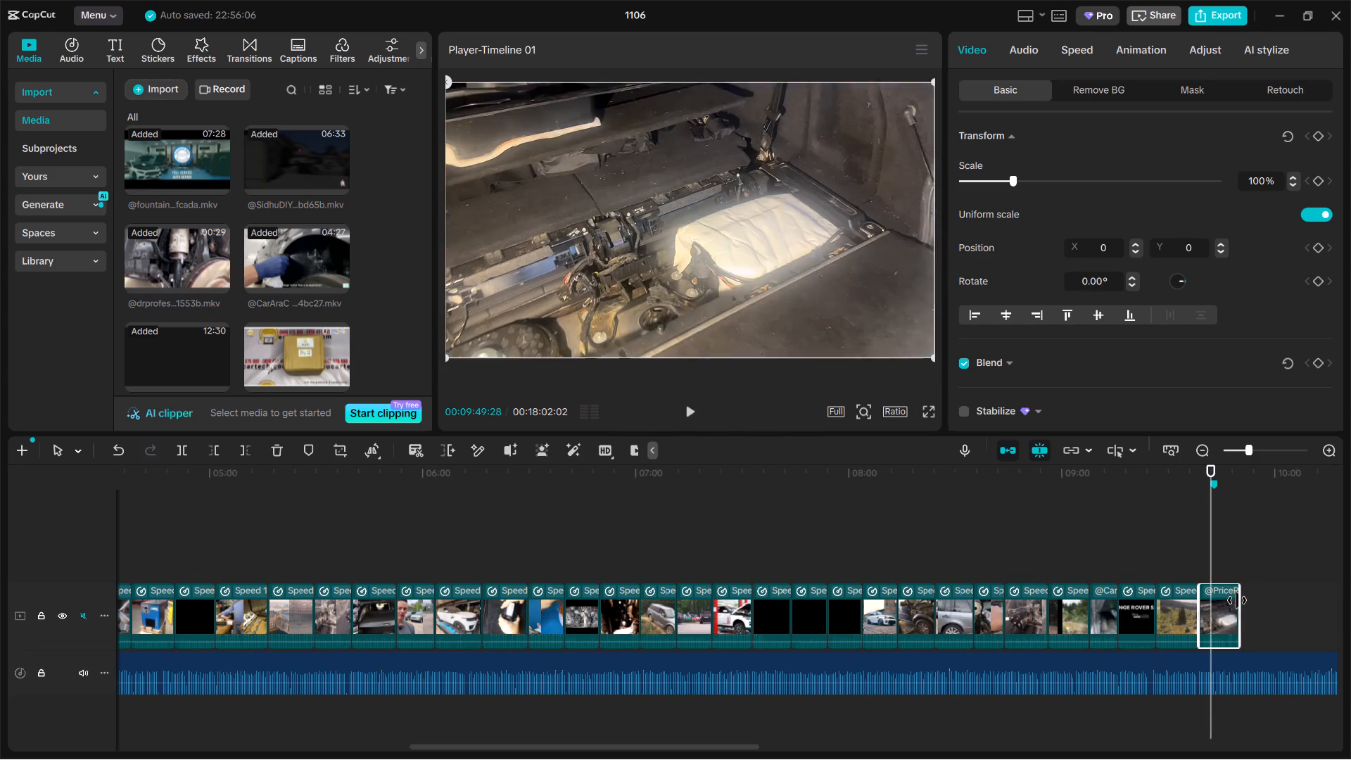
ctrl+scroll(1236, 600, down, 6)
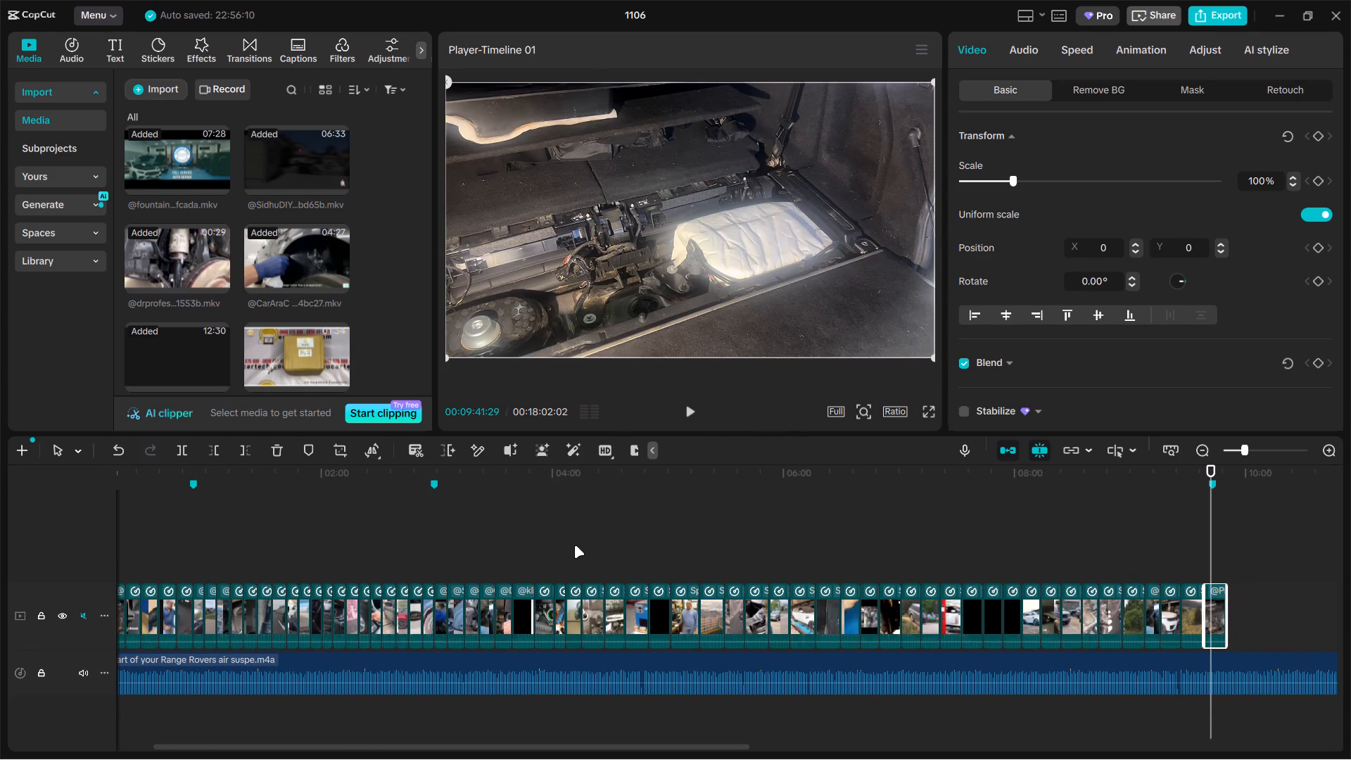
Look through the earlier clips and copy the underbody suspension clip at about 00:04:31 to an upper track at 00:08:35:08.
click(574, 545)
drag(574, 545, 579, 545)
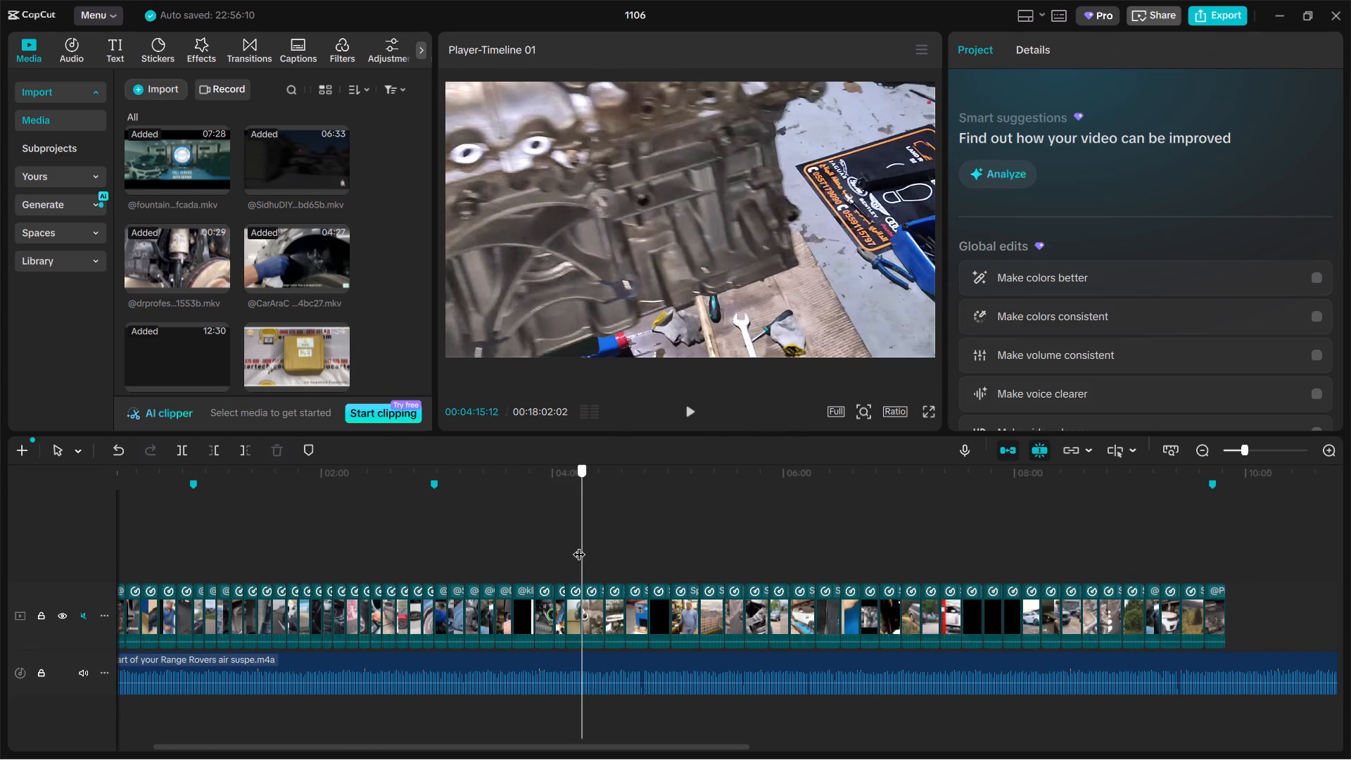
drag(579, 545, 602, 543)
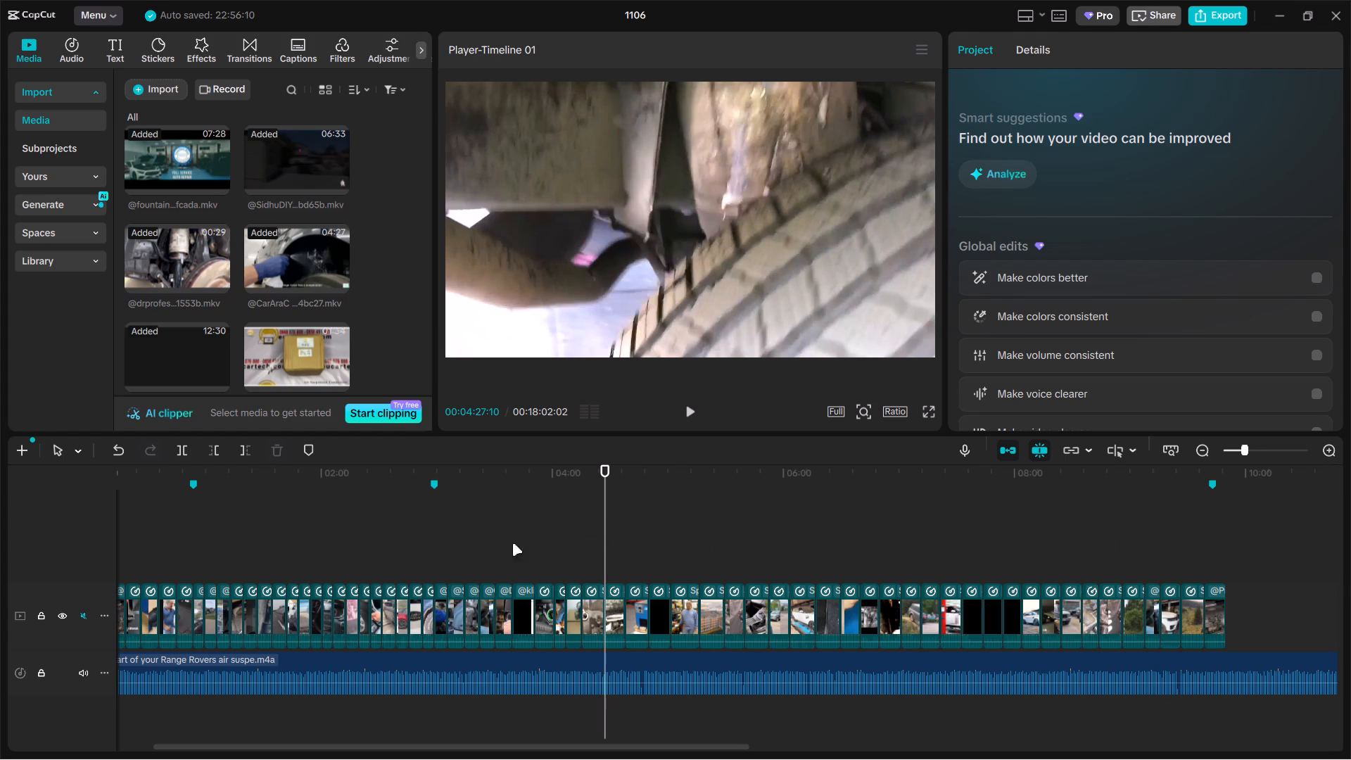
drag(604, 547, 614, 543)
click(613, 593)
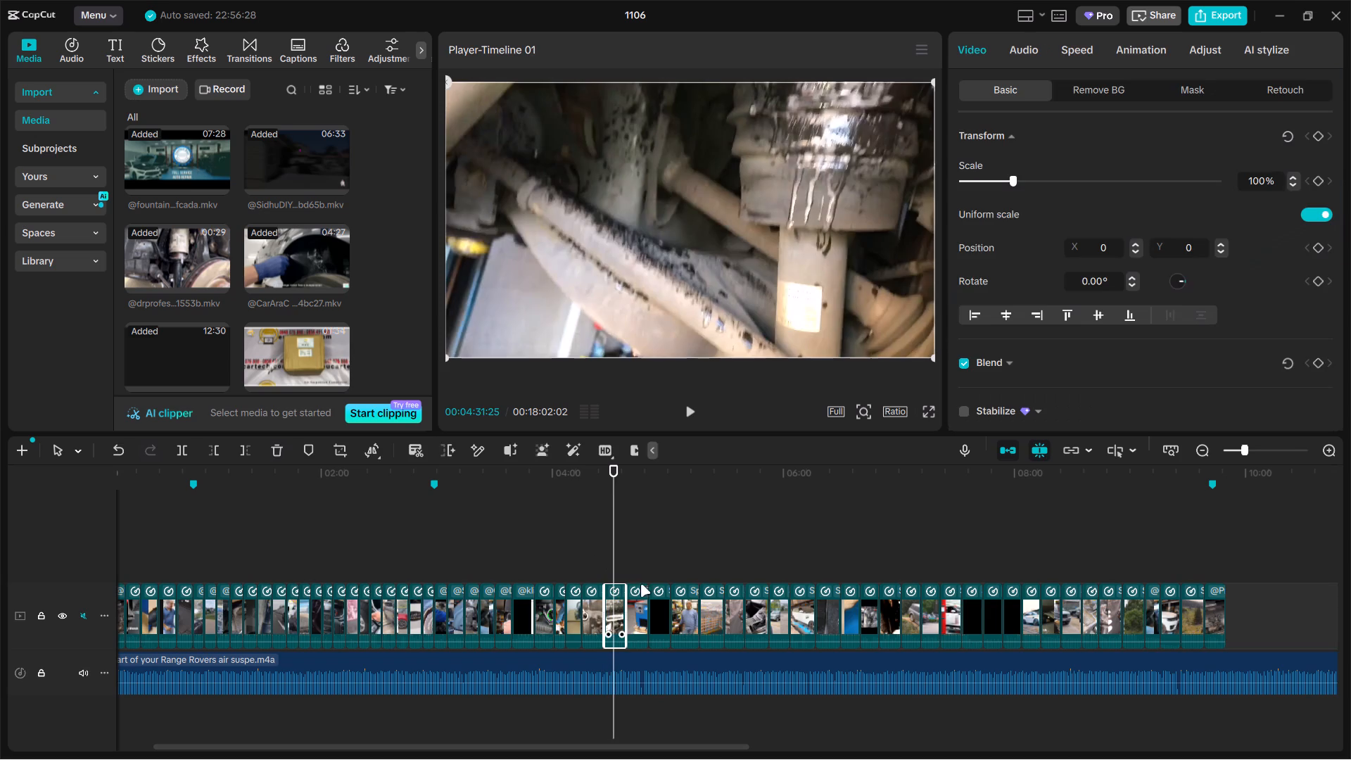
key(ctrl+c)
ctrl+click(1082, 557)
key(ctrl+v)
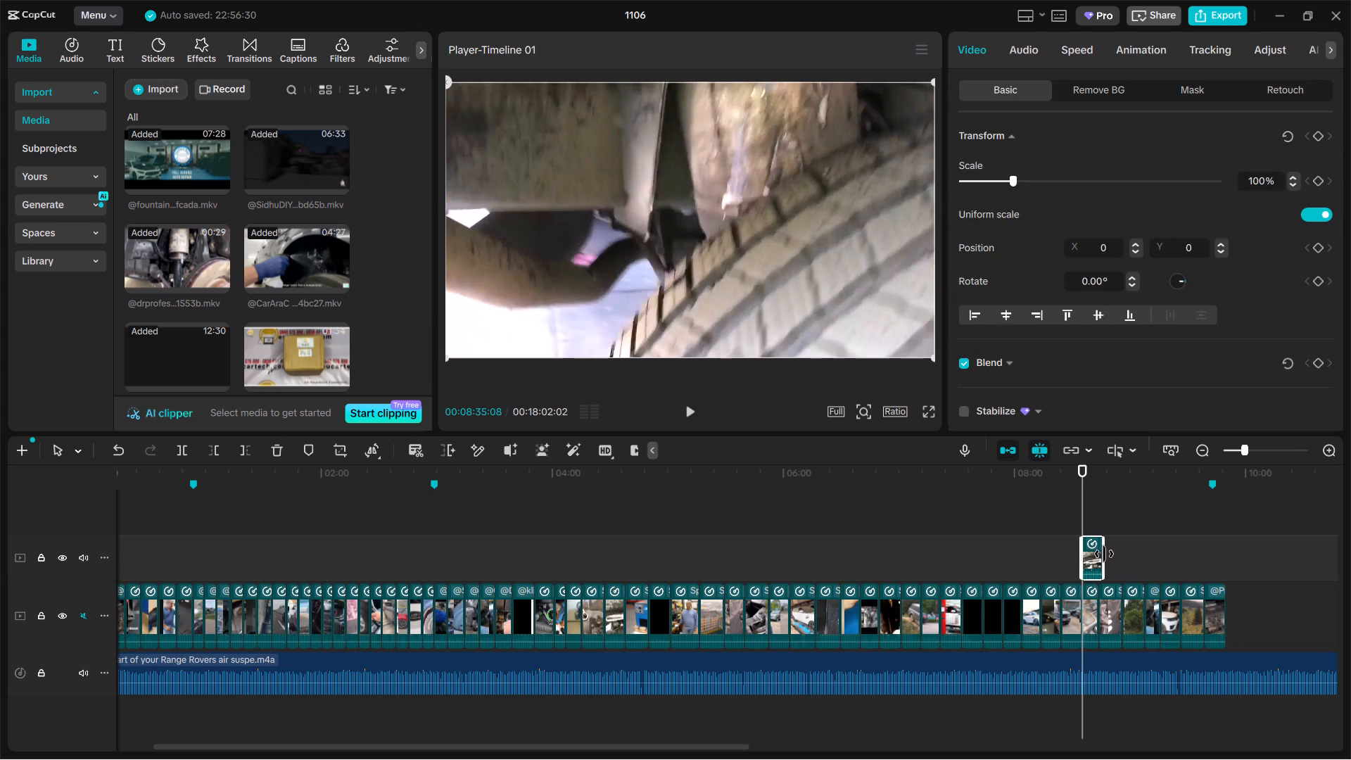
Extend the copied suspension clip's end, trim away its opening, and insert it into the main track at 00:08:35:08.
drag(1104, 554, 1120, 550)
drag(1086, 554, 1100, 554)
drag(1113, 548, 1085, 595)
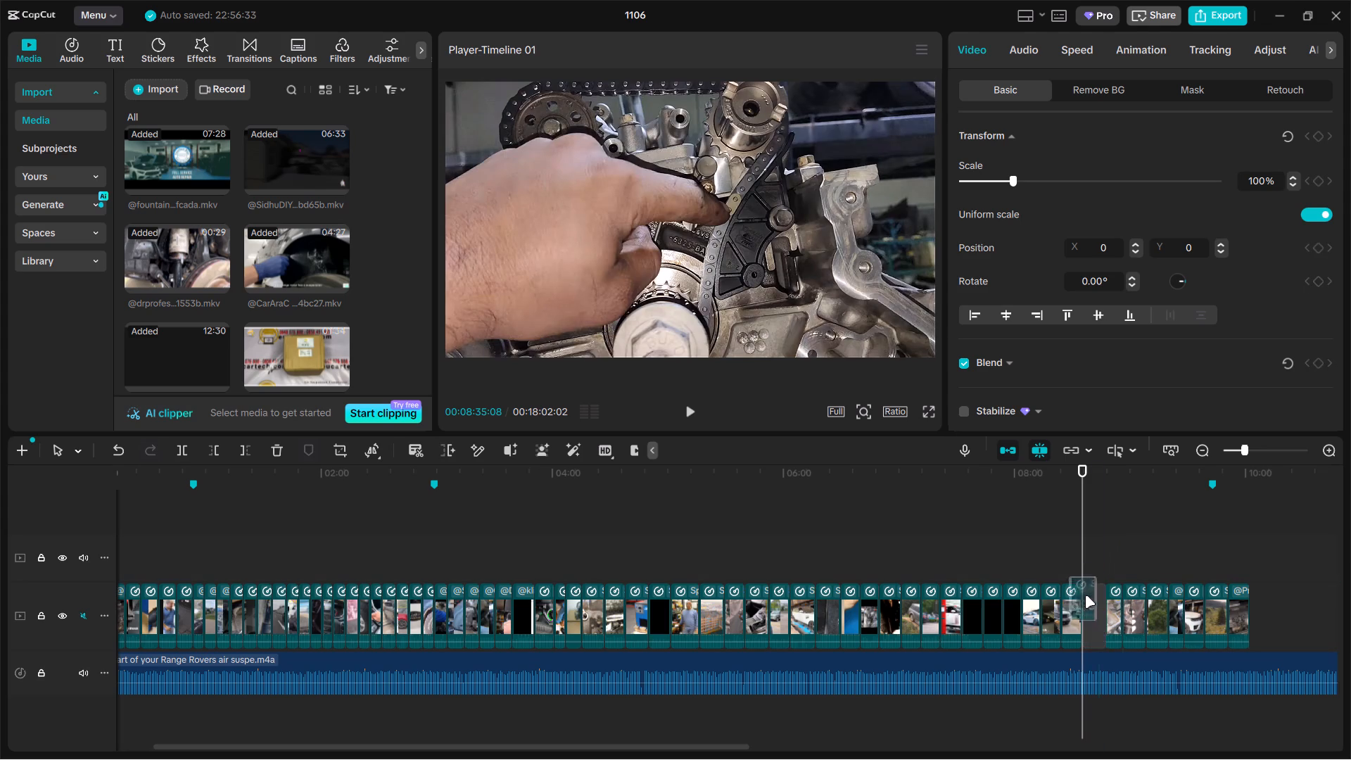
drag(1085, 595, 1085, 600)
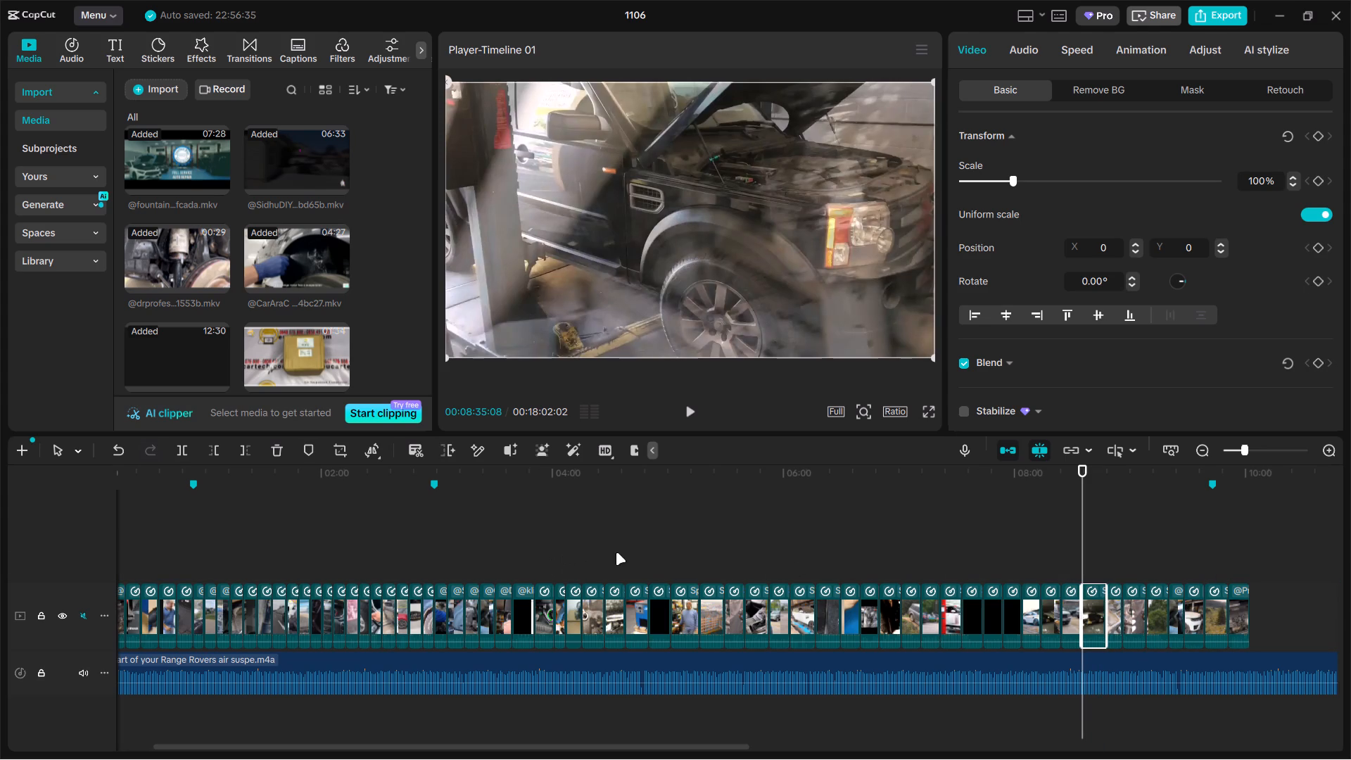
Shorten the end of the blue ABAC air dryer clip on the main track to about 00:05:13.
drag(612, 552, 1283, 625)
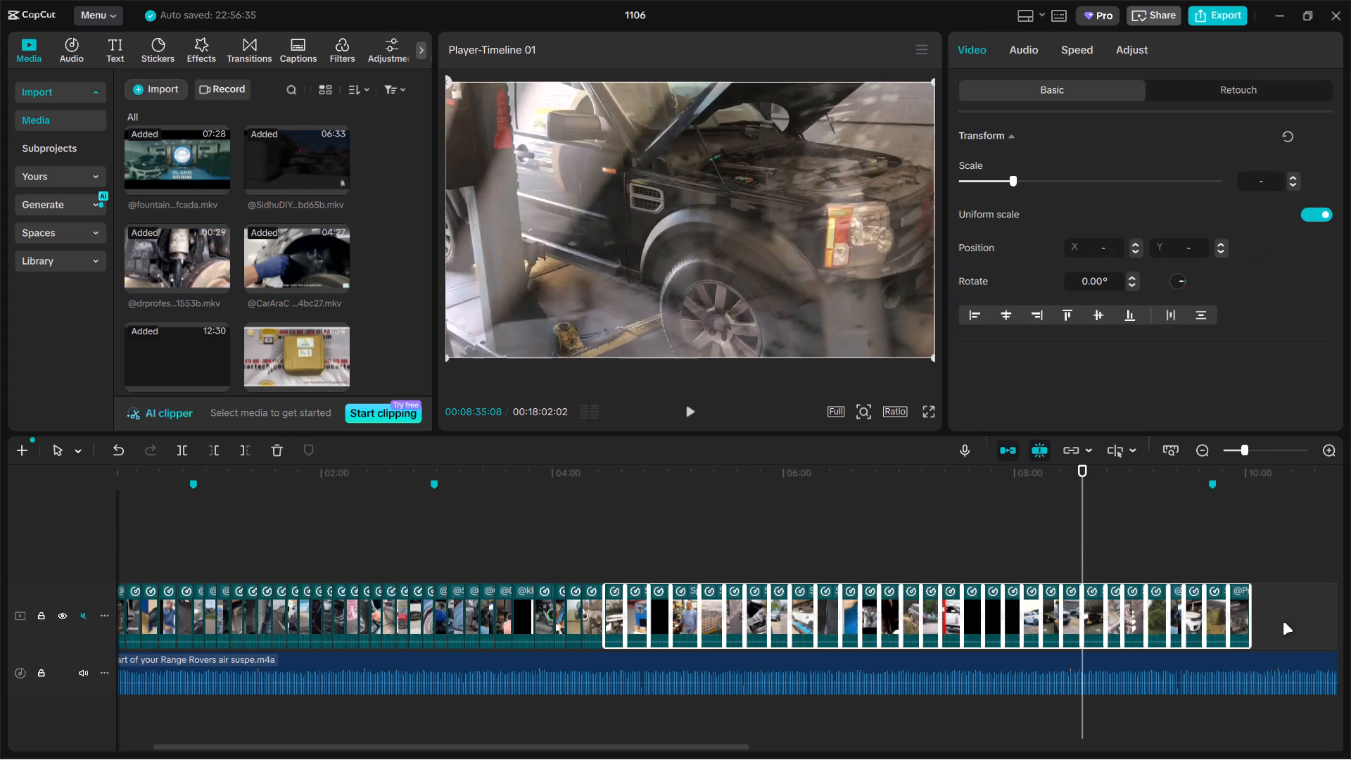
click(672, 551)
drag(672, 551, 704, 589)
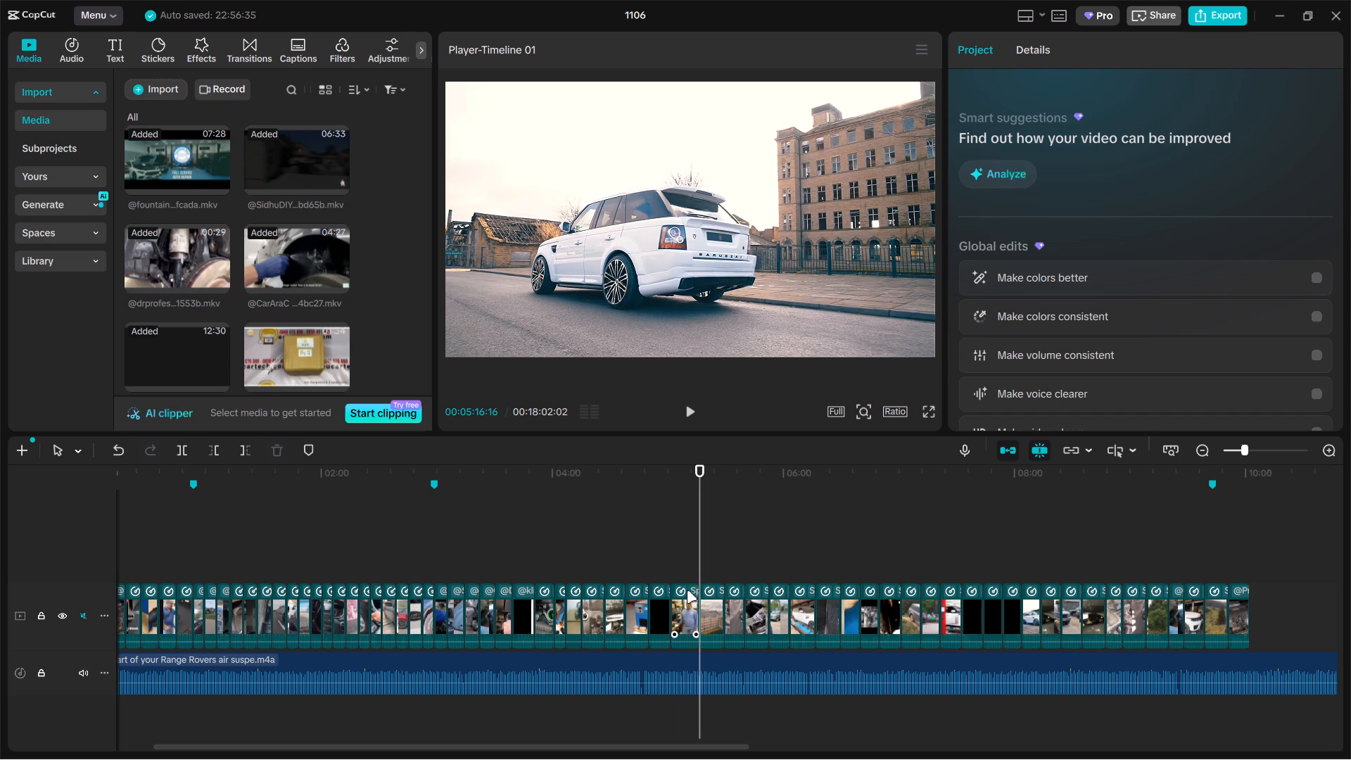
click(681, 594)
drag(699, 599, 692, 599)
Review the main track's middle clips and shorten the end of the white Range Rover street clip to about 00:05:23.
click(920, 550)
drag(920, 550, 1122, 568)
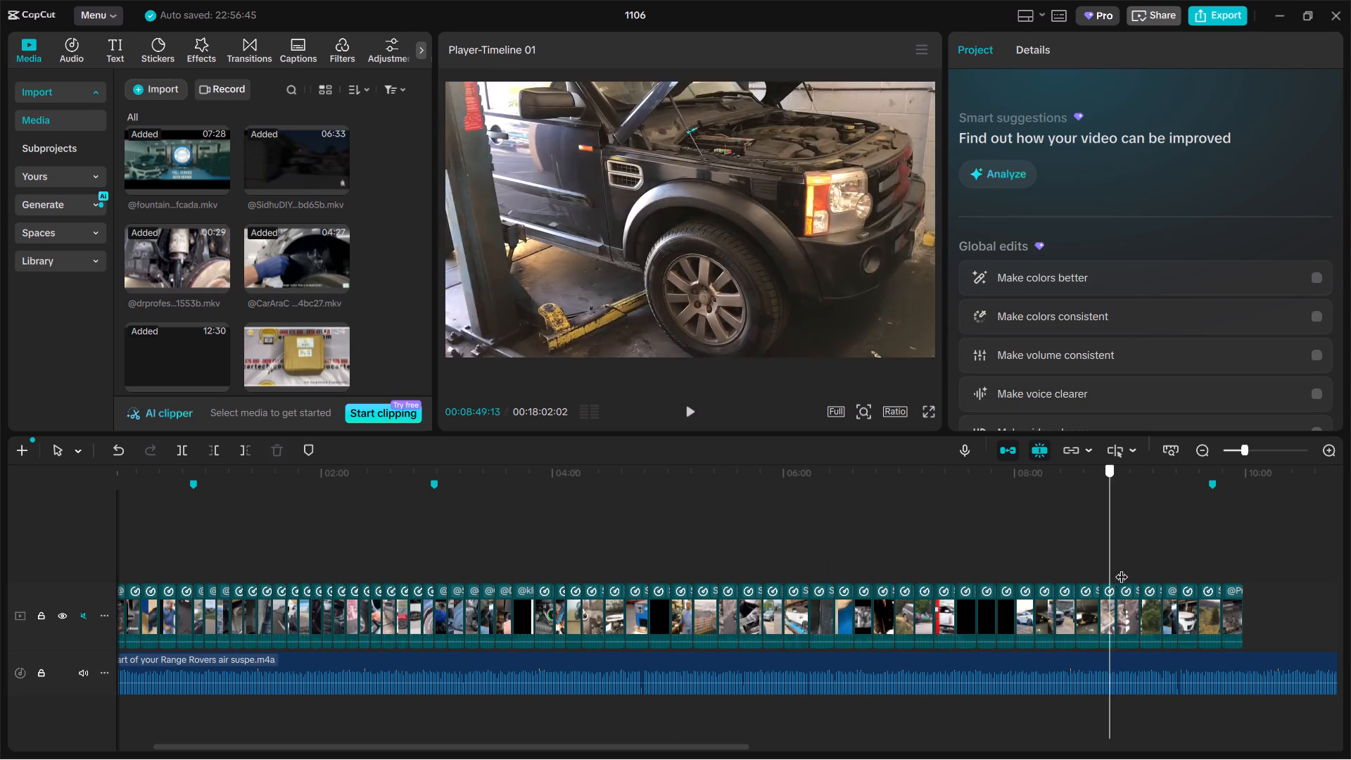
drag(1122, 568, 922, 565)
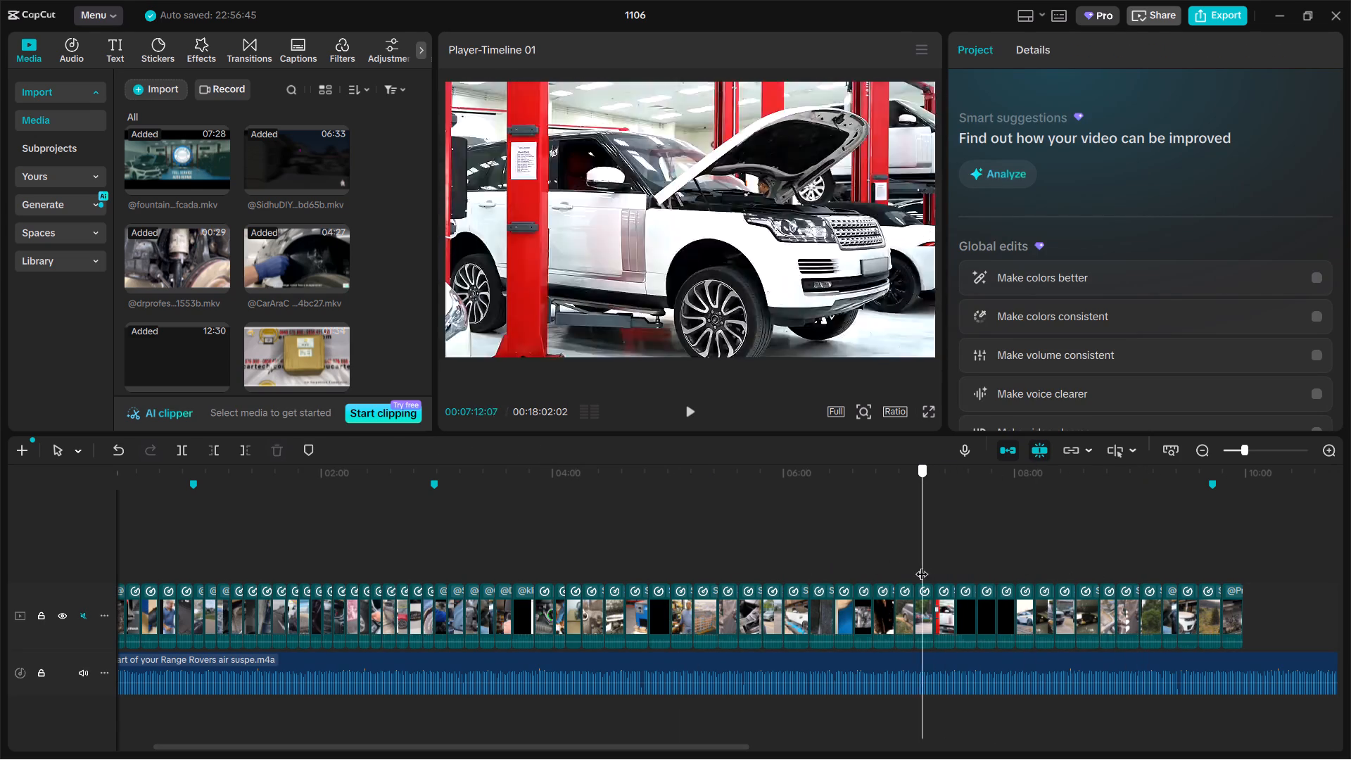
drag(922, 565, 561, 563)
drag(560, 562, 687, 557)
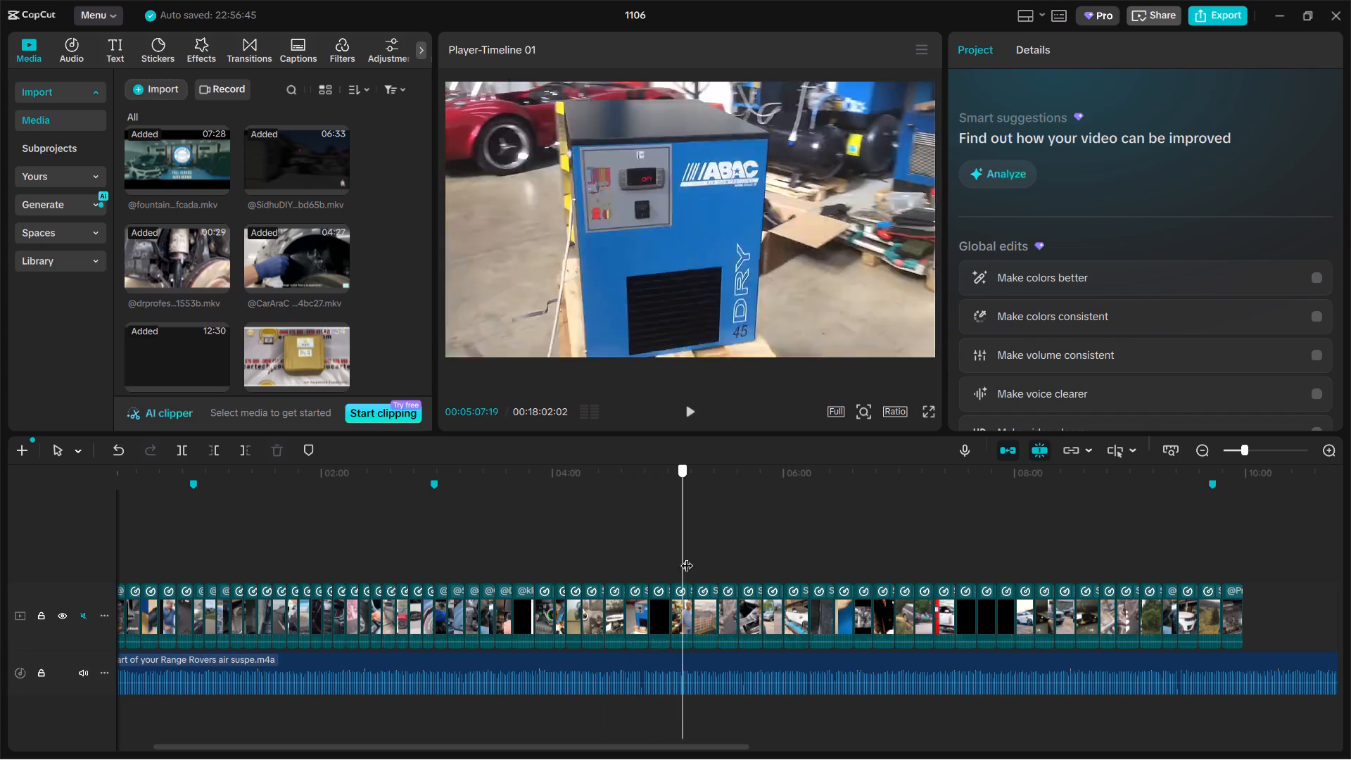
drag(687, 557, 700, 557)
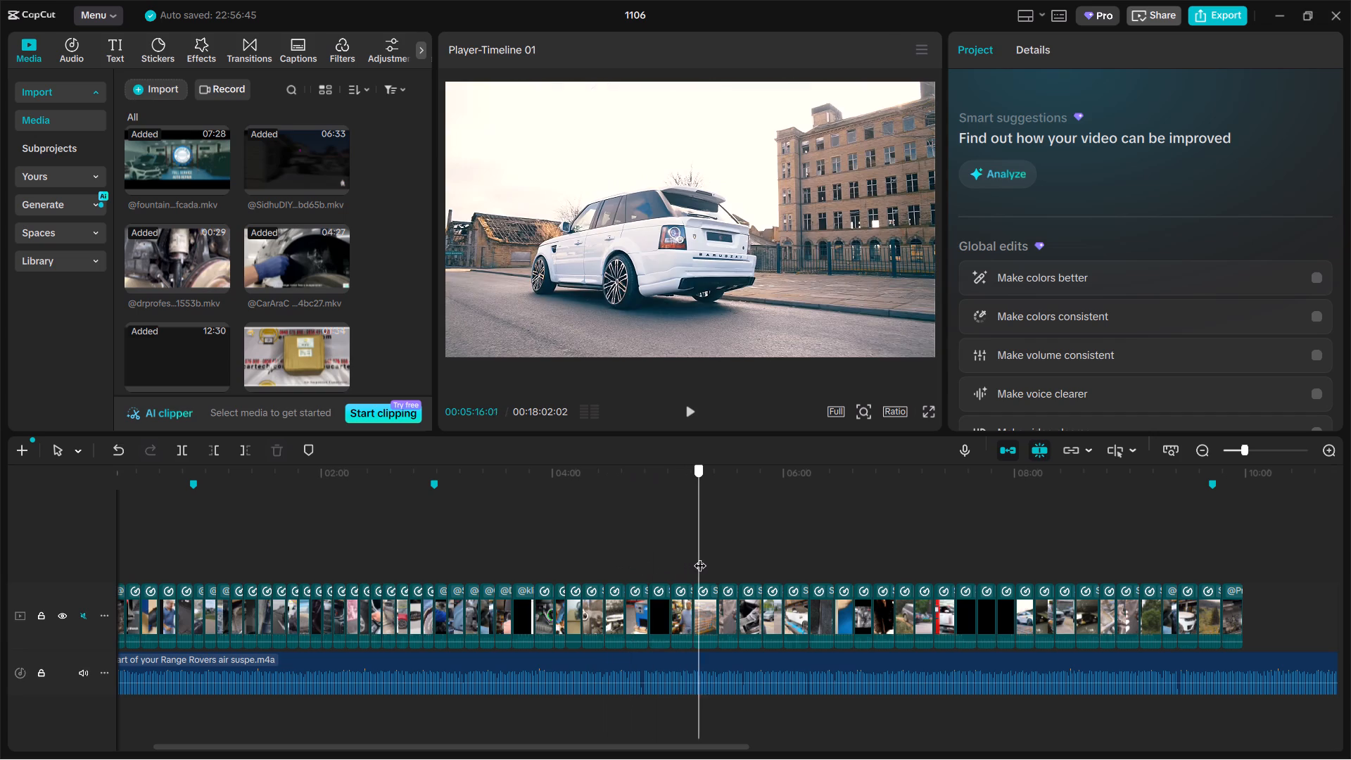
drag(700, 557, 716, 555)
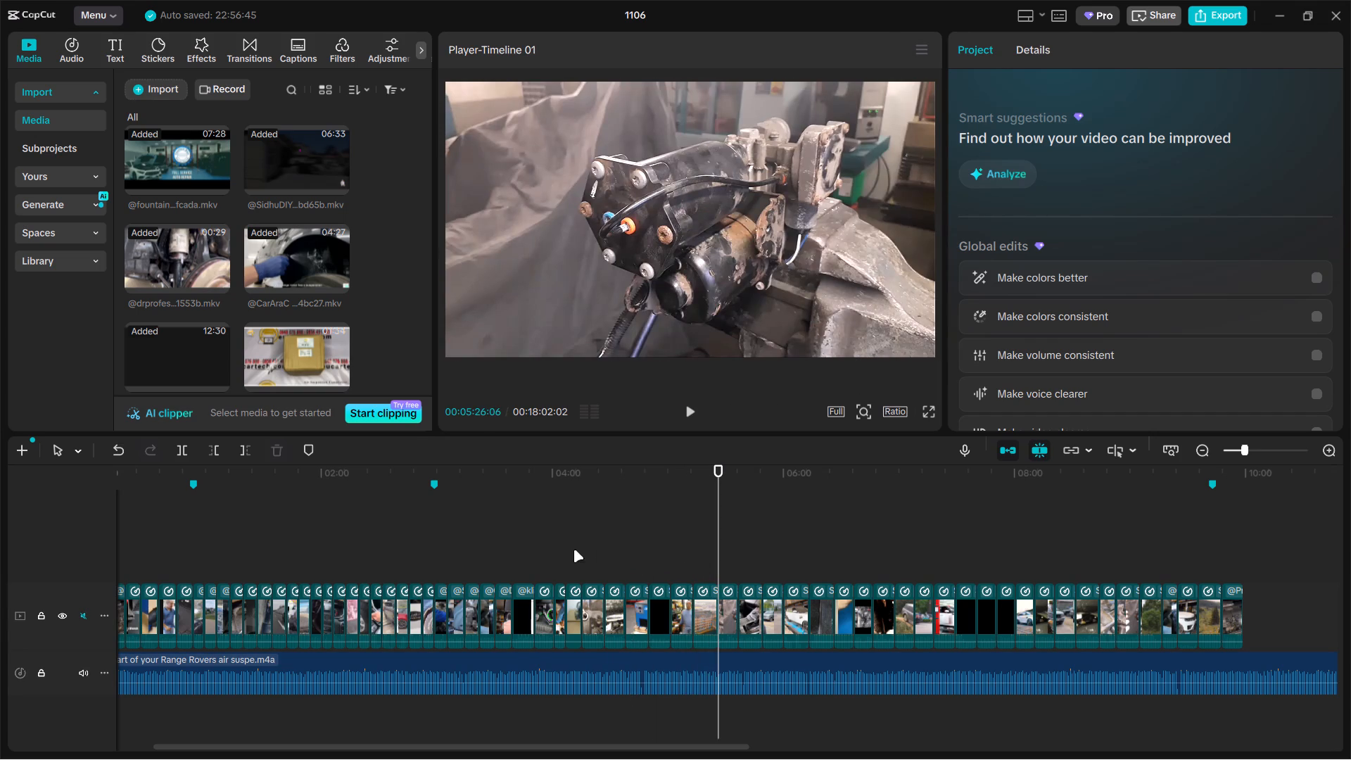
ctrl+scroll(750, 575, up, 5)
click(703, 600)
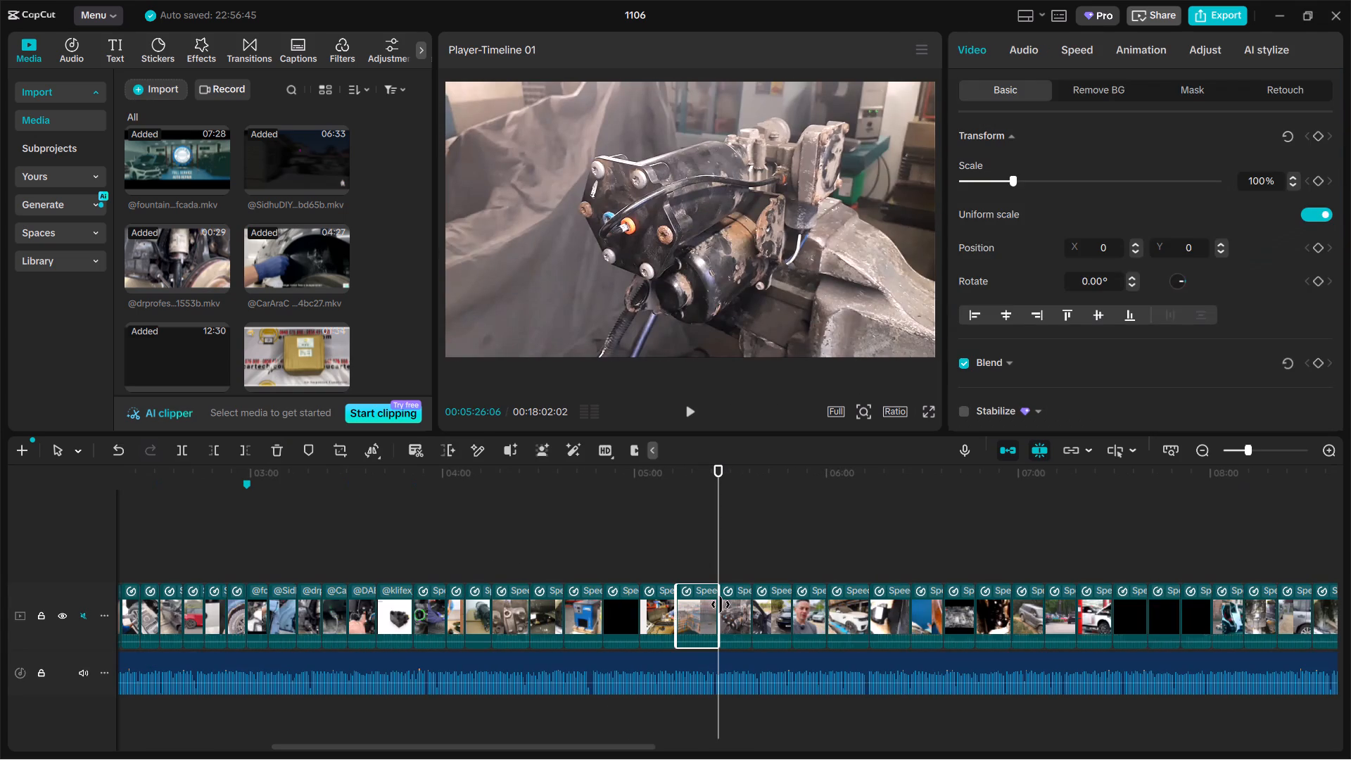
drag(721, 604, 709, 604)
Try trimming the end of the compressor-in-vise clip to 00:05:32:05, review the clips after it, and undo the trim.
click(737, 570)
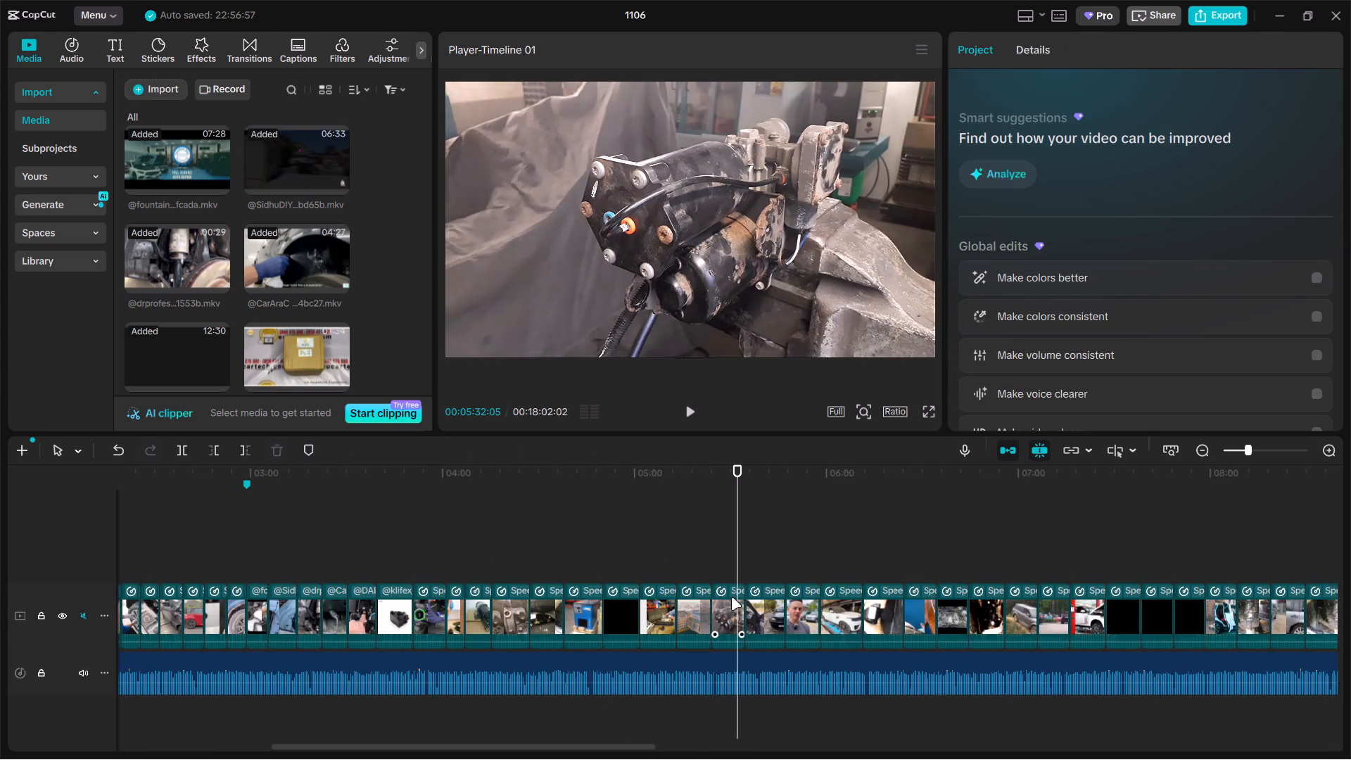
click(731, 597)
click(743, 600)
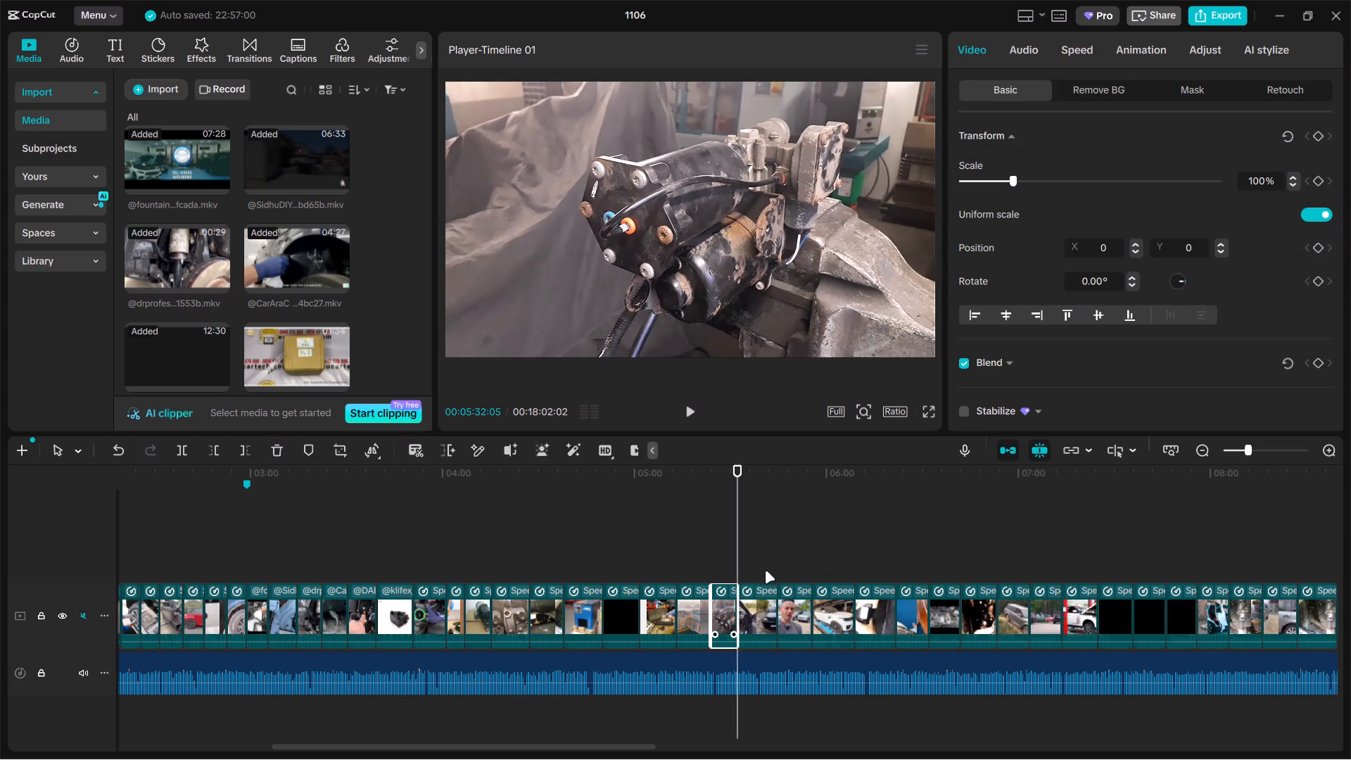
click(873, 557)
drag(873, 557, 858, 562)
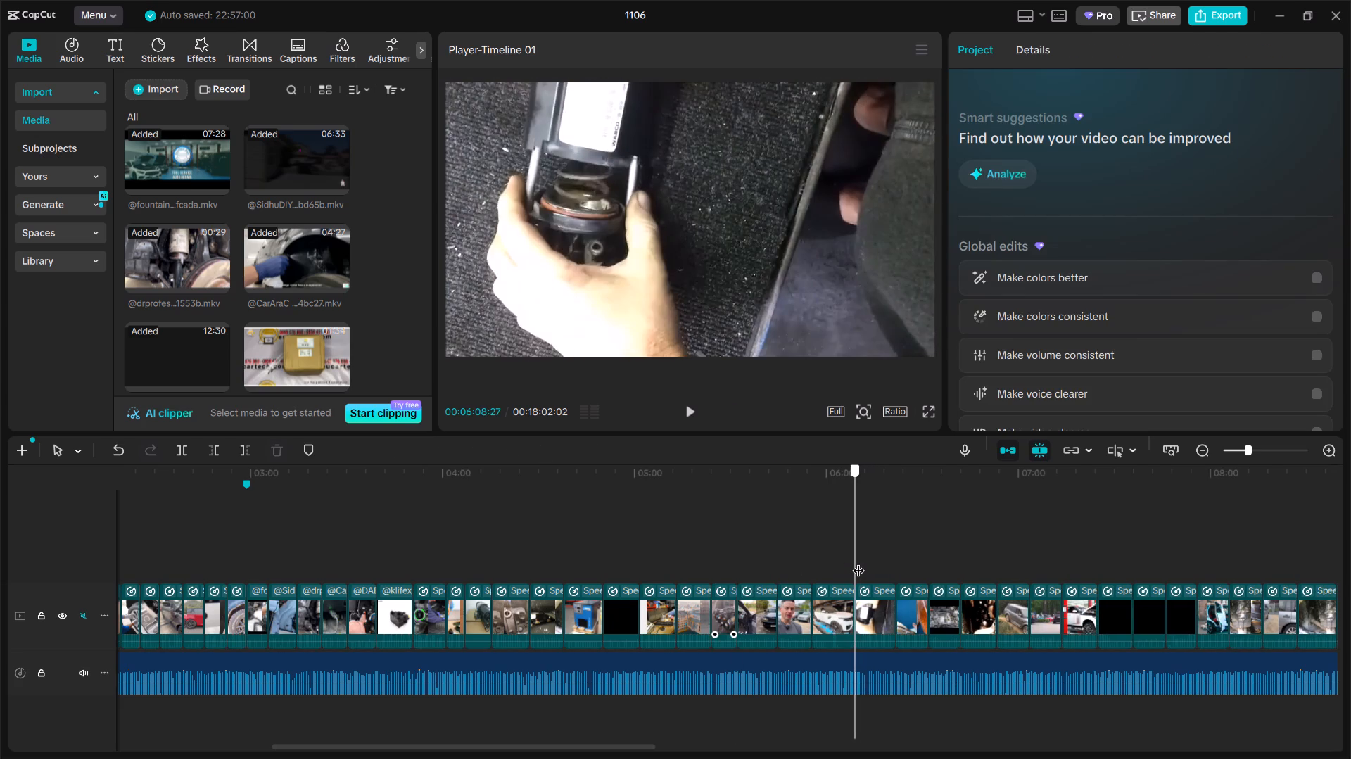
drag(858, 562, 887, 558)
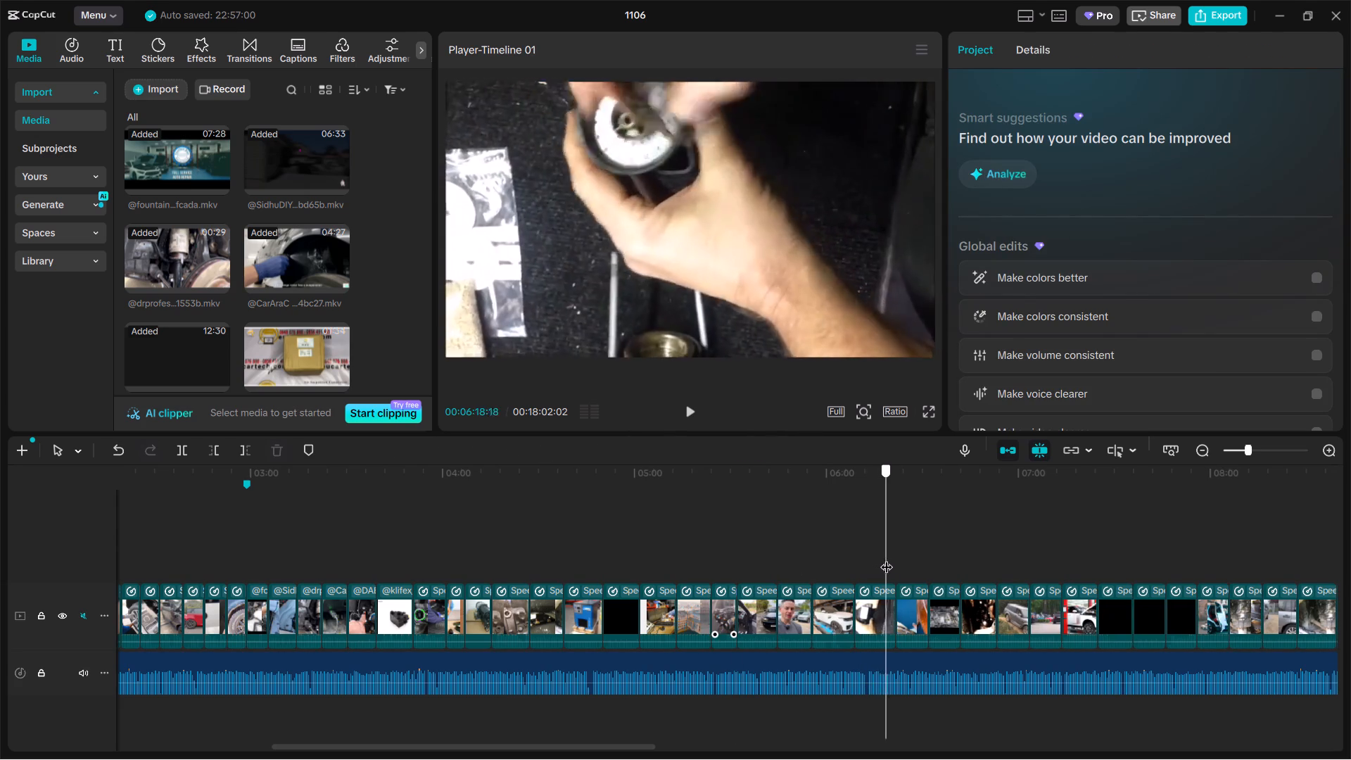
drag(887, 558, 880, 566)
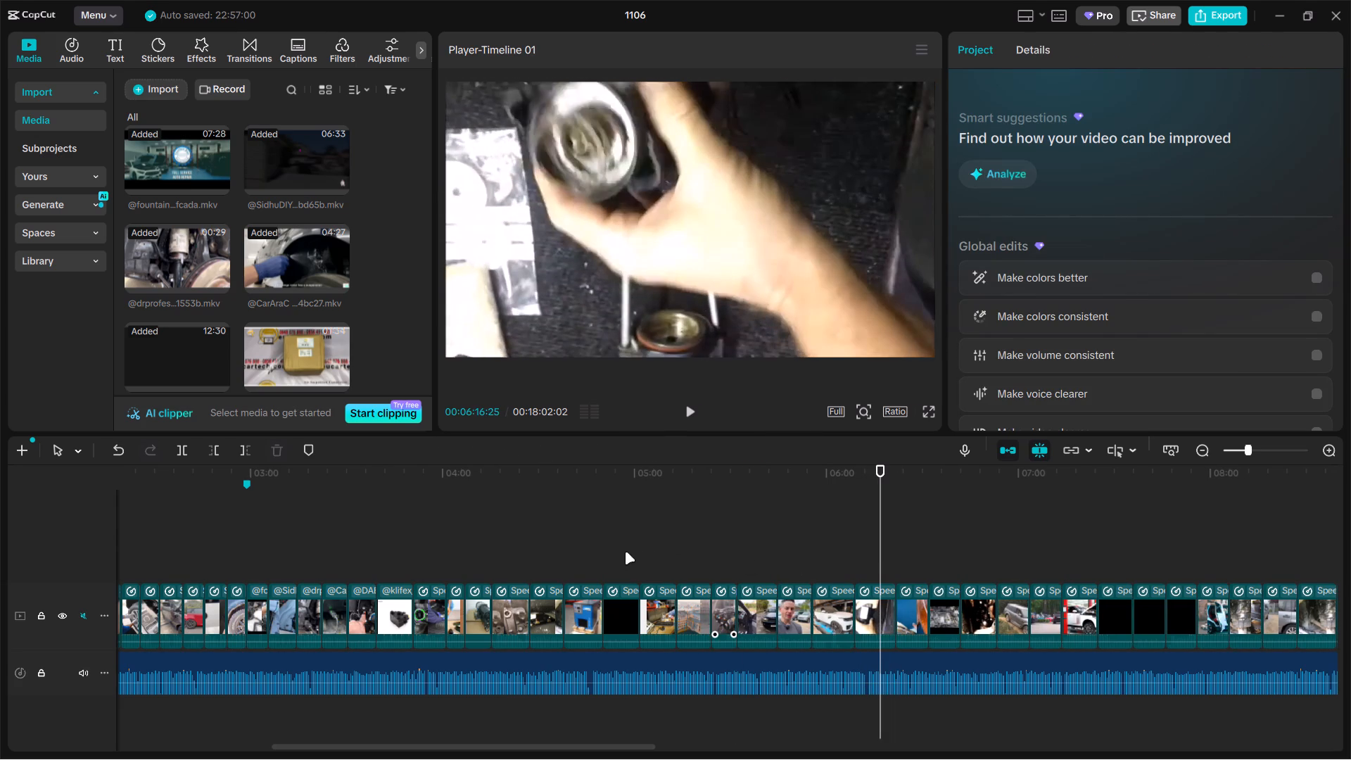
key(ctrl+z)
Select the main track clips from about 00:04:14 to 00:07:04 and shorten all their ends together slightly.
drag(501, 557, 1025, 619)
click(1038, 606)
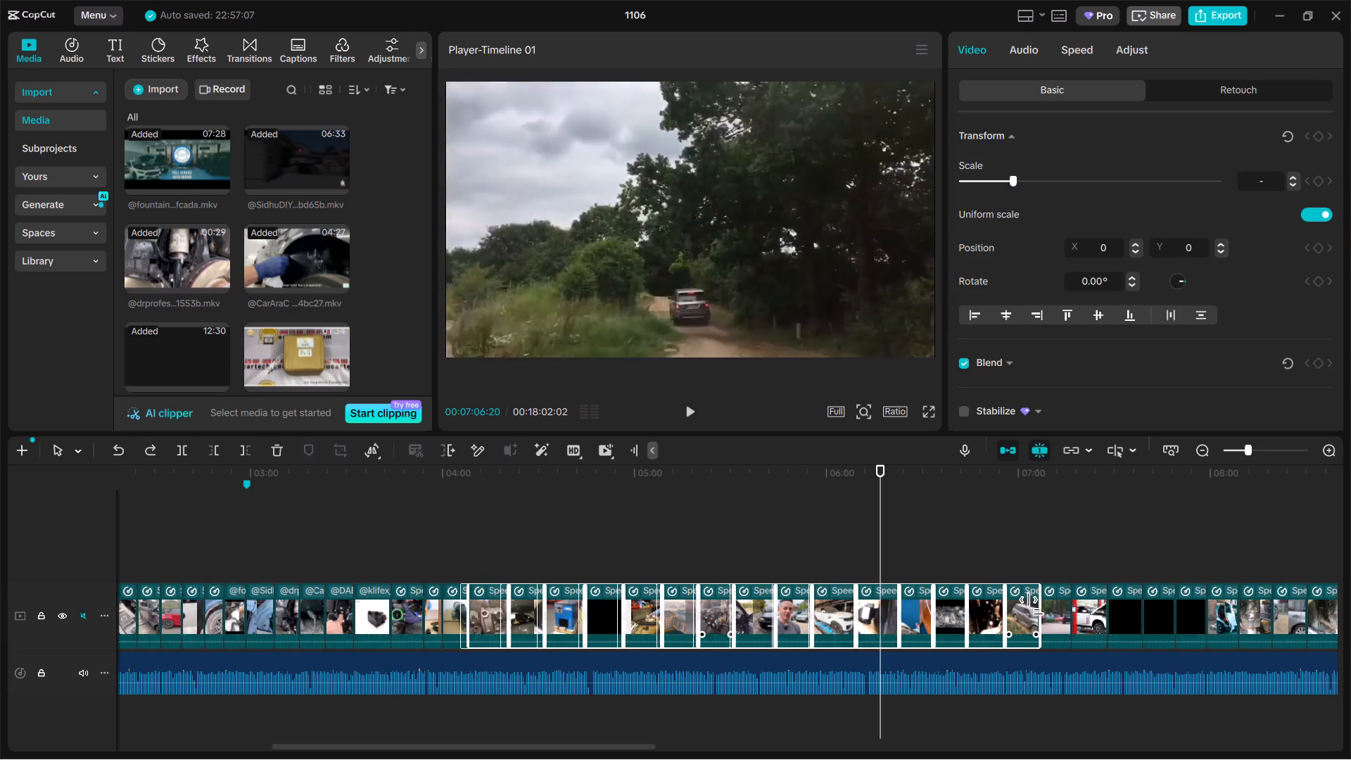
ctrl+scroll(1033, 599, down, 6)
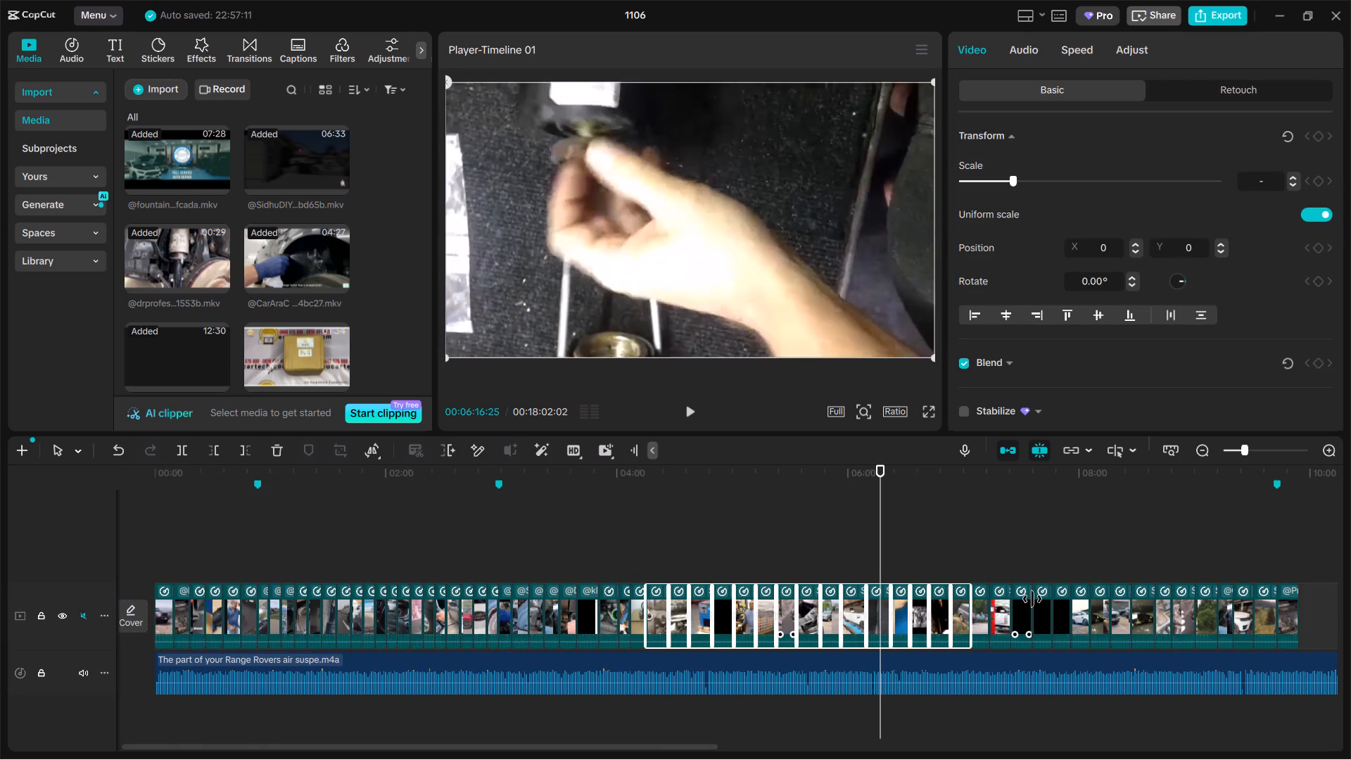
Select the clips from about 00:04:26 to 00:07:56 and adjust their ends together until the main track finishes just past the last marker.
click(633, 547)
drag(671, 552, 672, 554)
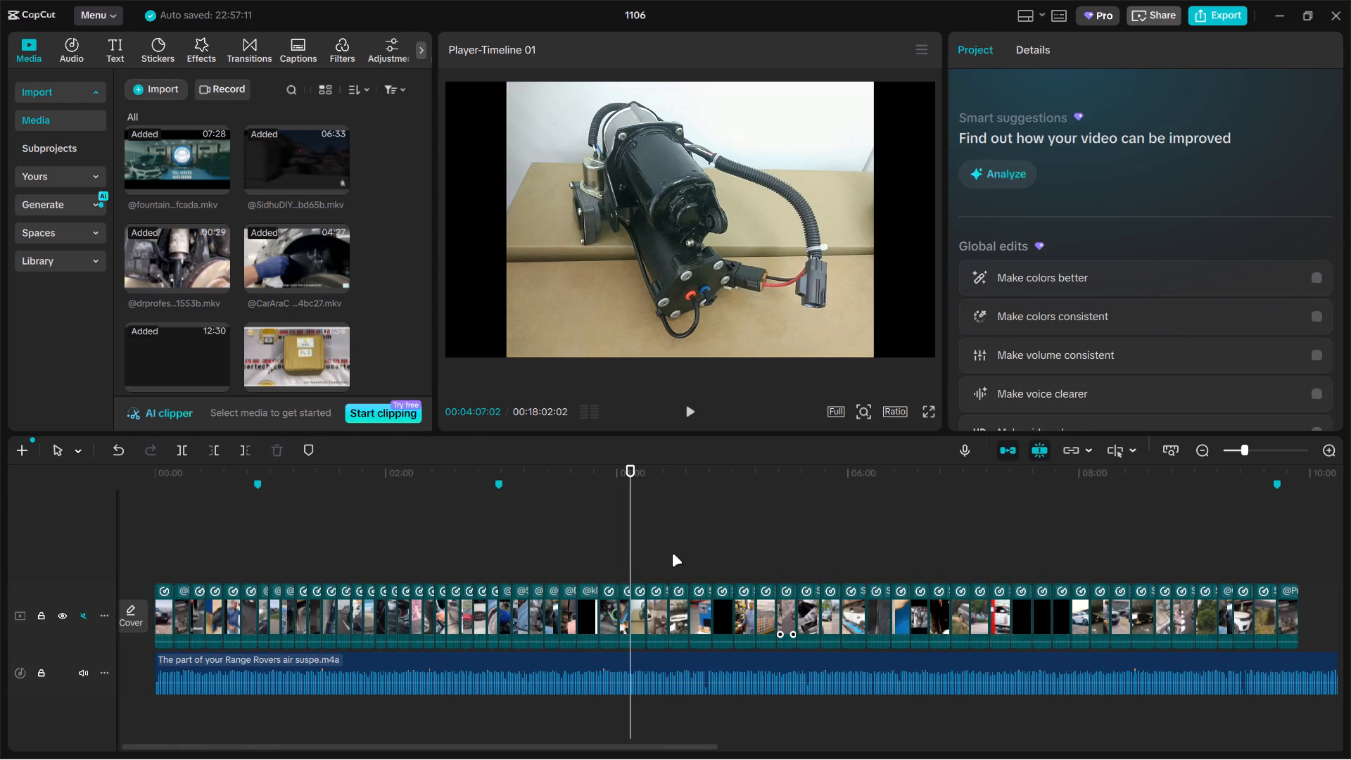
drag(672, 554, 1062, 615)
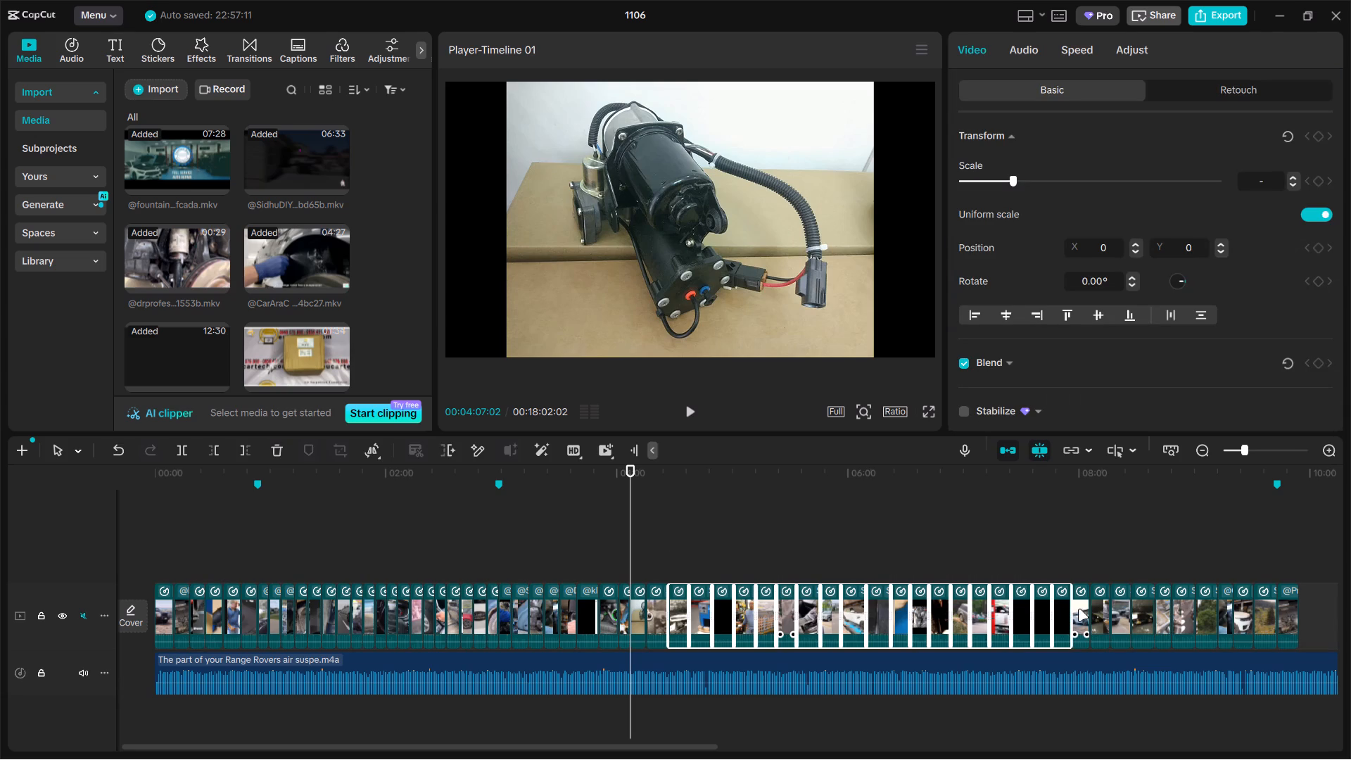
drag(1071, 608, 1064, 608)
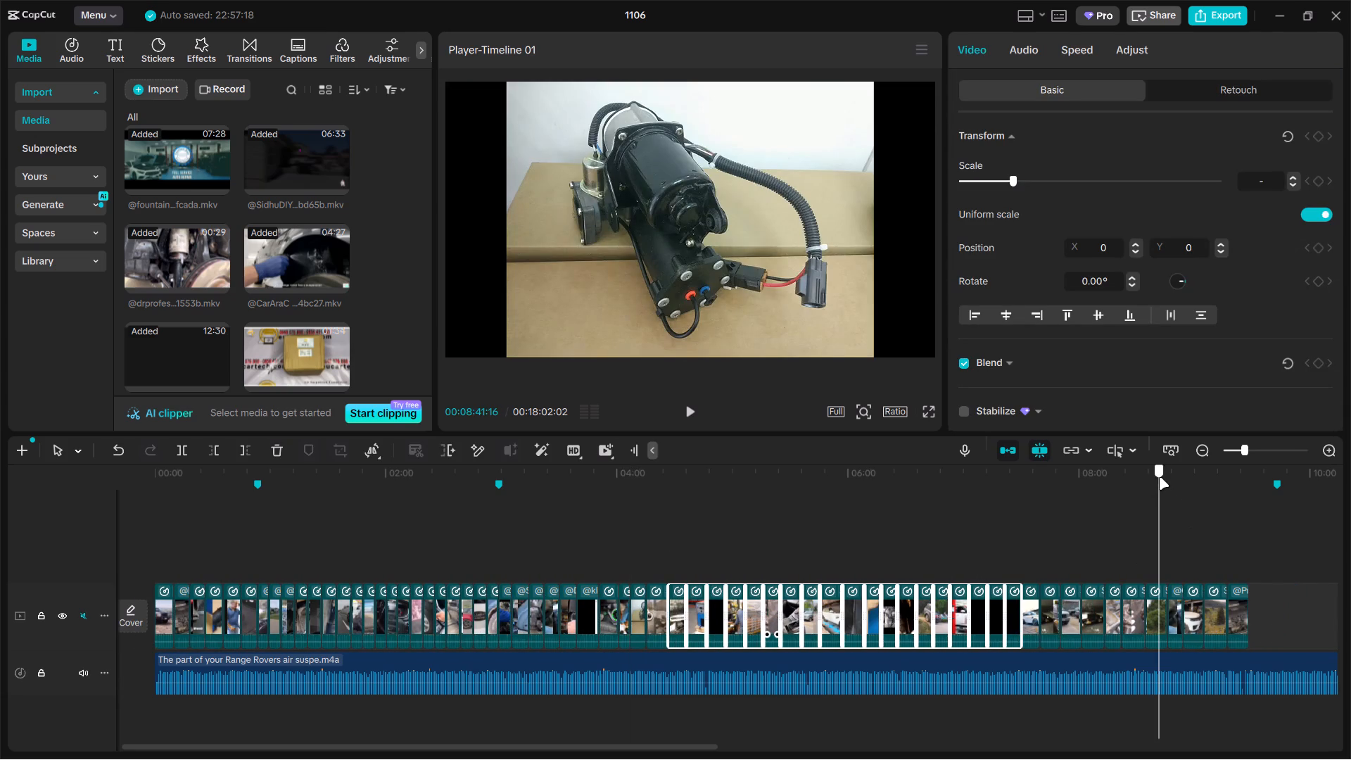
click(1159, 477)
ctrl+scroll(1044, 562, up, 10)
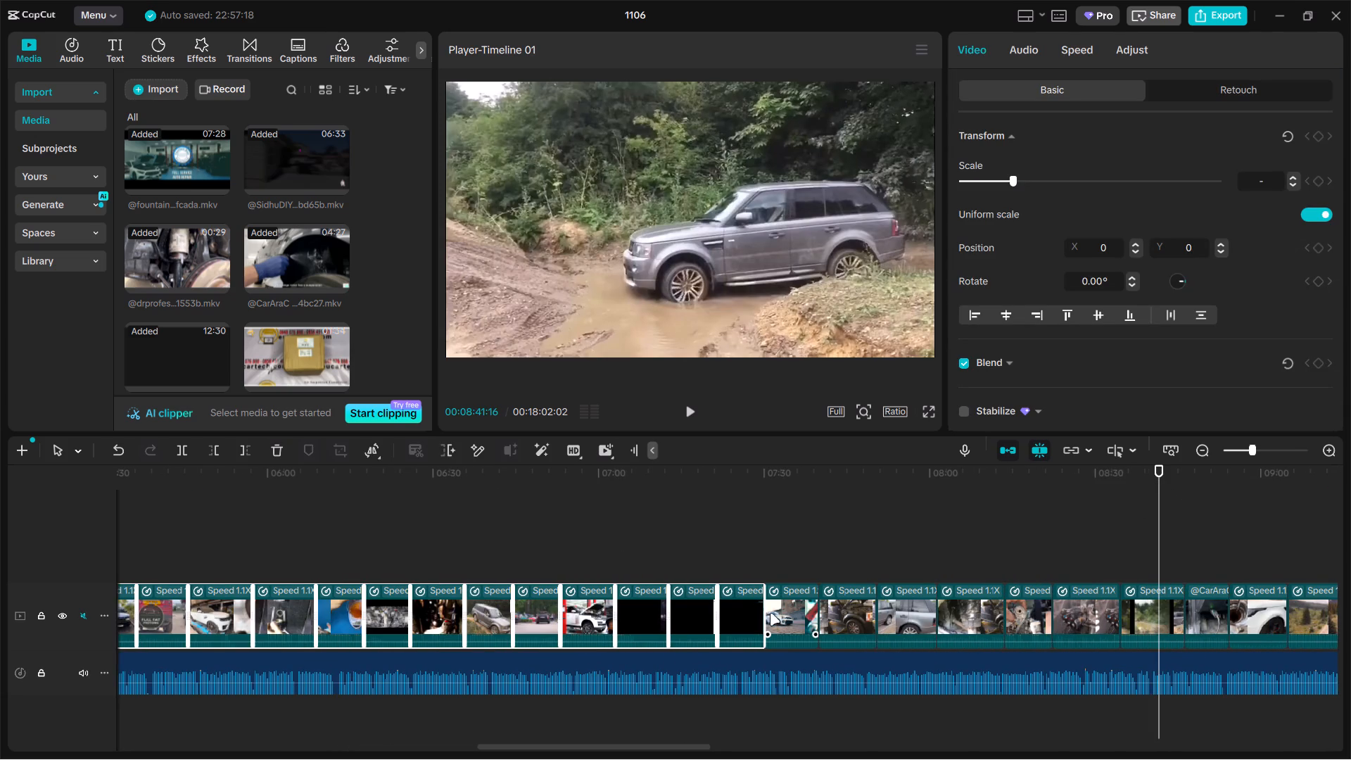
click(766, 612)
ctrl+scroll(867, 574, down, 6)
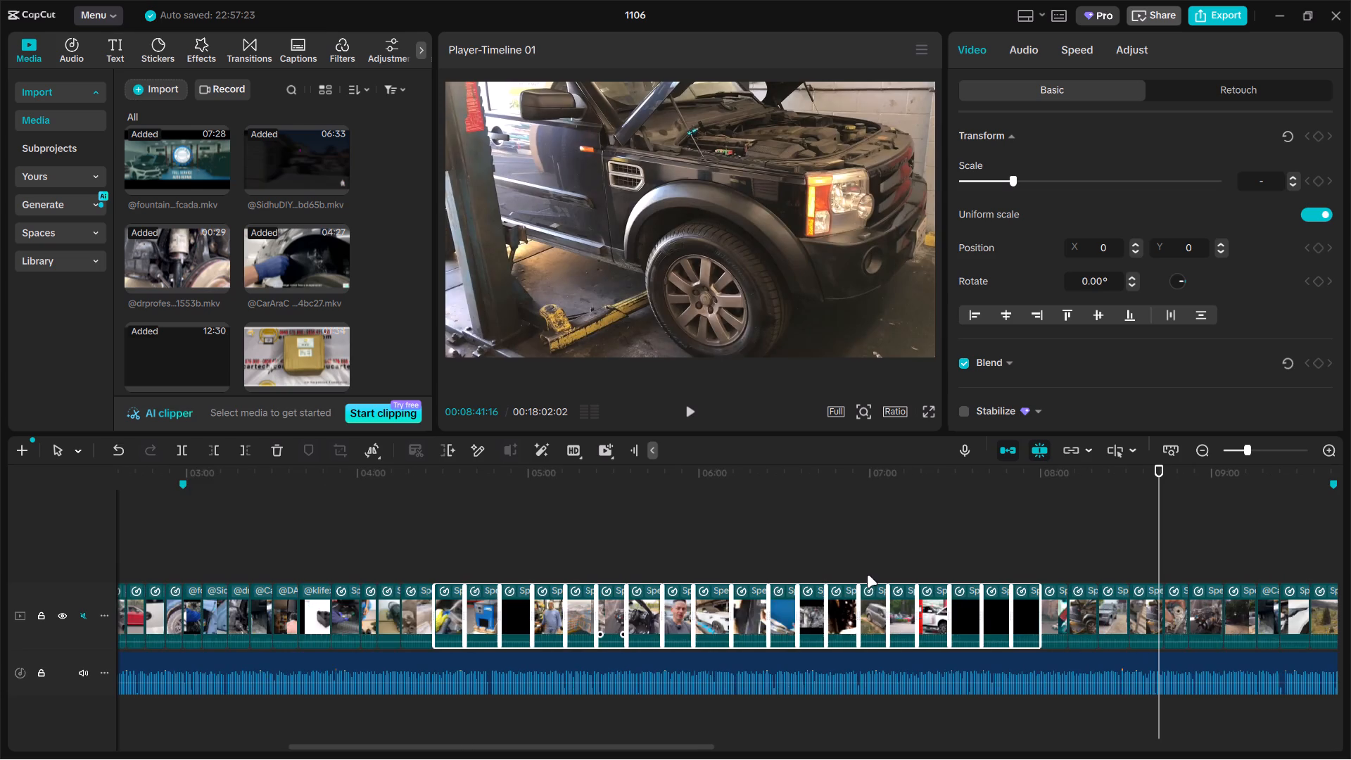
click(866, 577)
ctrl+scroll(721, 578, up, 4)
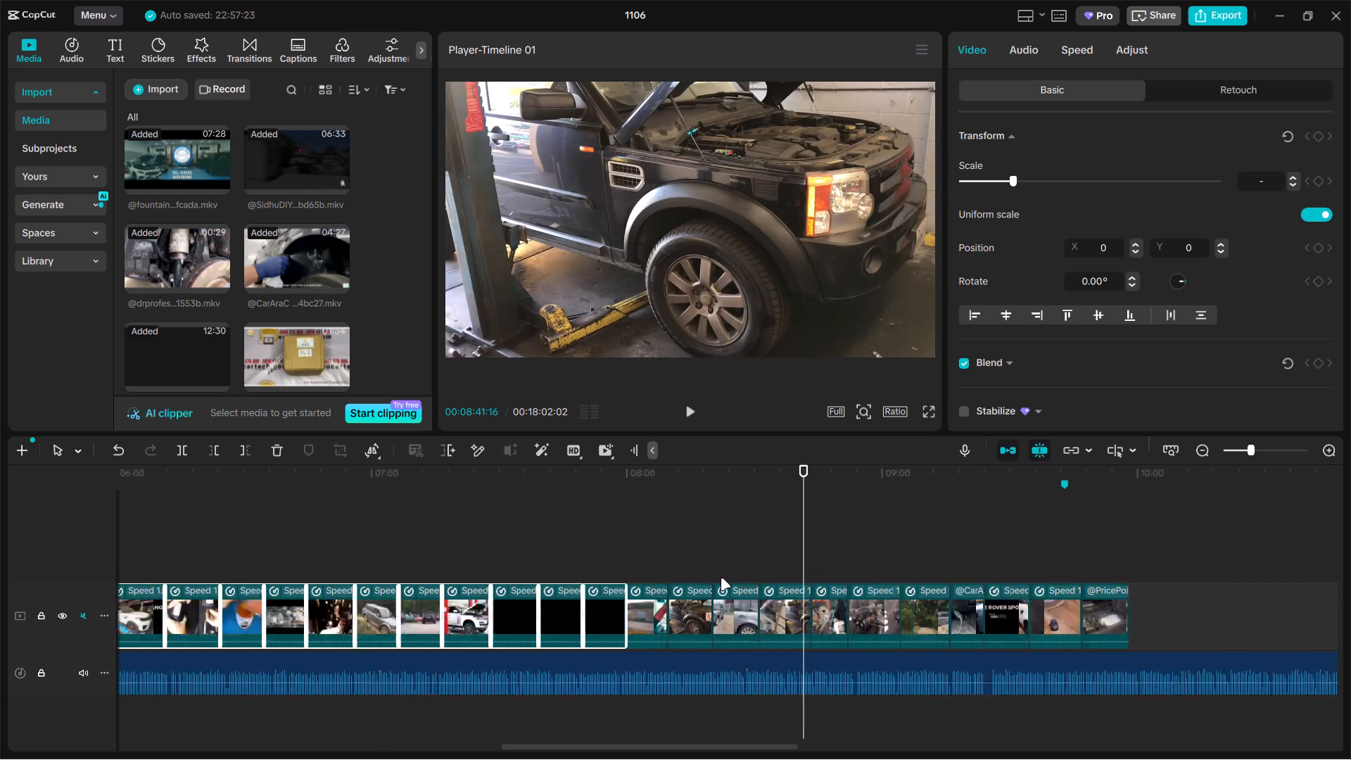
ctrl+scroll(721, 578, up, 6)
click(453, 605)
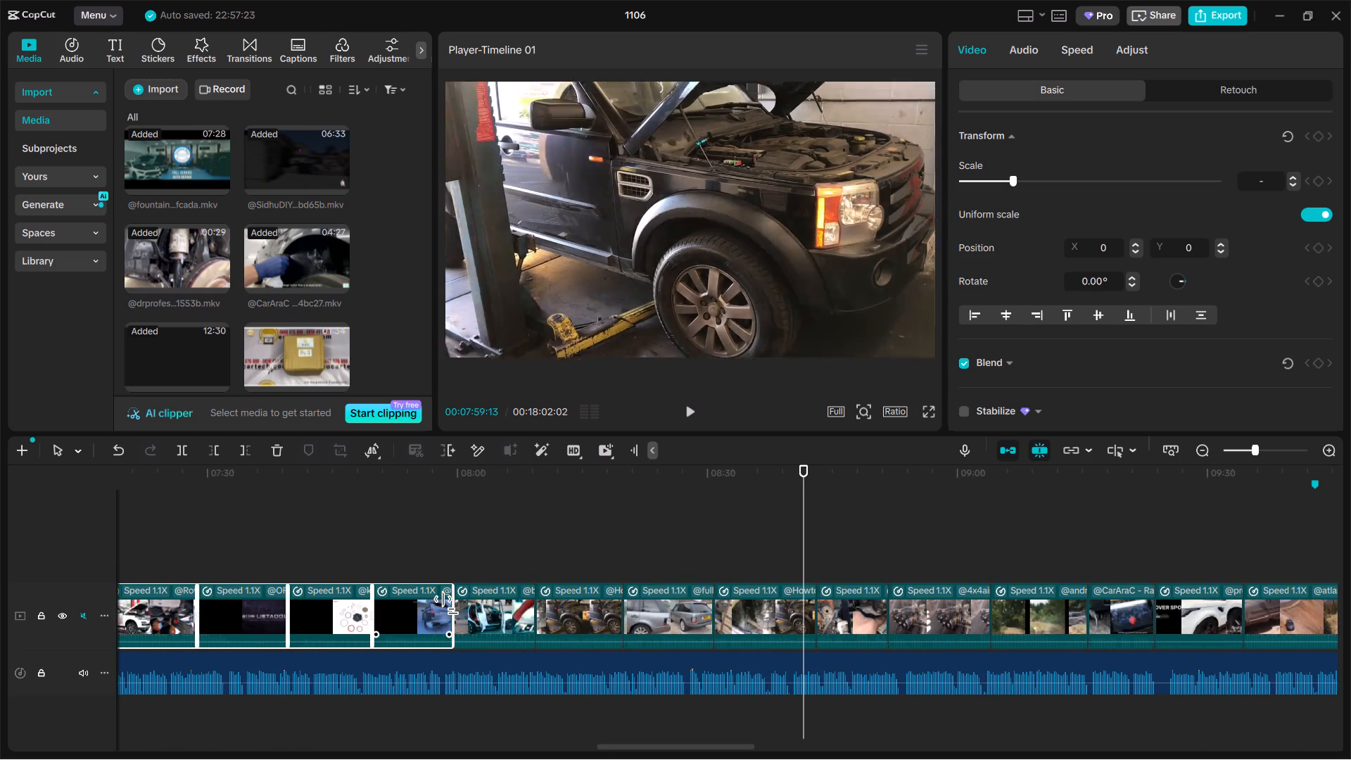
ctrl+scroll(479, 592, down, 5)
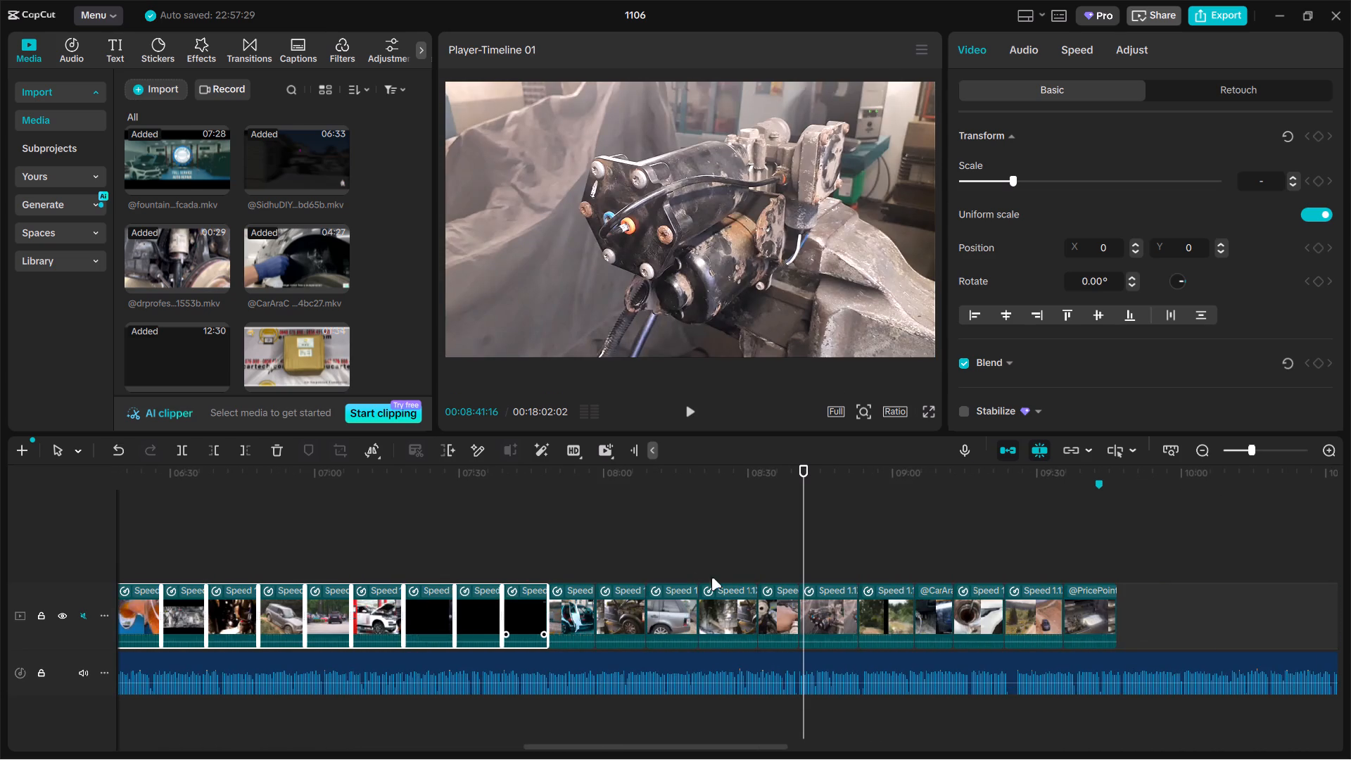
Trim the end of the last trunk compartment clip to the last marker at 00:09:42:27.
click(553, 553)
ctrl+scroll(693, 561, down, 10)
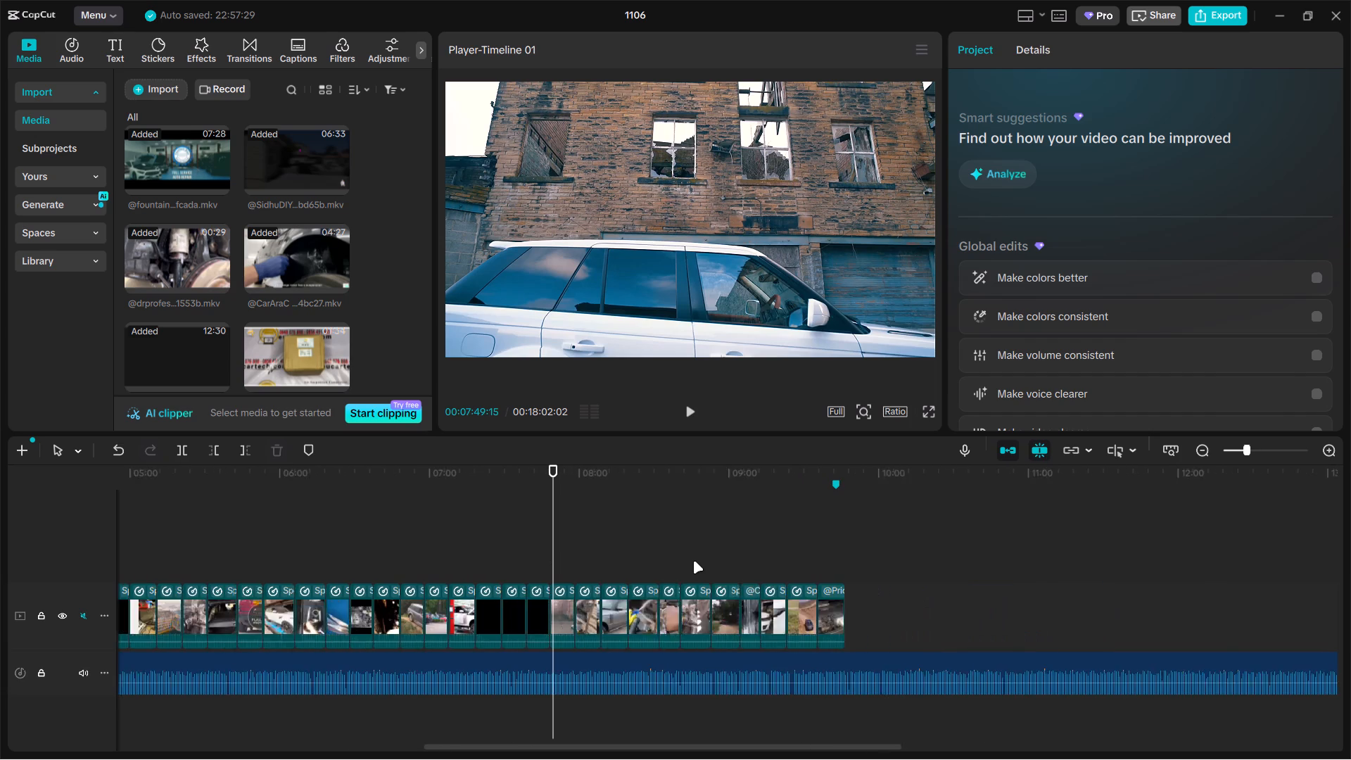
ctrl+scroll(693, 561, down, 6)
ctrl+scroll(697, 578, up, 9)
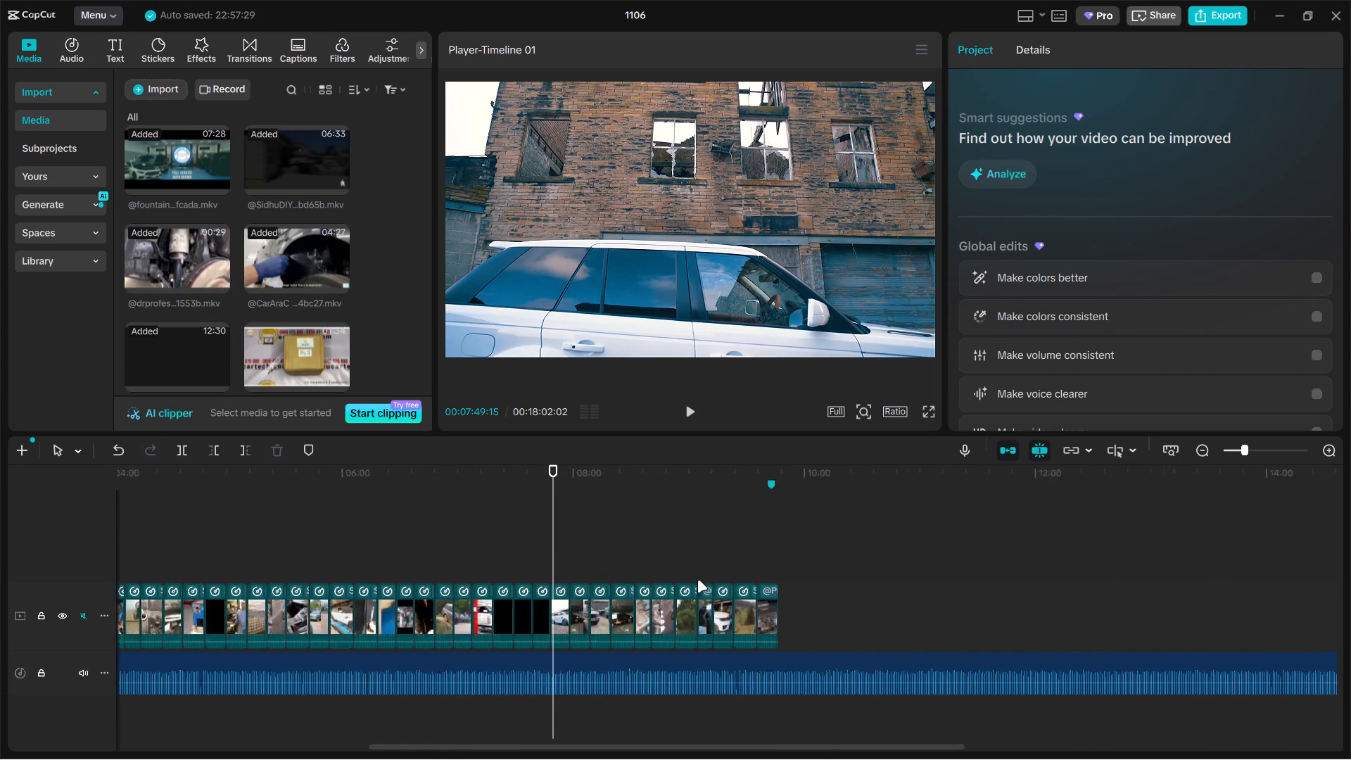
ctrl+scroll(697, 580, up, 2)
click(879, 602)
drag(887, 604, 875, 605)
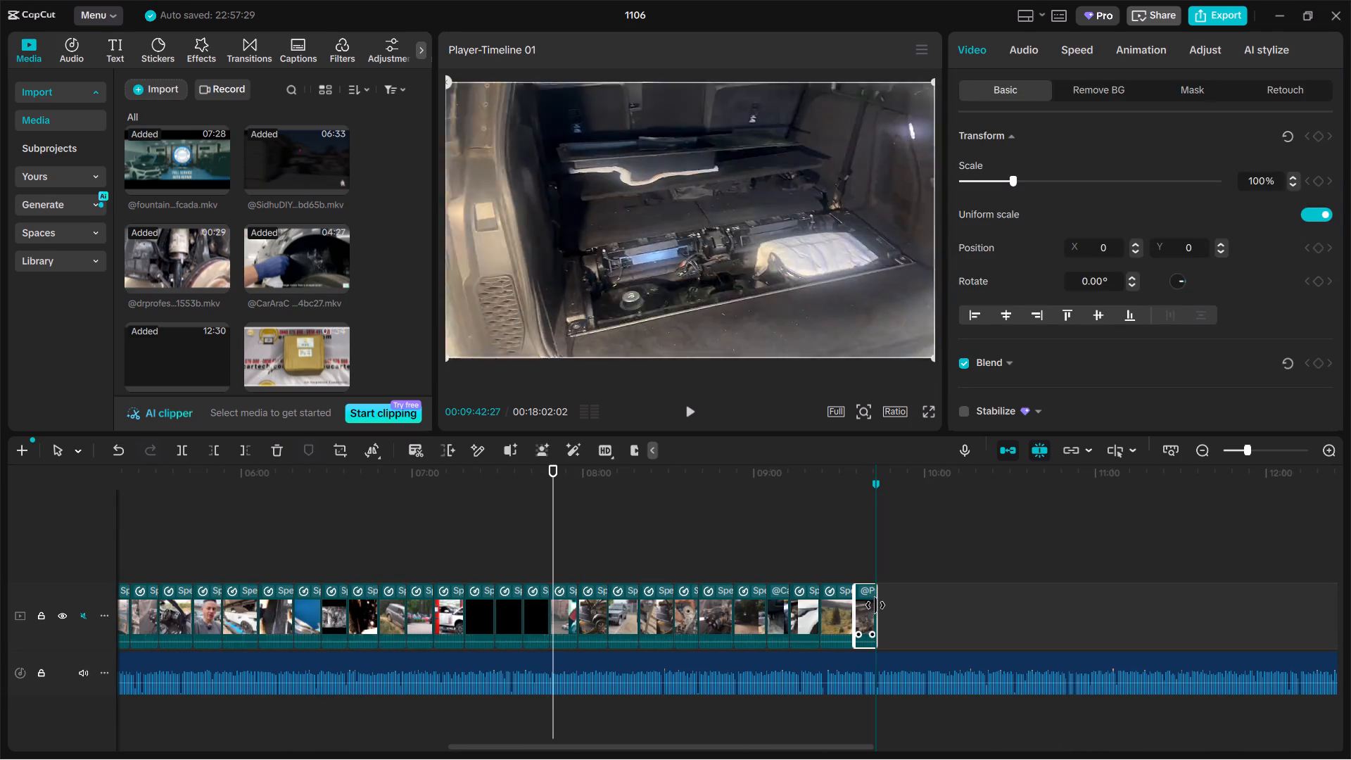
drag(875, 605, 875, 605)
Play back the trimmed trunk clip and listen to the narration just past the last marker.
click(861, 566)
key(space)
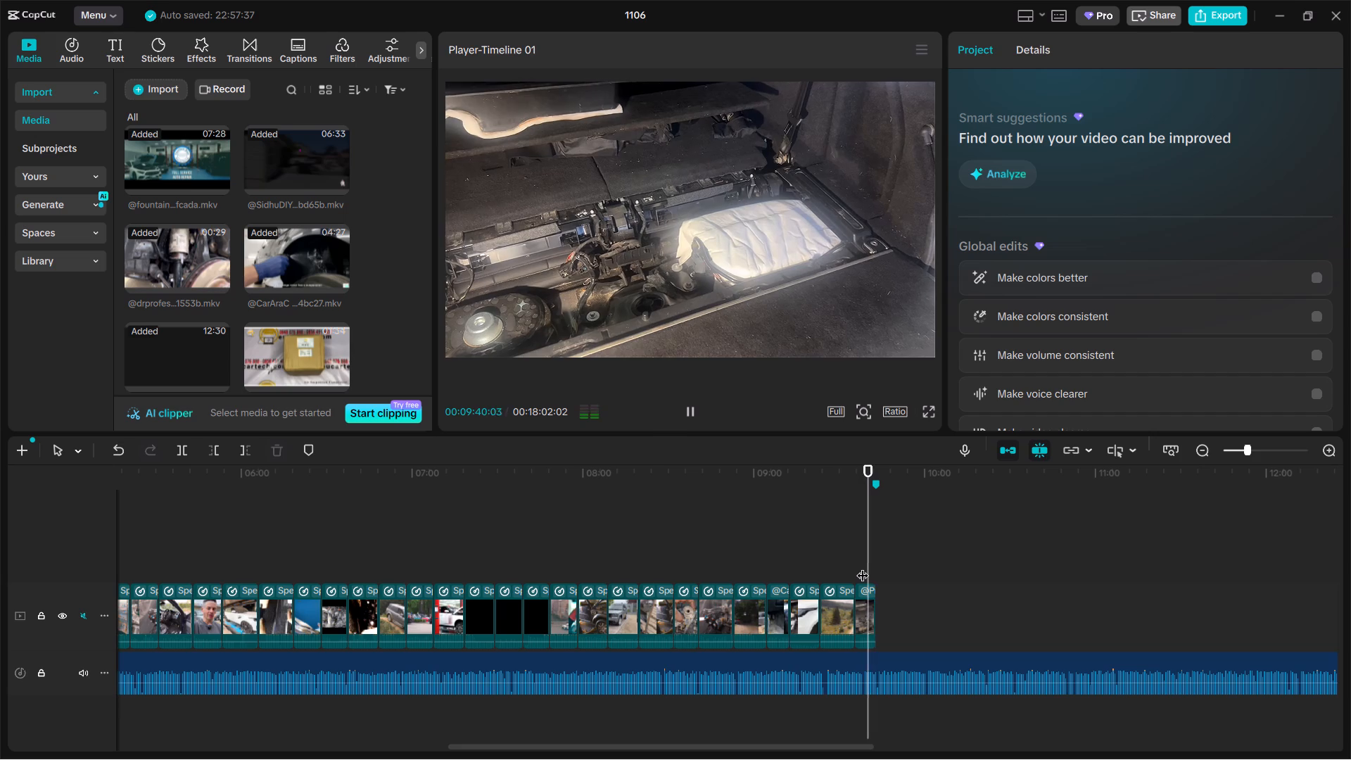
click(863, 570)
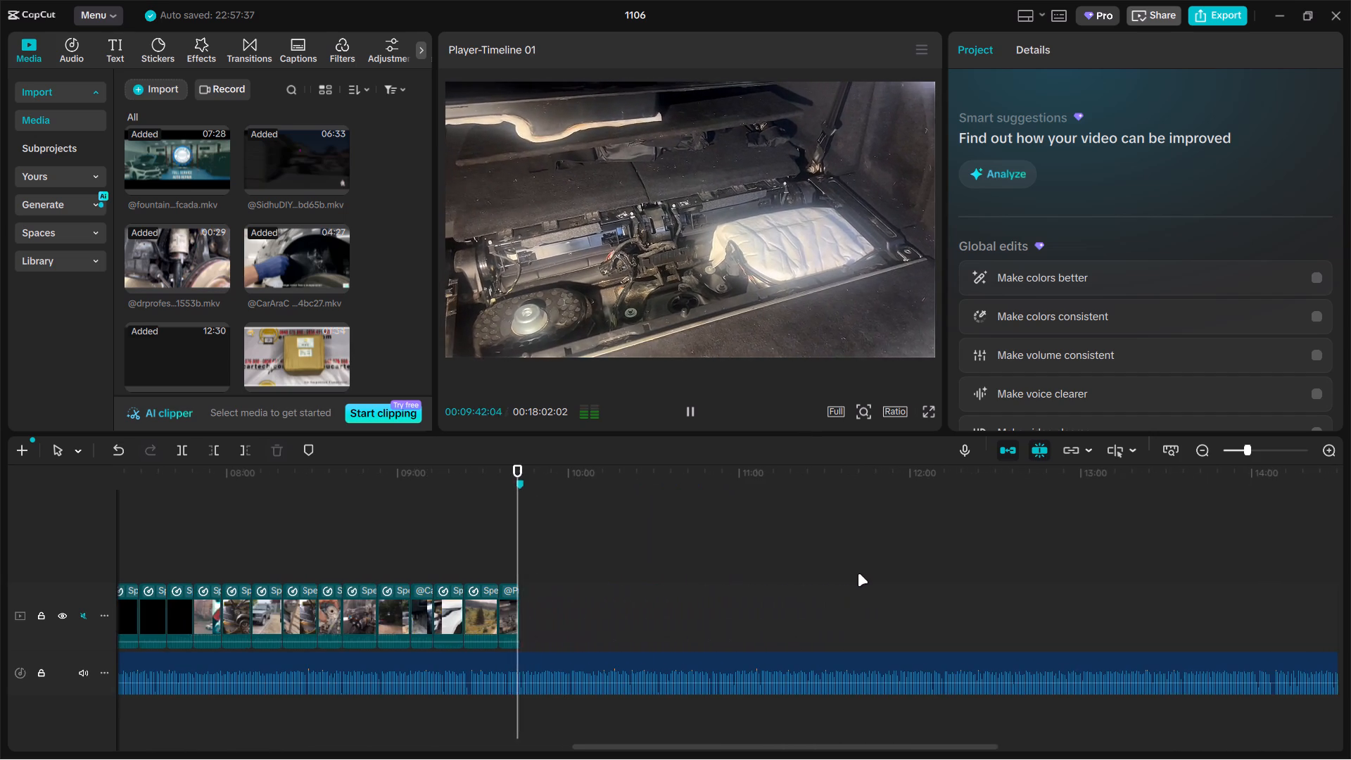
key(space)
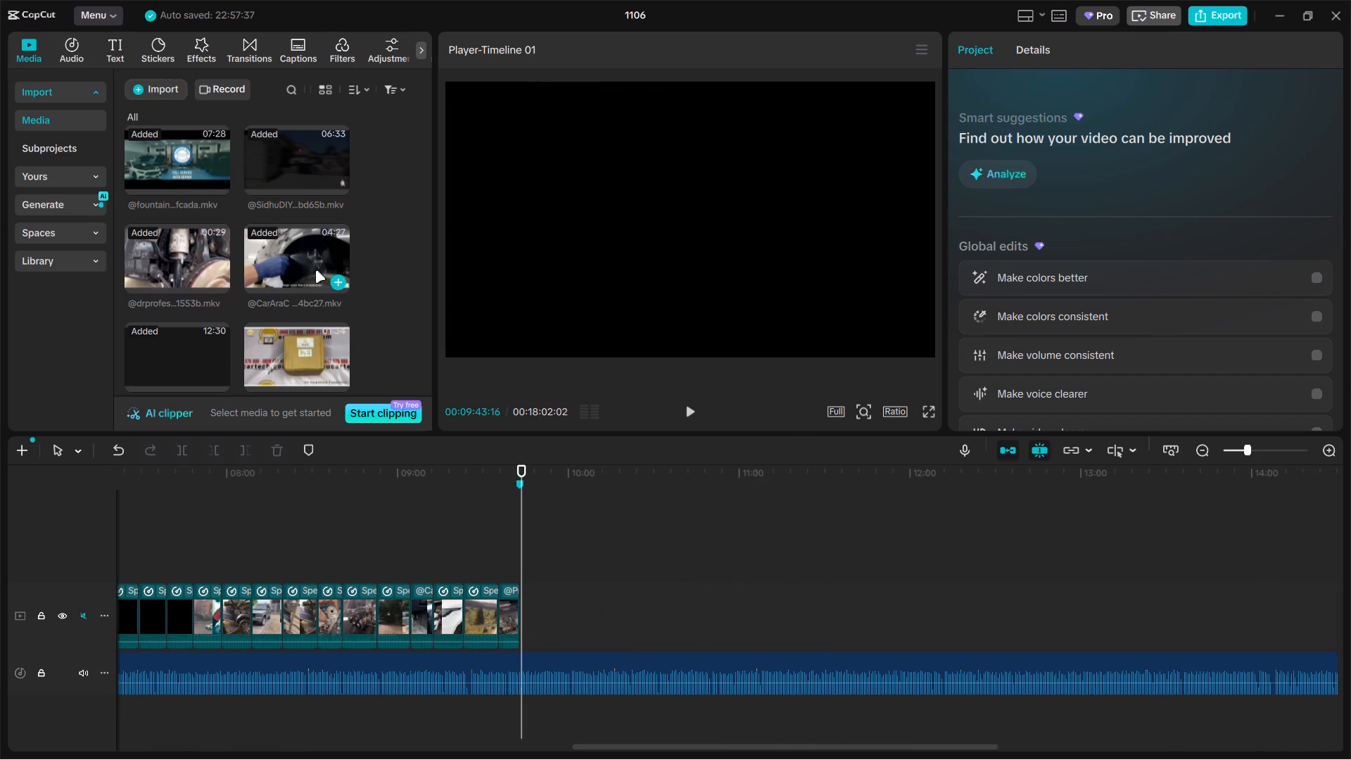
key(space)
ctrl+scroll(592, 590, up, 9)
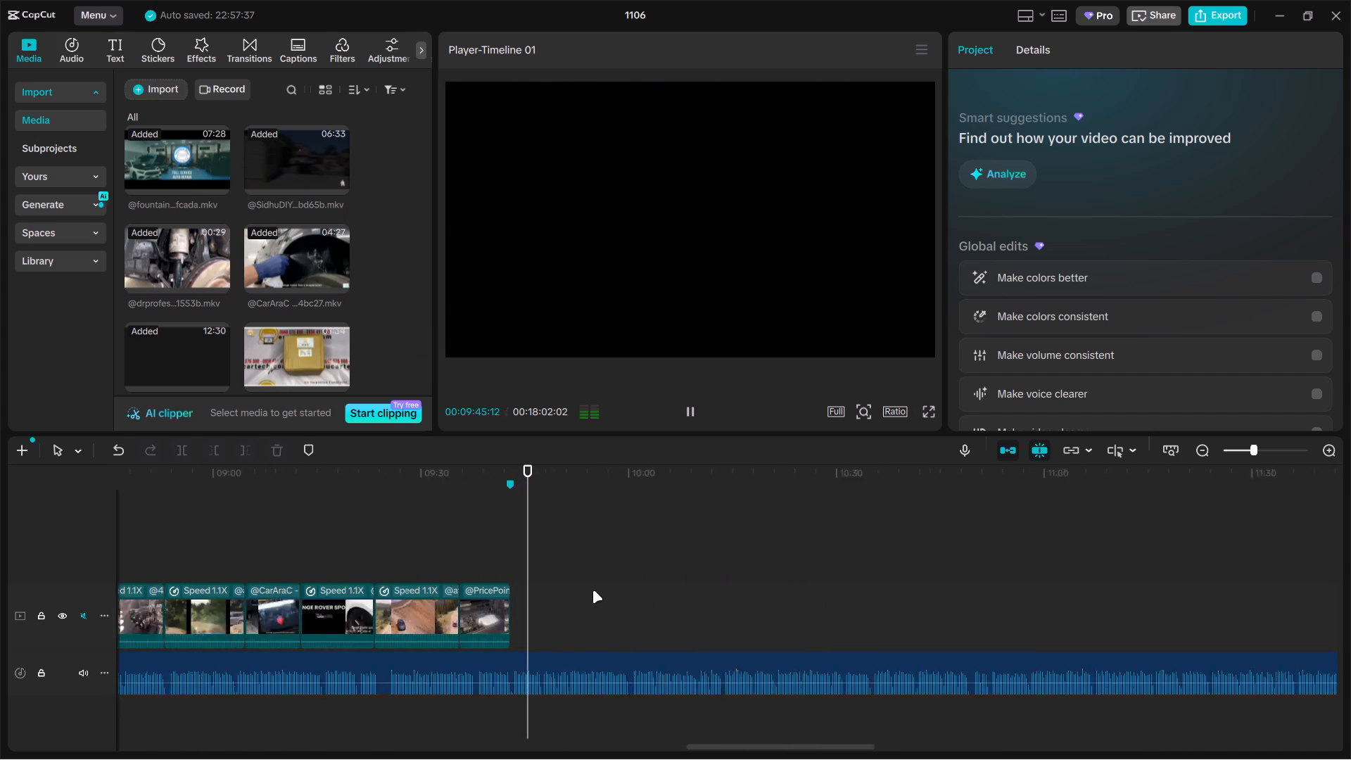
ctrl+scroll(592, 590, up, 4)
click(481, 566)
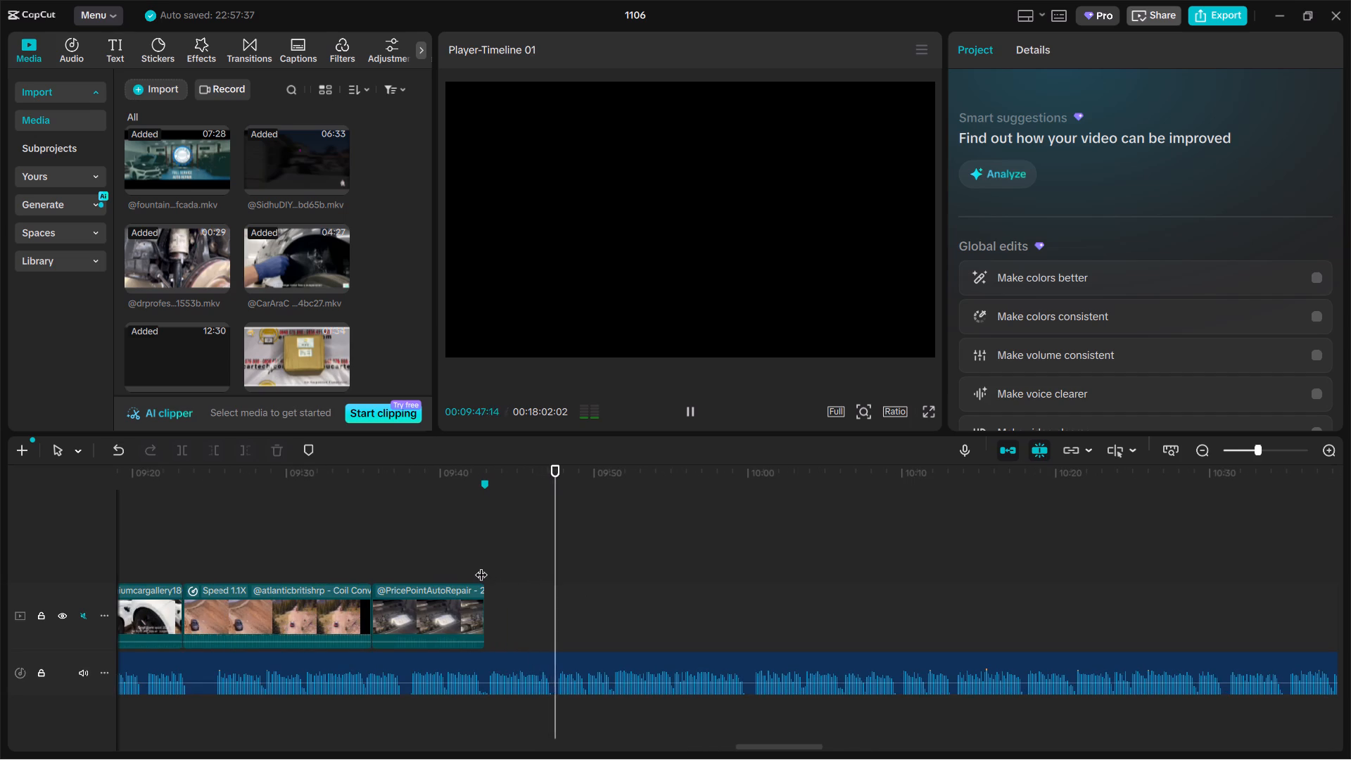
key(space)
key(space)
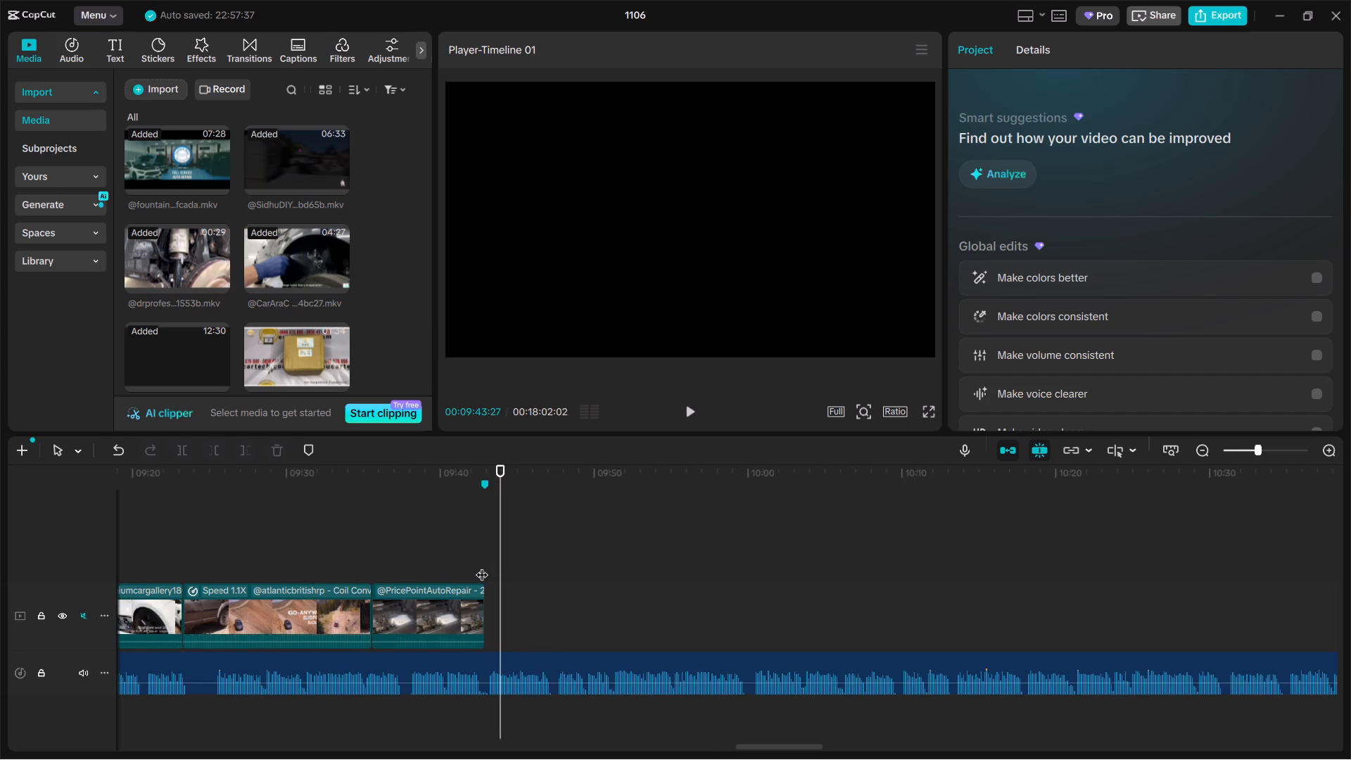
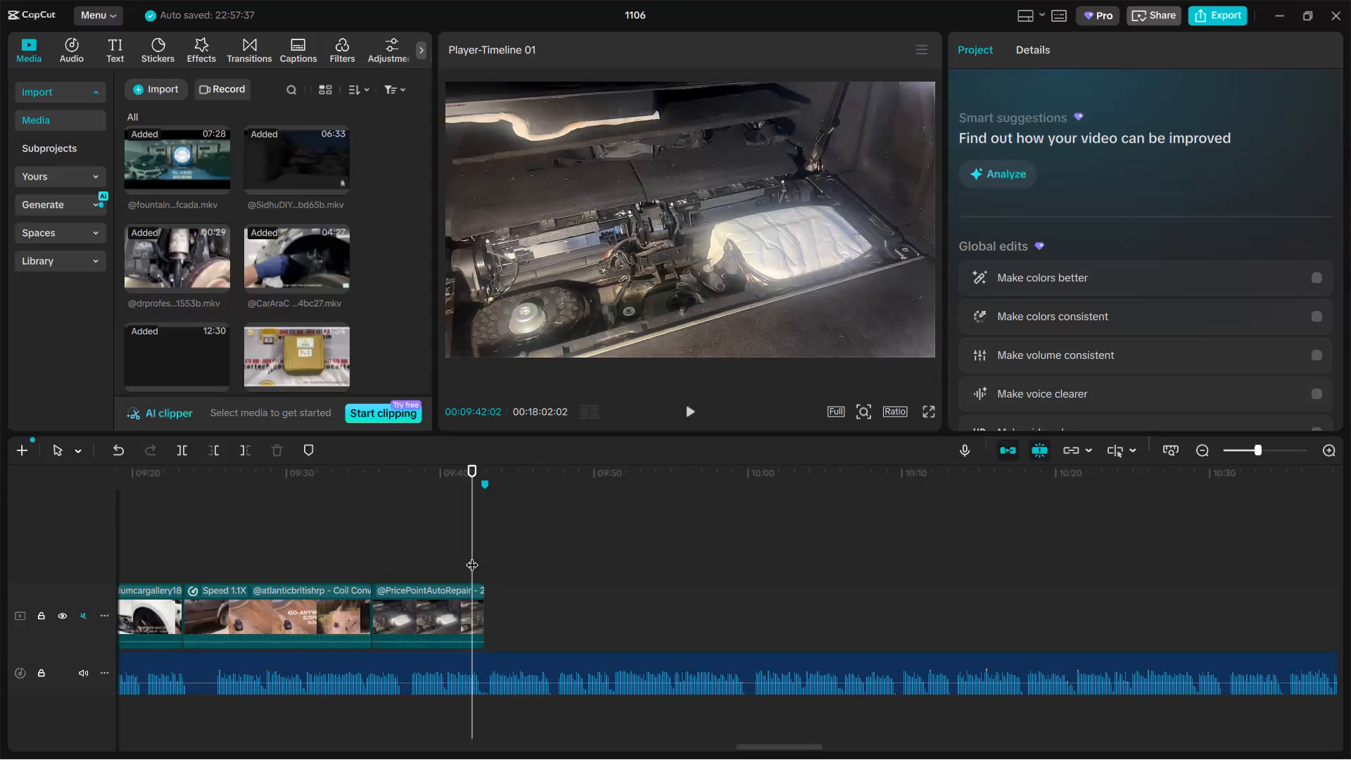
Play back the end of the last clip and the narration past the last marker, stopping at about 00:09:46:27.
key(space)
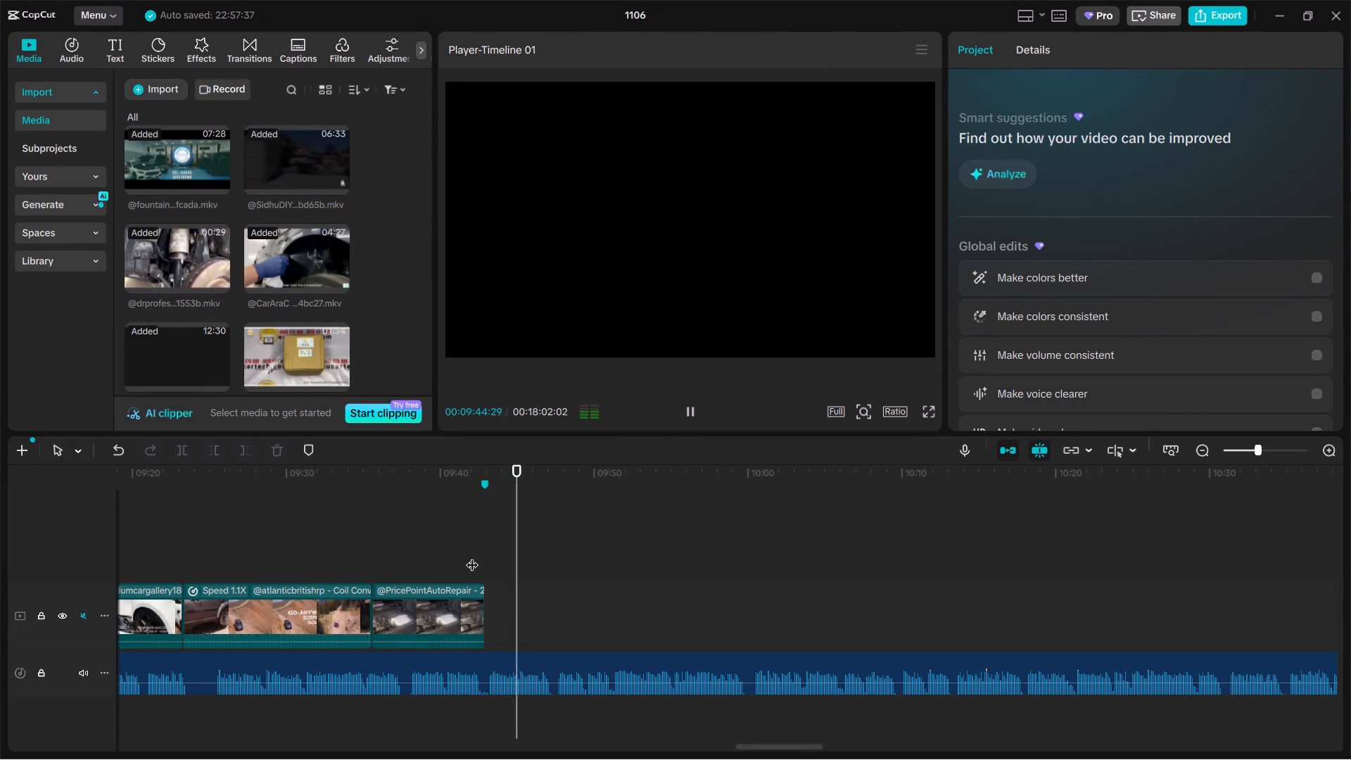
key(space)
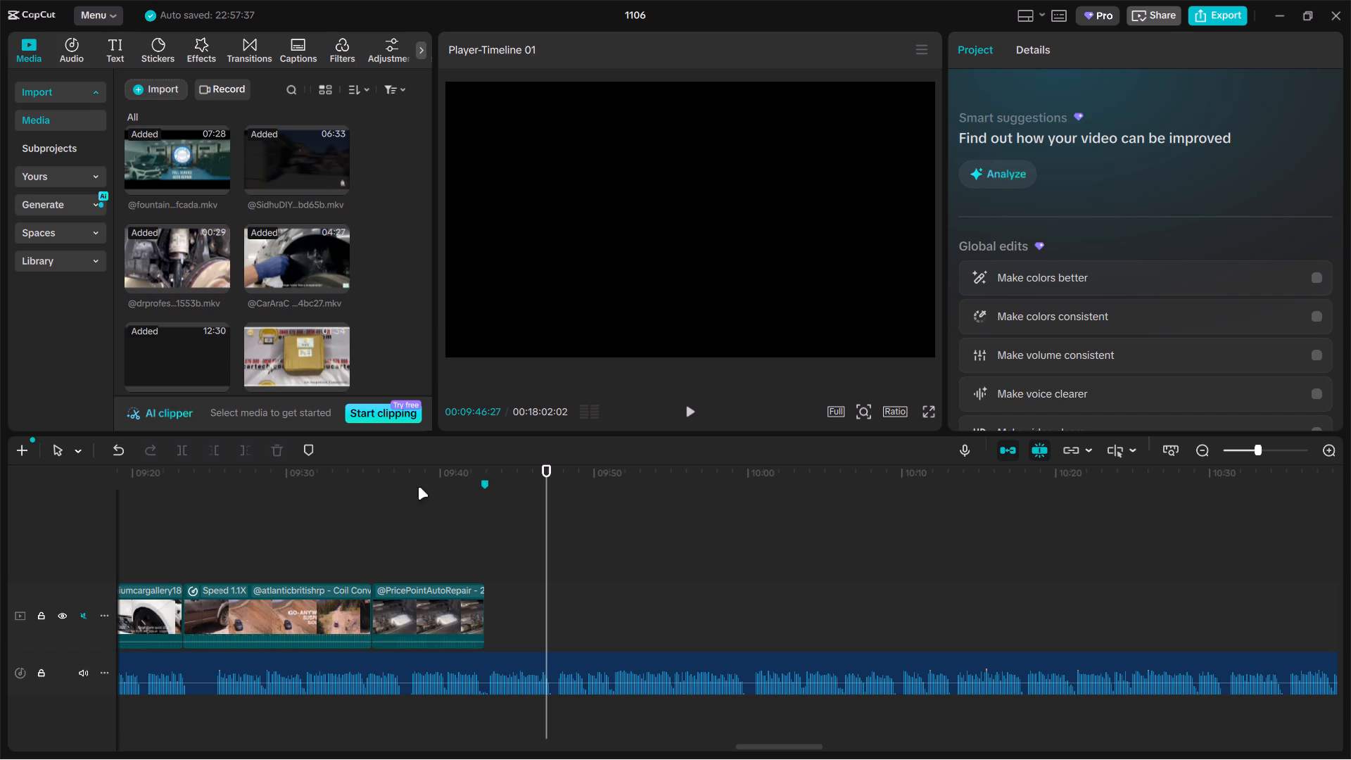
Import all the video files from the Downloads > EDIT > 03 folder into the project media.
ctrl+scroll(440, 552, down, 18)
ctrl+scroll(441, 550, down, 6)
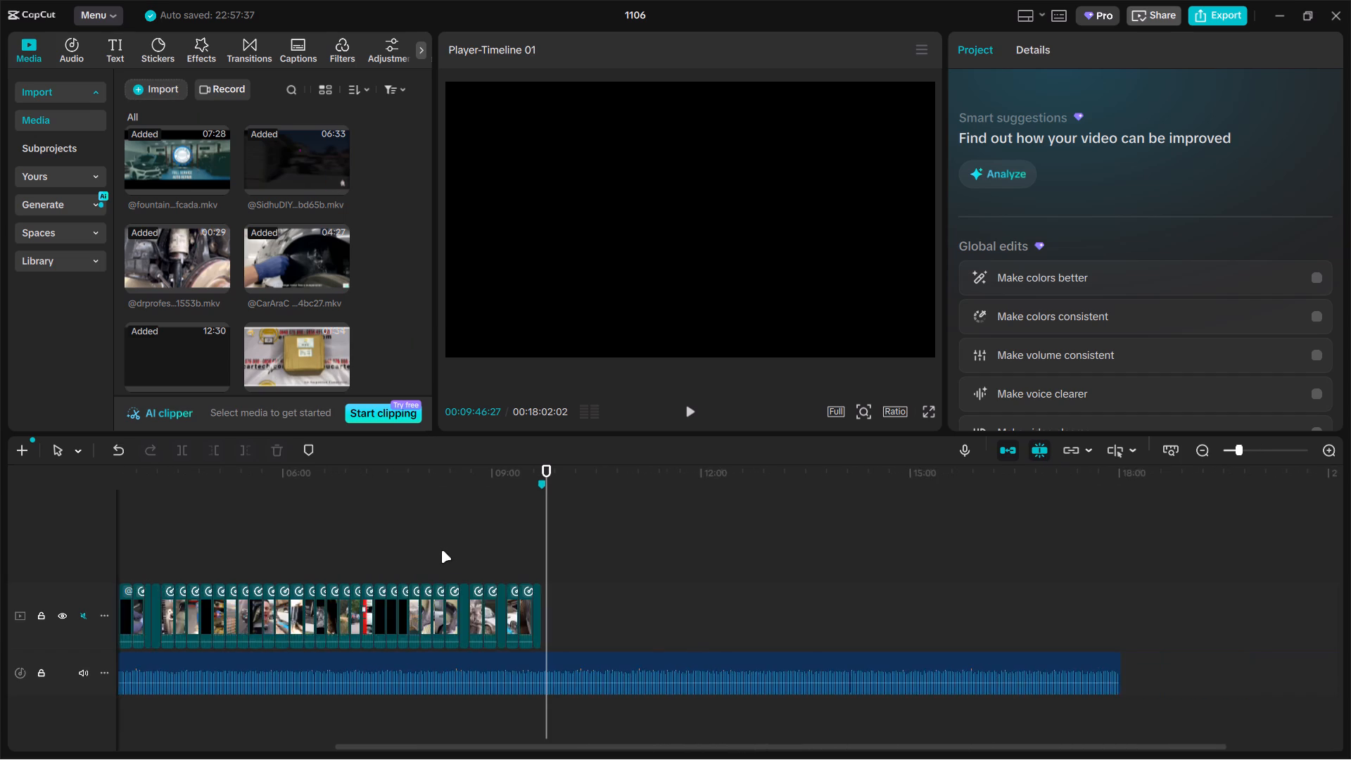
ctrl+scroll(441, 550, down, 5)
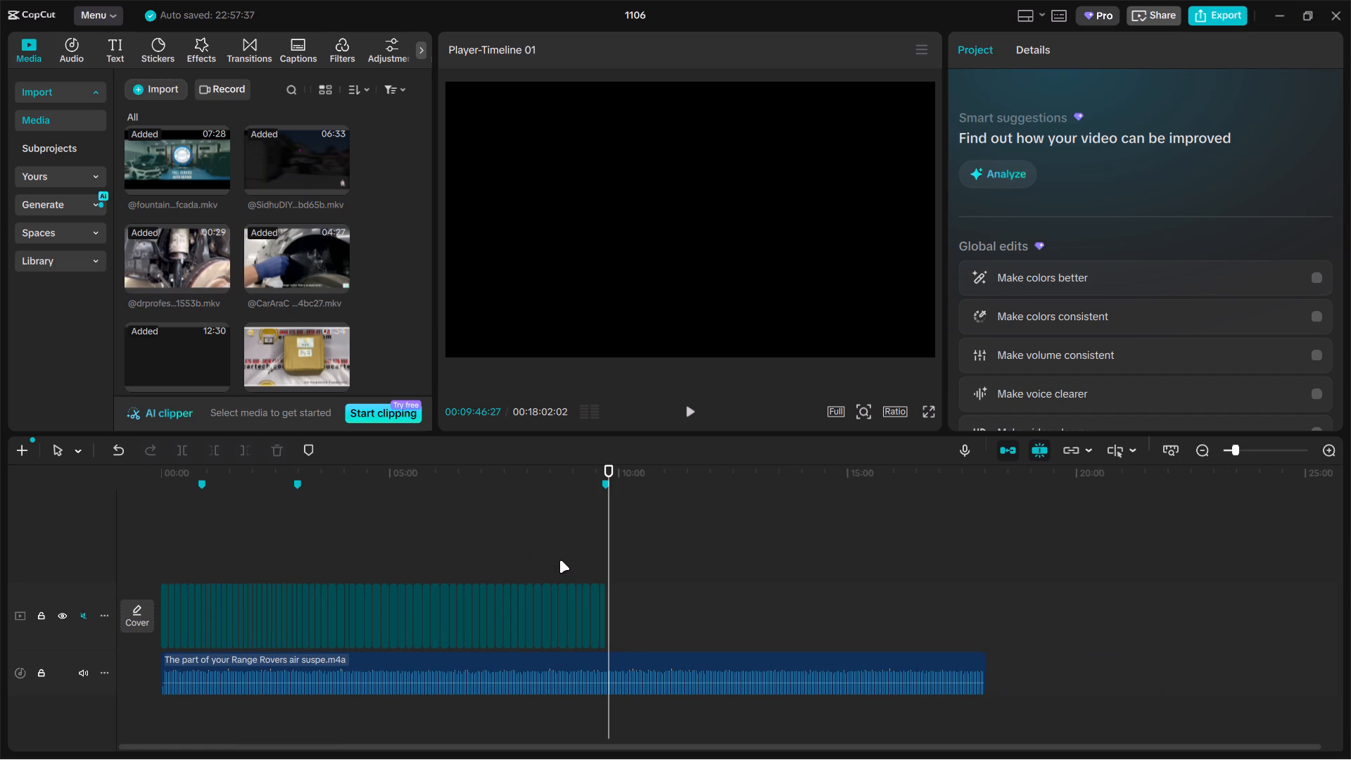
ctrl+scroll(559, 560, up, 16)
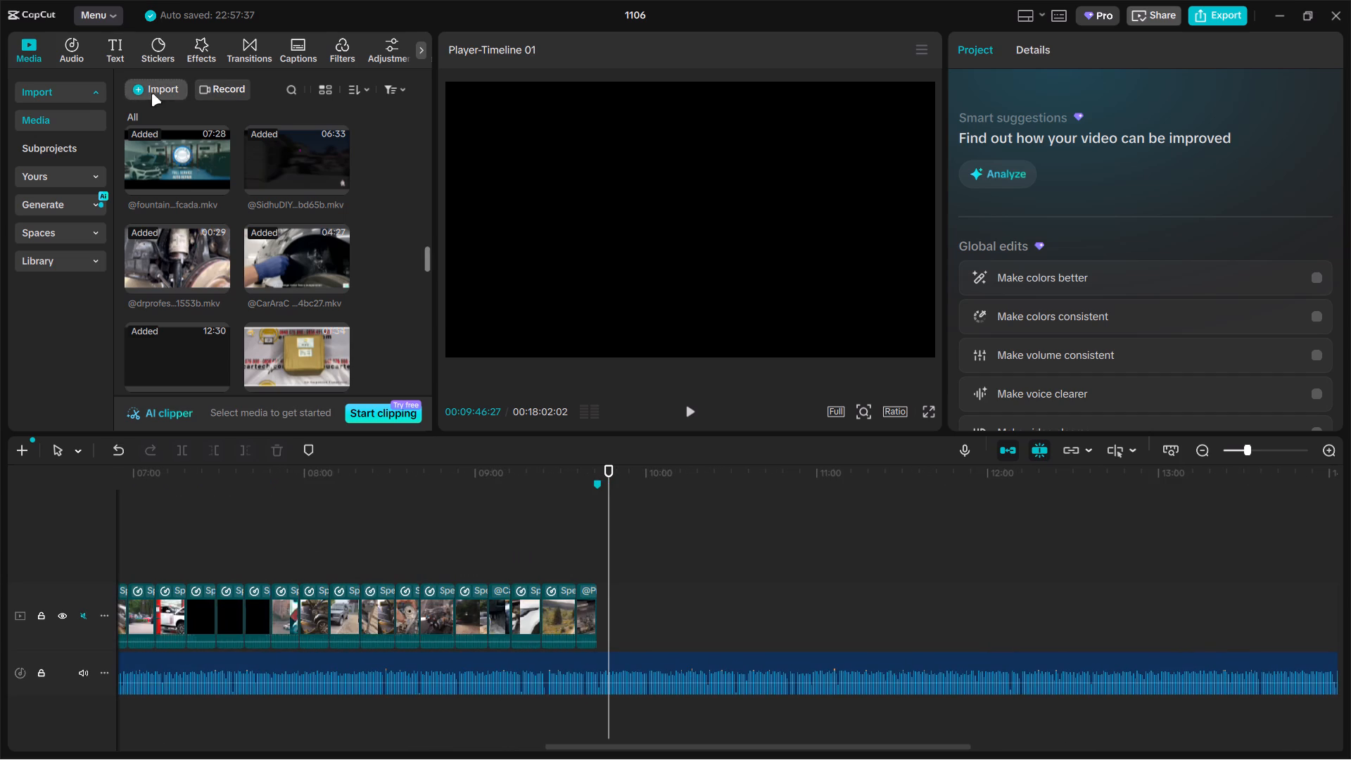
click(151, 93)
click(183, 117)
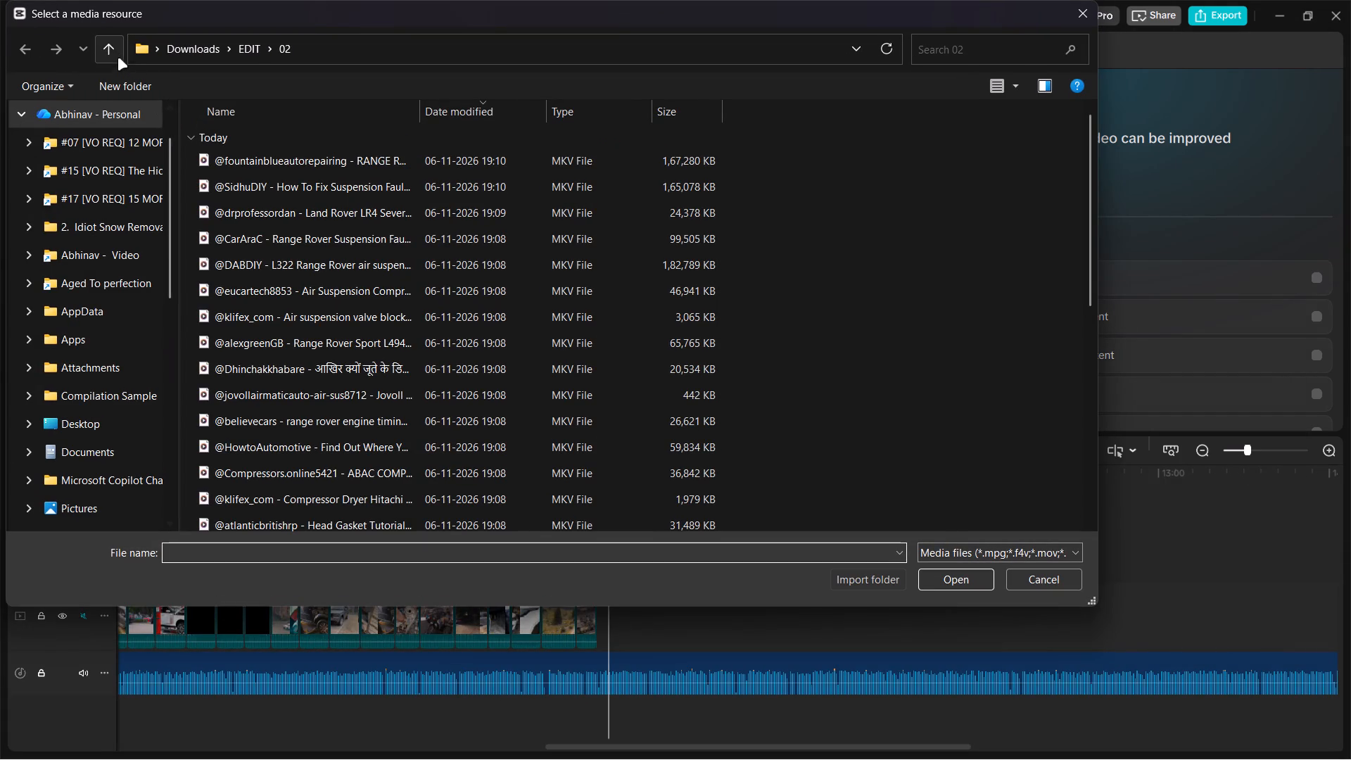
click(114, 52)
double_click(307, 234)
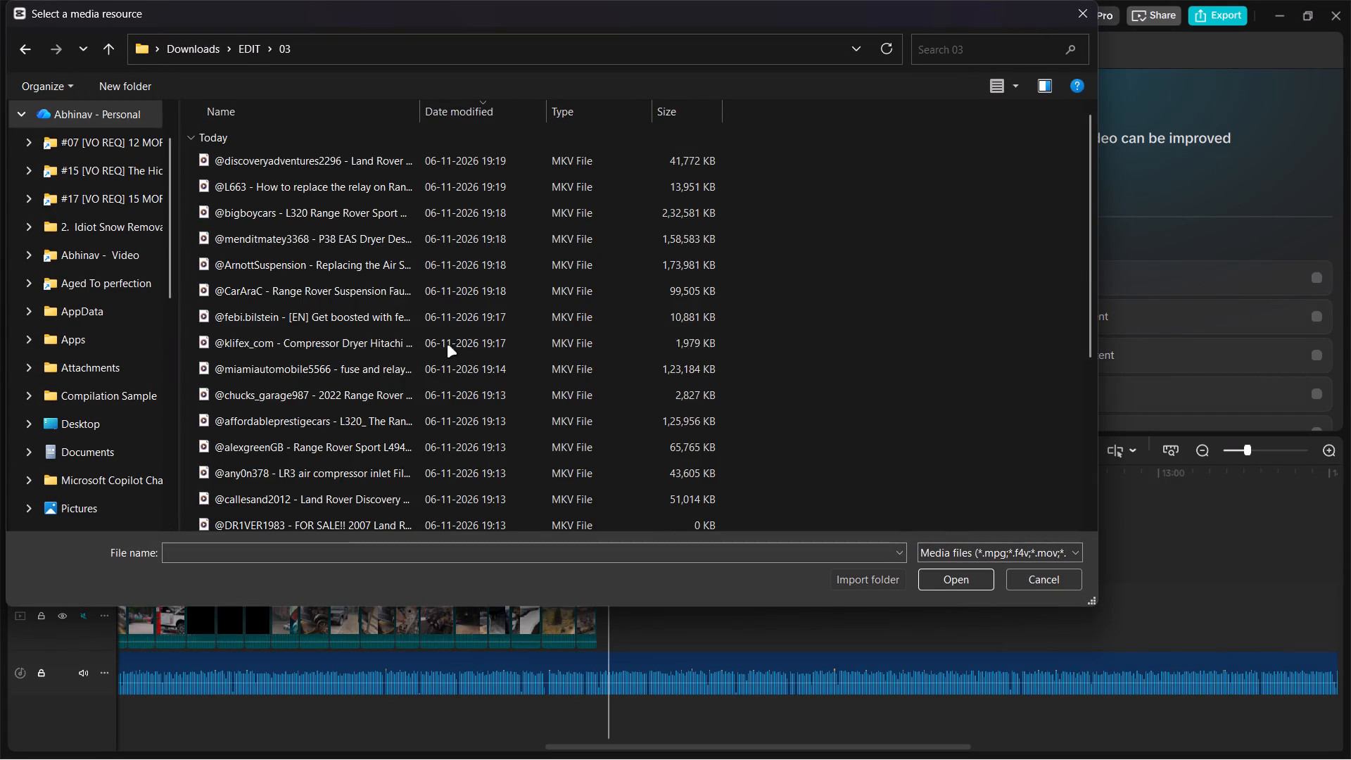
scroll(452, 344, down, 9)
key(ctrl+a)
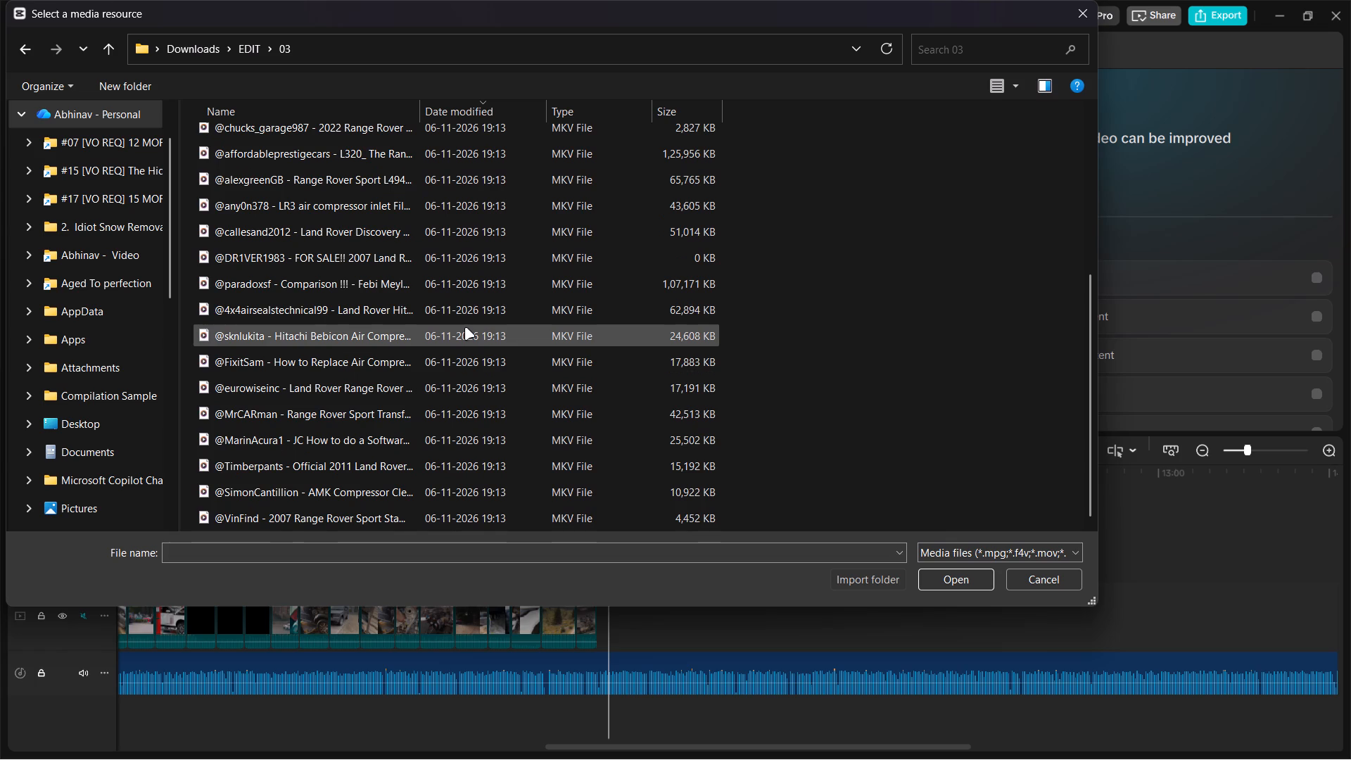
key(Return)
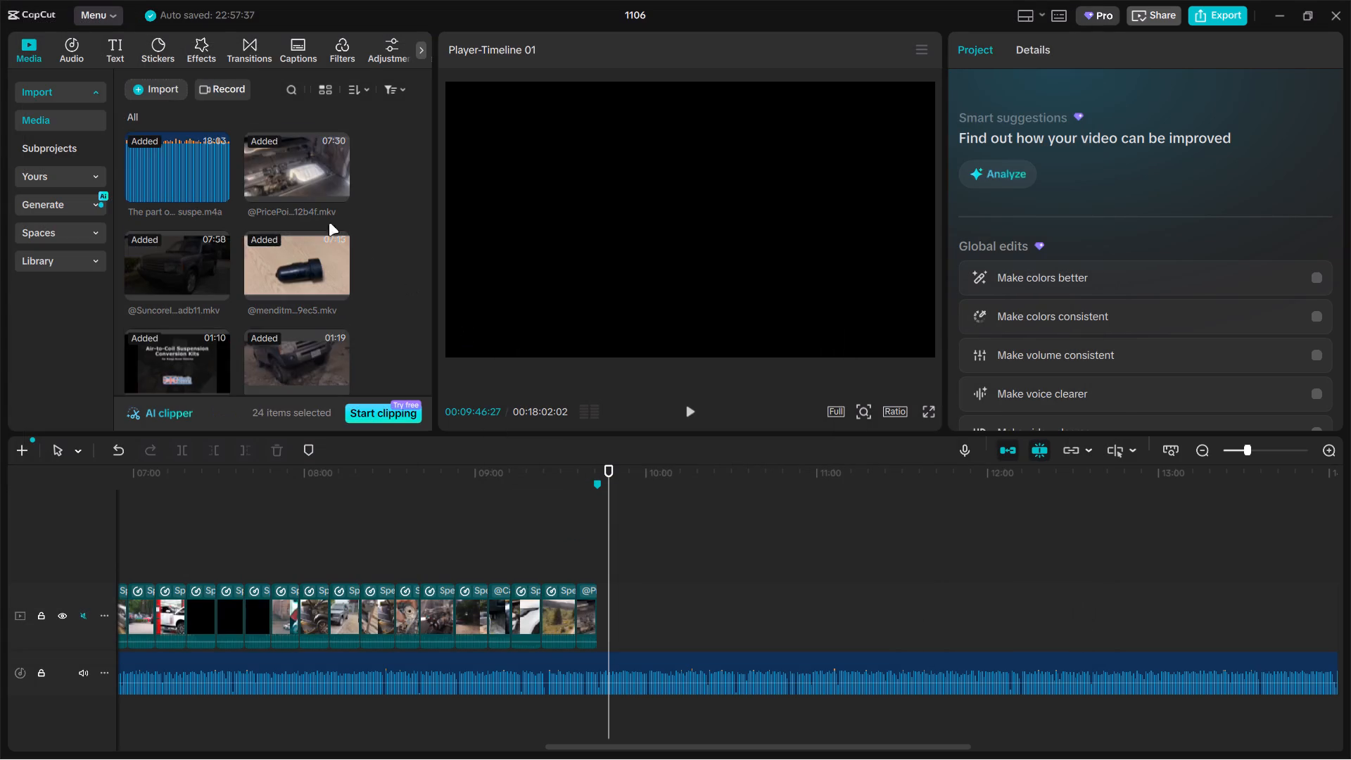
Add all the newly imported clips to the main track, directly after the last trunk compartment clip at the last marker.
drag(179, 166, 727, 521)
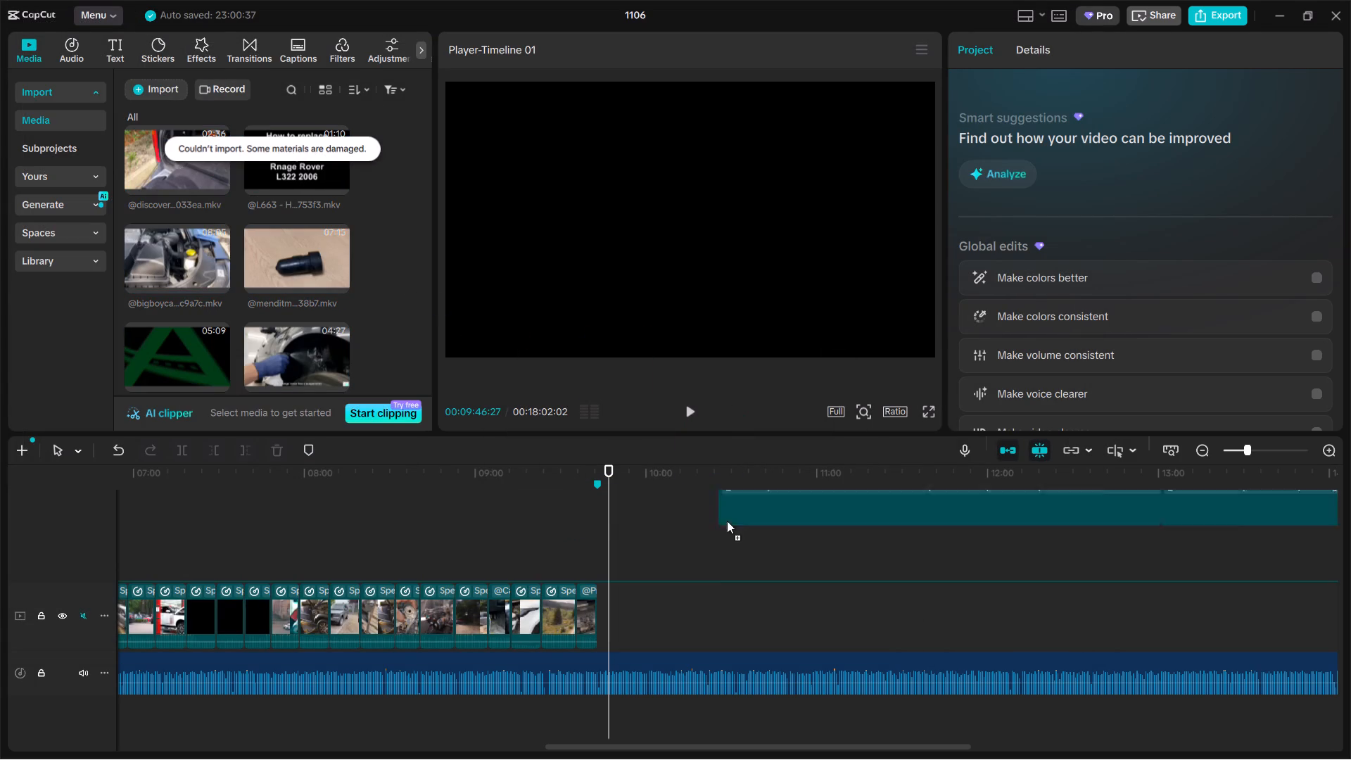
drag(727, 521, 687, 612)
ctrl+scroll(694, 546, down, 12)
click(683, 547)
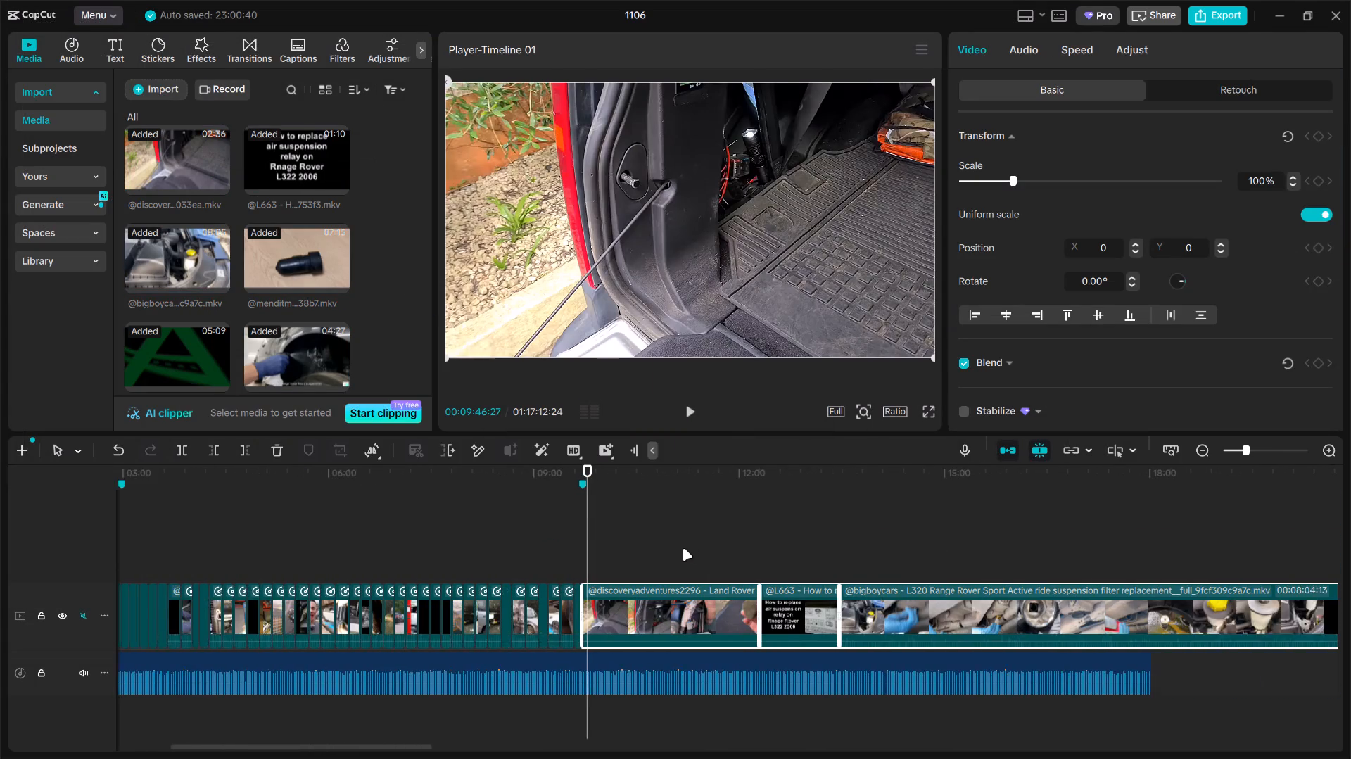
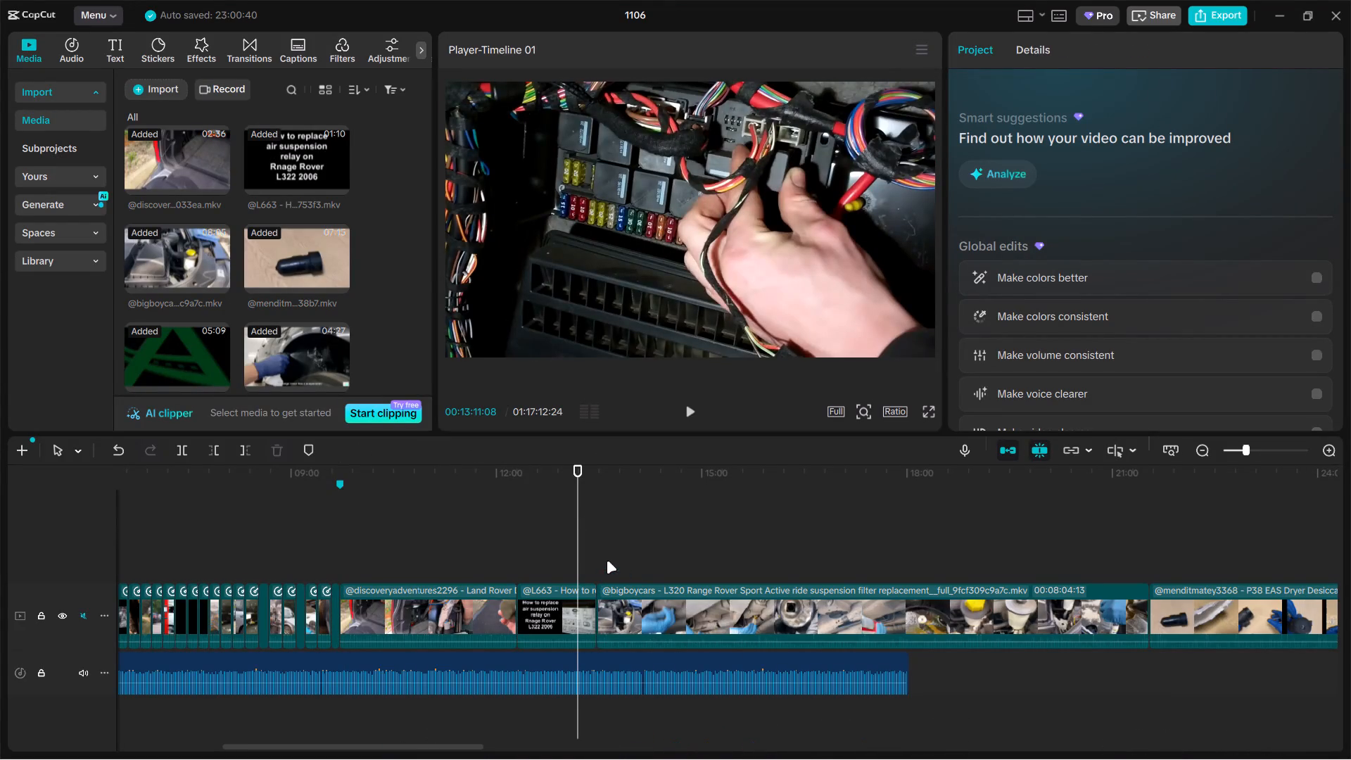
Check the footage in the newly added discoveryadventures2296 clip at about 00:10:25:10 on the timeline.
click(388, 546)
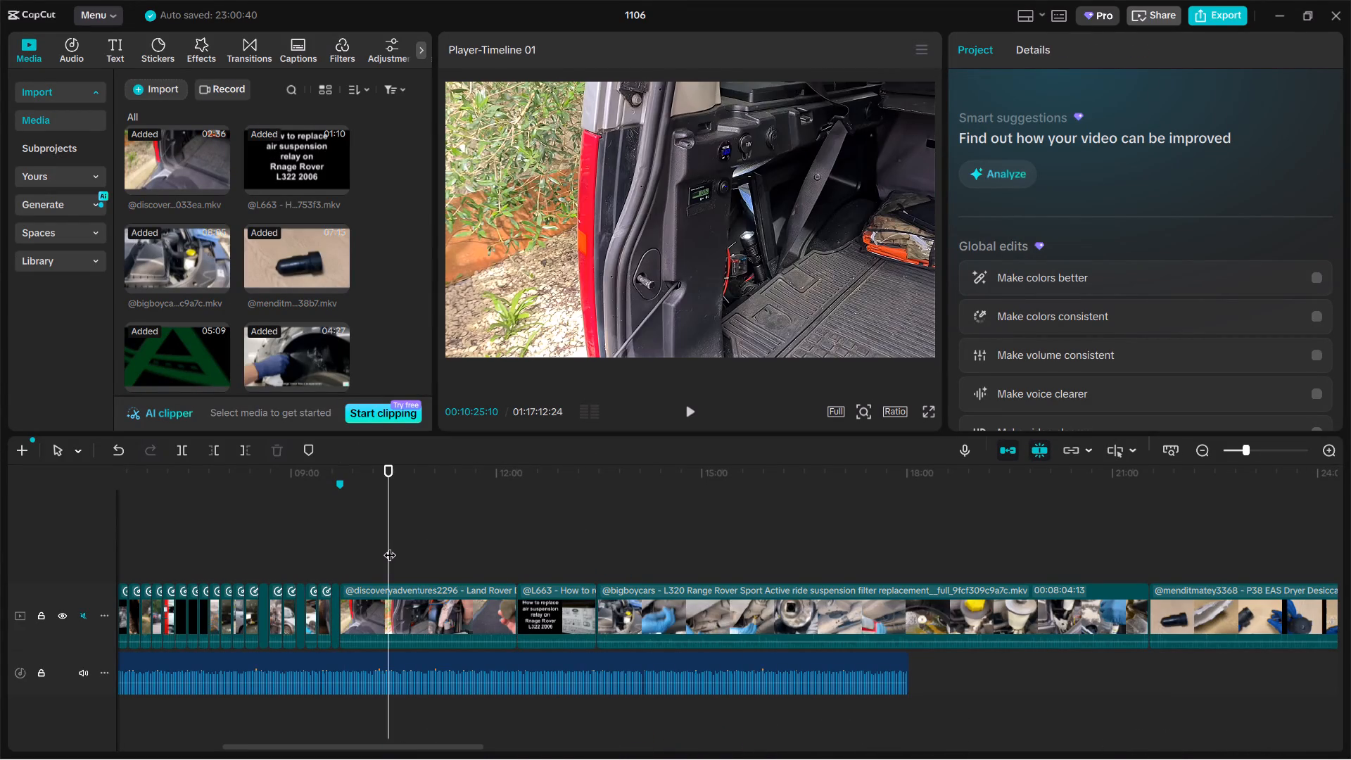
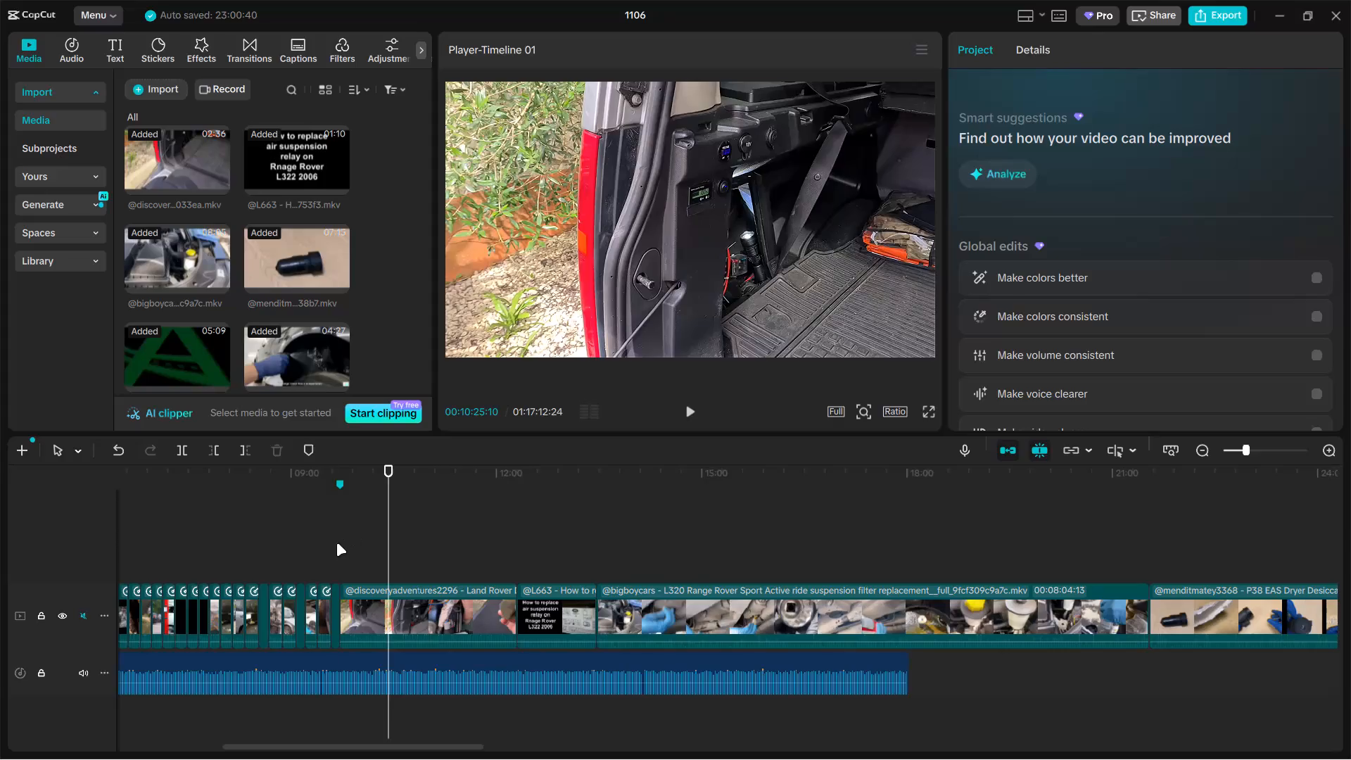
Play the opening of the discoveryadventures2296 clip against the narration, just past the timeline marker, stopping at about 00:09:47:01.
key(space)
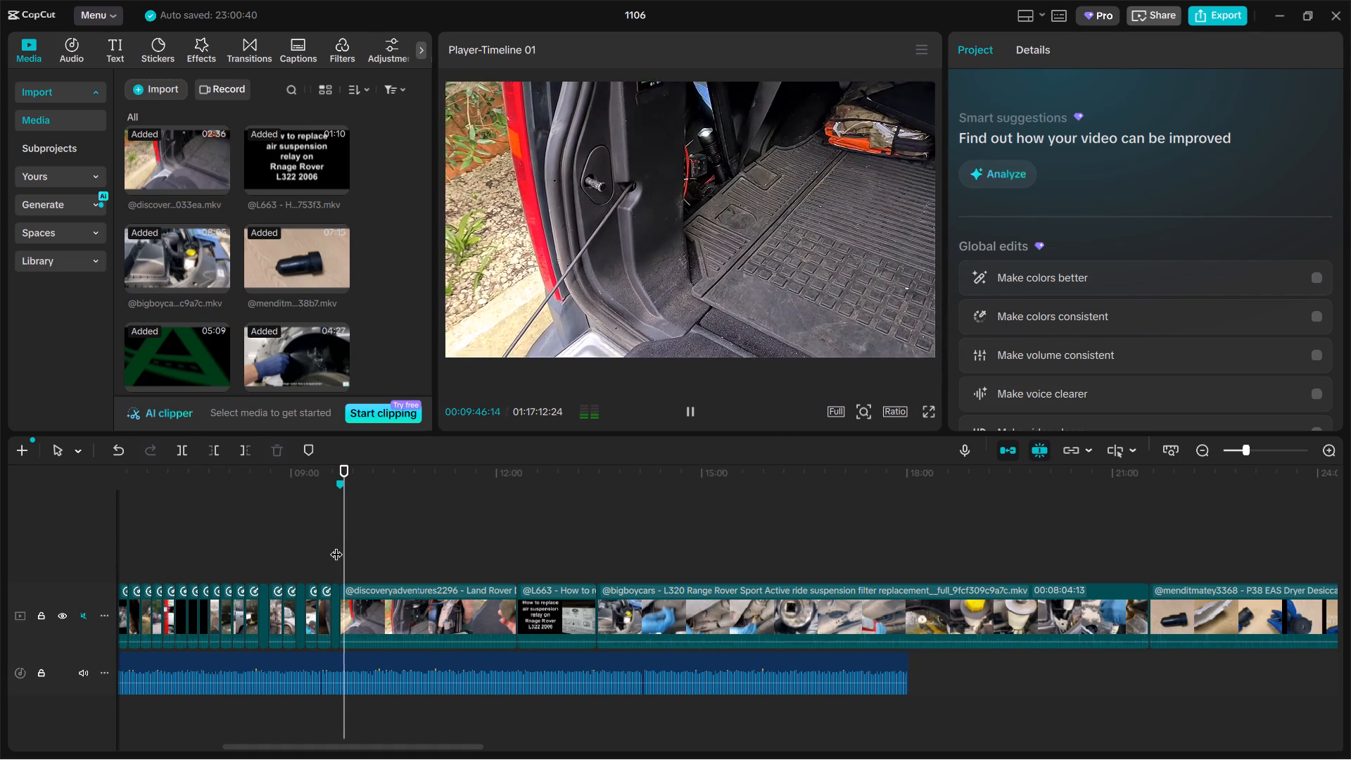
key(space)
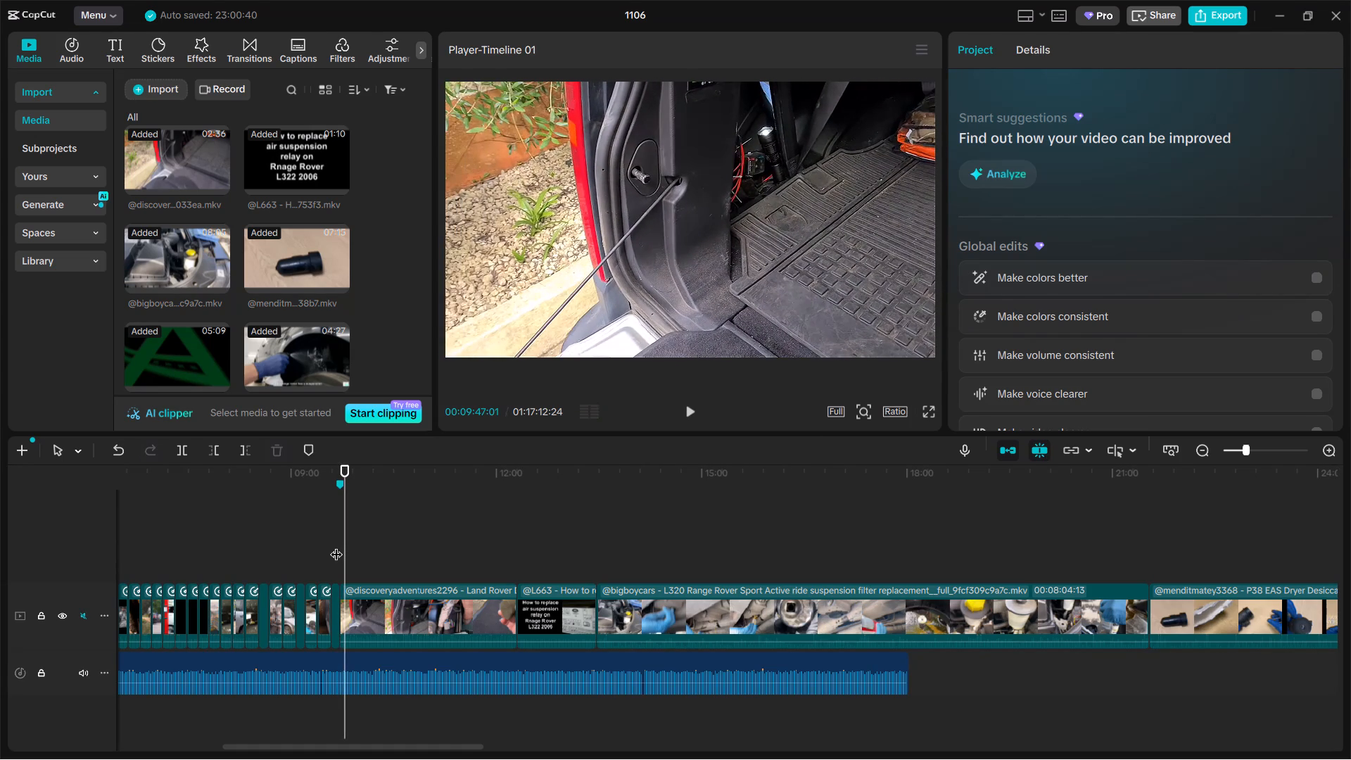
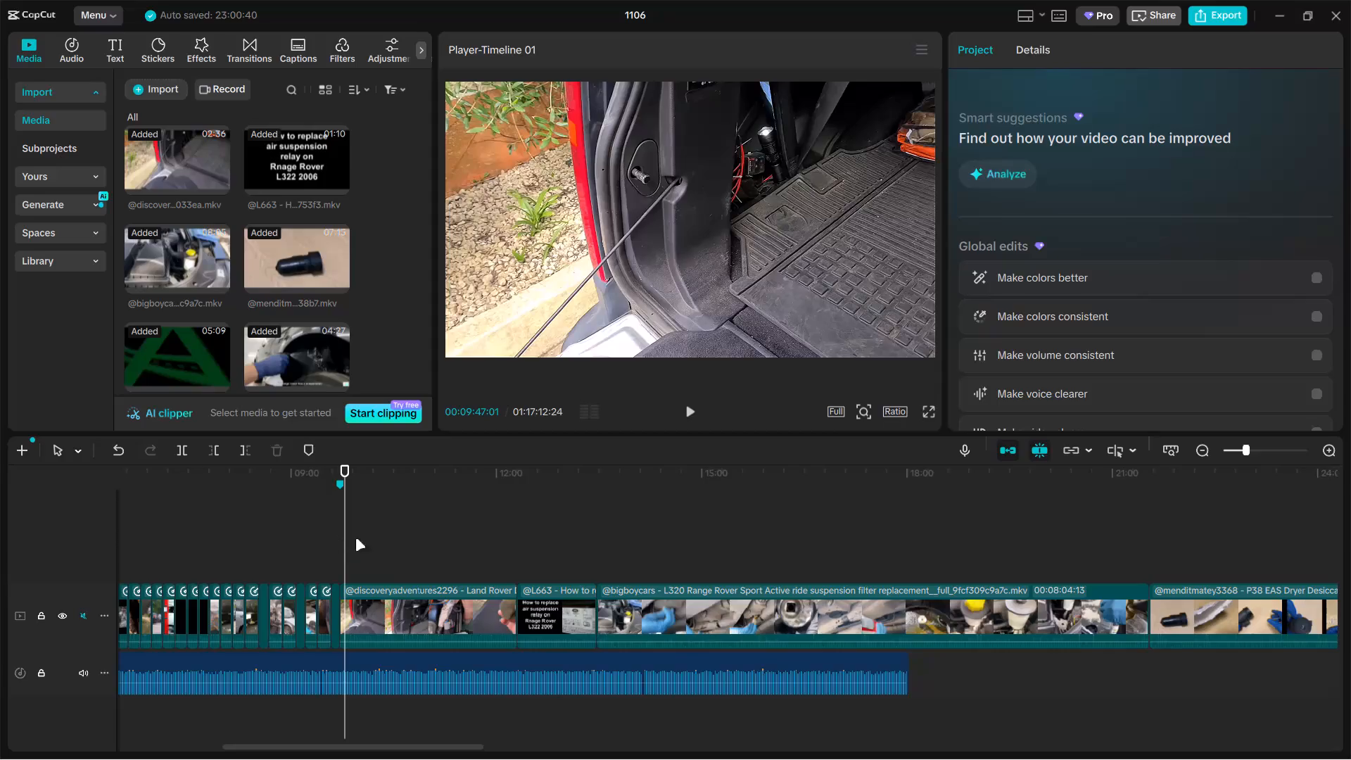
Preview the end of the discoveryadventures2296 clip and the opening of the bigboycars clip against the narration, between about 00:12:10 and 00:14:10.
ctrl+scroll(452, 572, up, 6)
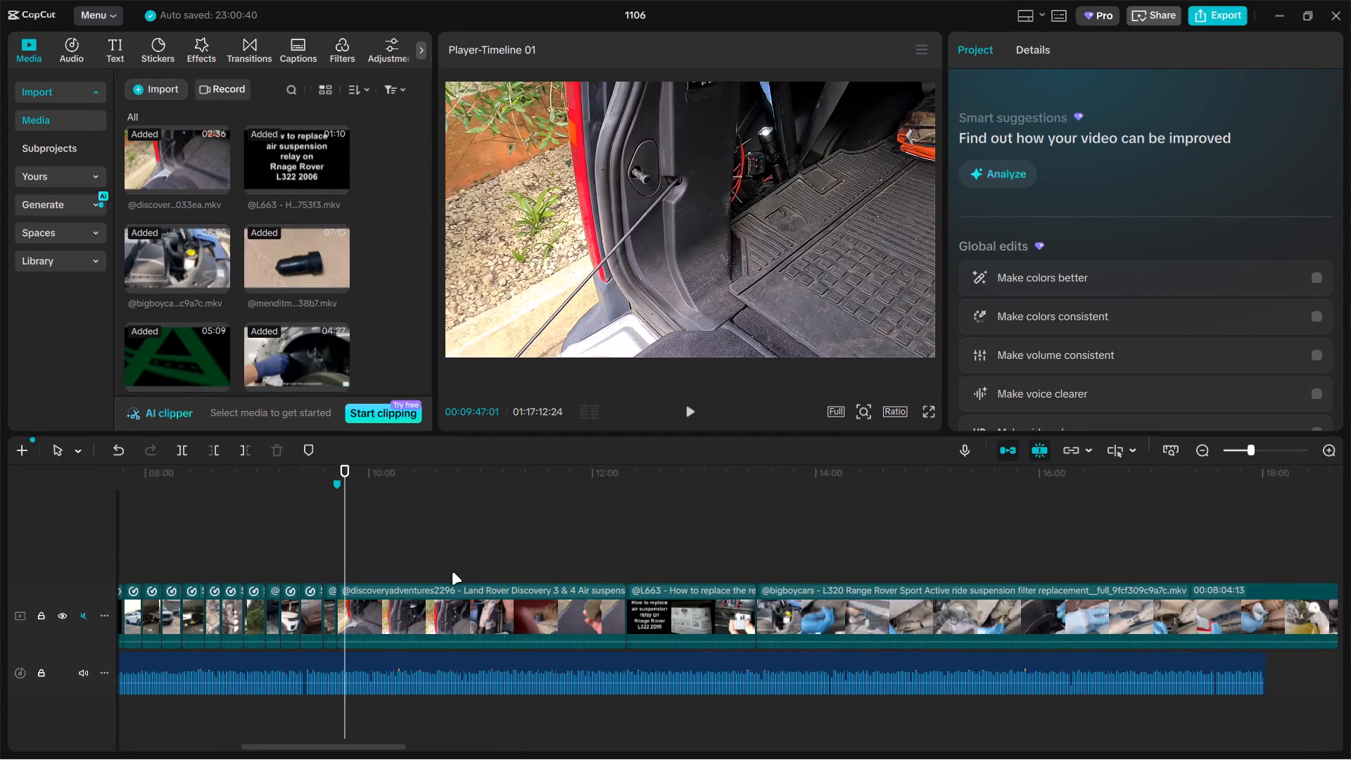
ctrl+scroll(452, 572, up, 4)
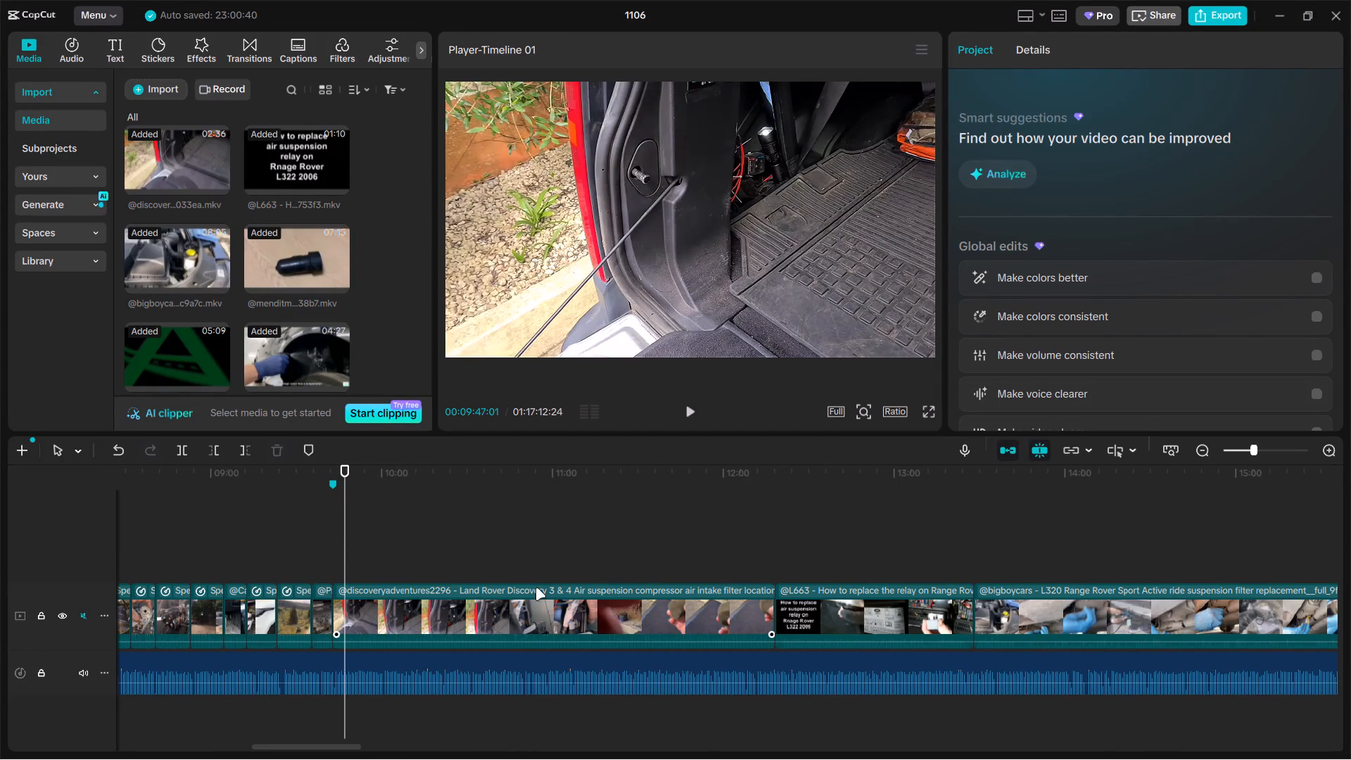
click(740, 578)
key(space)
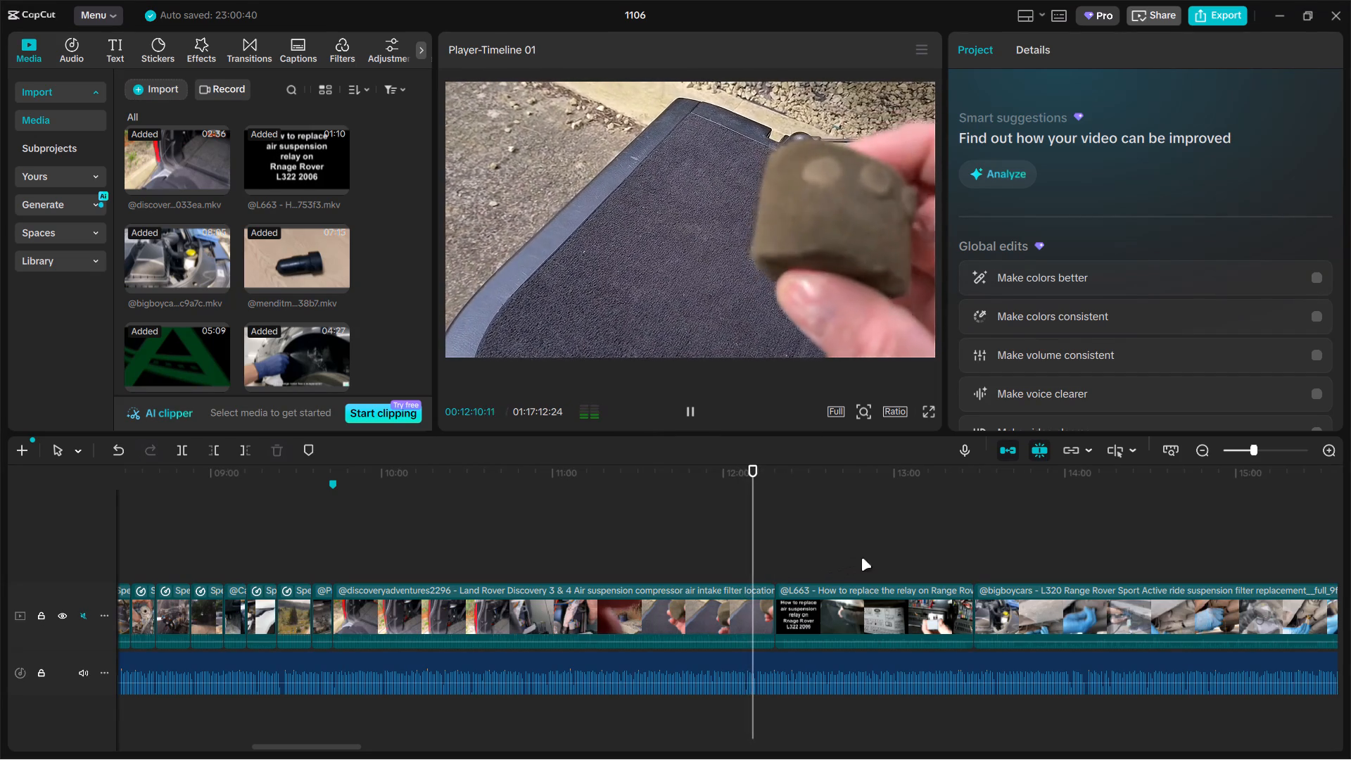
click(987, 550)
key(space)
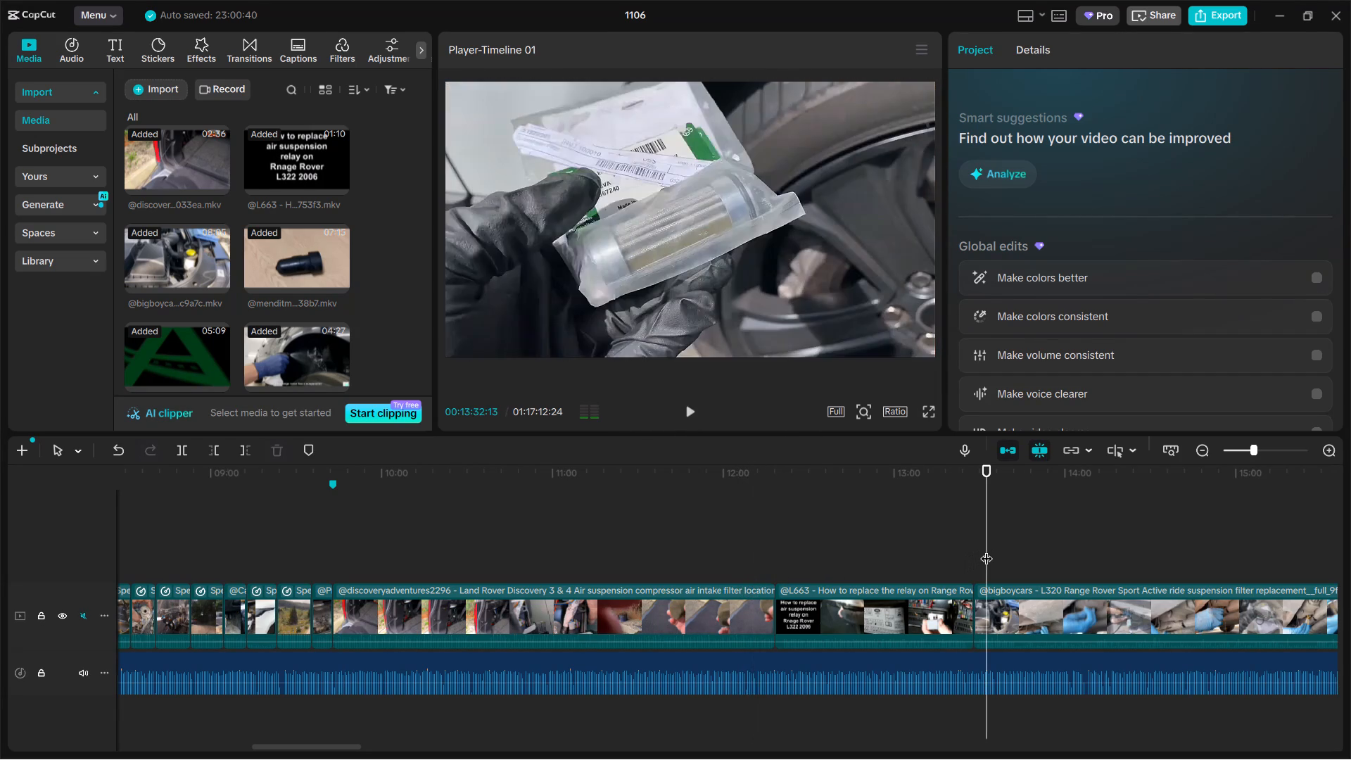
key(space)
drag(1010, 555, 981, 581)
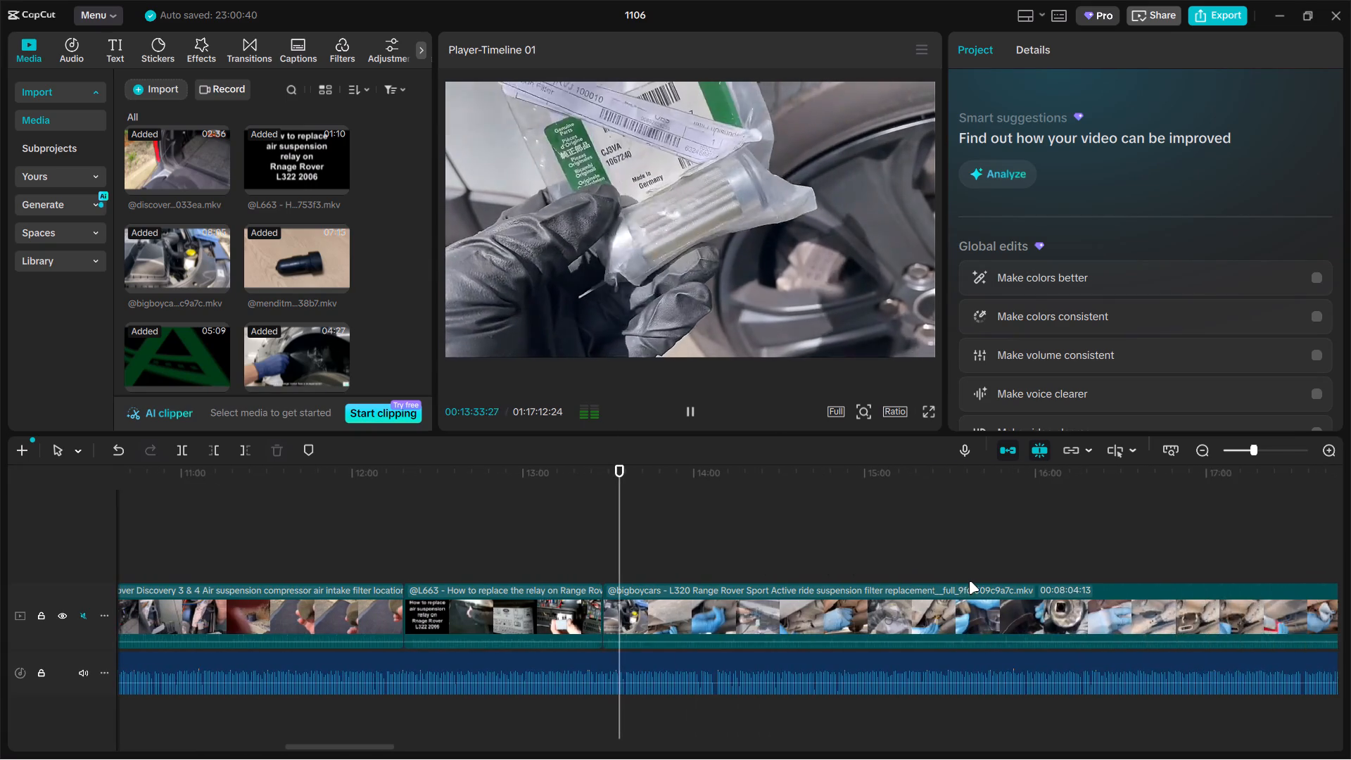
ctrl+scroll(957, 581, up, 3)
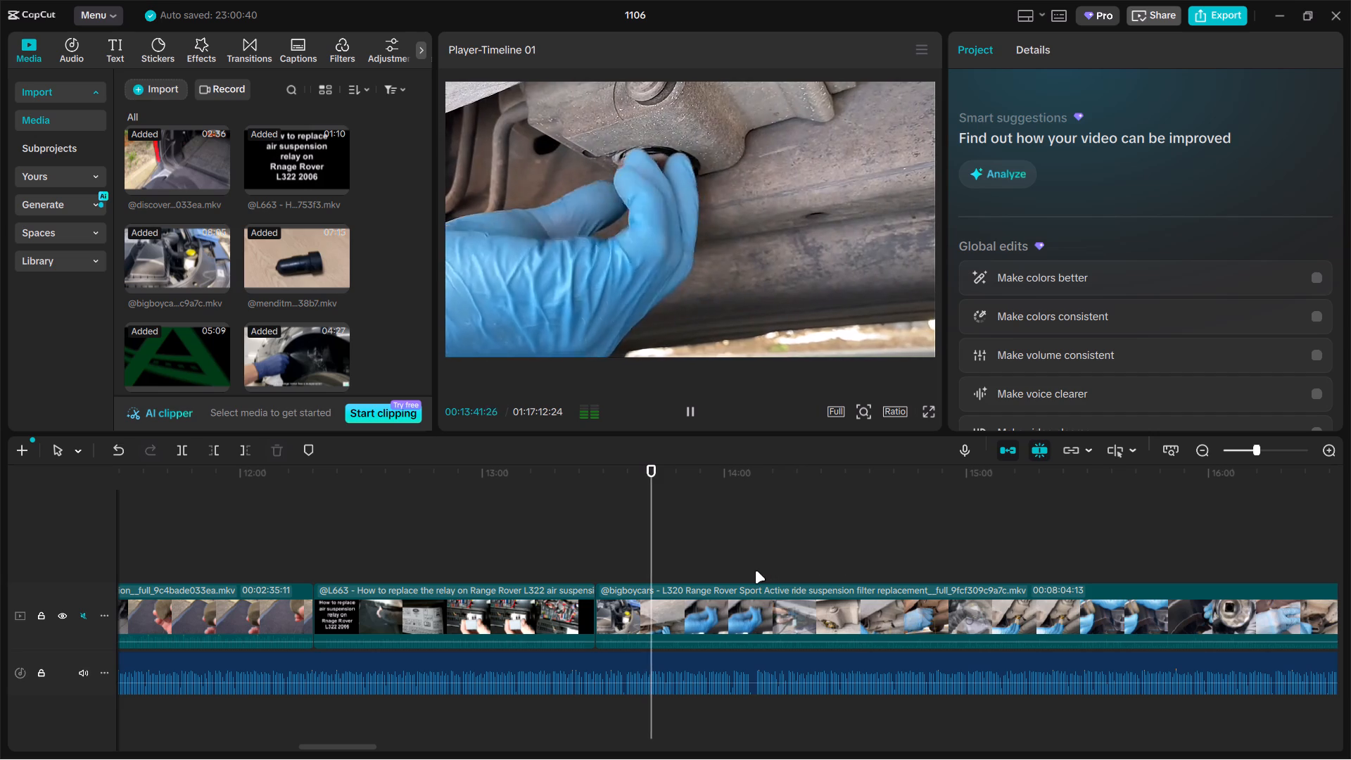
click(755, 571)
key(space)
key(space)
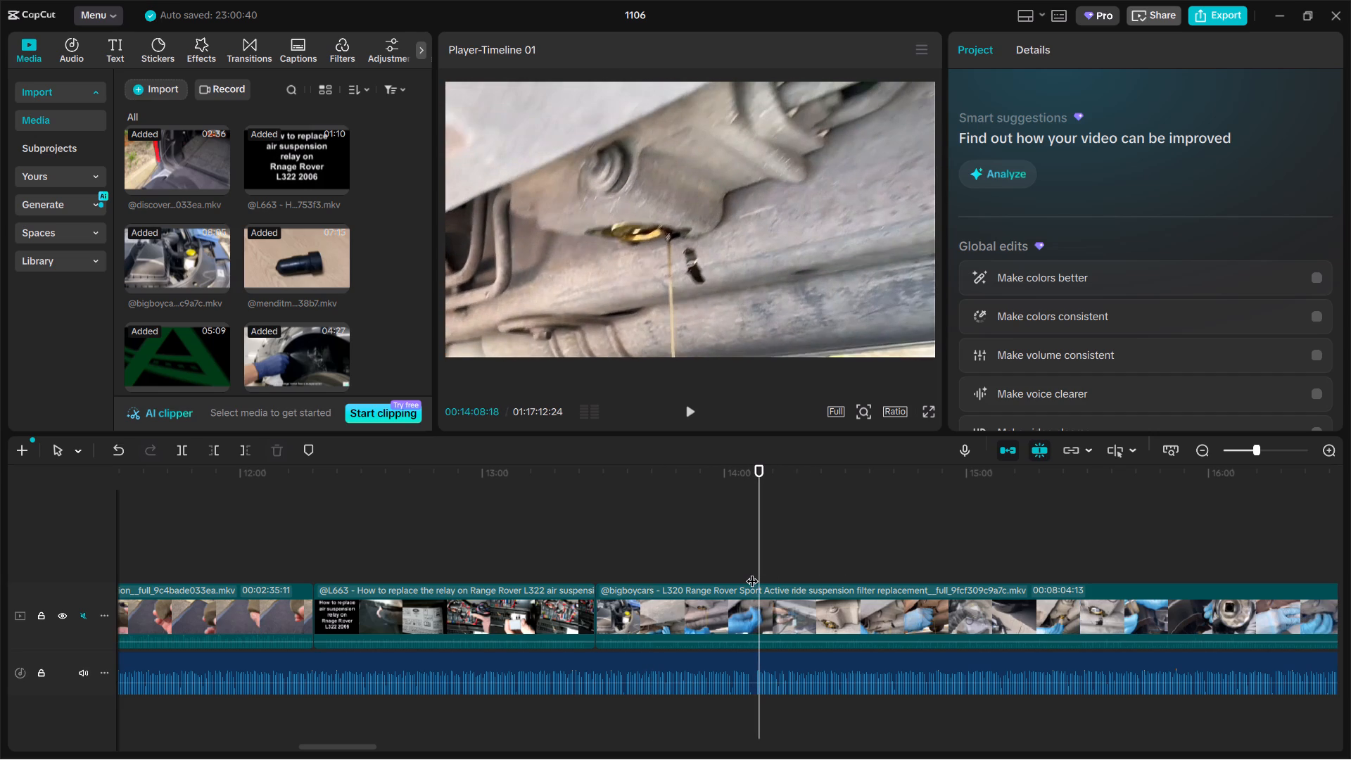
click(678, 568)
key(space)
click(674, 568)
key(space)
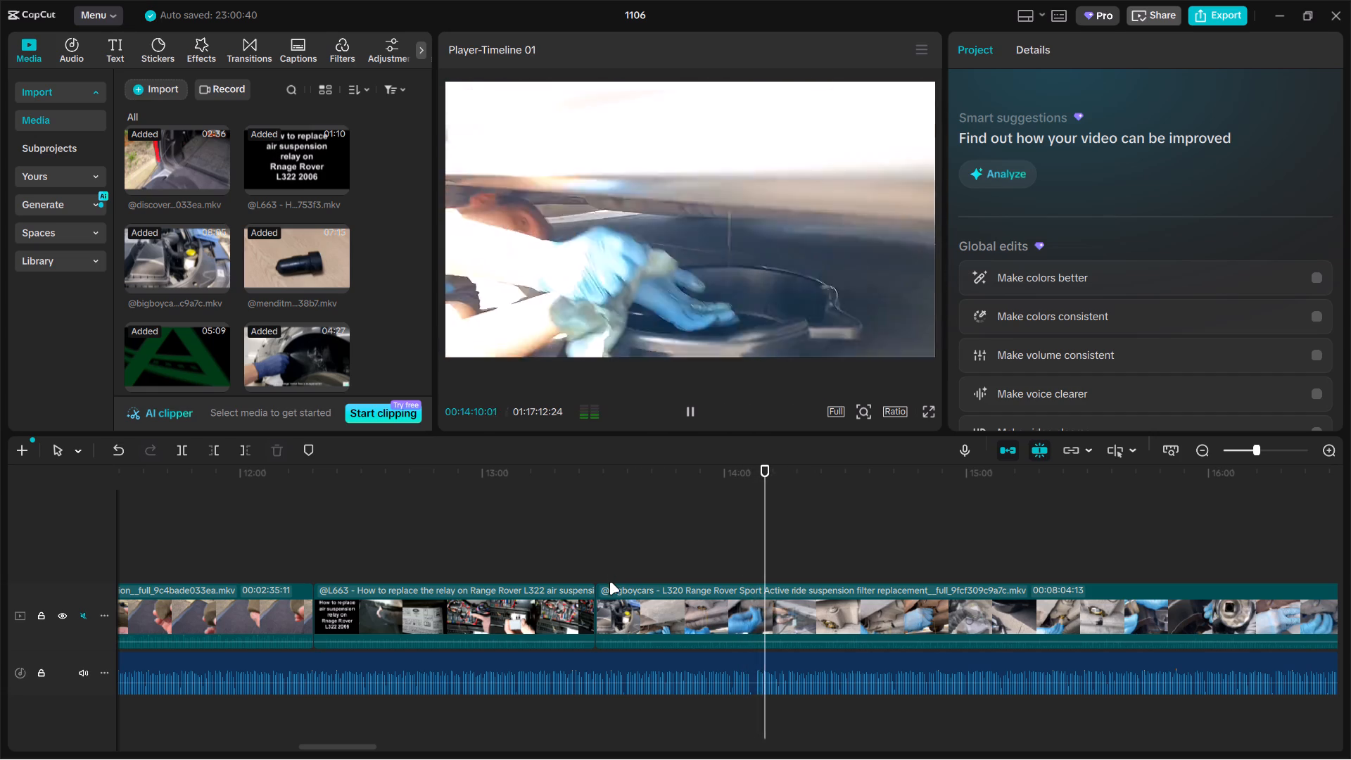
Replay the narration from the start of the bigboycars clip and add a timeline marker at 00:13:44:04.
click(609, 561)
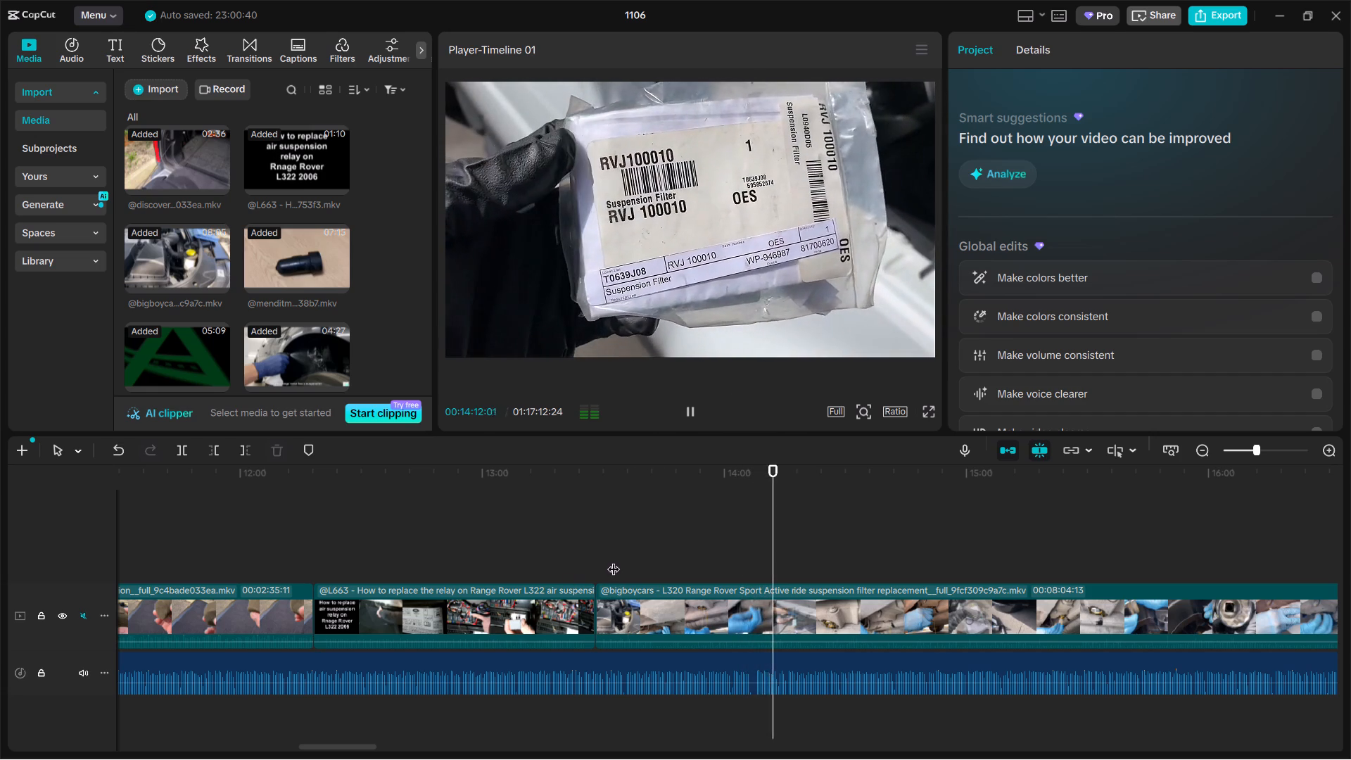
key(space)
key(space)
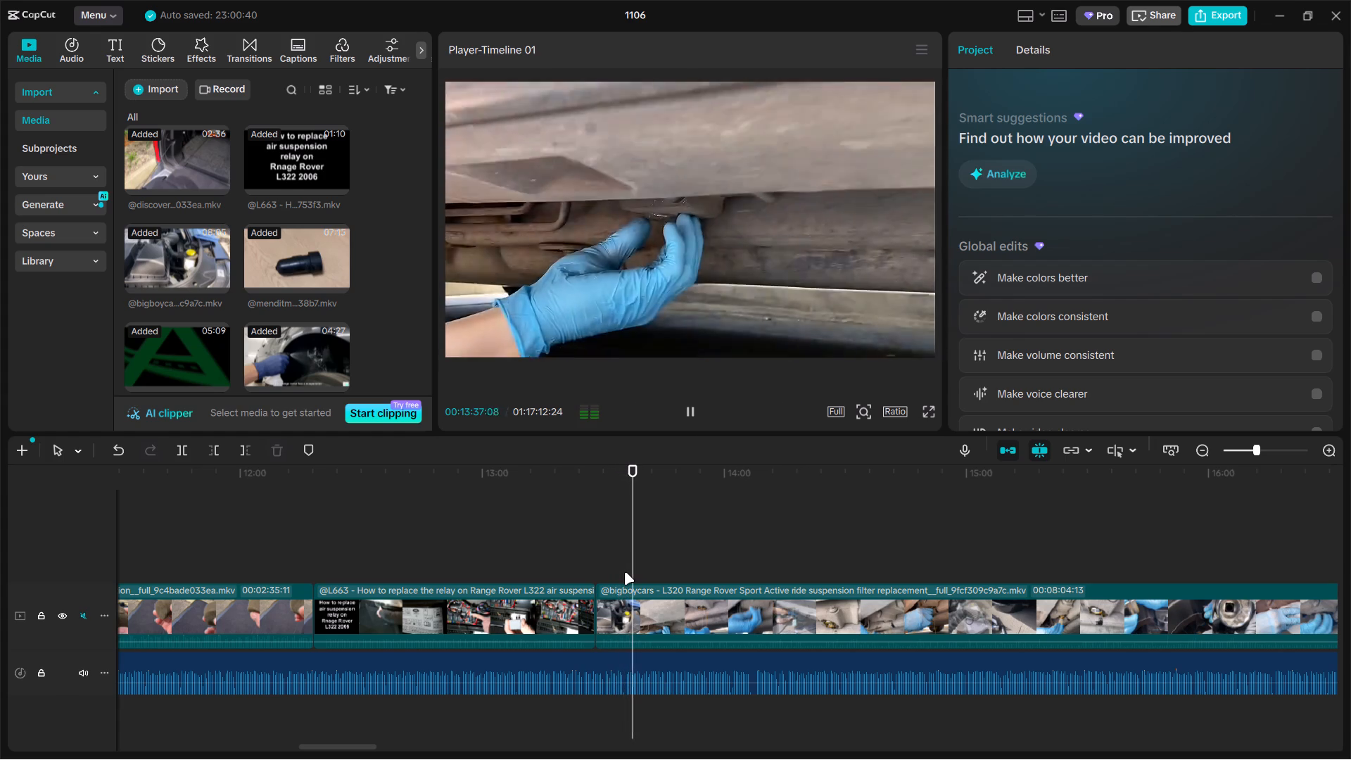
key(space)
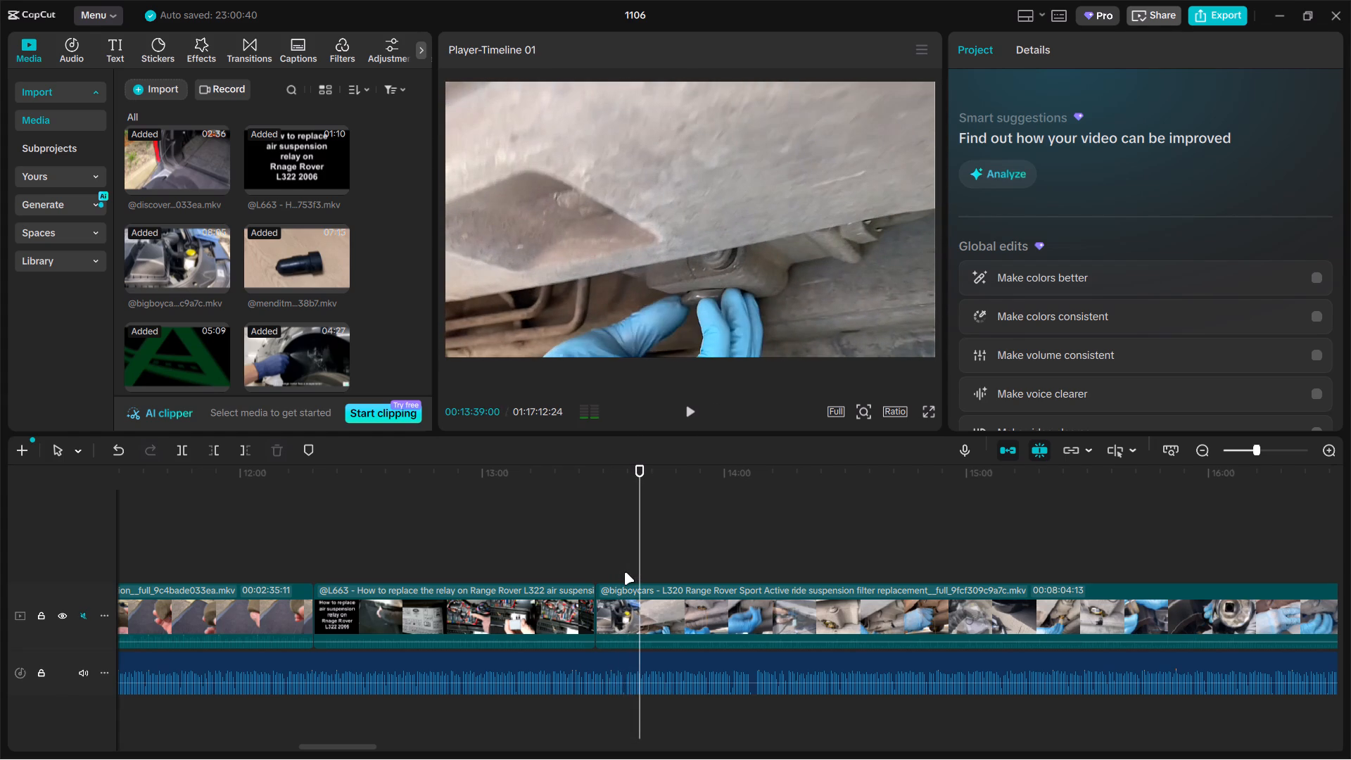
key(space)
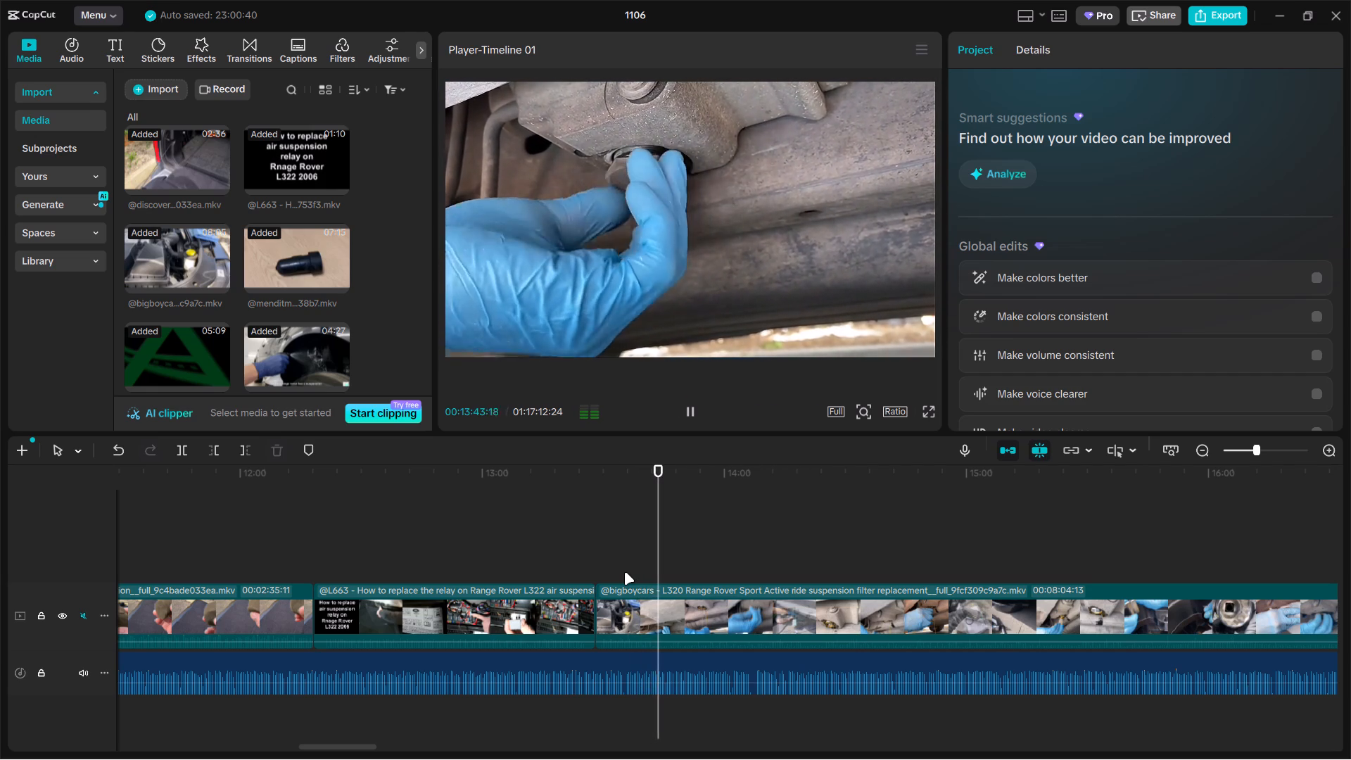
key(space)
ctrl+scroll(629, 571, up, 4)
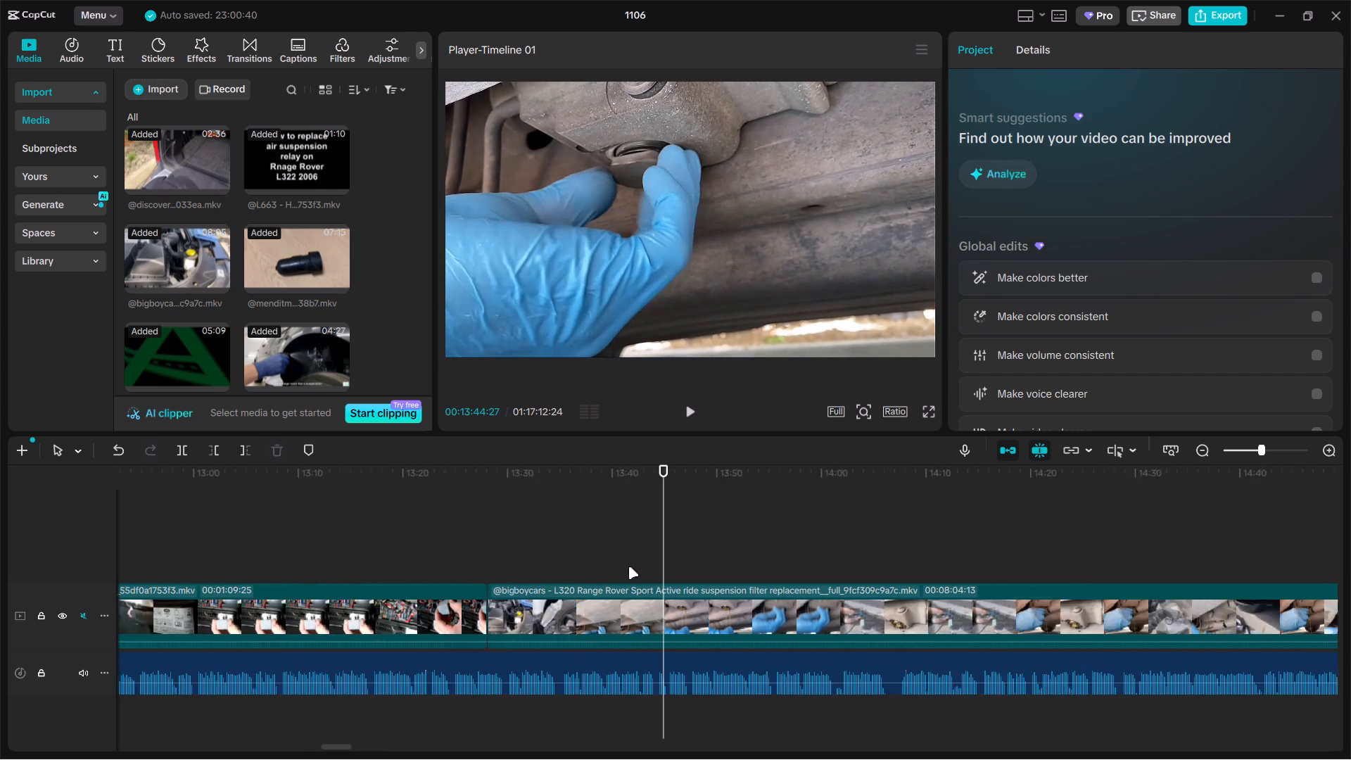
ctrl+scroll(628, 566, up, 7)
drag(664, 554, 646, 556)
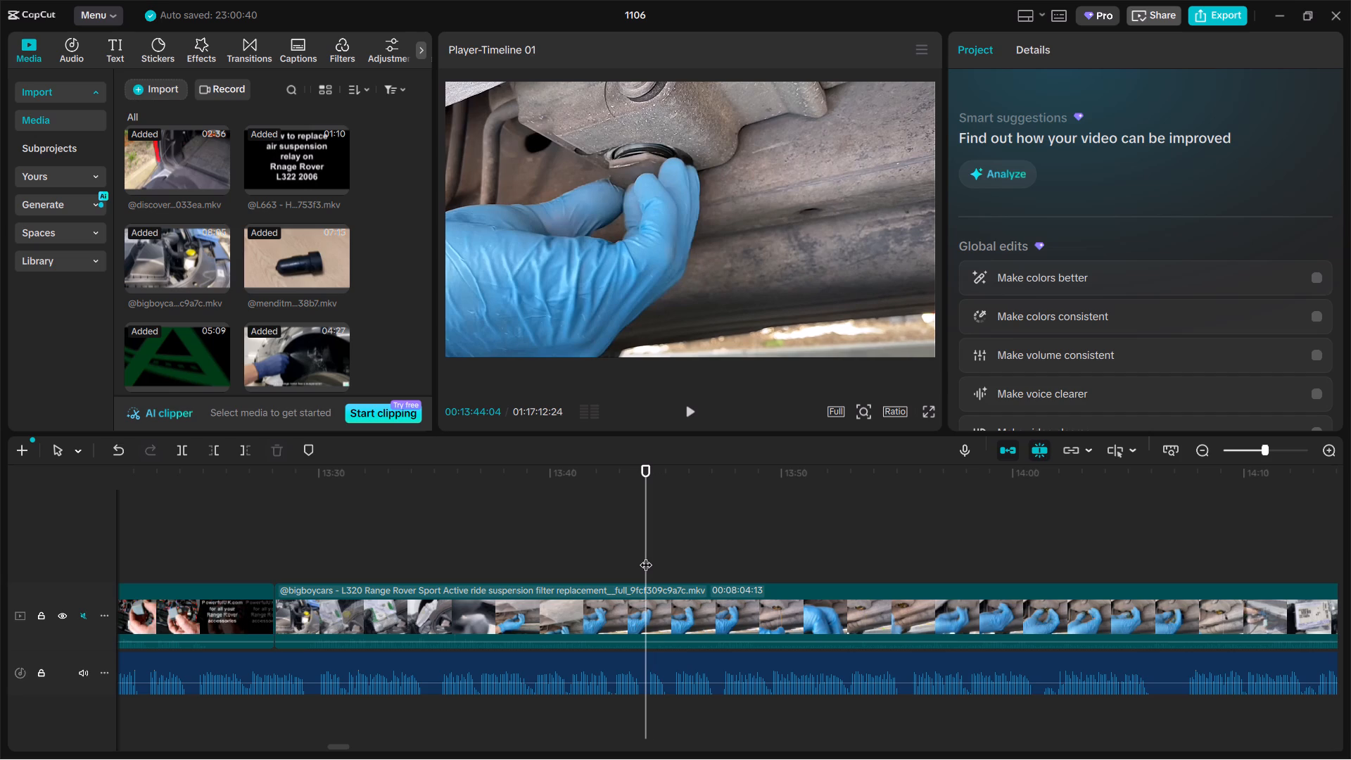
key(m)
Listen to the narration just before the first marker, from about 00:09:35:17, and check the earlier passage around 00:06:41.
ctrl+scroll(646, 556, down, 6)
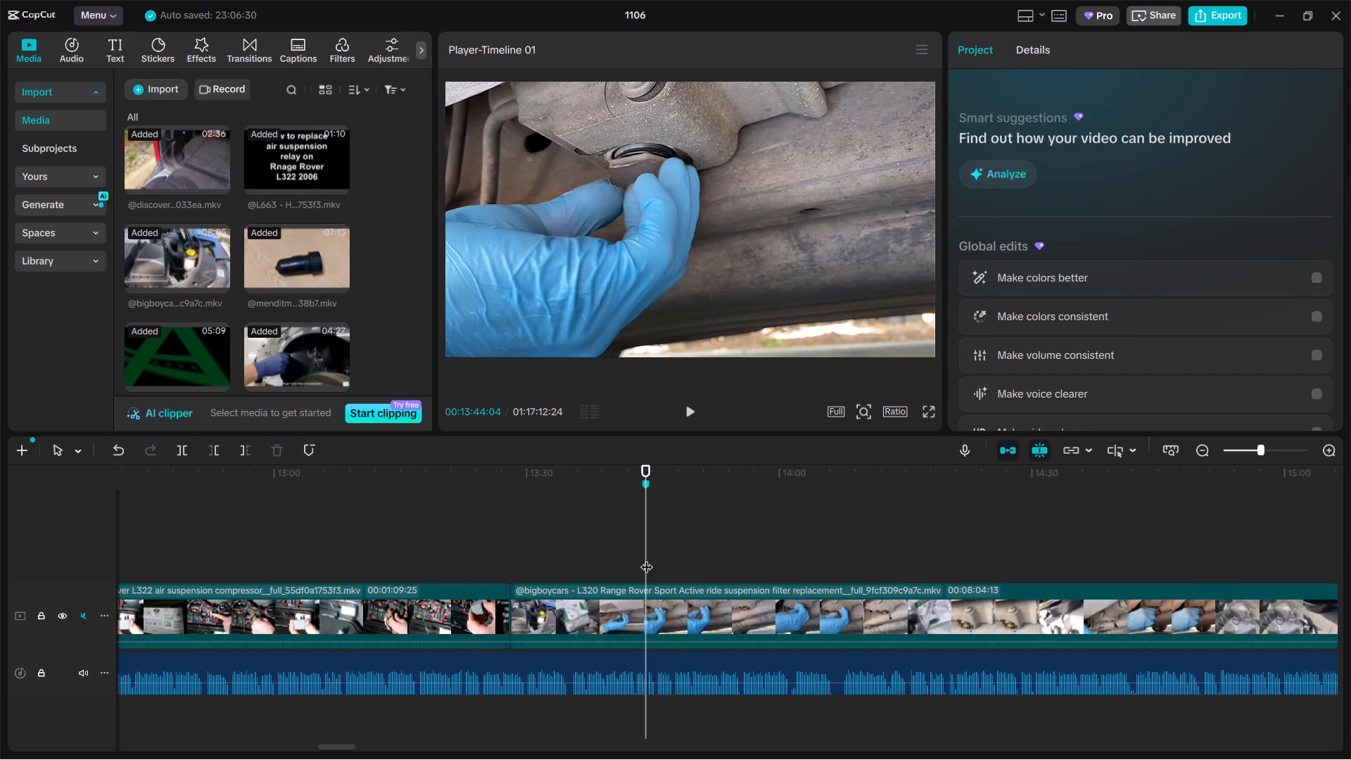
ctrl+scroll(647, 558, down, 20)
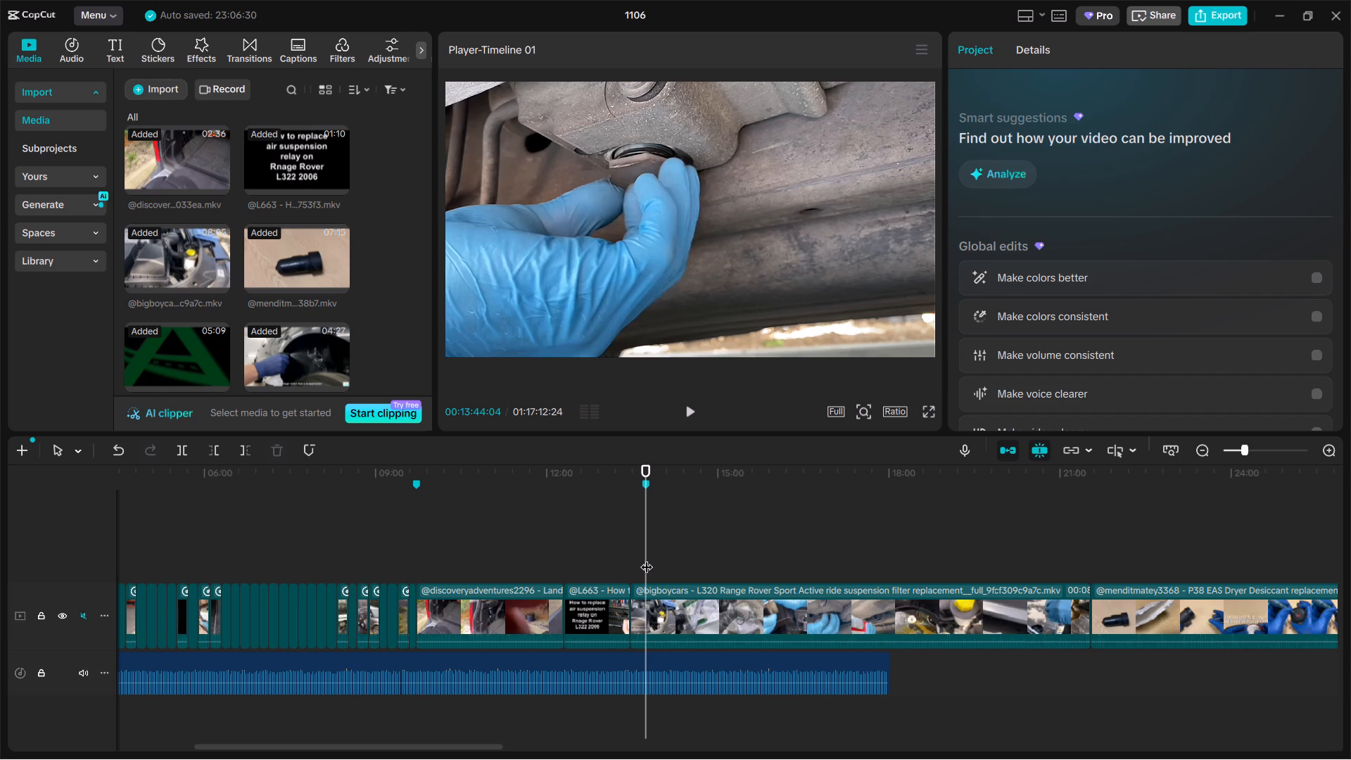
click(411, 570)
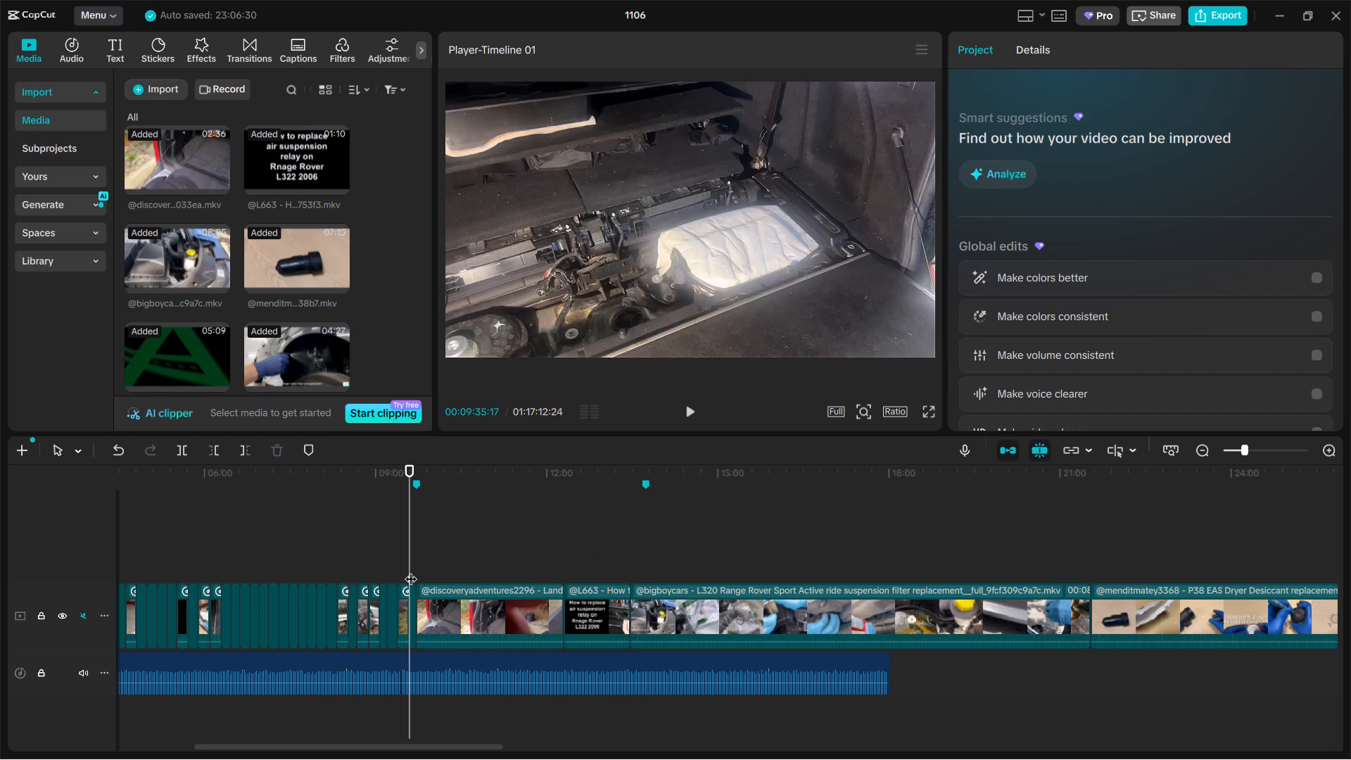
key(space)
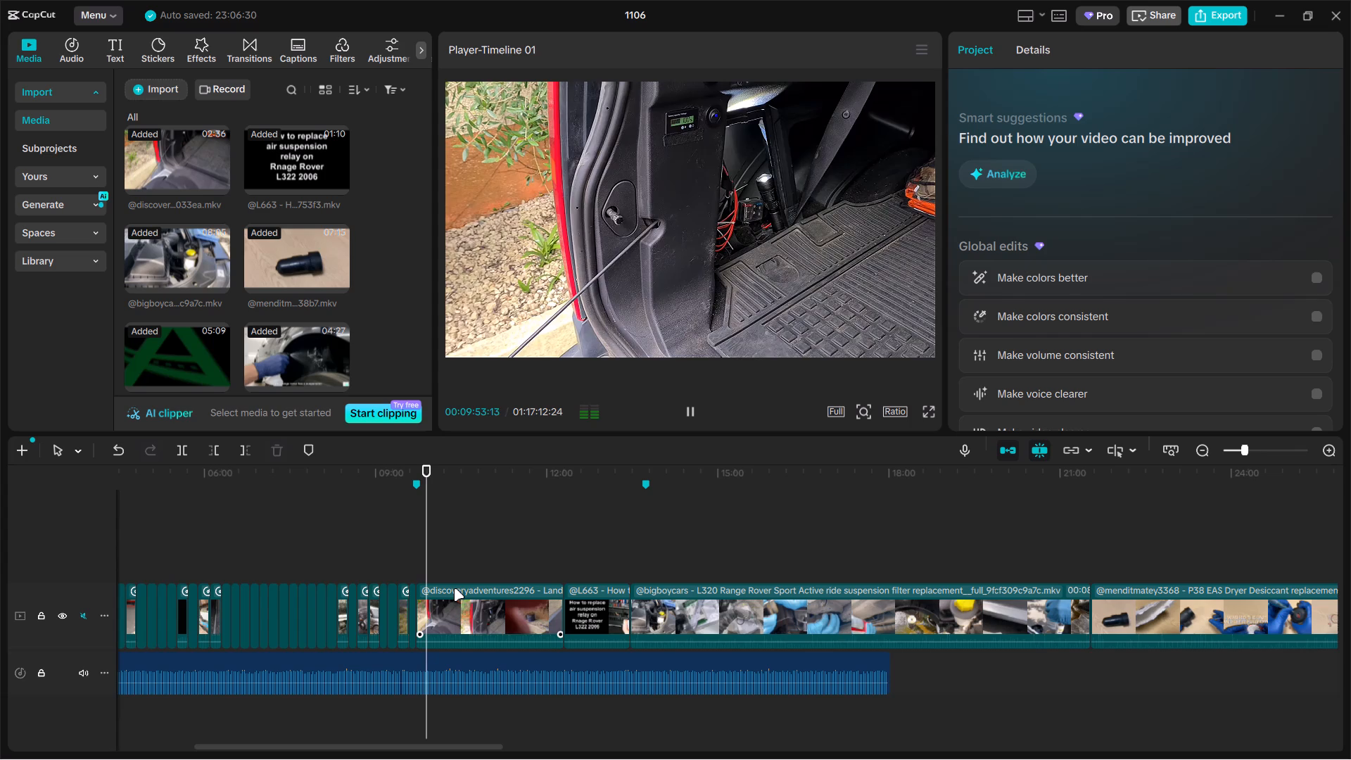
key(space)
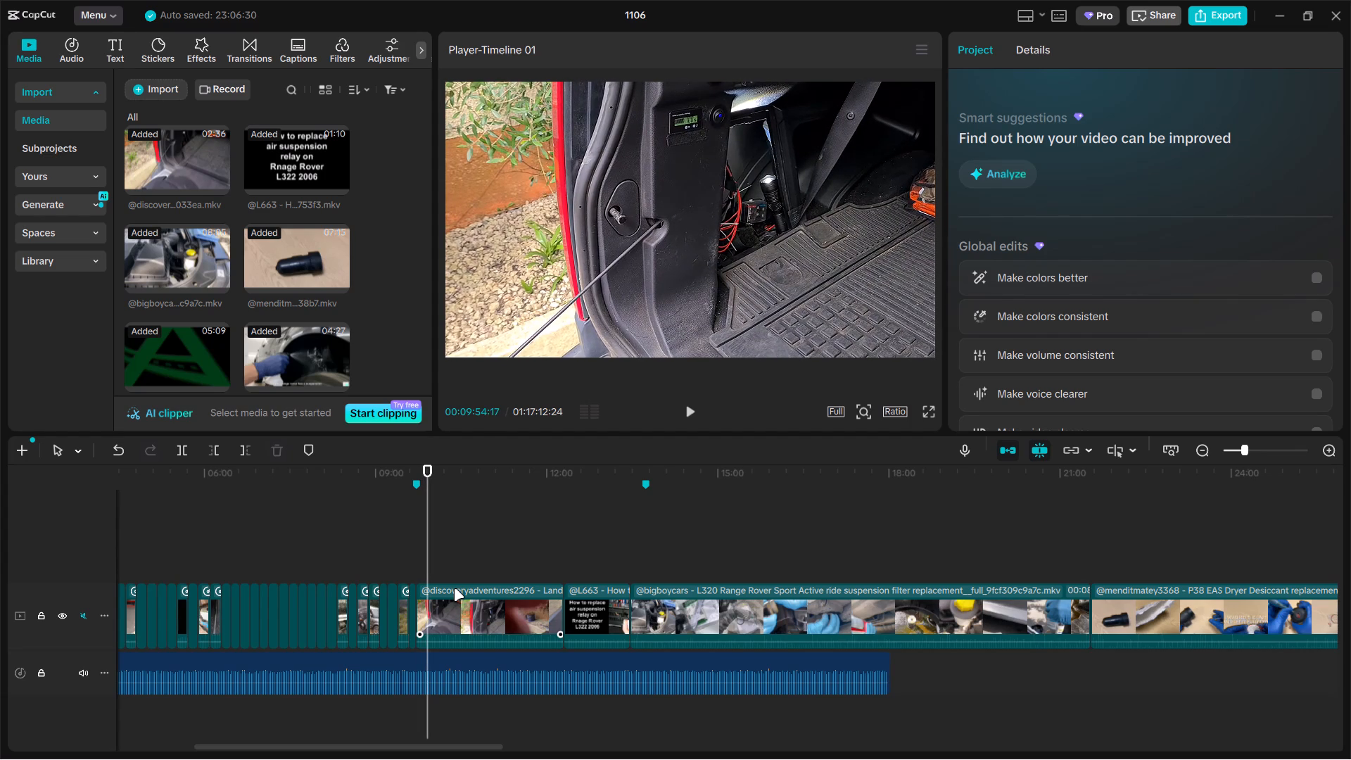
click(243, 559)
key(space)
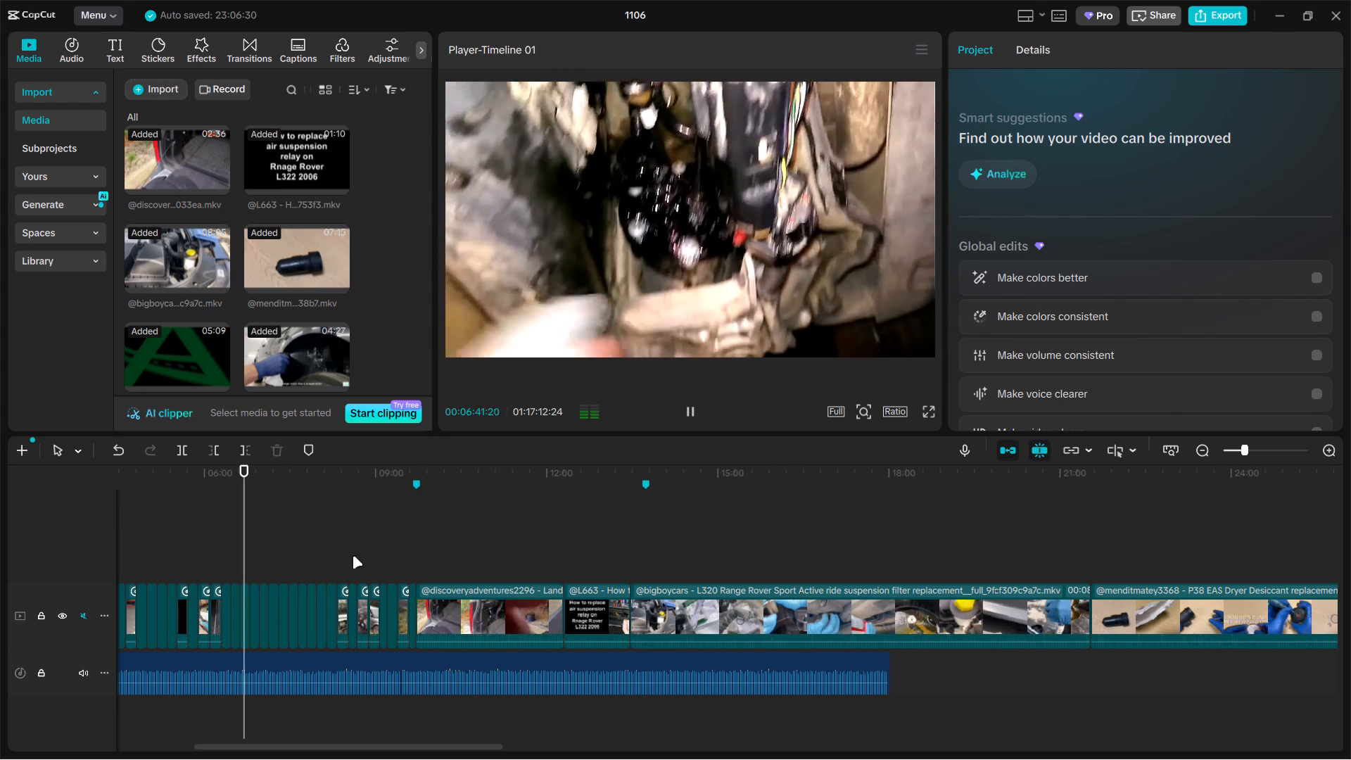
key(space)
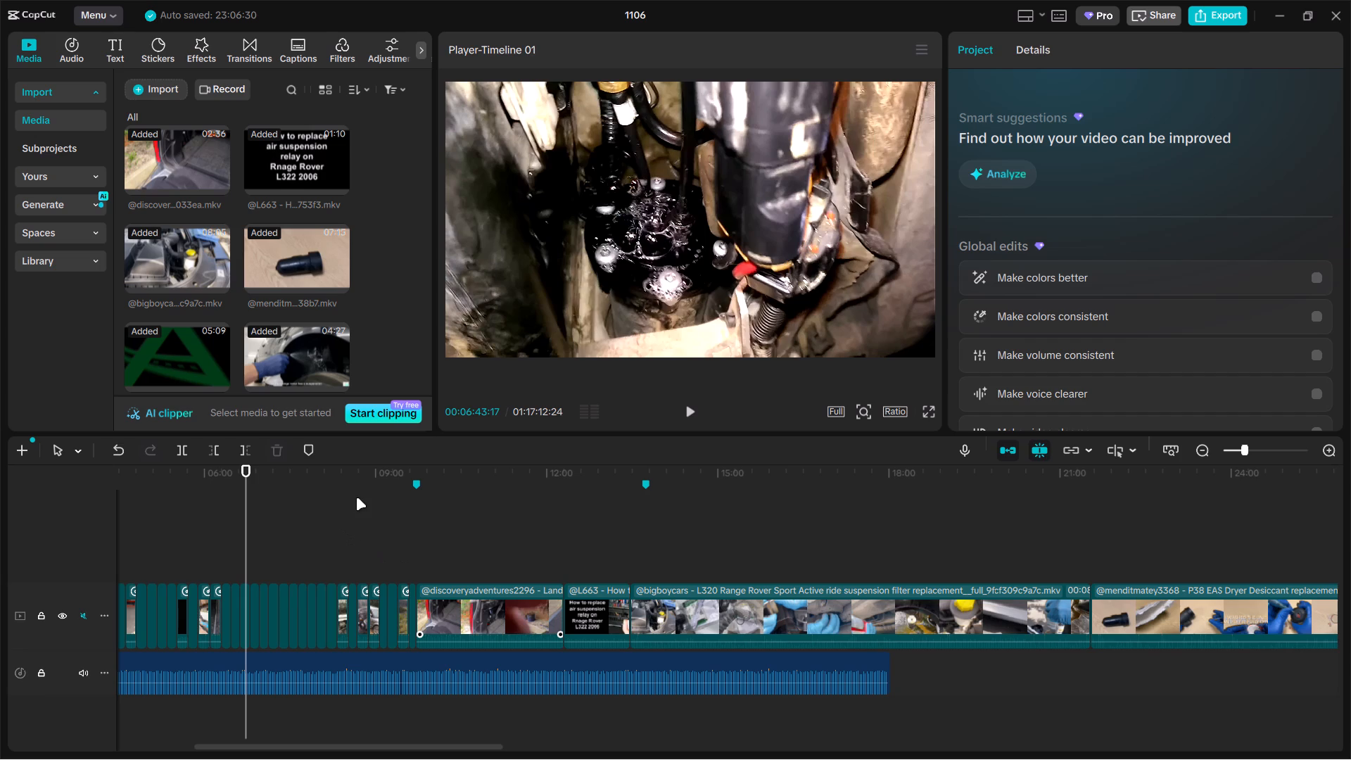
click(410, 553)
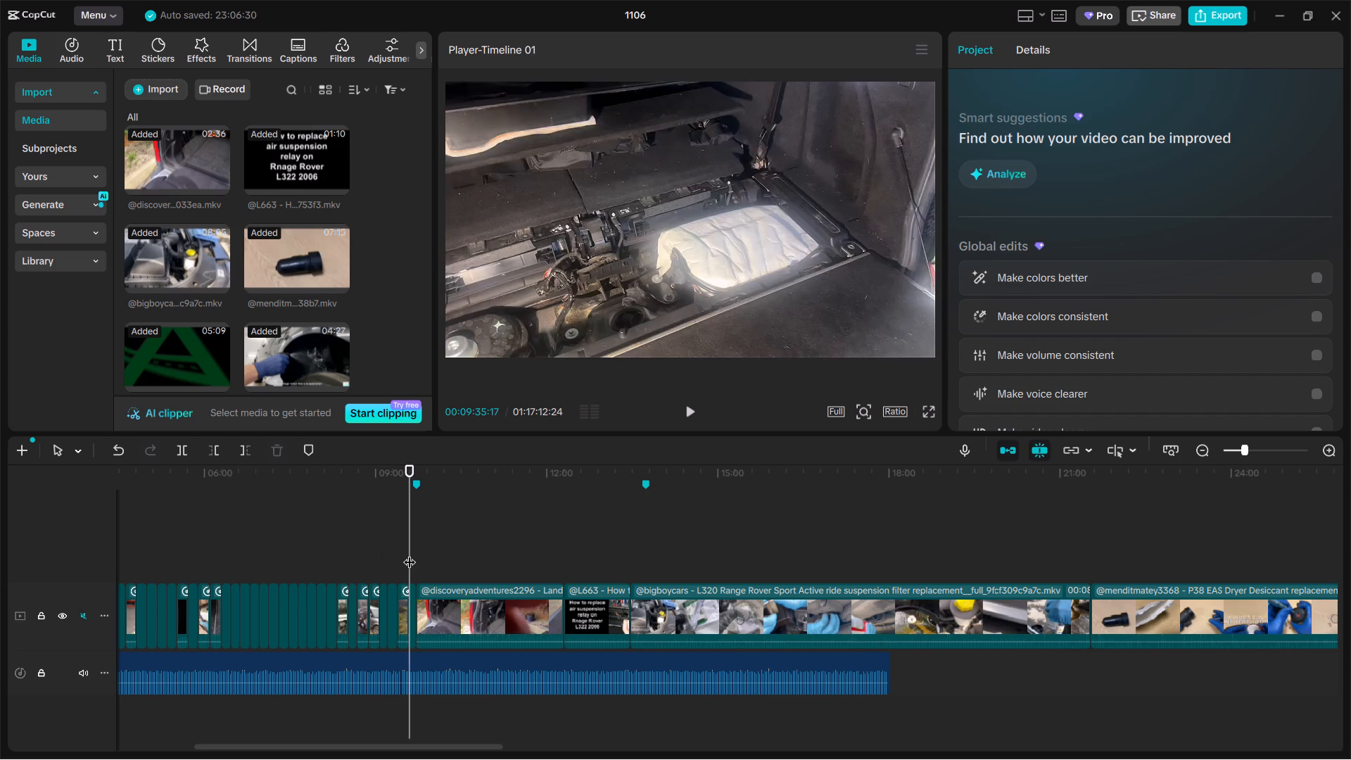
key(space)
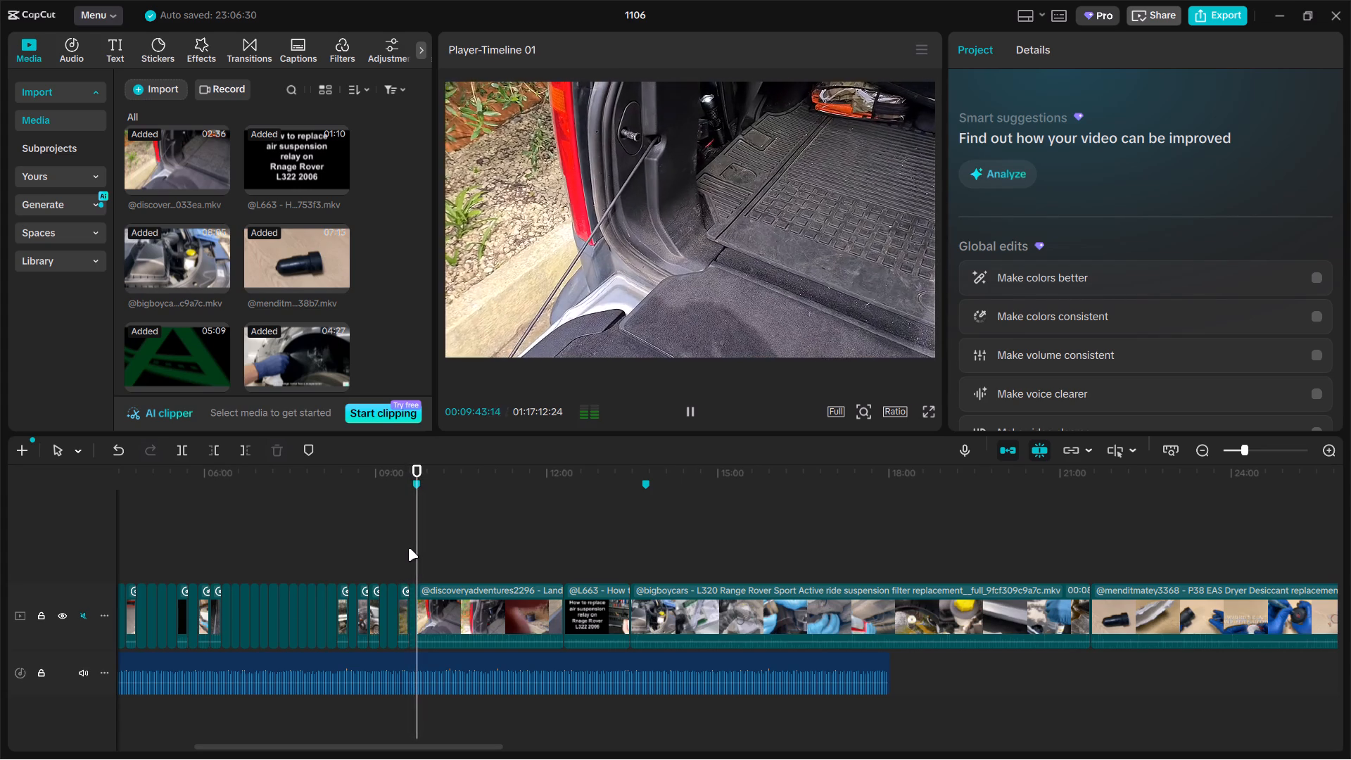
key(space)
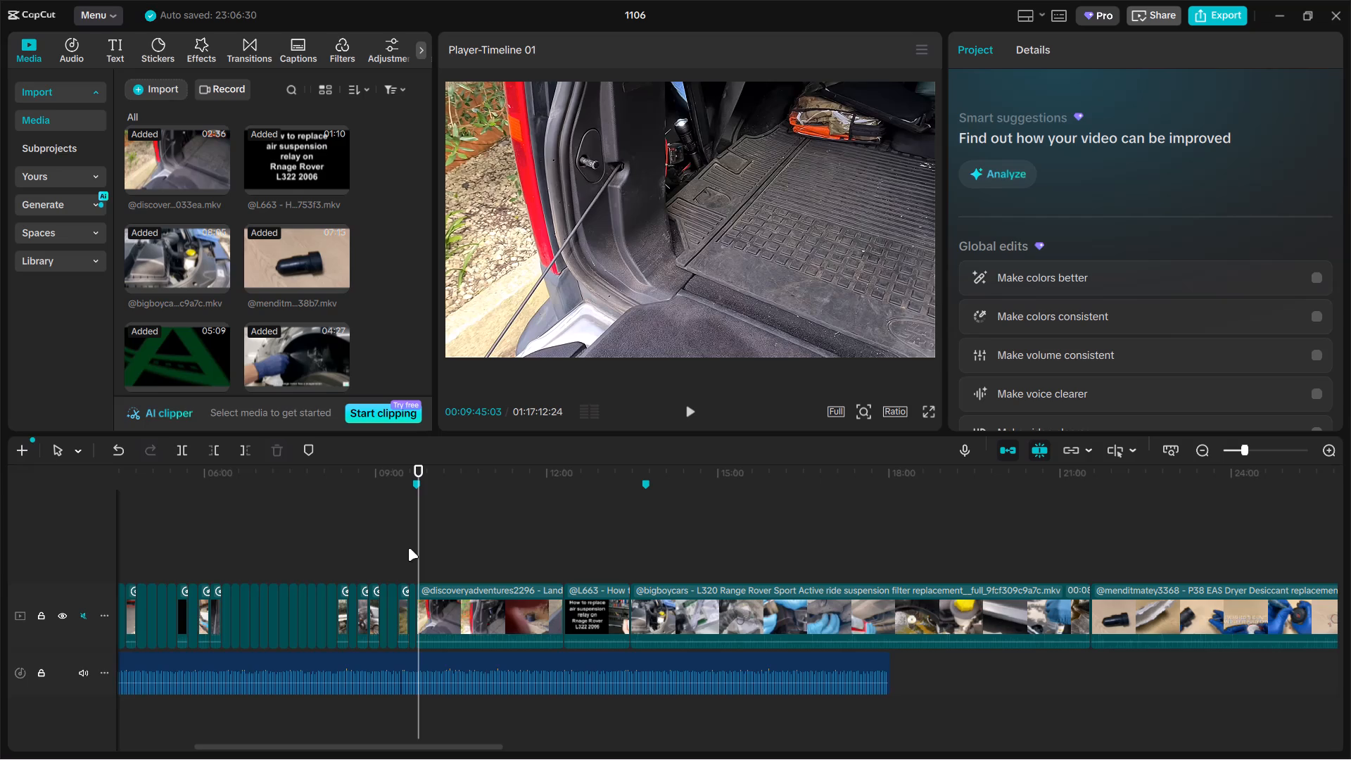
Scrub through the discoveryadventures2296 clip, split it at 00:10:22:01 and delete the opening portion.
scroll(456, 545, up, 1)
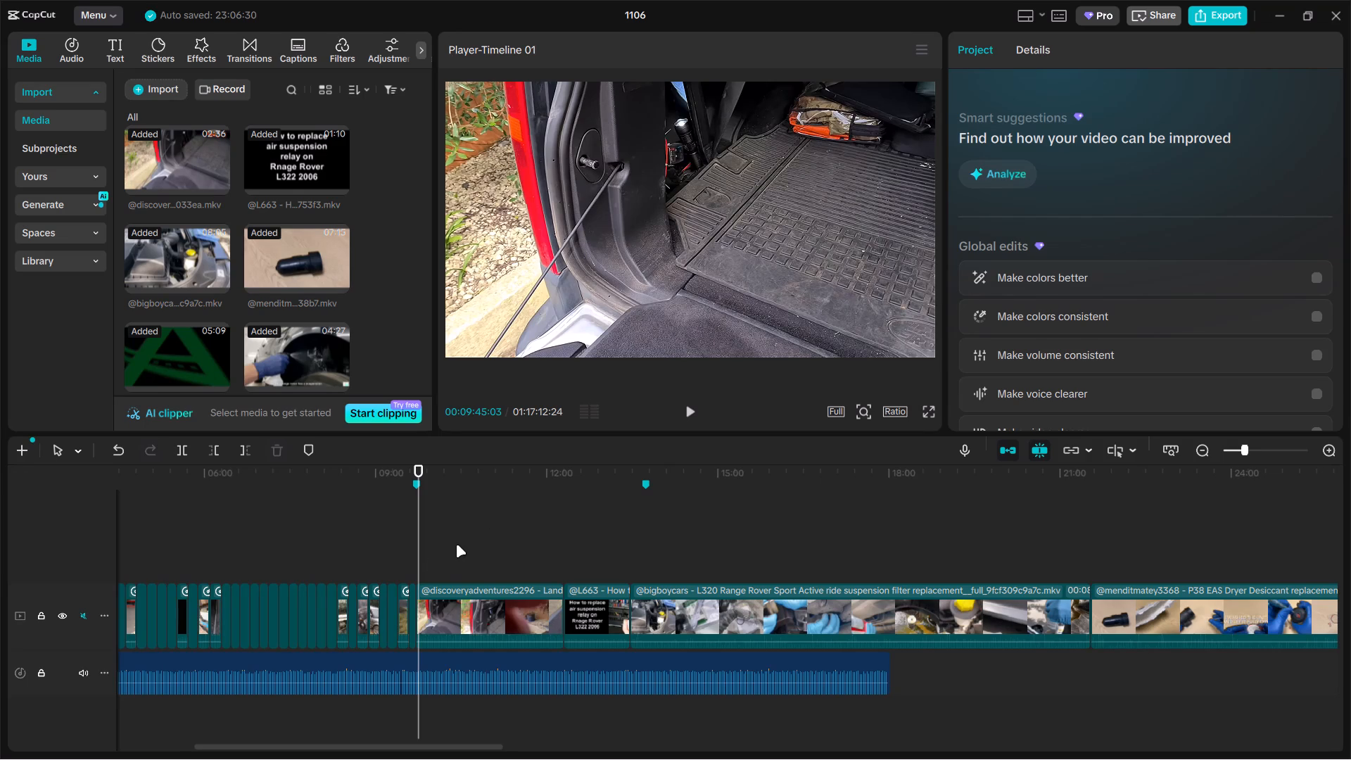
scroll(456, 545, up, 3)
ctrl+scroll(457, 545, up, 4)
ctrl+click(463, 531)
drag(463, 531, 516, 530)
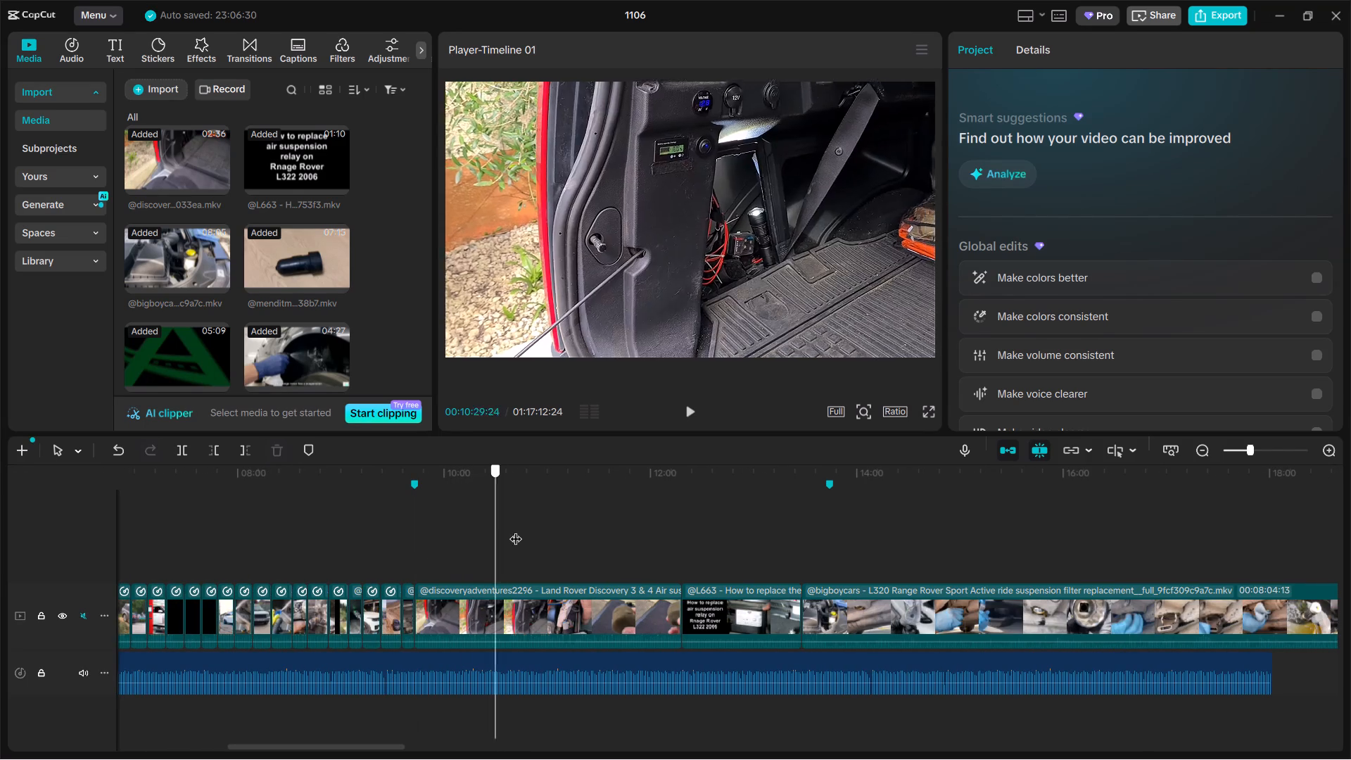
drag(516, 530, 521, 531)
drag(519, 576, 500, 571)
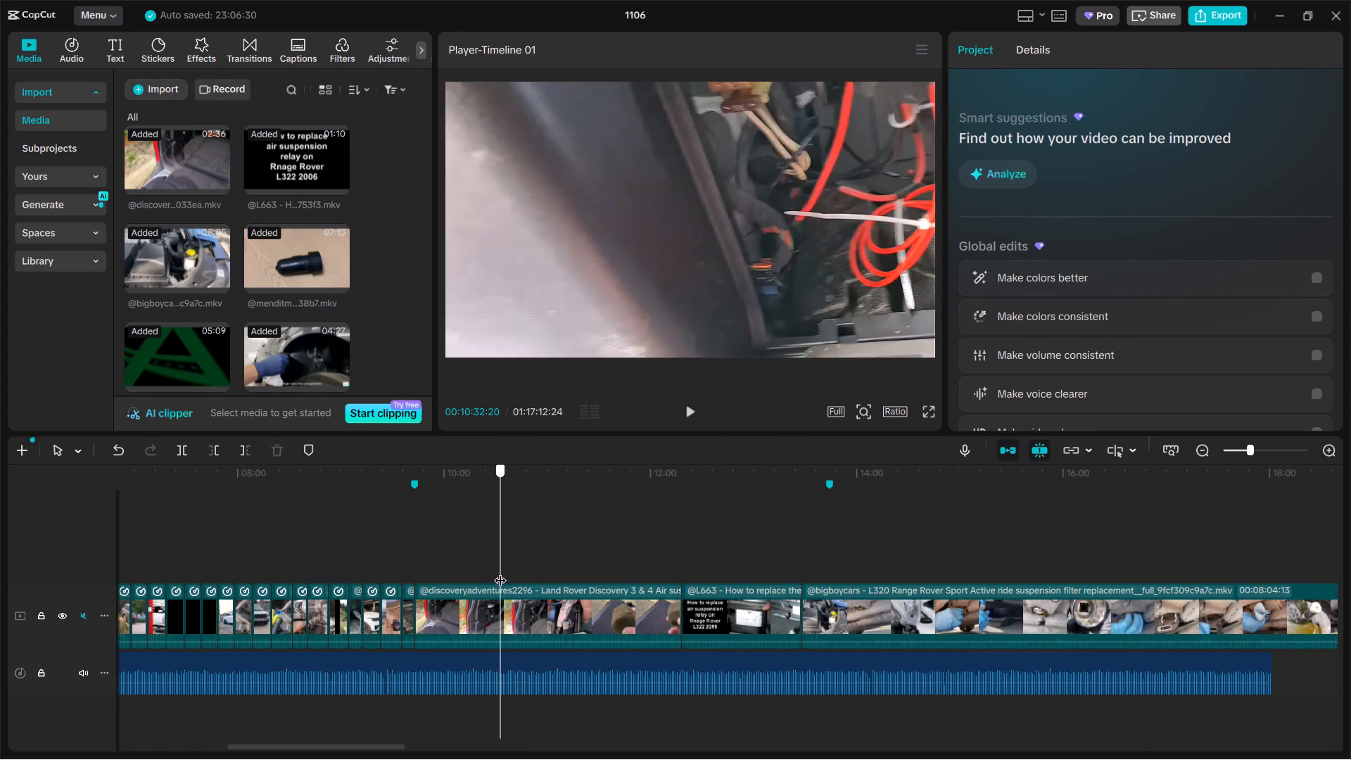
drag(500, 571, 495, 570)
drag(498, 579, 578, 583)
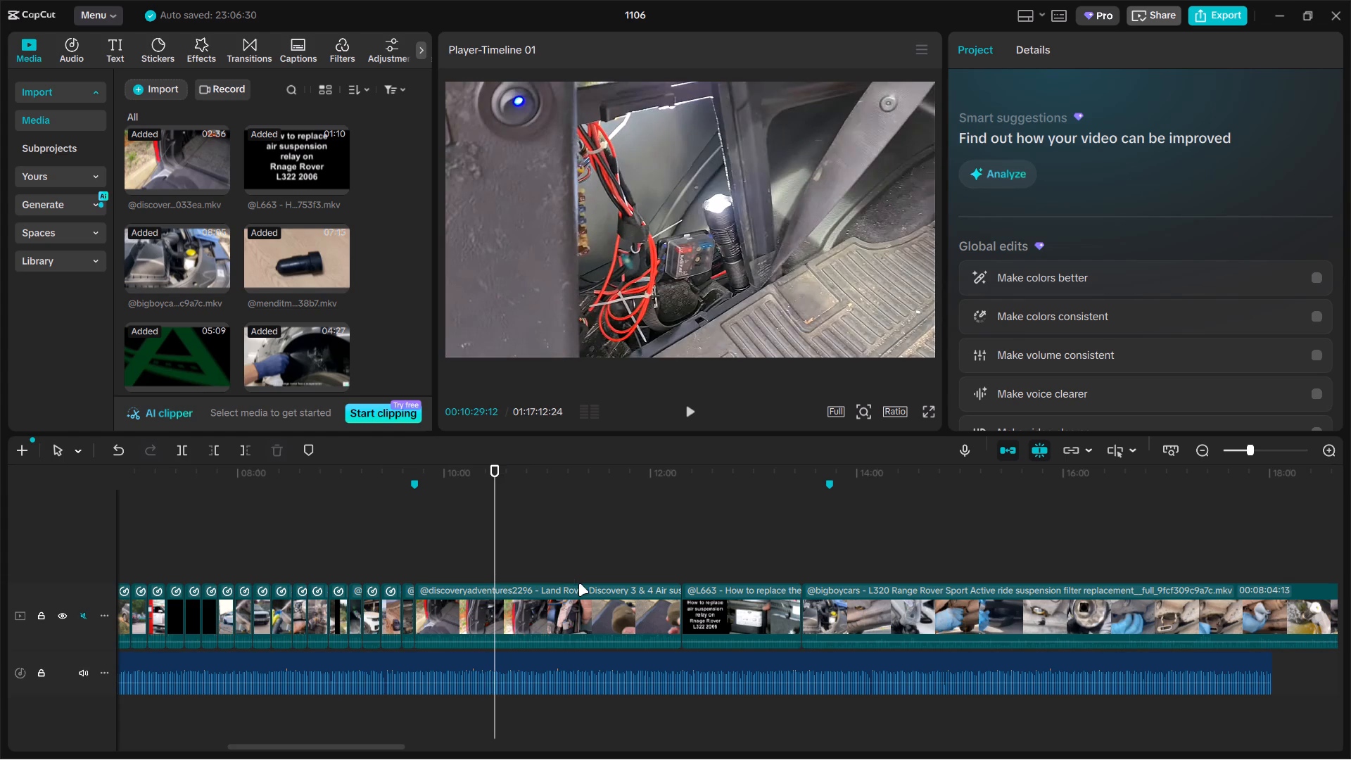
click(582, 566)
drag(582, 566, 482, 562)
click(493, 599)
key(ctrl+b)
click(476, 609)
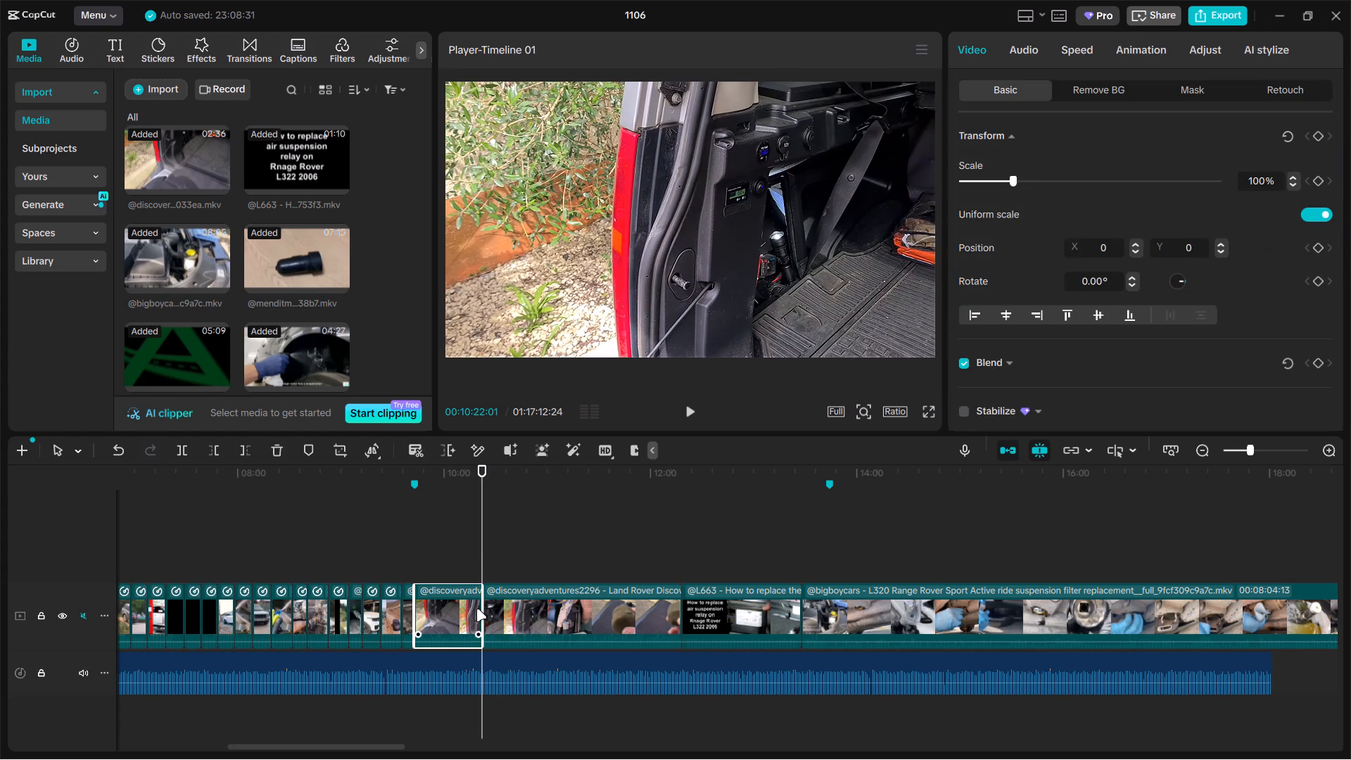
key(BackSpace)
click(441, 567)
drag(441, 567, 433, 567)
key(ctrl+b)
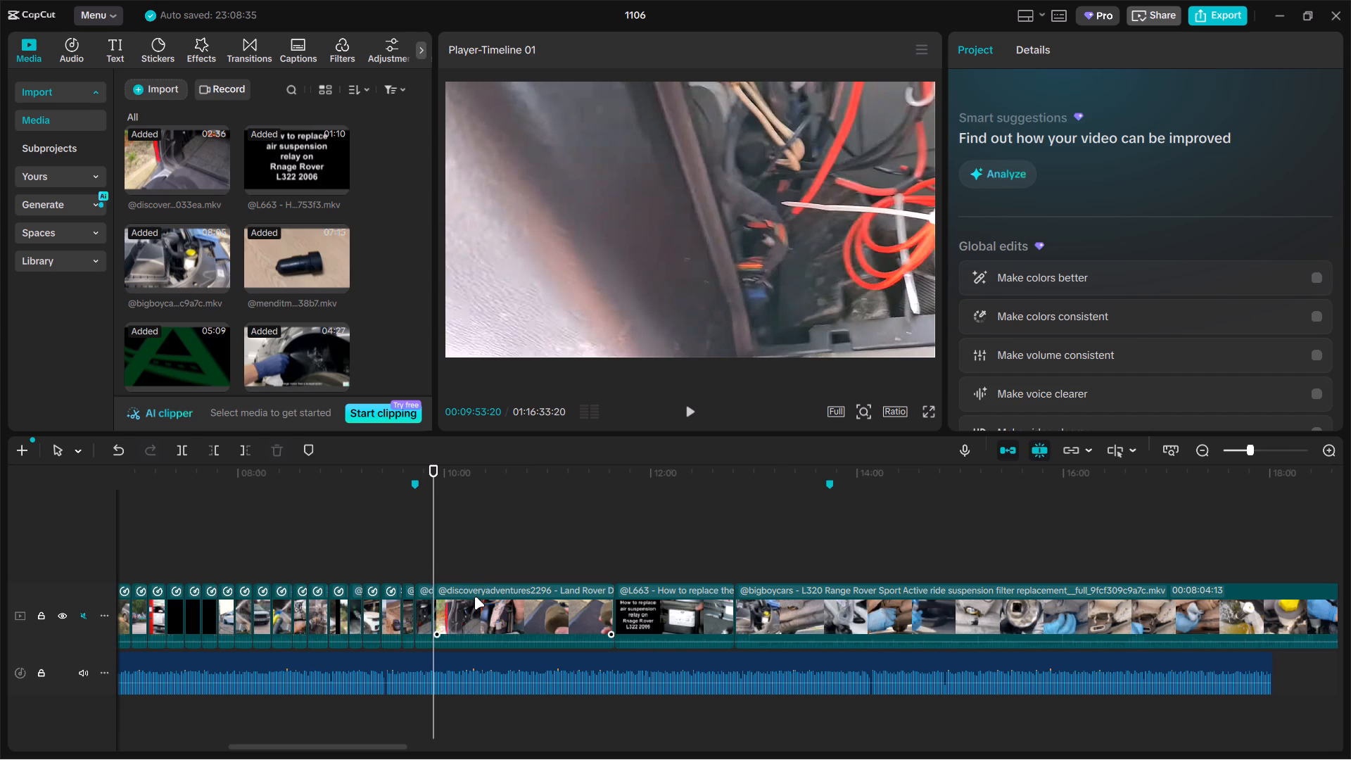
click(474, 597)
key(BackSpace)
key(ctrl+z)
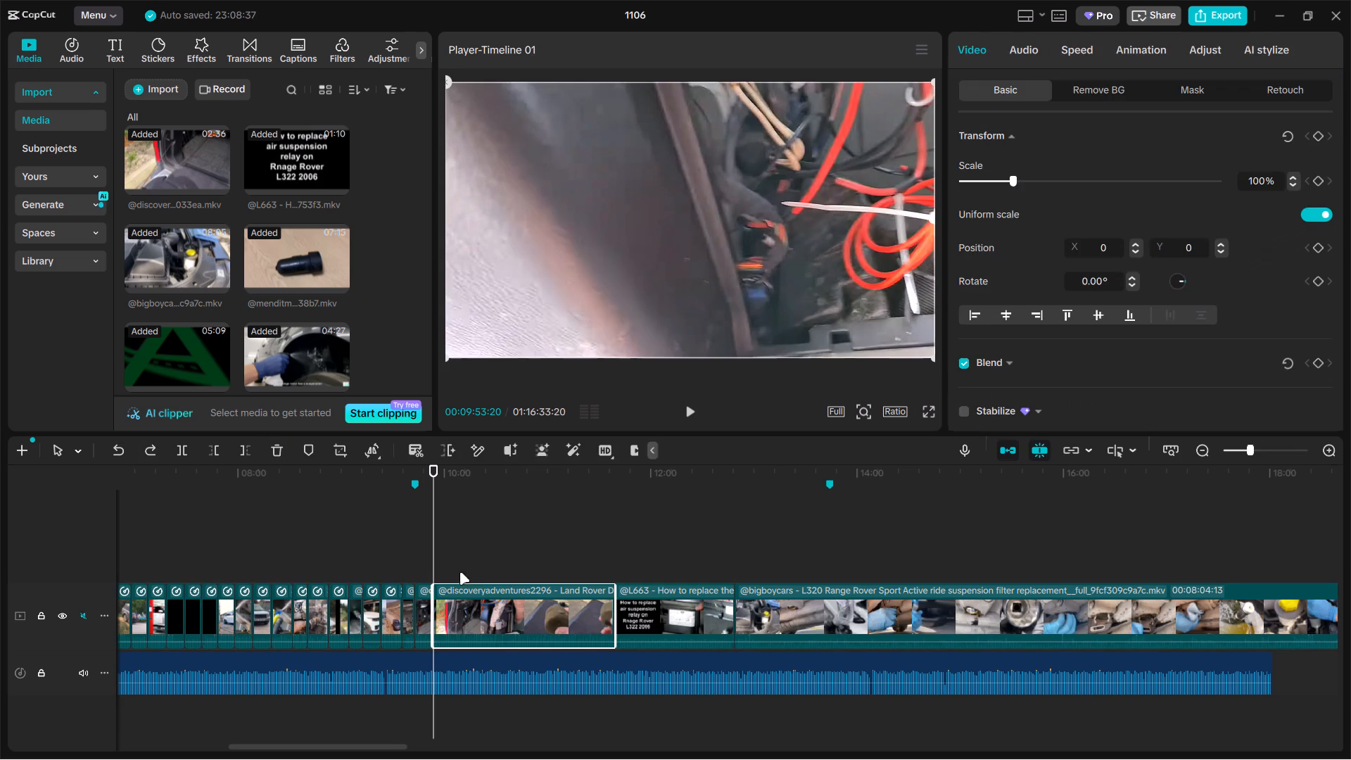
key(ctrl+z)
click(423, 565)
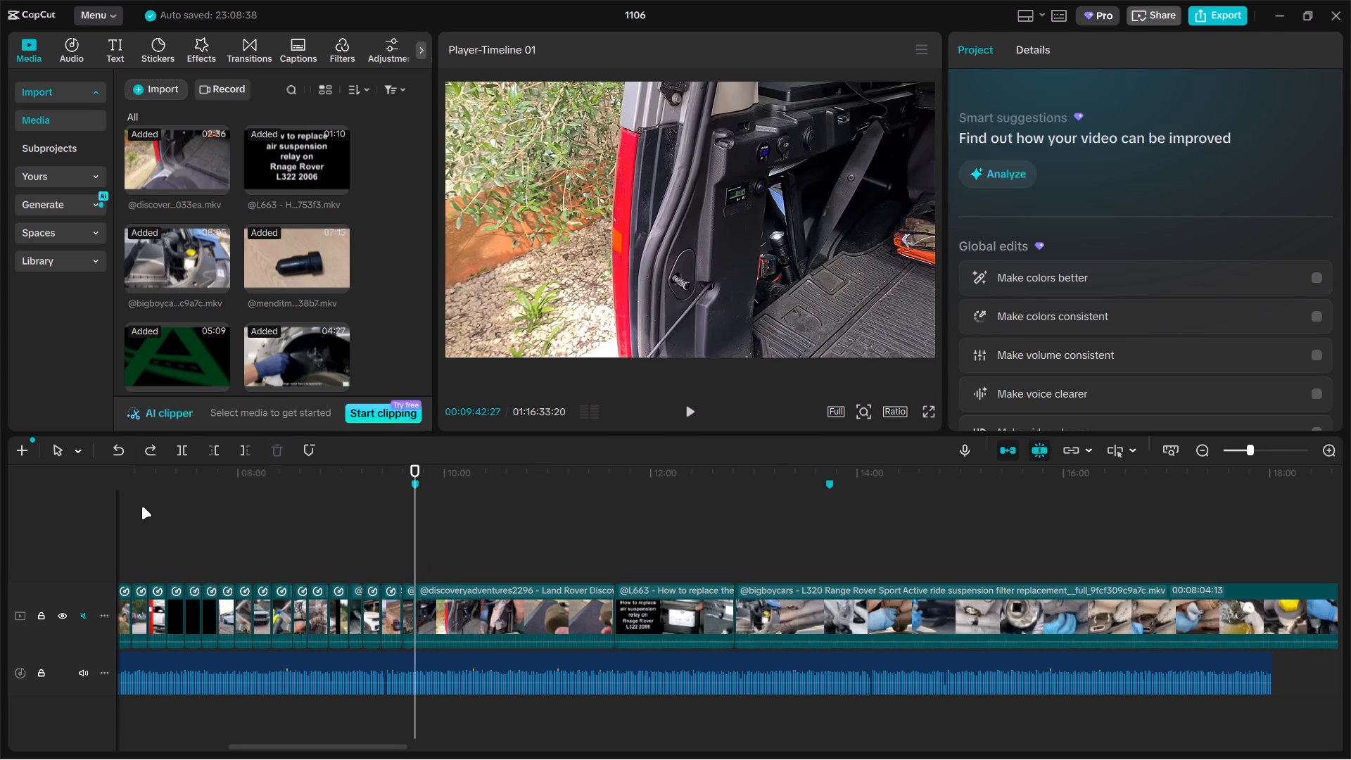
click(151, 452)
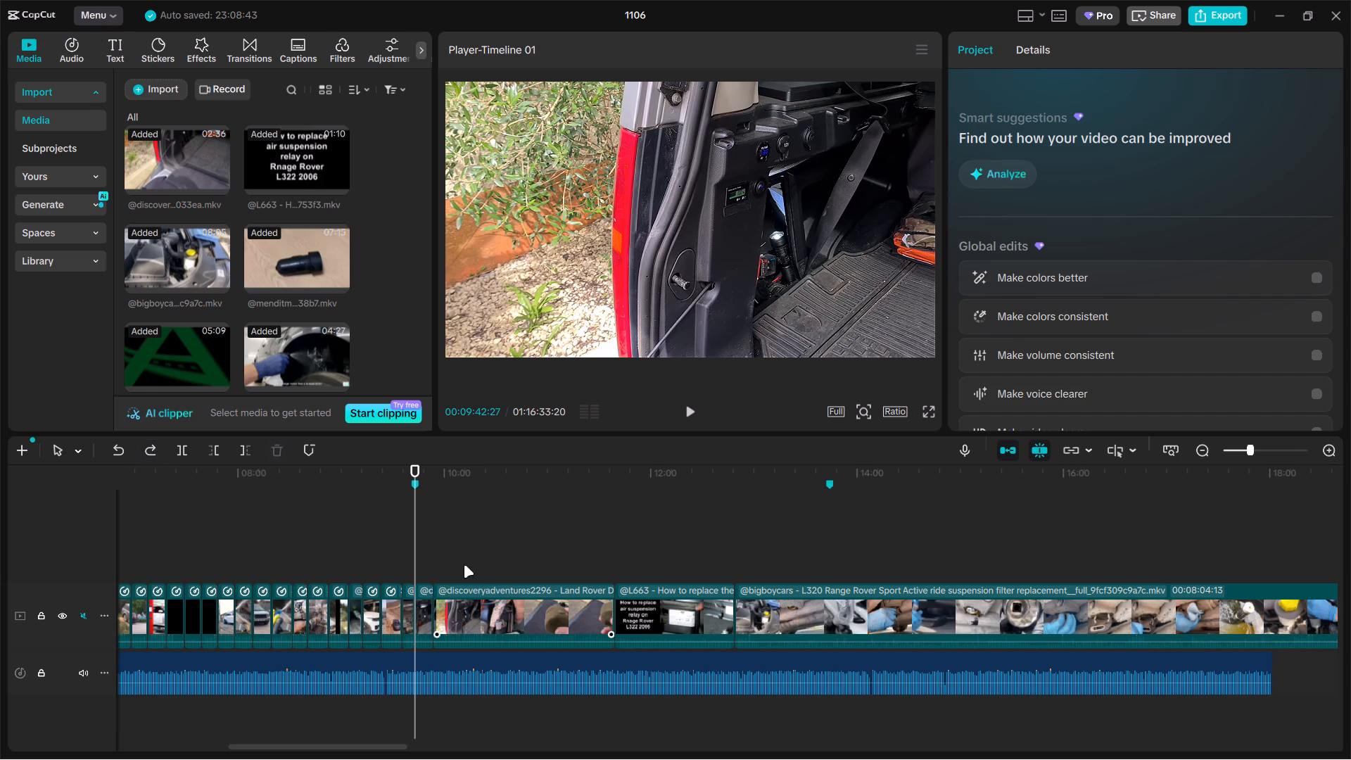
Delete the remaining discoveryadventures2296 portion after the 00:09:53:20 split.
click(455, 559)
drag(455, 559, 467, 558)
click(476, 624)
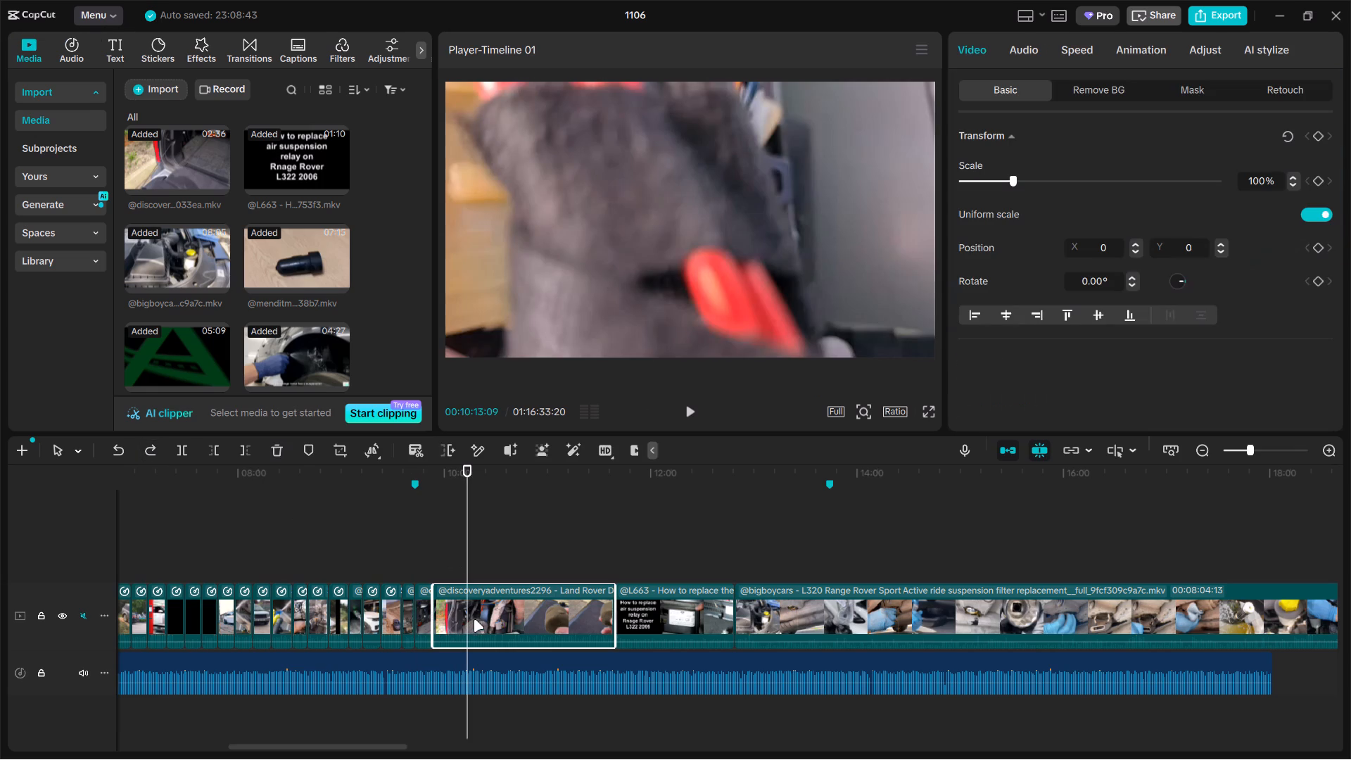
key(BackSpace)
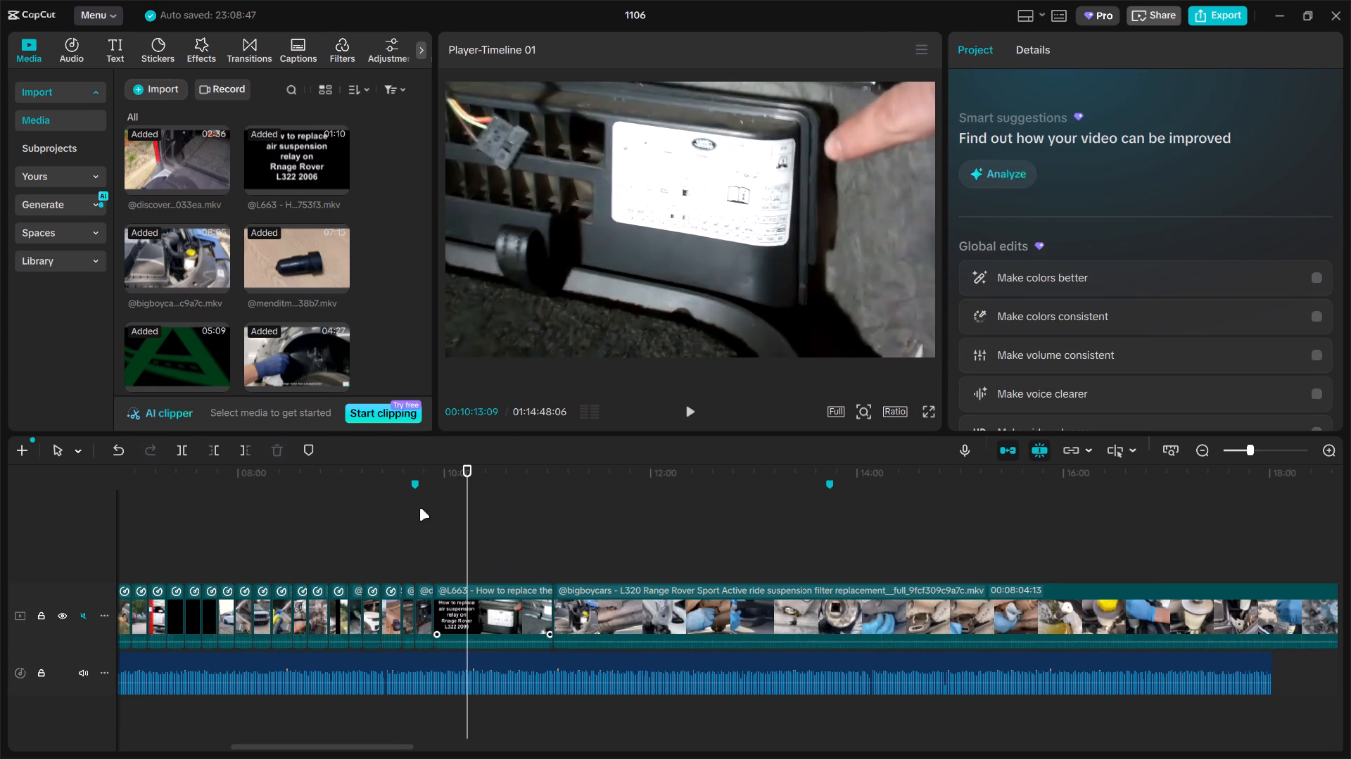
Split the L663 relay replacement clip at 00:10:06:28 and delete its opening title portion.
click(457, 566)
ctrl+scroll(452, 566, up, 5)
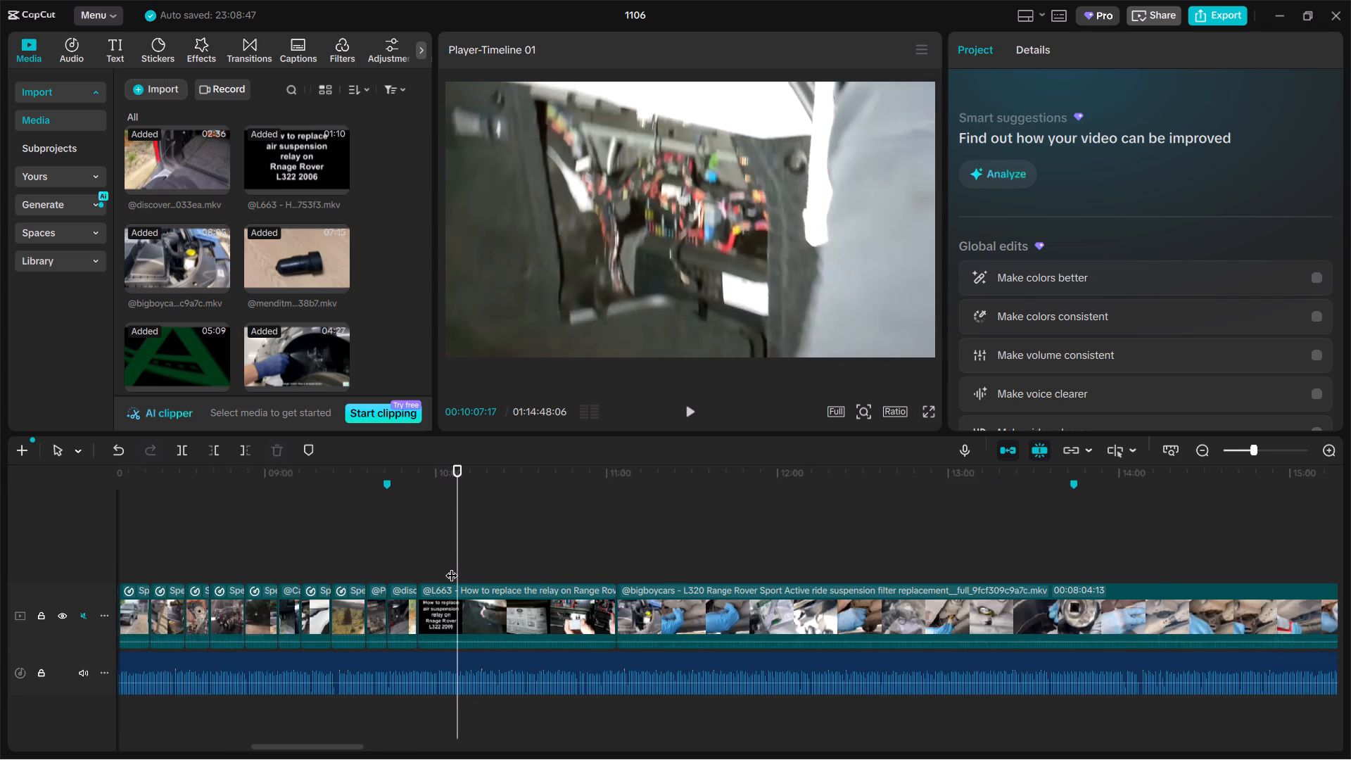
ctrl+scroll(452, 566, up, 4)
click(452, 566)
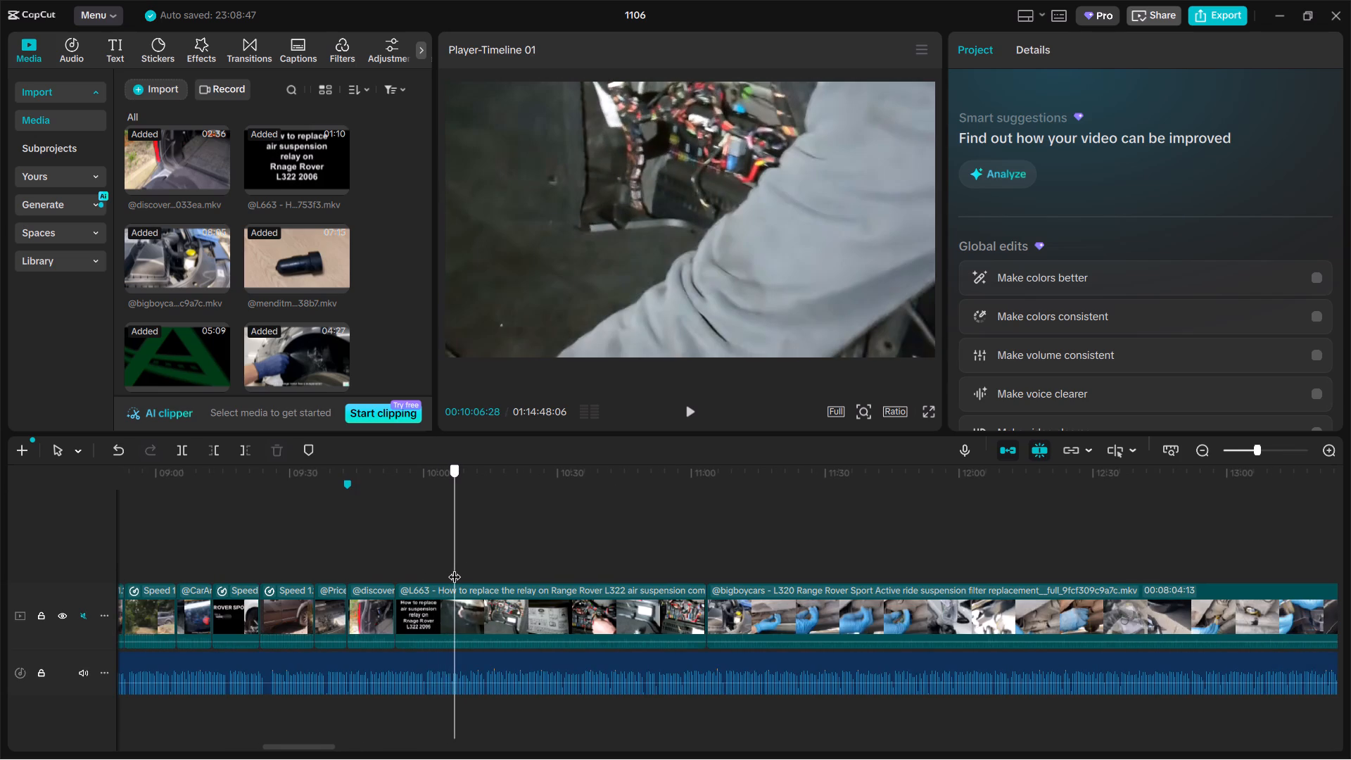
click(462, 595)
key(ctrl+b)
click(441, 609)
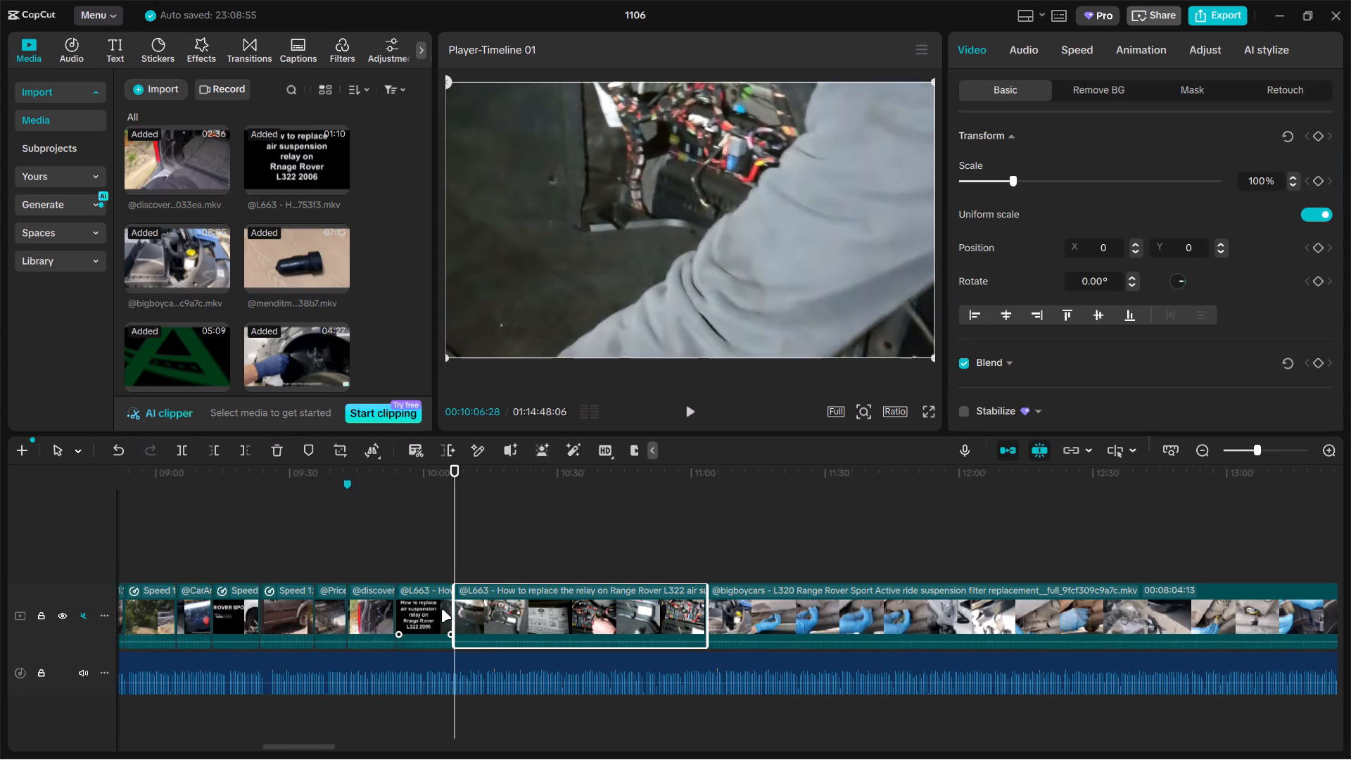
key(BackSpace)
Scrub through the remaining L663 relay clip, split it at 00:10:03:25 and delete the portion after the split.
click(414, 565)
drag(416, 569, 433, 571)
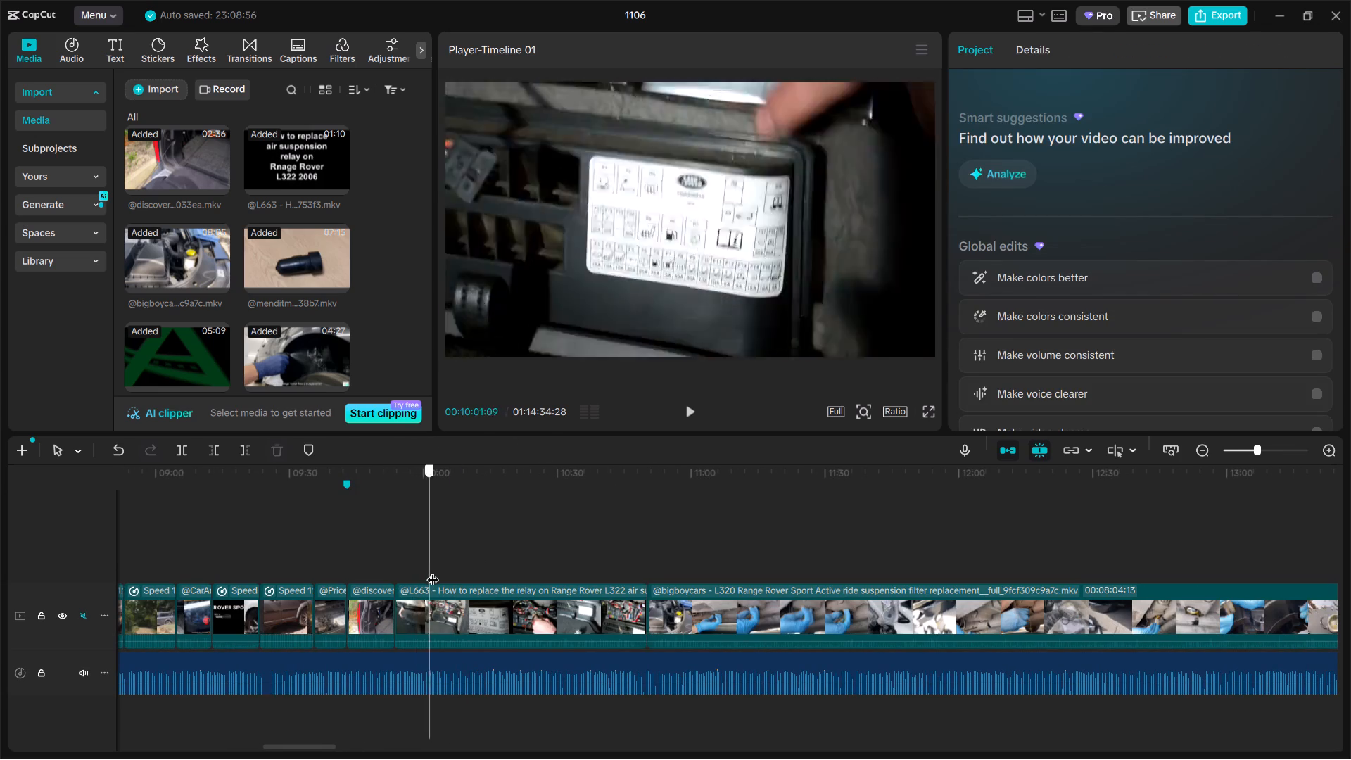
drag(433, 571, 395, 579)
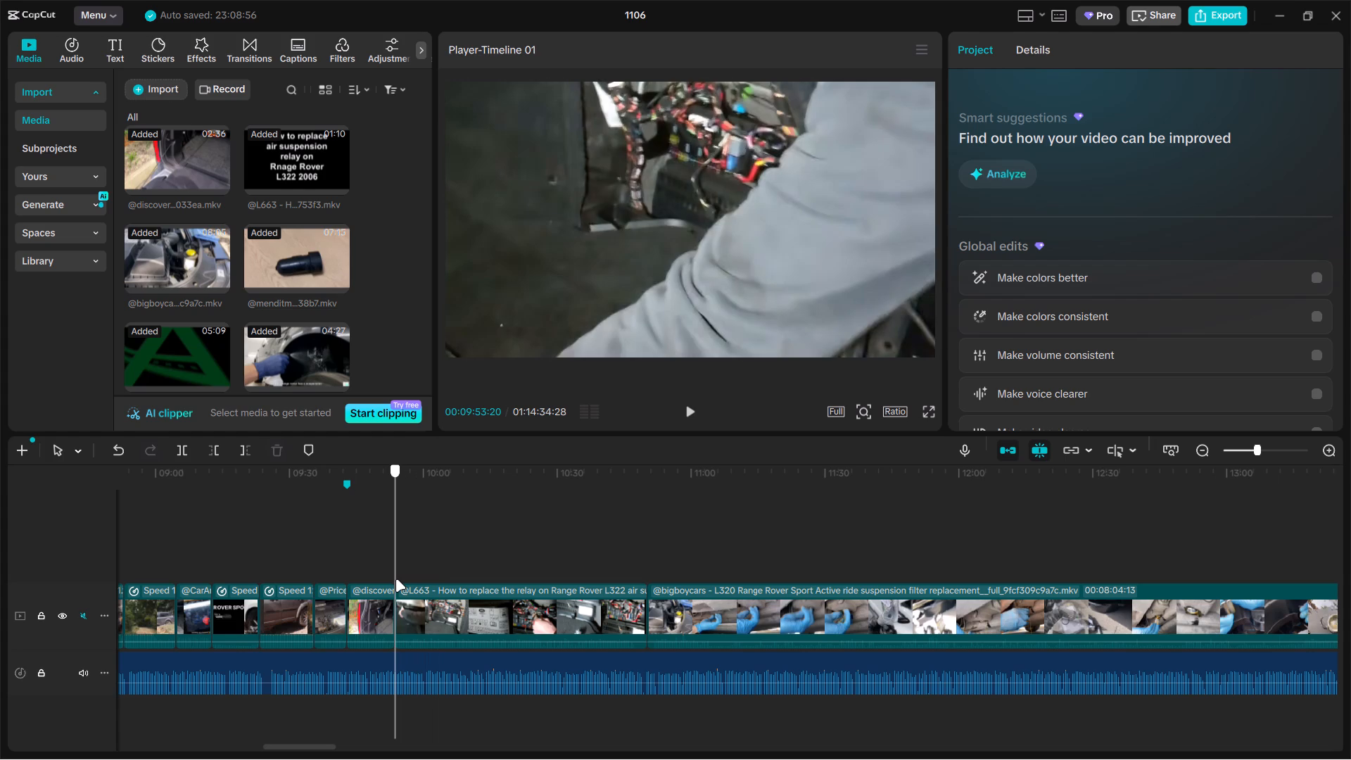
drag(395, 579, 428, 579)
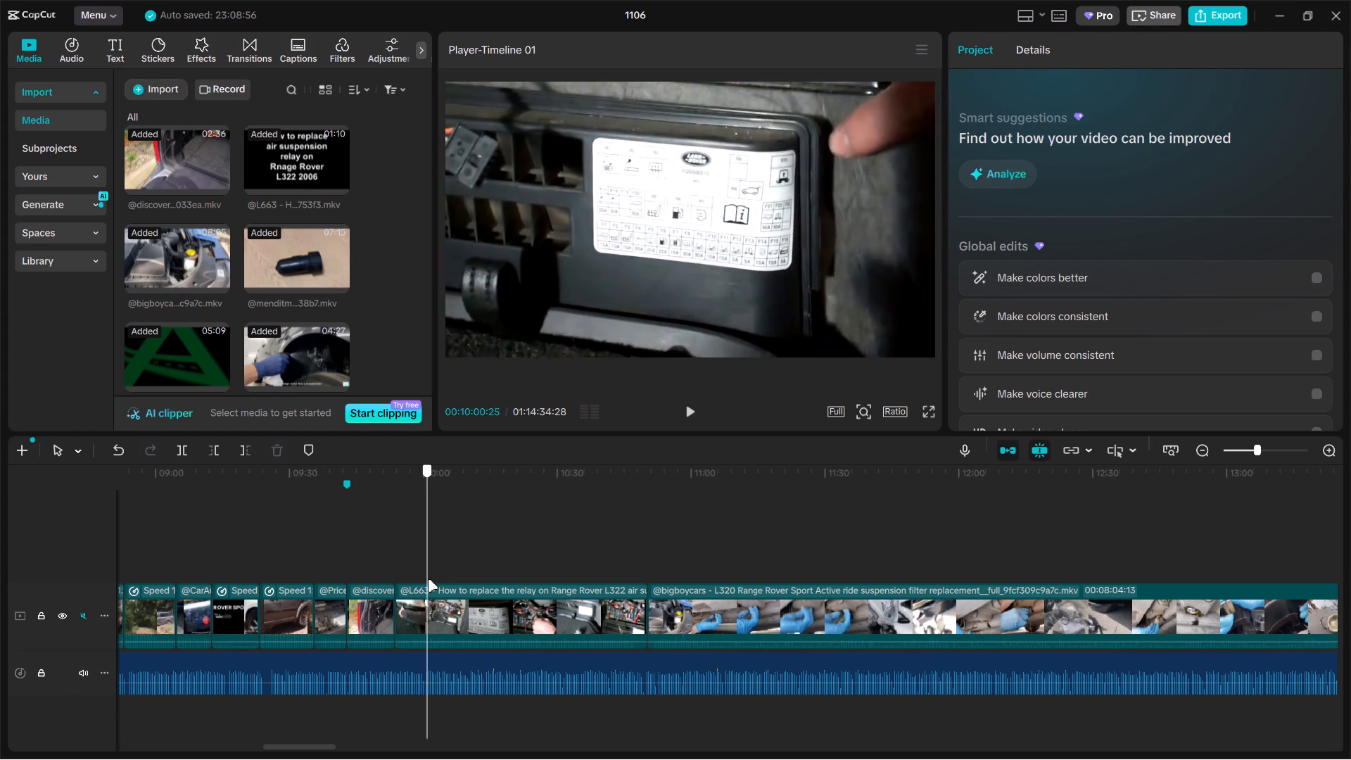
drag(428, 579, 444, 579)
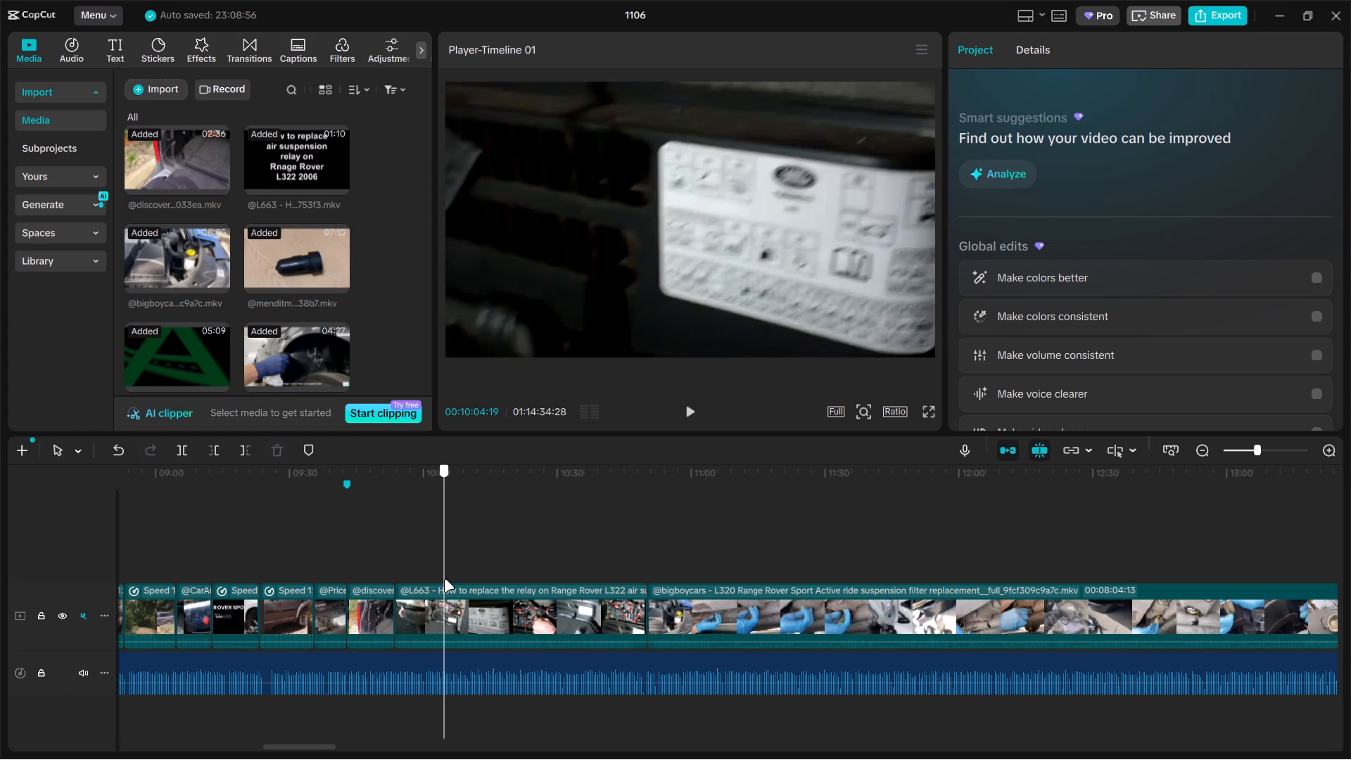
drag(444, 579, 440, 583)
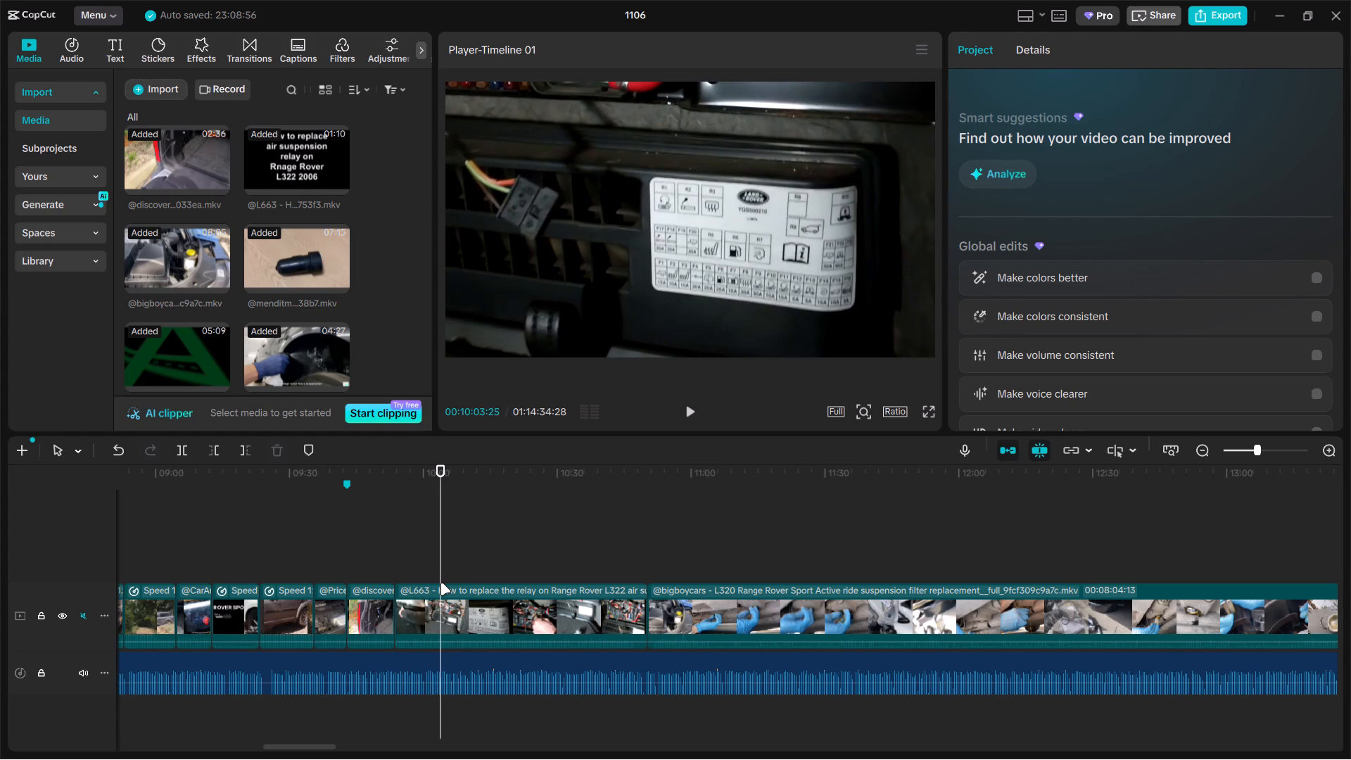
key(ctrl+b)
click(458, 633)
key(BackSpace)
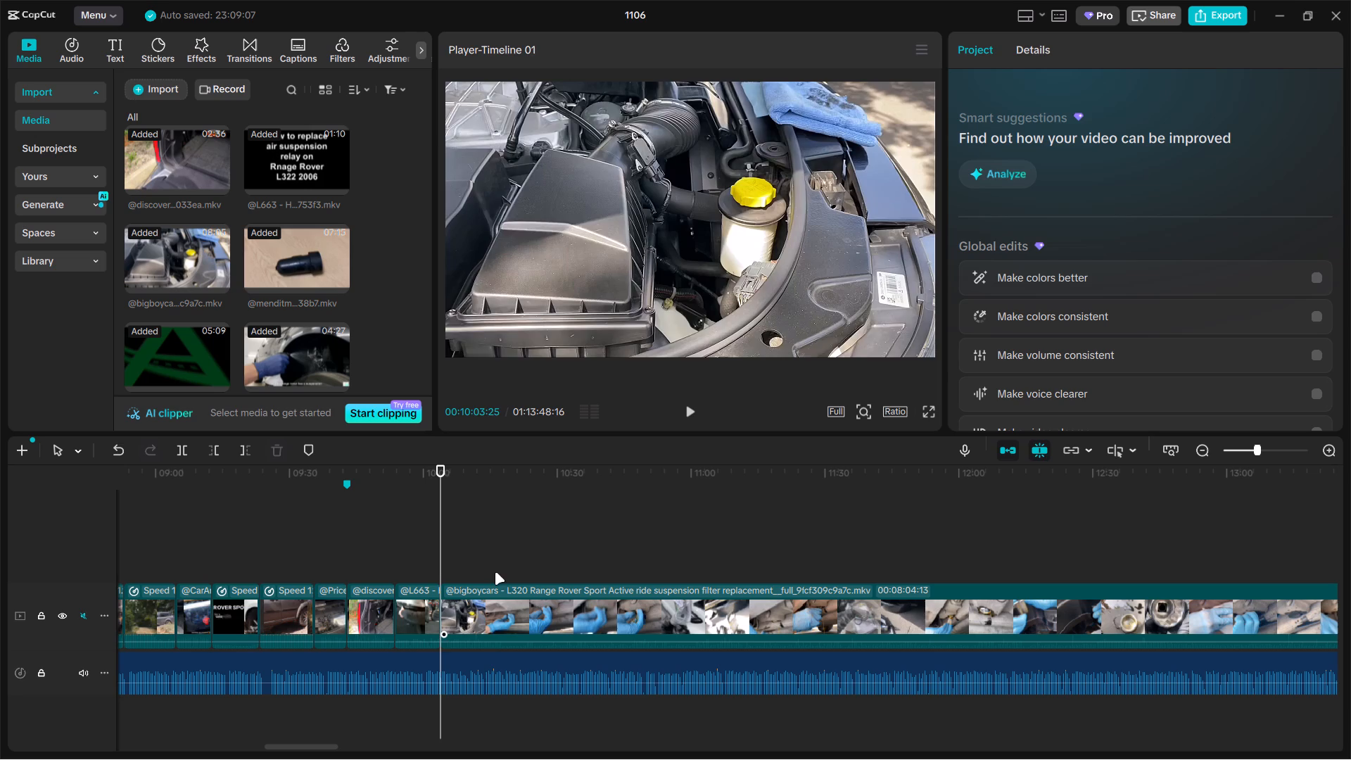
Split the bigboycars L320 suspension filter clip at 00:10:15:20 and delete the portion after the split.
double_click(495, 572)
drag(500, 572, 493, 572)
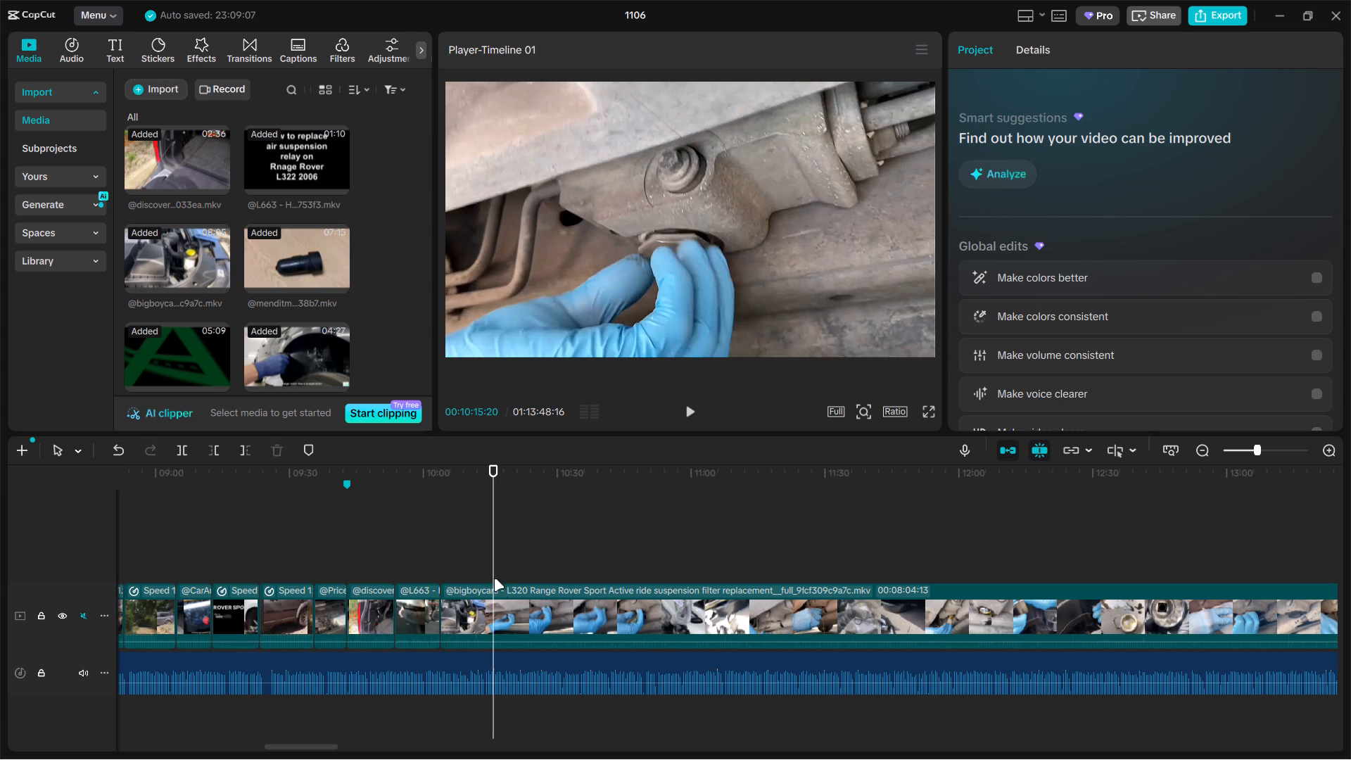
click(502, 604)
key(ctrl+b)
key(BackSpace)
click(522, 569)
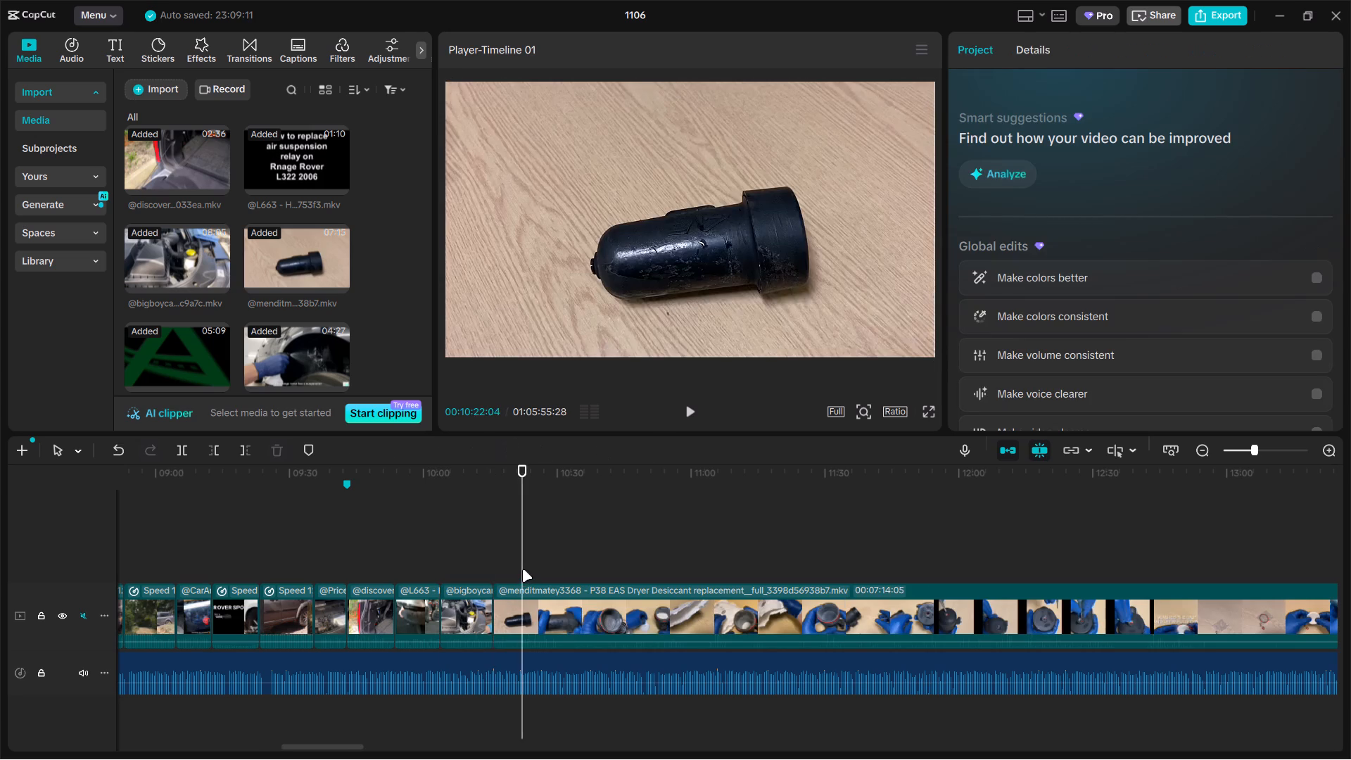
drag(522, 569, 684, 578)
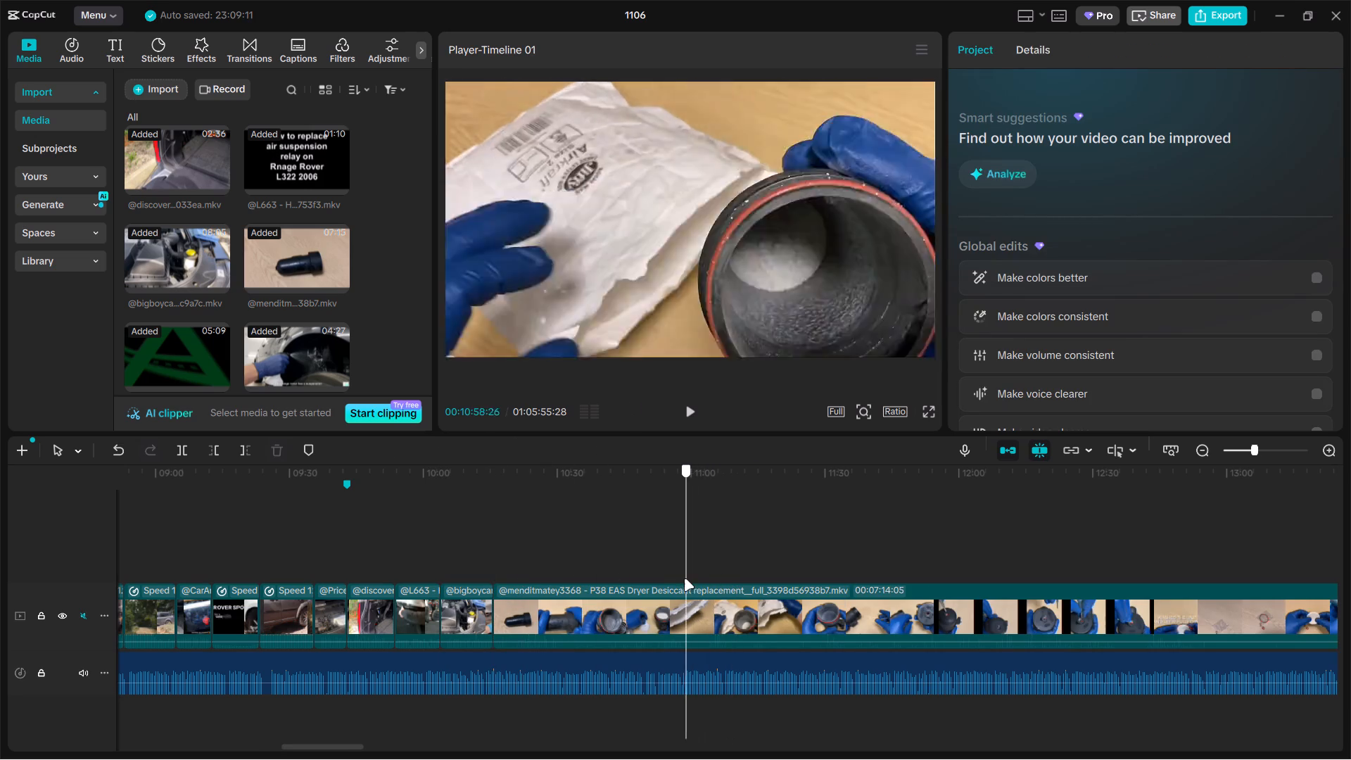
drag(684, 578, 651, 583)
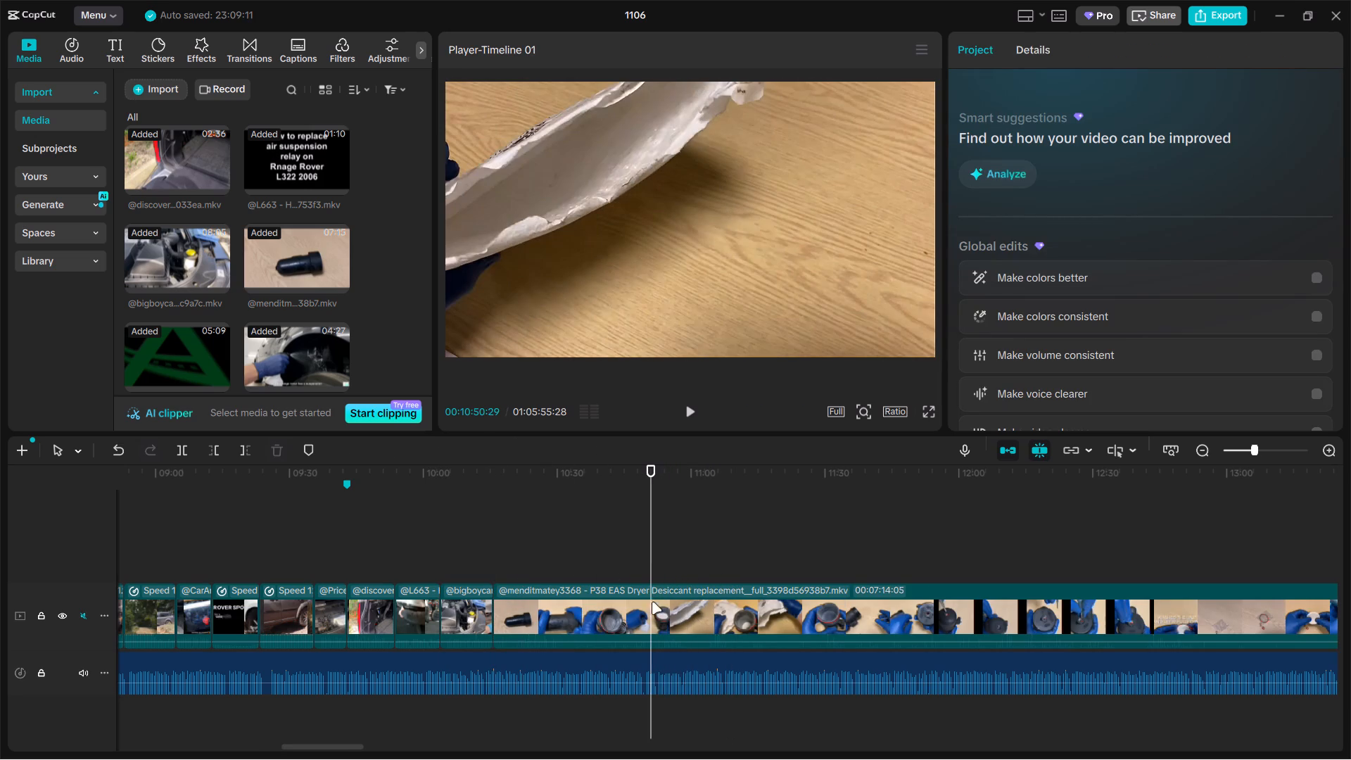
drag(649, 570, 554, 575)
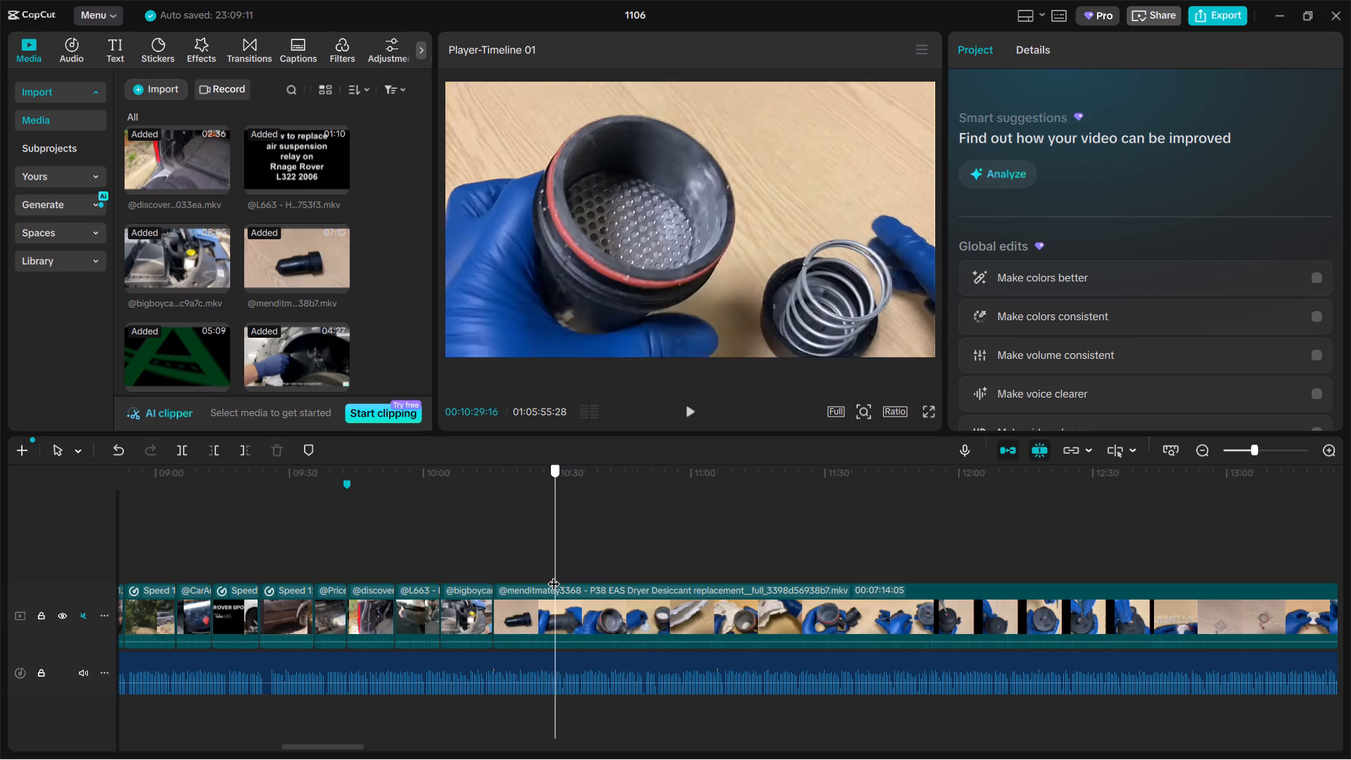
drag(554, 575, 547, 576)
click(543, 614)
drag(495, 615, 510, 612)
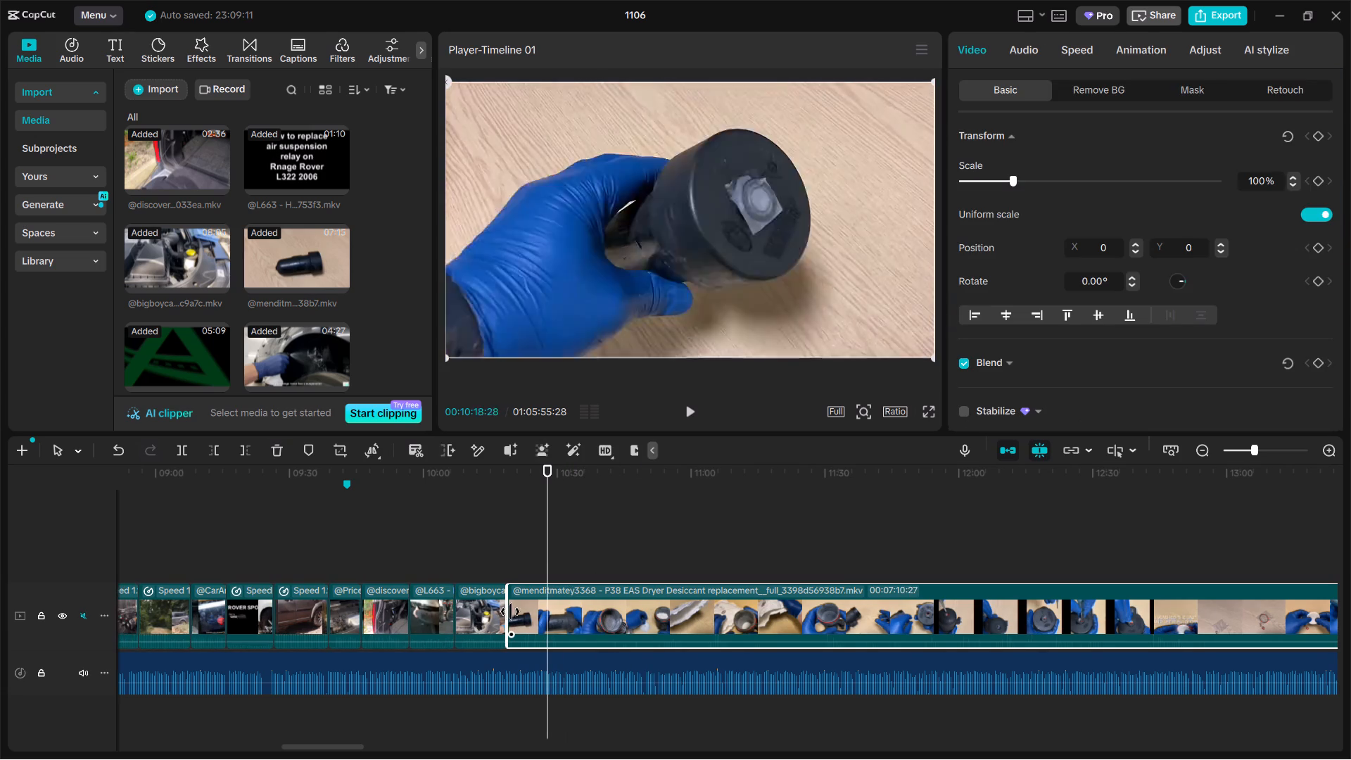
drag(510, 612, 534, 610)
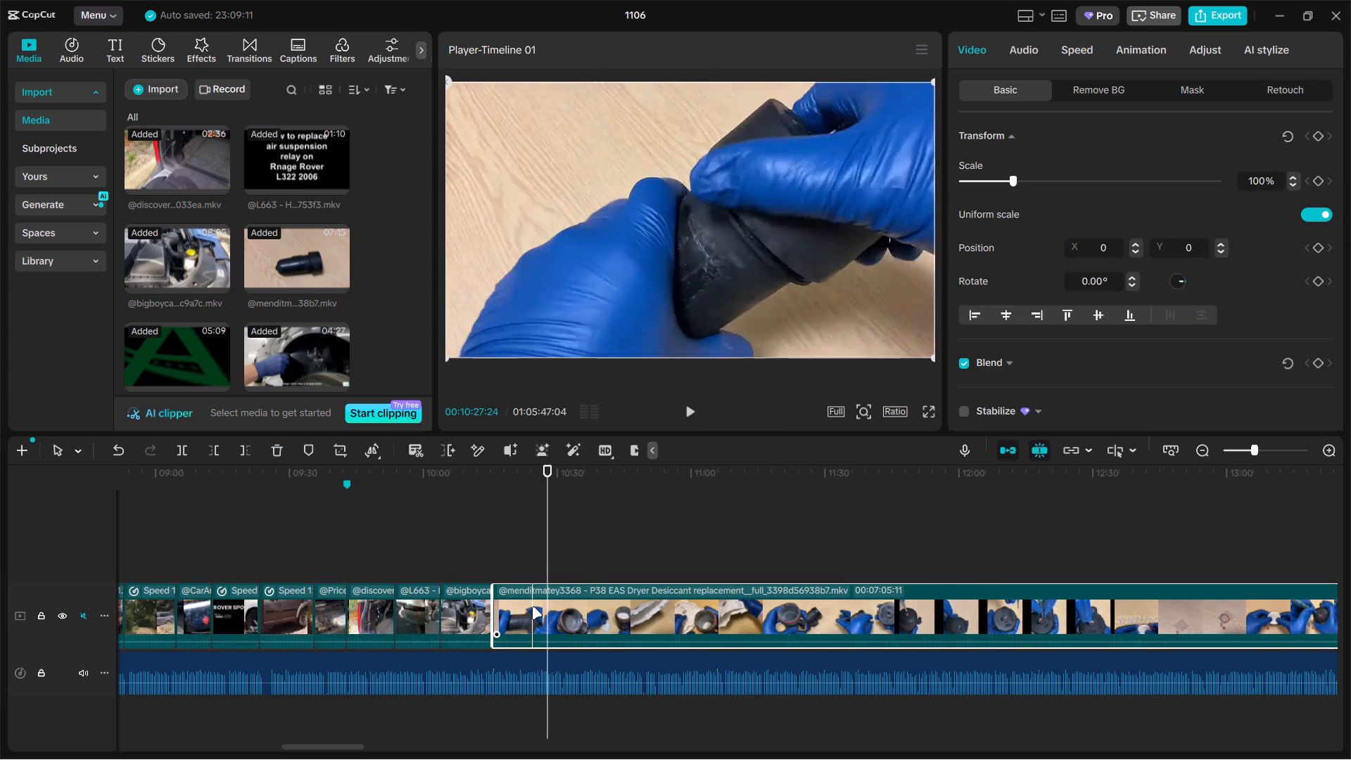
key(ctrl+b)
key(BackSpace)
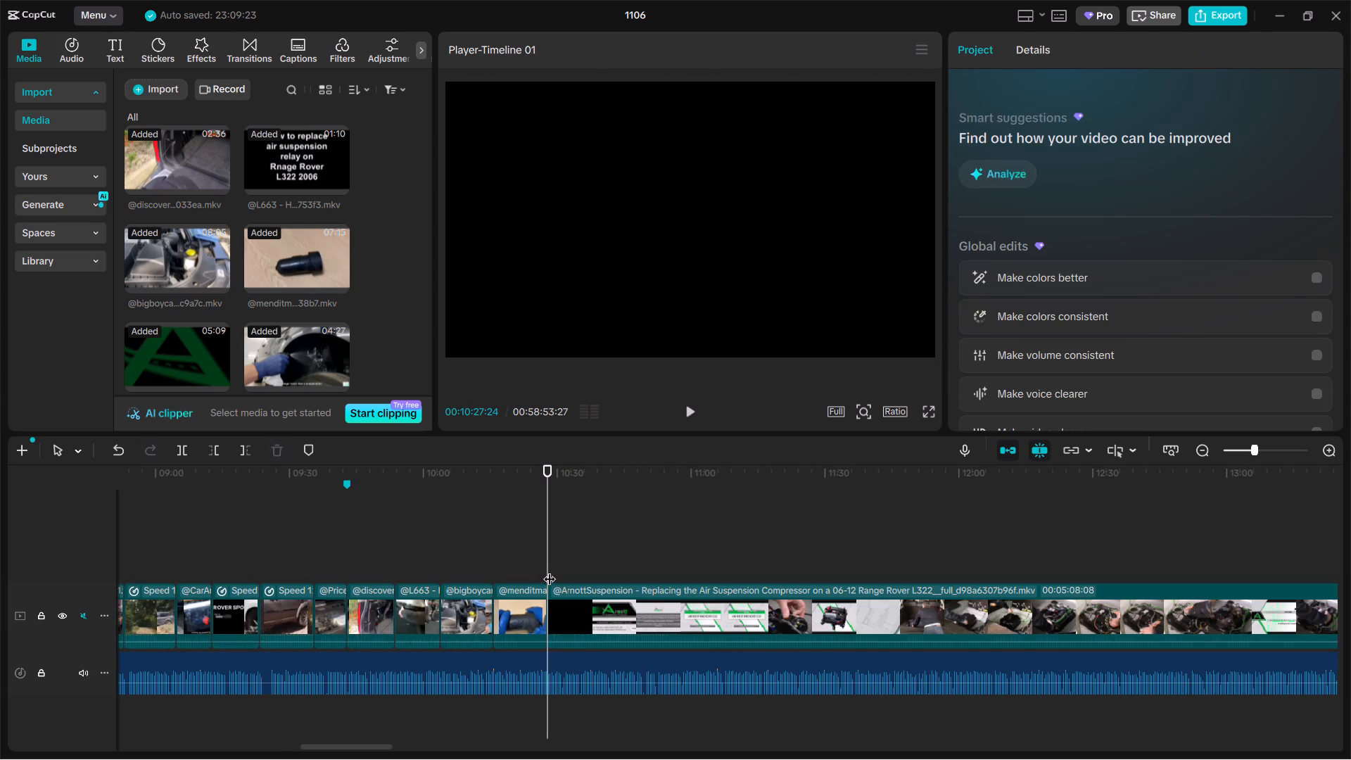
Split the ArnottSuspension compressor clip at 00:11:52:14 and delete its opening portion.
drag(550, 569, 925, 577)
click(927, 622)
key(ctrl+b)
click(801, 630)
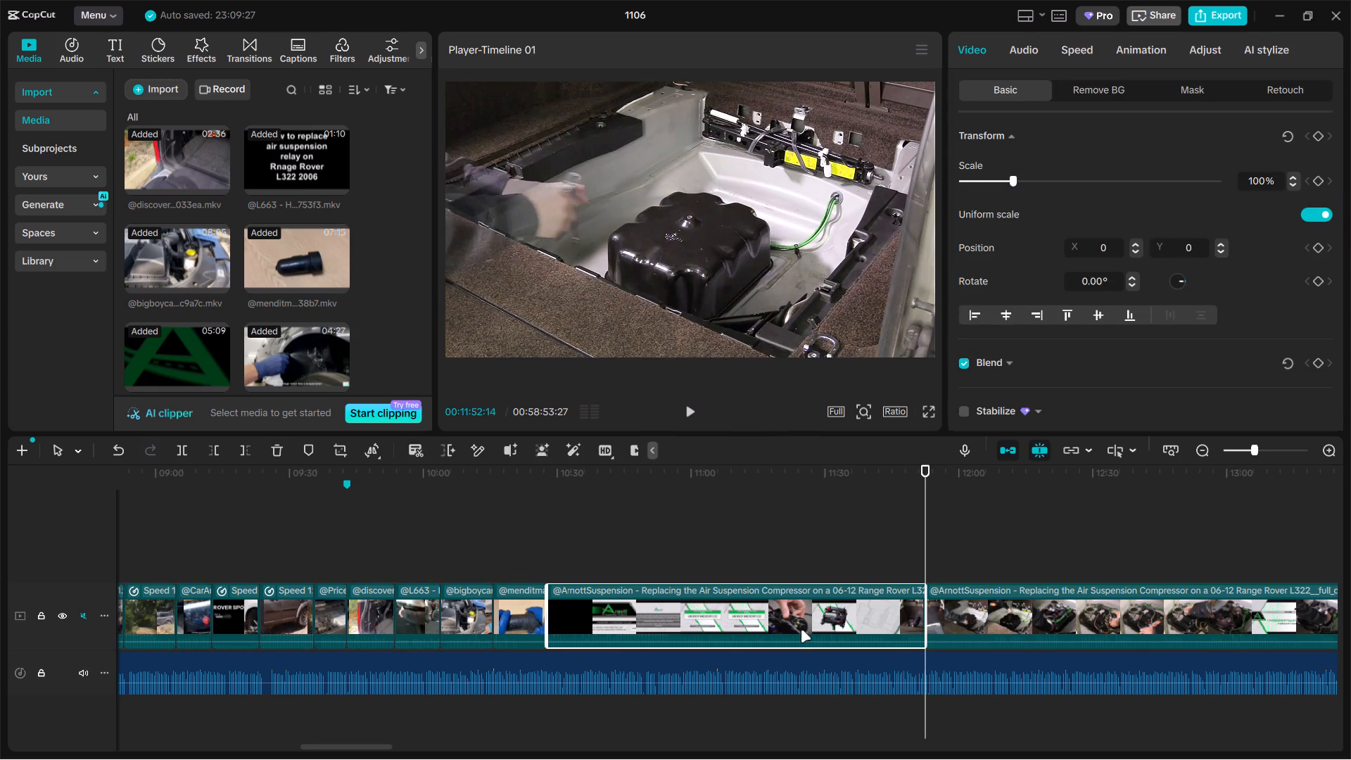
key(BackSpace)
Split the remaining ArnottSuspension clip at 00:10:39:09 and delete the portion after the split.
click(591, 569)
drag(591, 569, 599, 569)
click(611, 603)
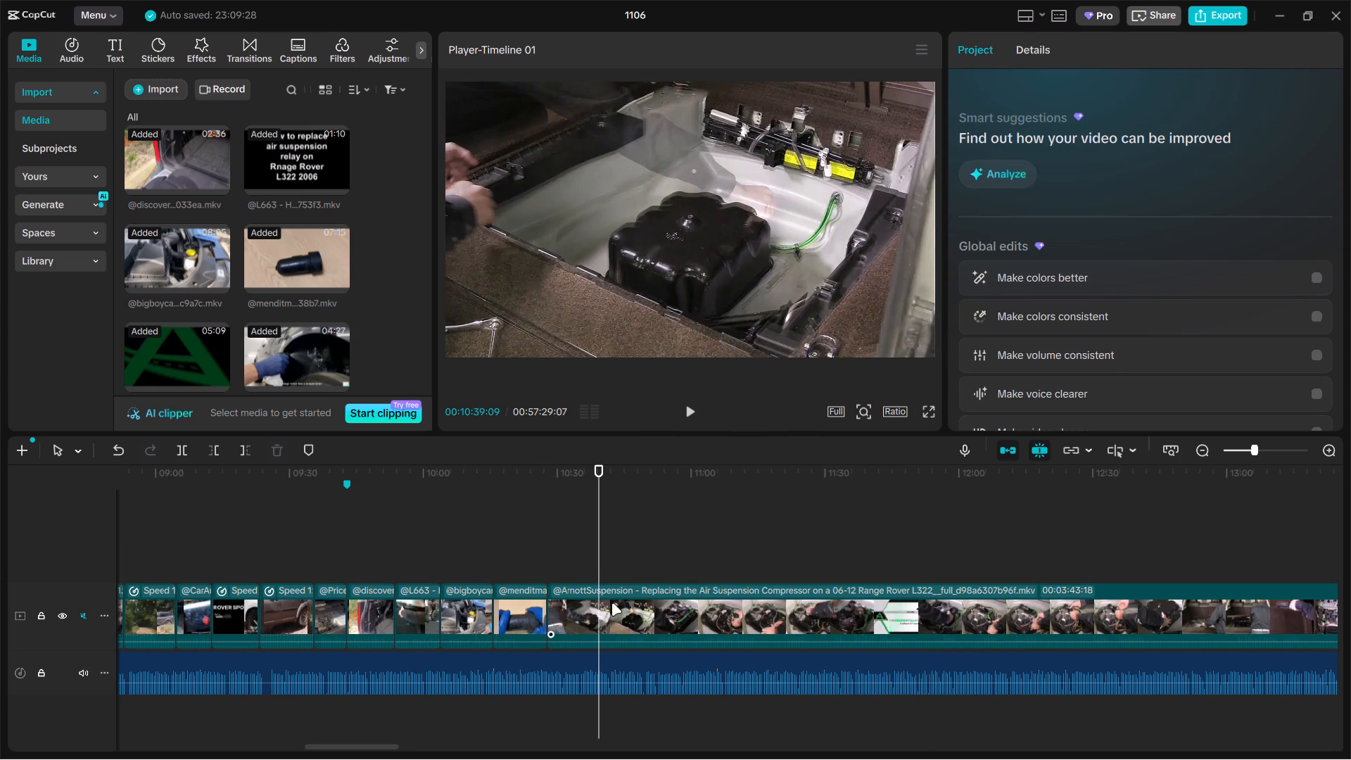
key(ctrl+b)
key(BackSpace)
Scale the trimmed ArnottSuspension clip up slightly, to just over 100%.
click(578, 564)
click(723, 272)
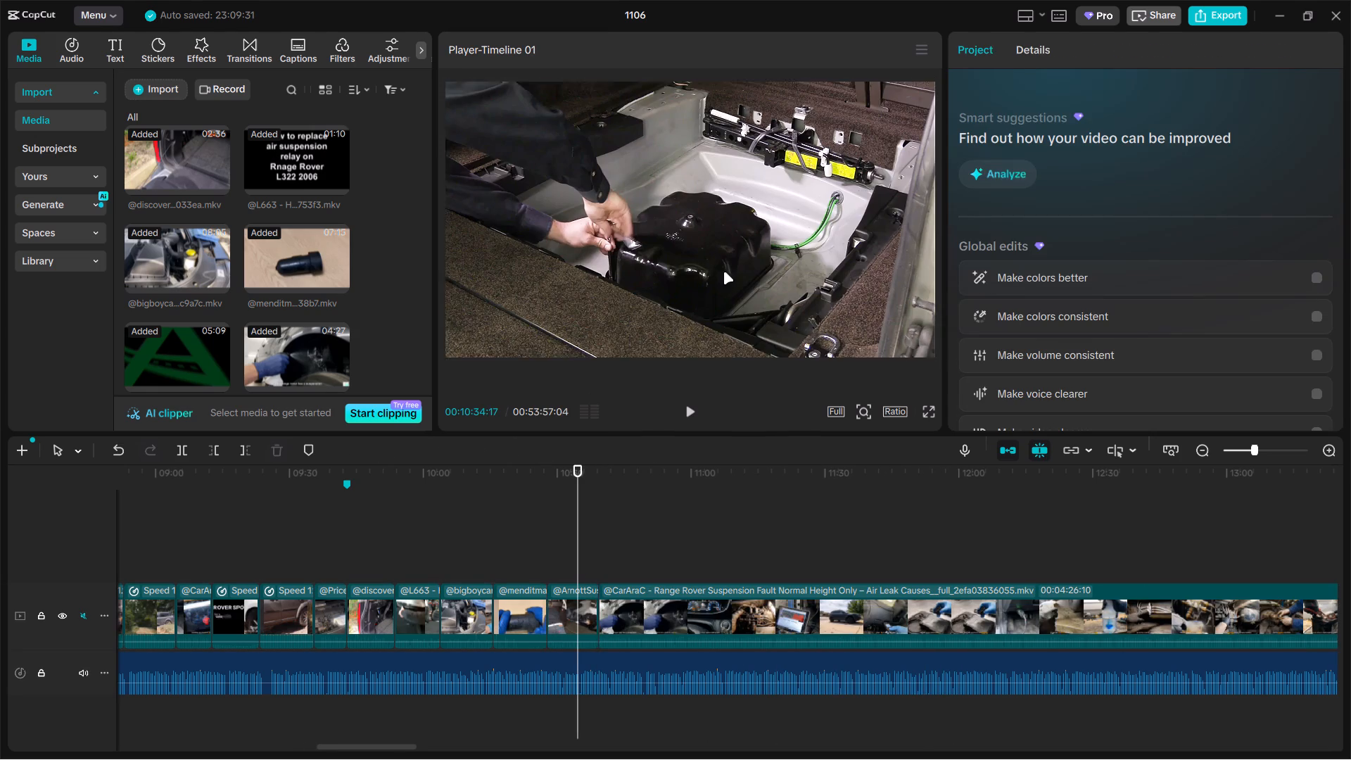
drag(1004, 177, 1015, 175)
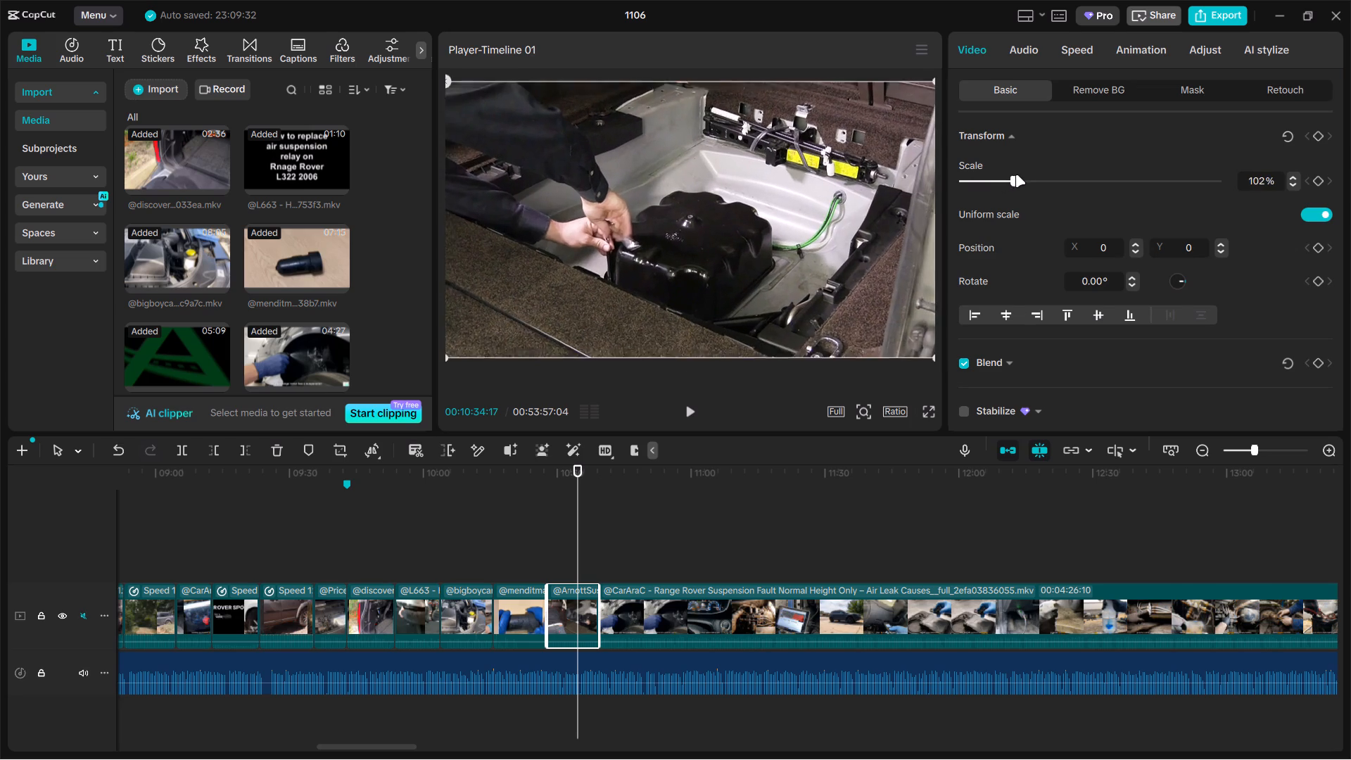
drag(1015, 175, 1019, 174)
Scrub through the CarAraC, febi.bilstein, klifex, miamiautomobile5566 and affordableprestigecars clips to look for usable footage.
click(647, 529)
click(635, 544)
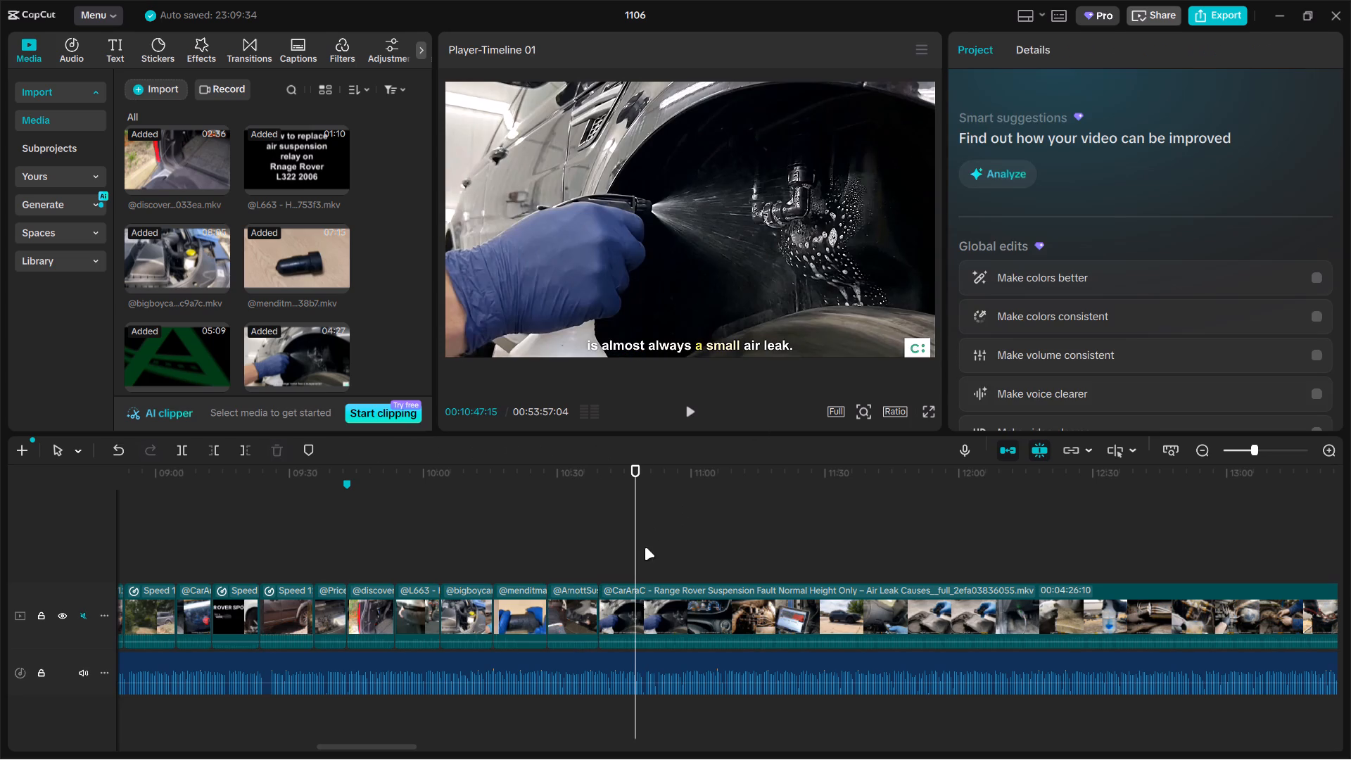
drag(635, 550, 668, 536)
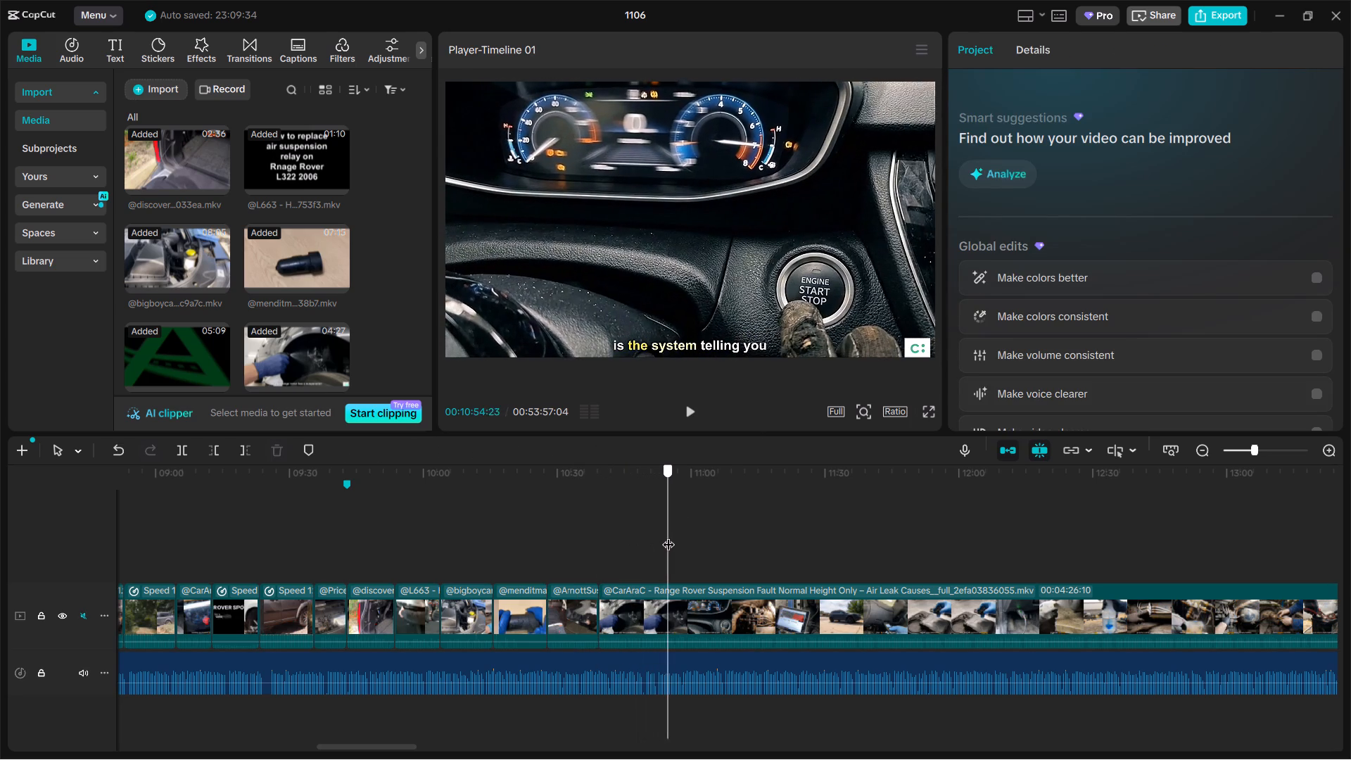
drag(668, 536, 654, 546)
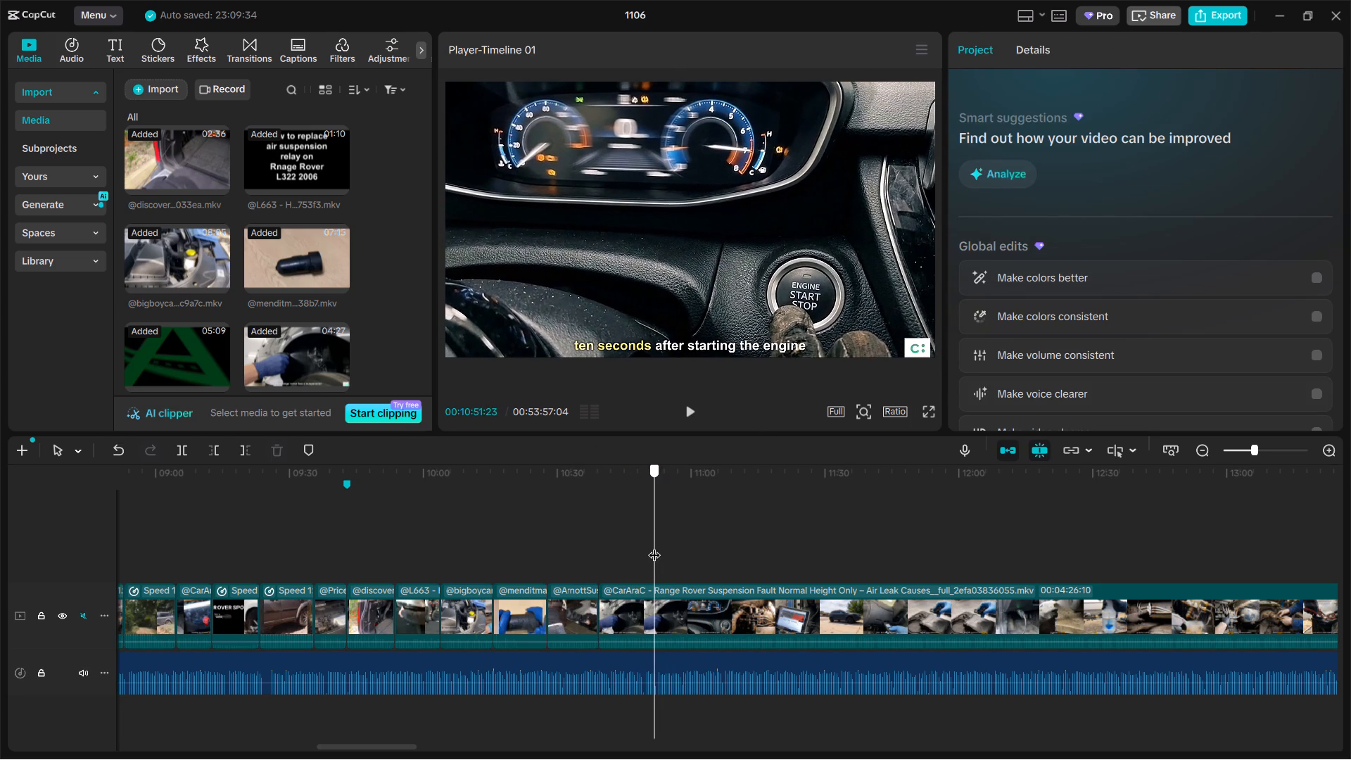
drag(654, 546, 1179, 555)
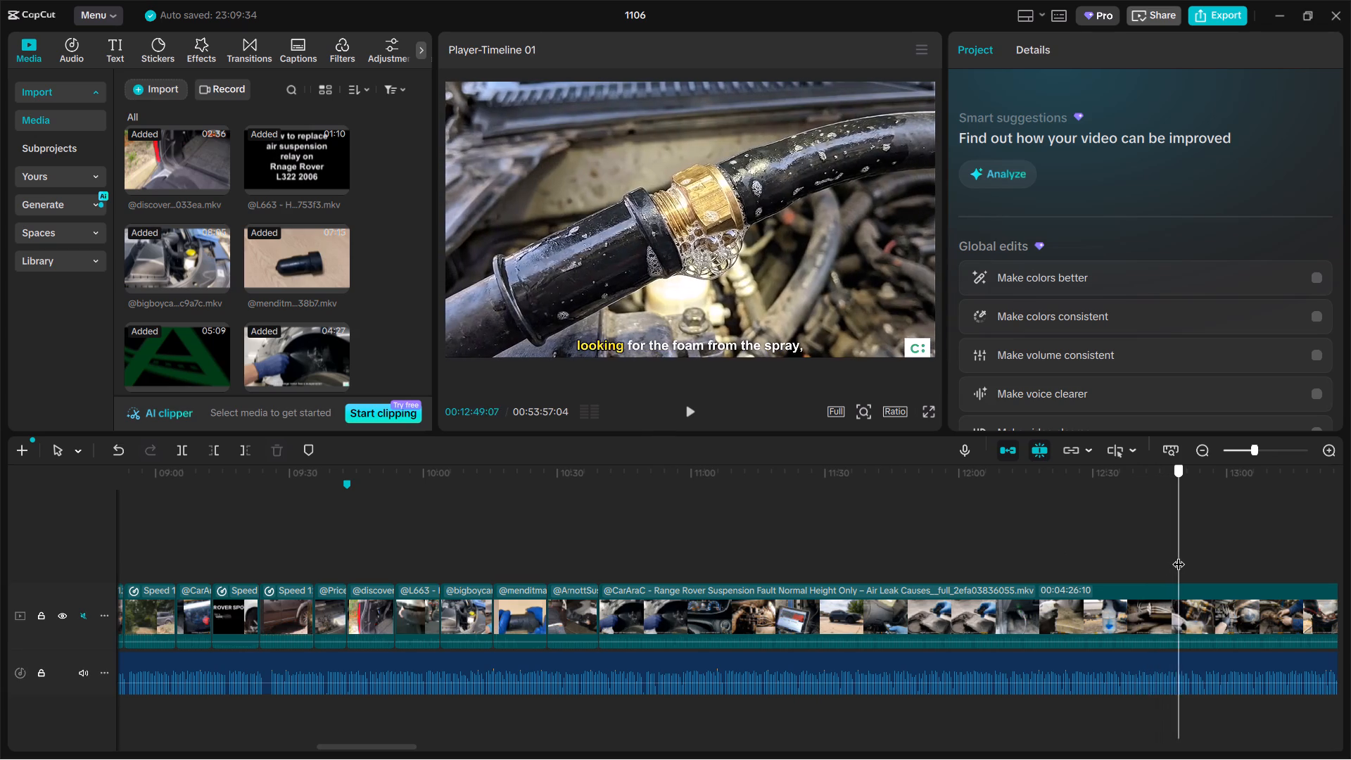
drag(1179, 555, 1172, 557)
ctrl+scroll(1117, 581, down, 5)
drag(1083, 612, 880, 536)
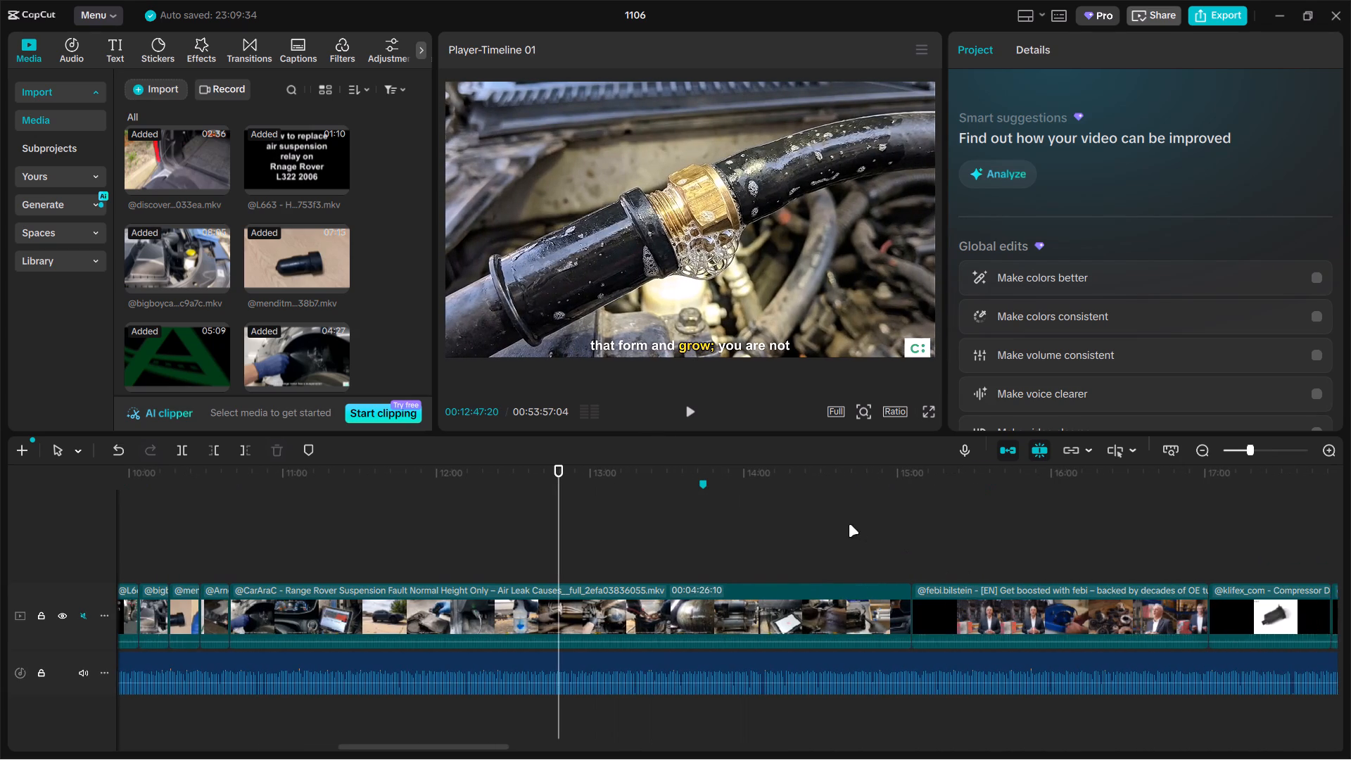
click(903, 526)
drag(906, 526, 1072, 548)
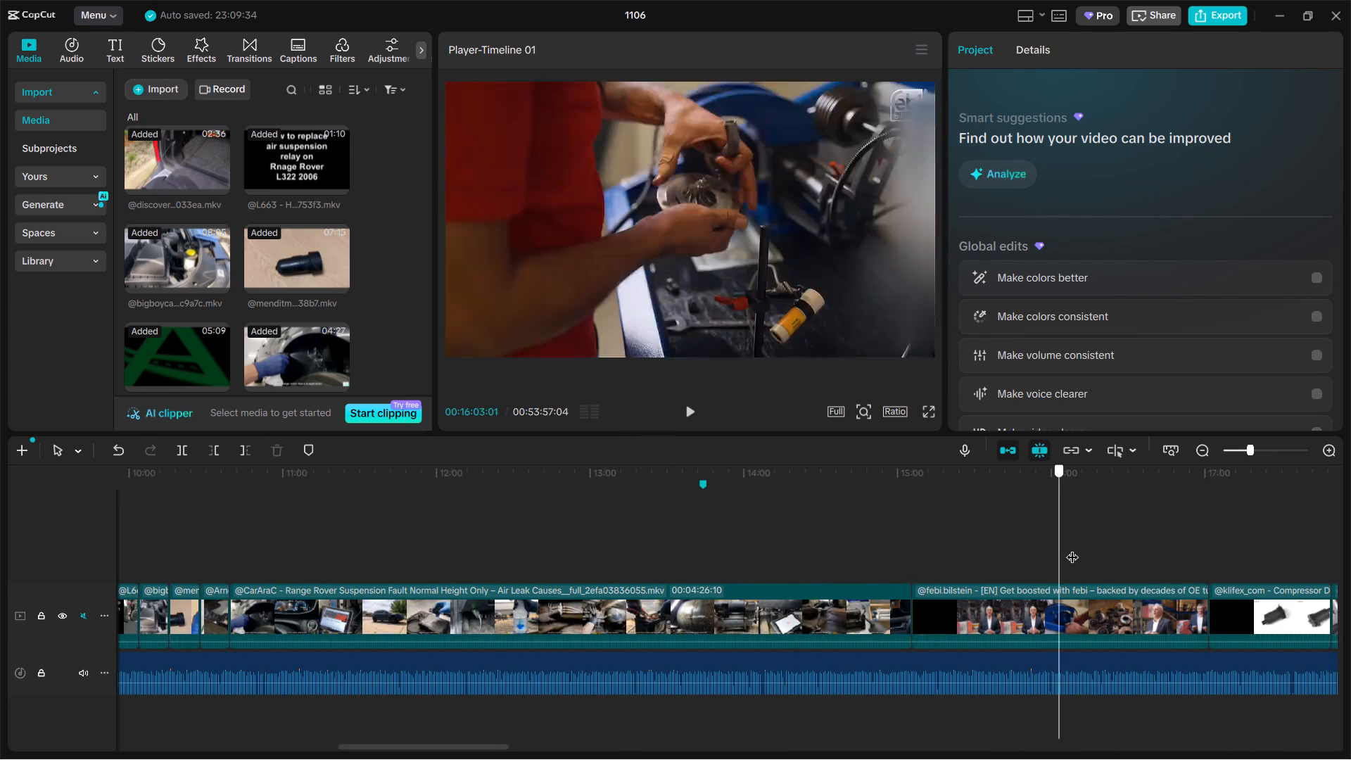
drag(1072, 548, 1123, 560)
ctrl+scroll(1047, 582, down, 4)
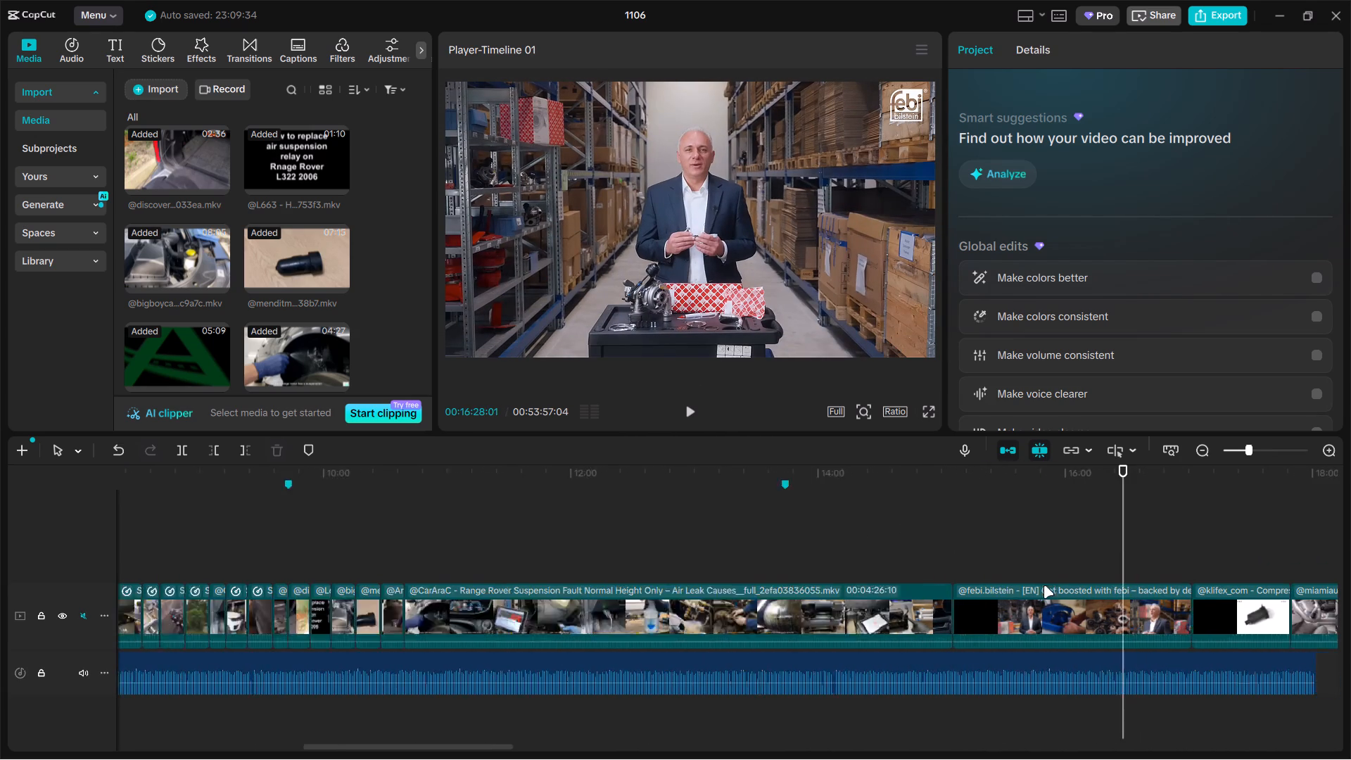
ctrl+scroll(1044, 585, down, 2)
drag(995, 606, 818, 553)
click(641, 547)
drag(641, 547, 869, 545)
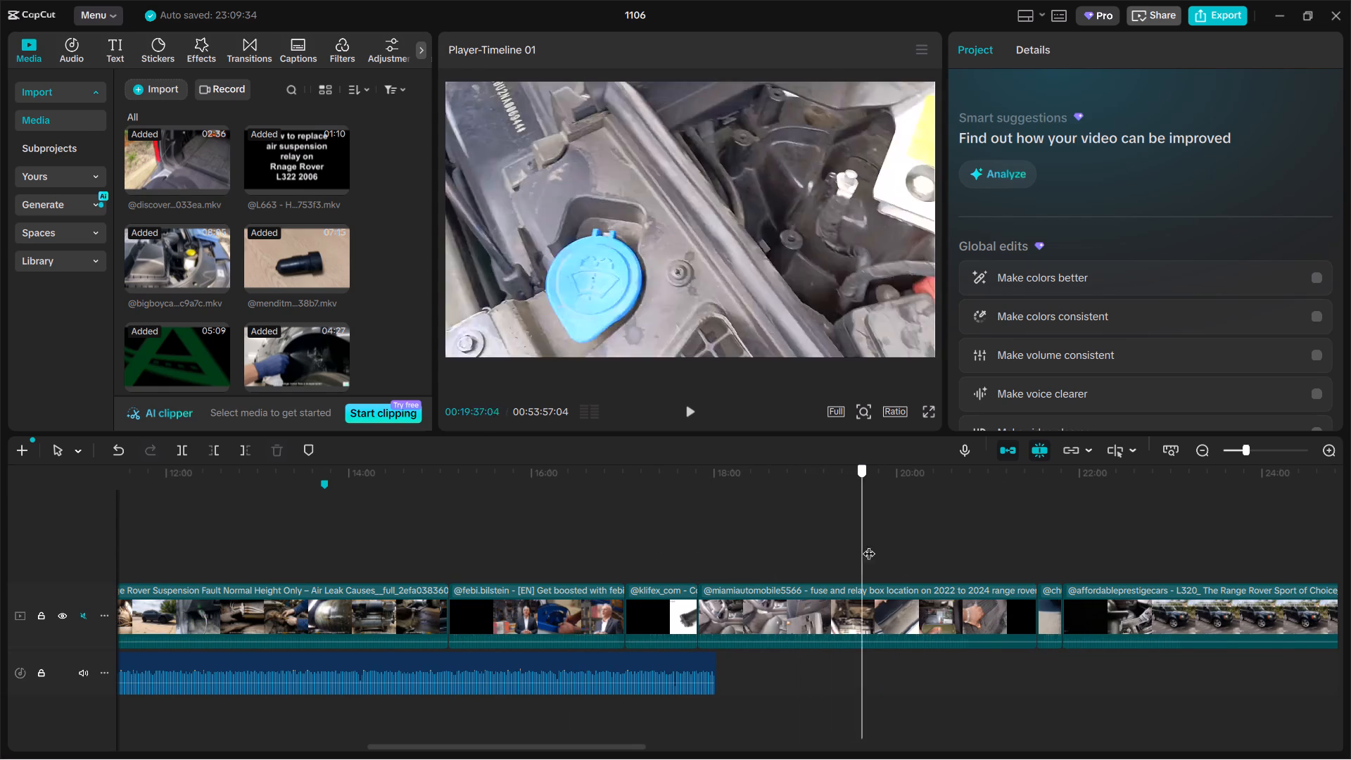
drag(869, 545, 1127, 556)
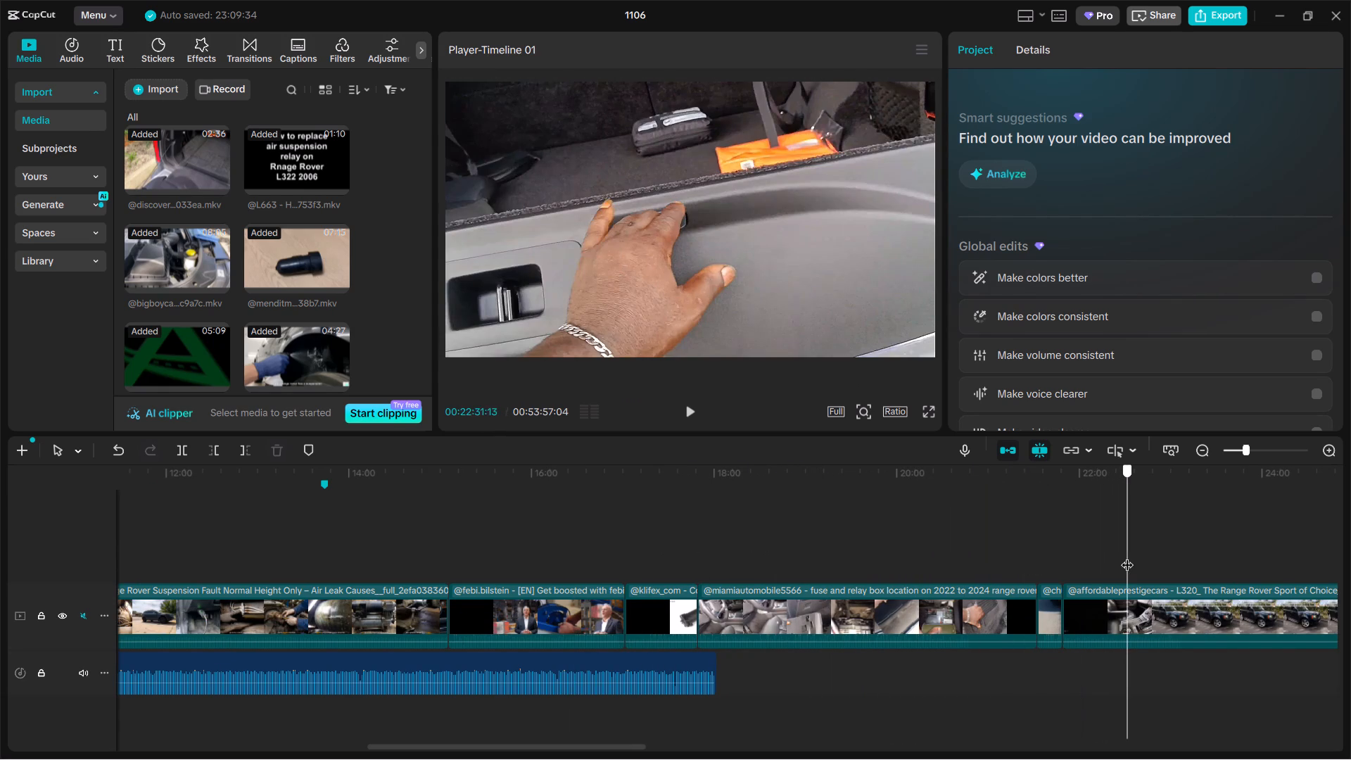
drag(1127, 556, 1210, 543)
drag(1120, 576, 1111, 583)
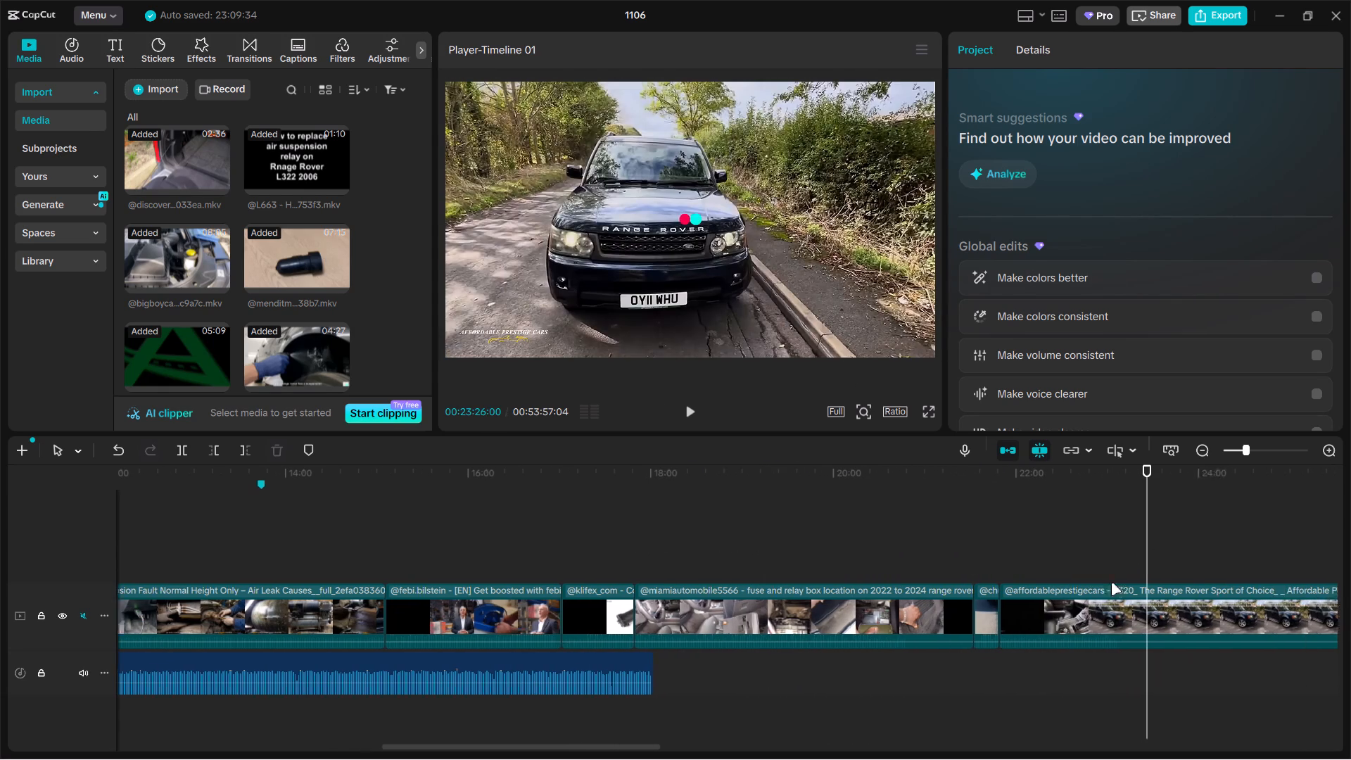
drag(1111, 583, 1053, 613)
Delete all the clips after the trimmed ArnottSuspension clip, from CarAraC to the end of the video track.
ctrl+scroll(1001, 585, down, 11)
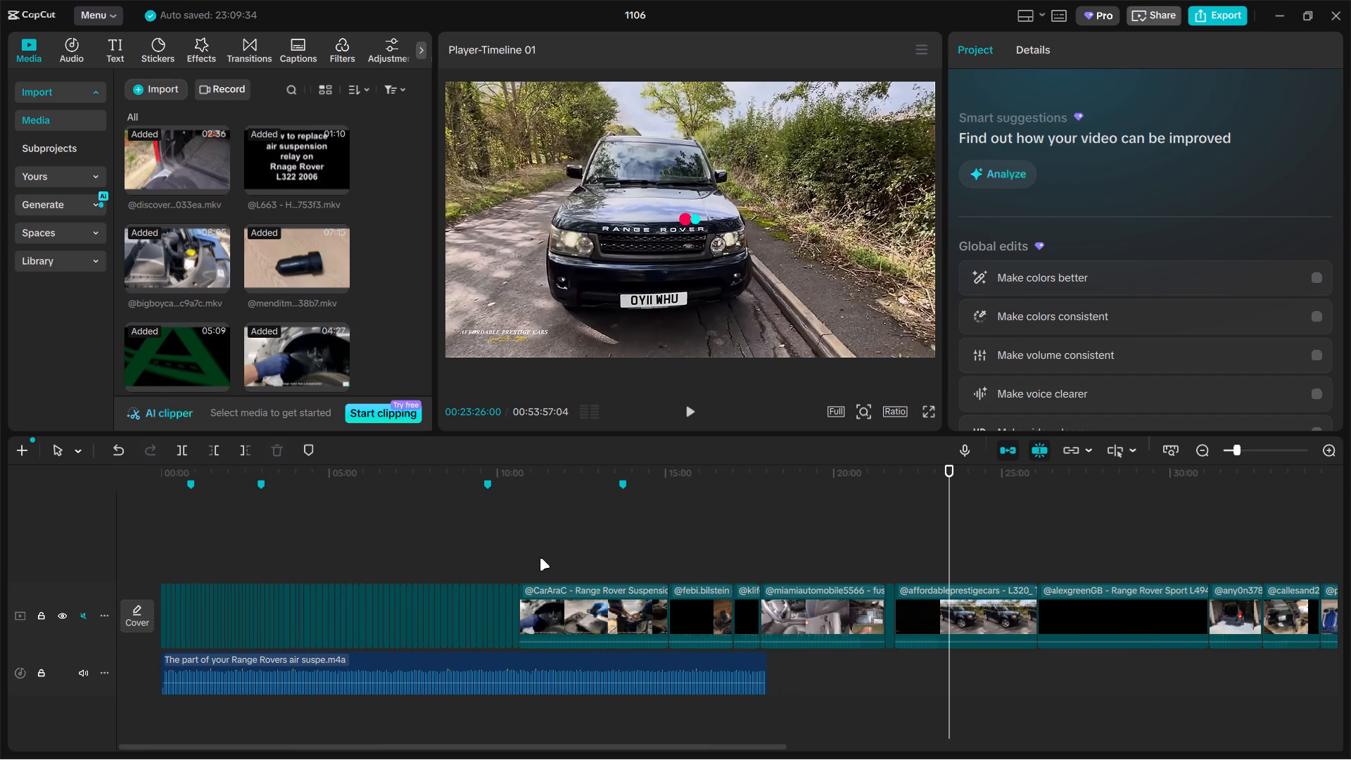
drag(557, 557, 1350, 621)
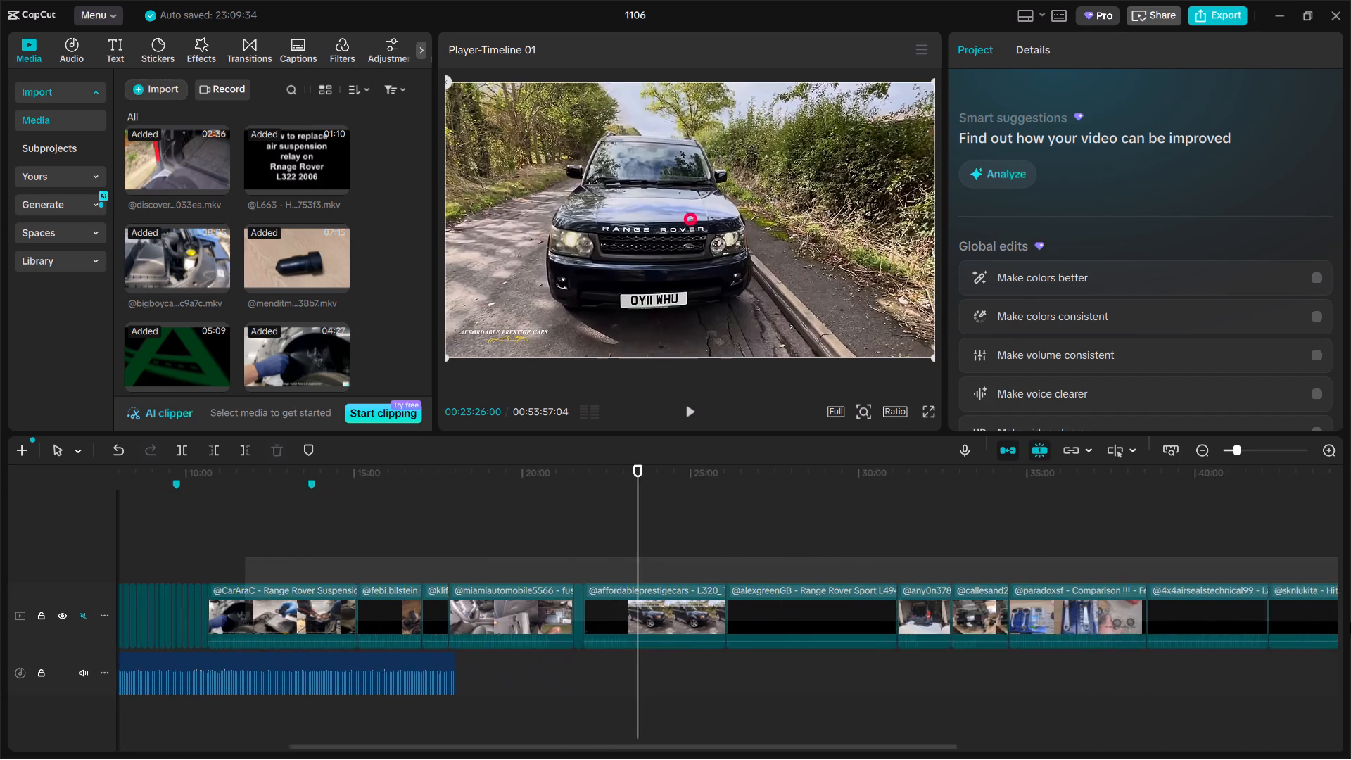
drag(1350, 621, 1219, 618)
key(BackSpace)
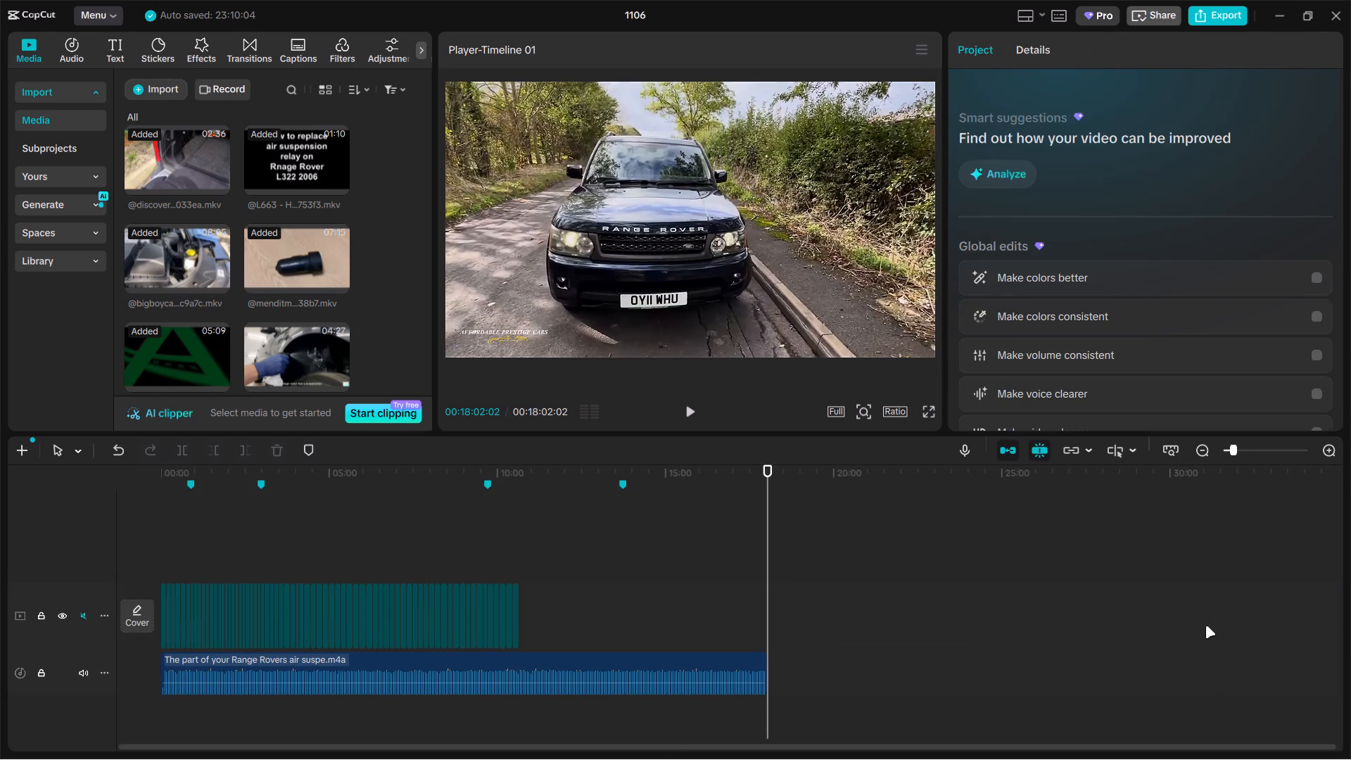
Place the playhead at the end of the trimmed footage, 00:10:39:09.
click(519, 547)
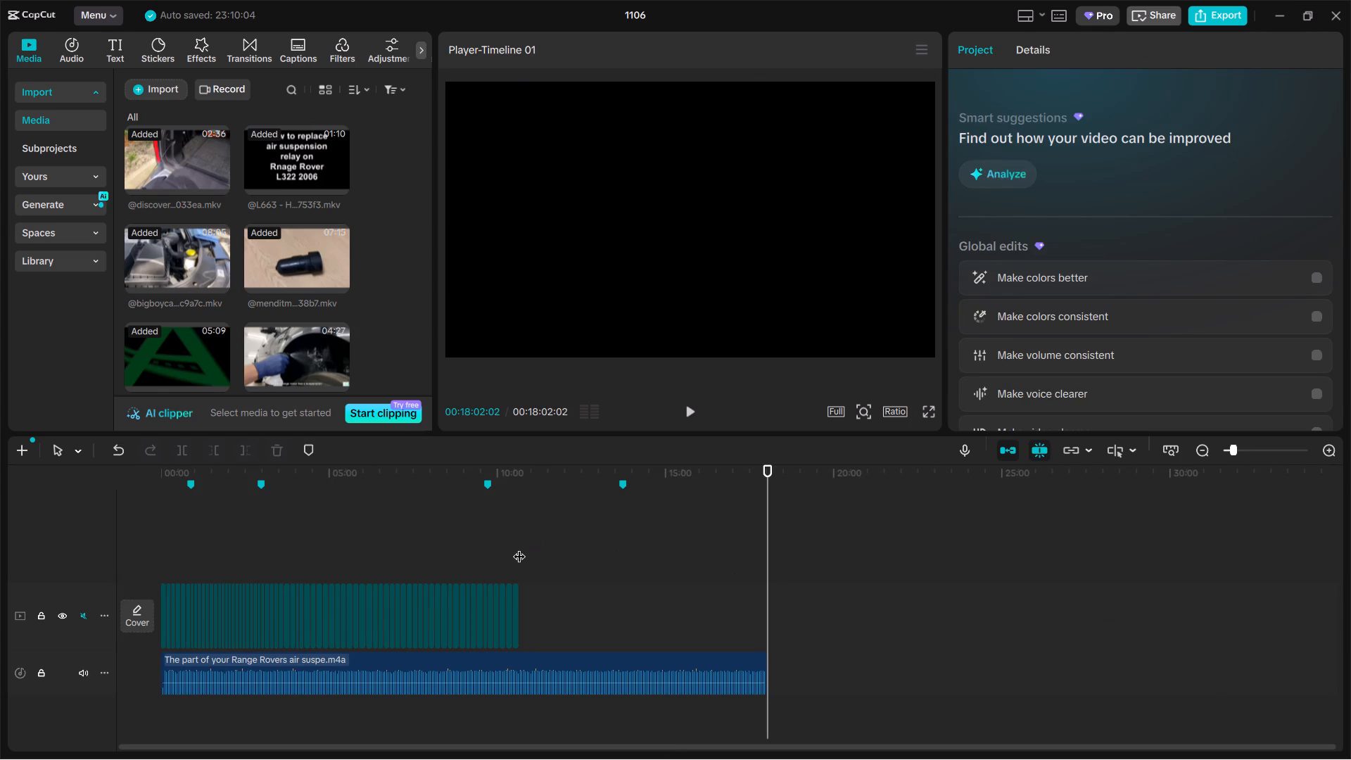
ctrl+scroll(519, 547, up, 17)
ctrl+scroll(517, 548, up, 9)
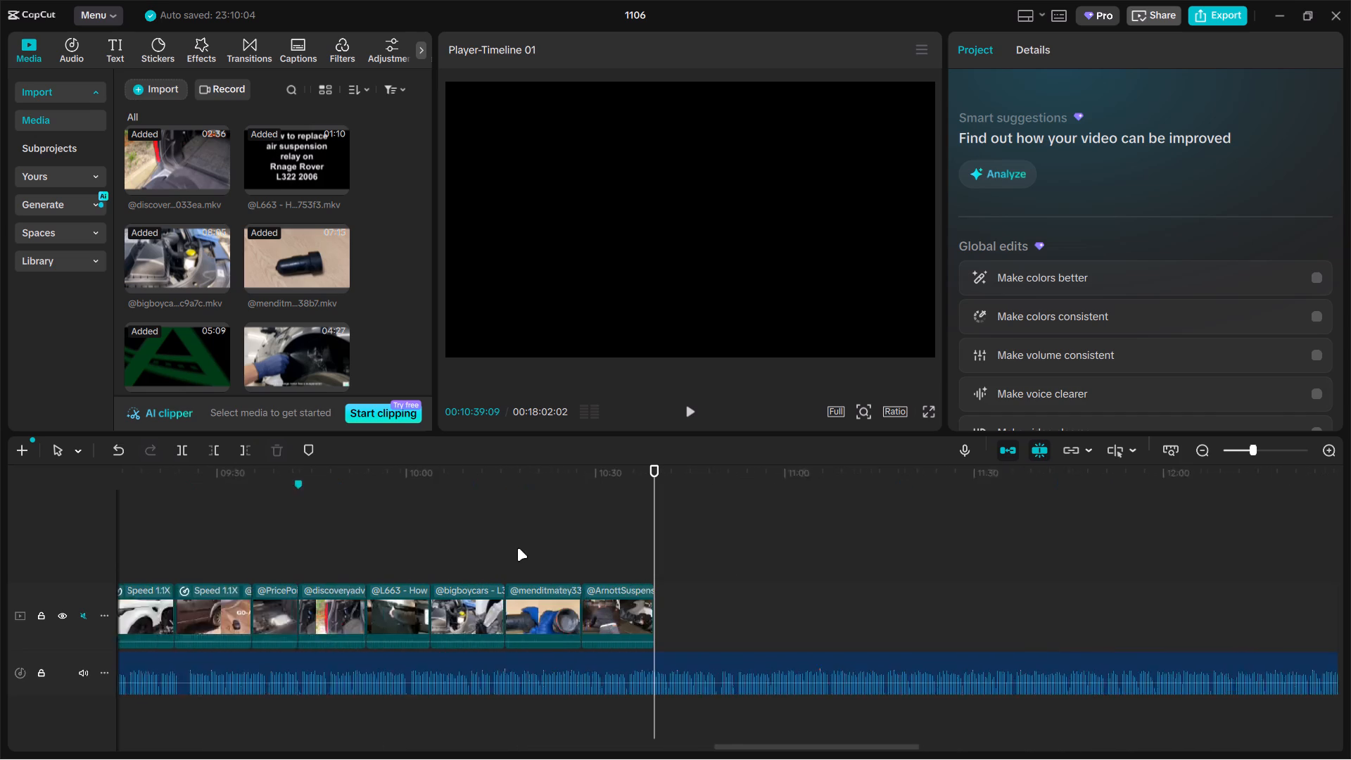
ctrl+scroll(517, 548, up, 2)
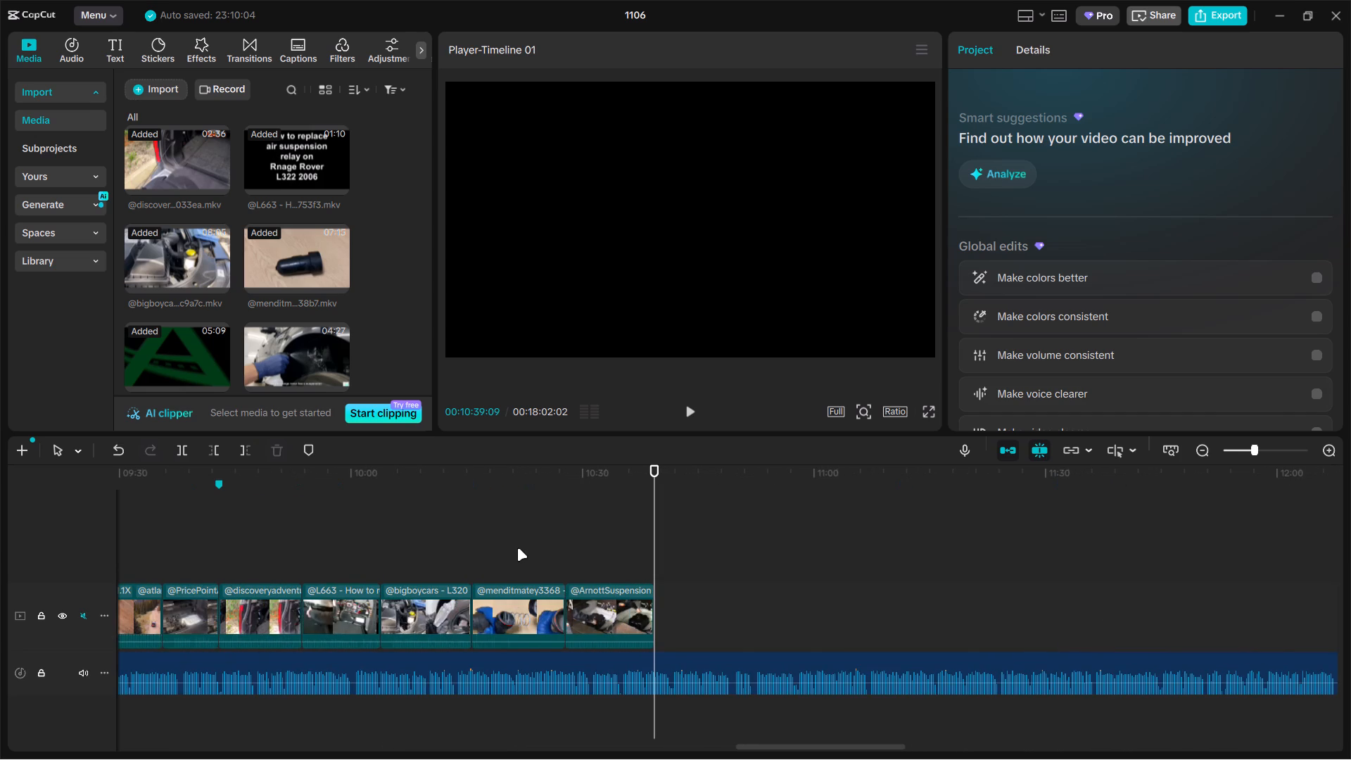
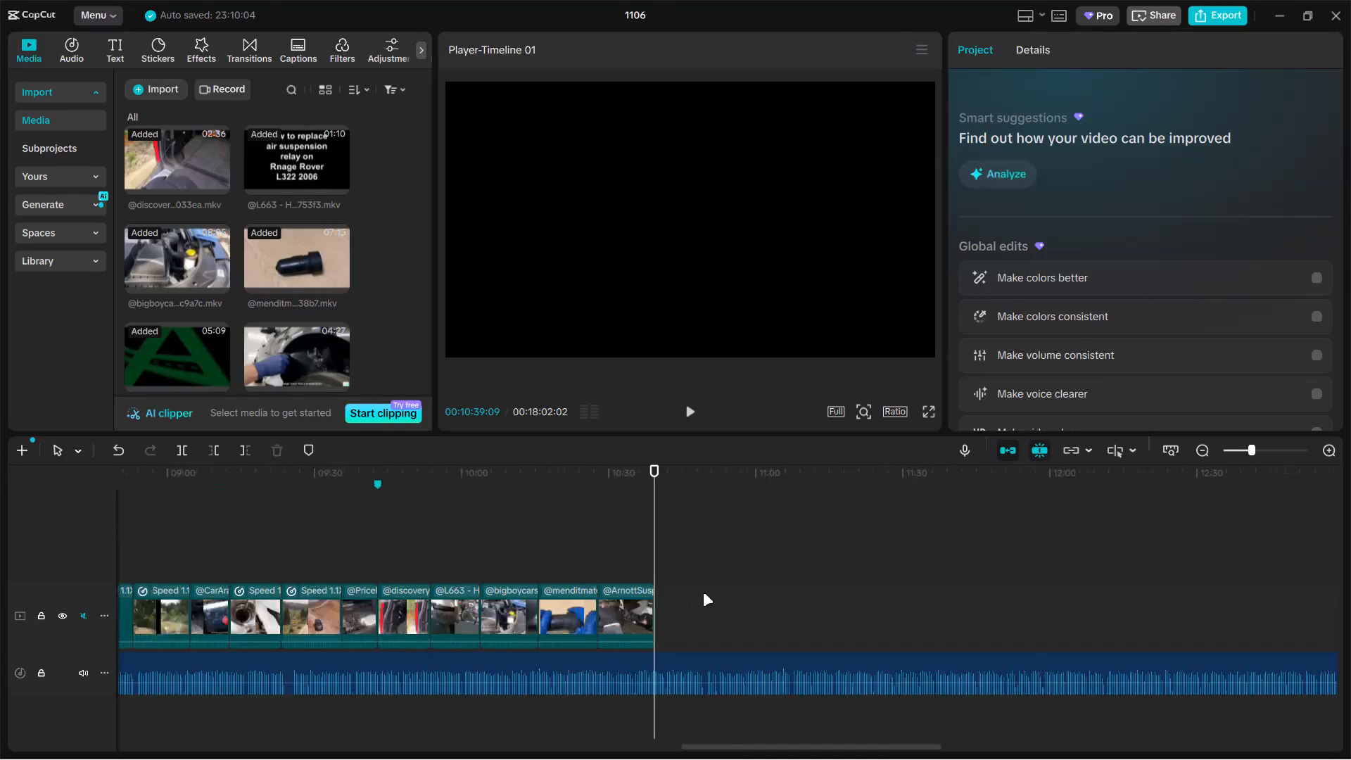
Review the whole timeline, scrubbing across the edited clips and past their end to examine B-roll coverage against the narration and markers.
ctrl+scroll(703, 593, down, 14)
ctrl+scroll(860, 592, down, 3)
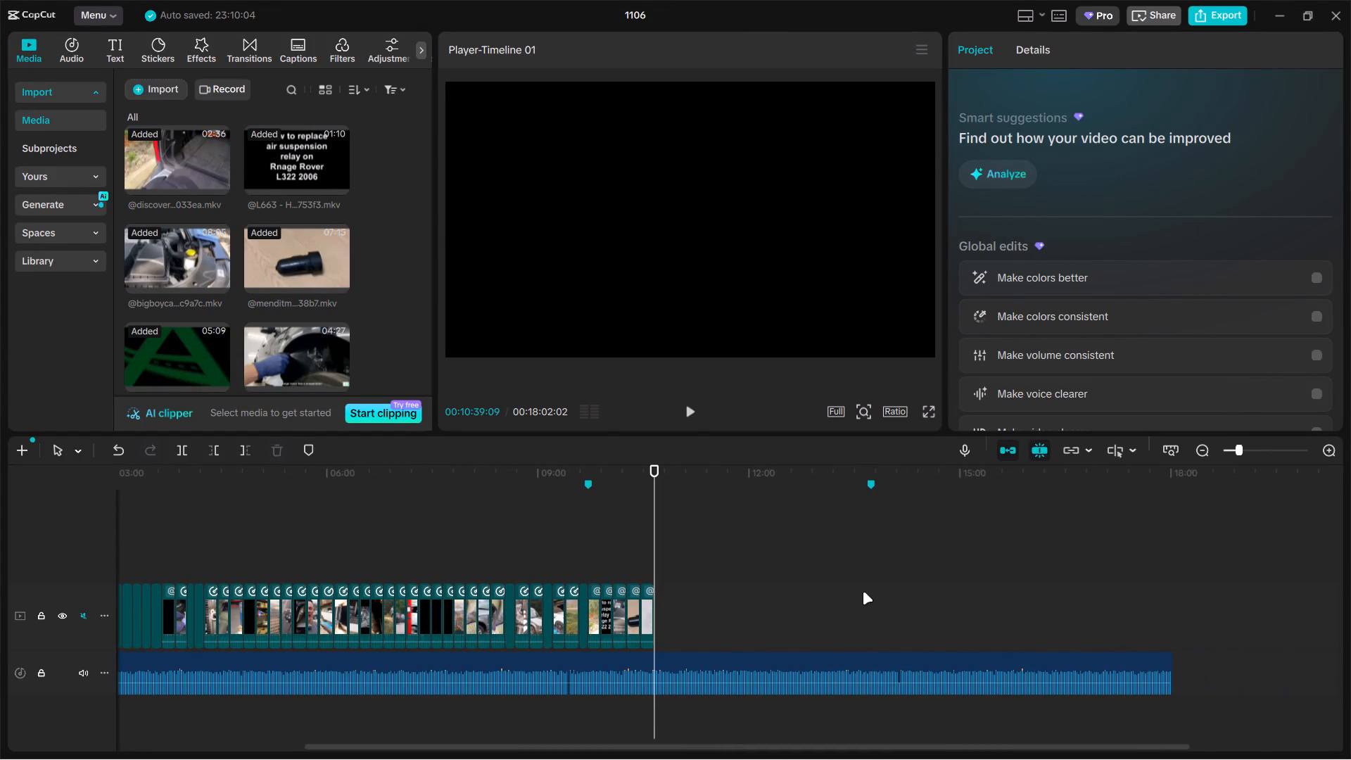
click(289, 552)
drag(287, 552, 281, 552)
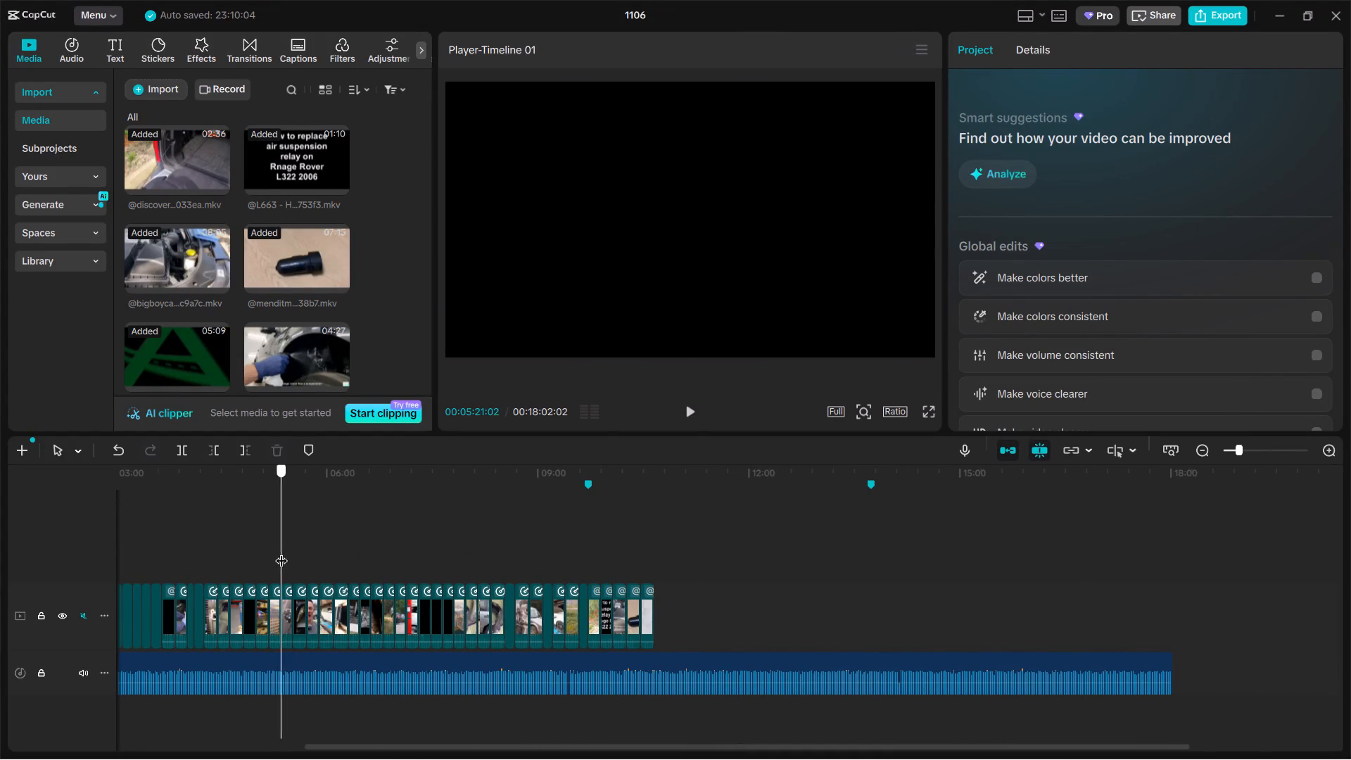
drag(281, 552, 469, 561)
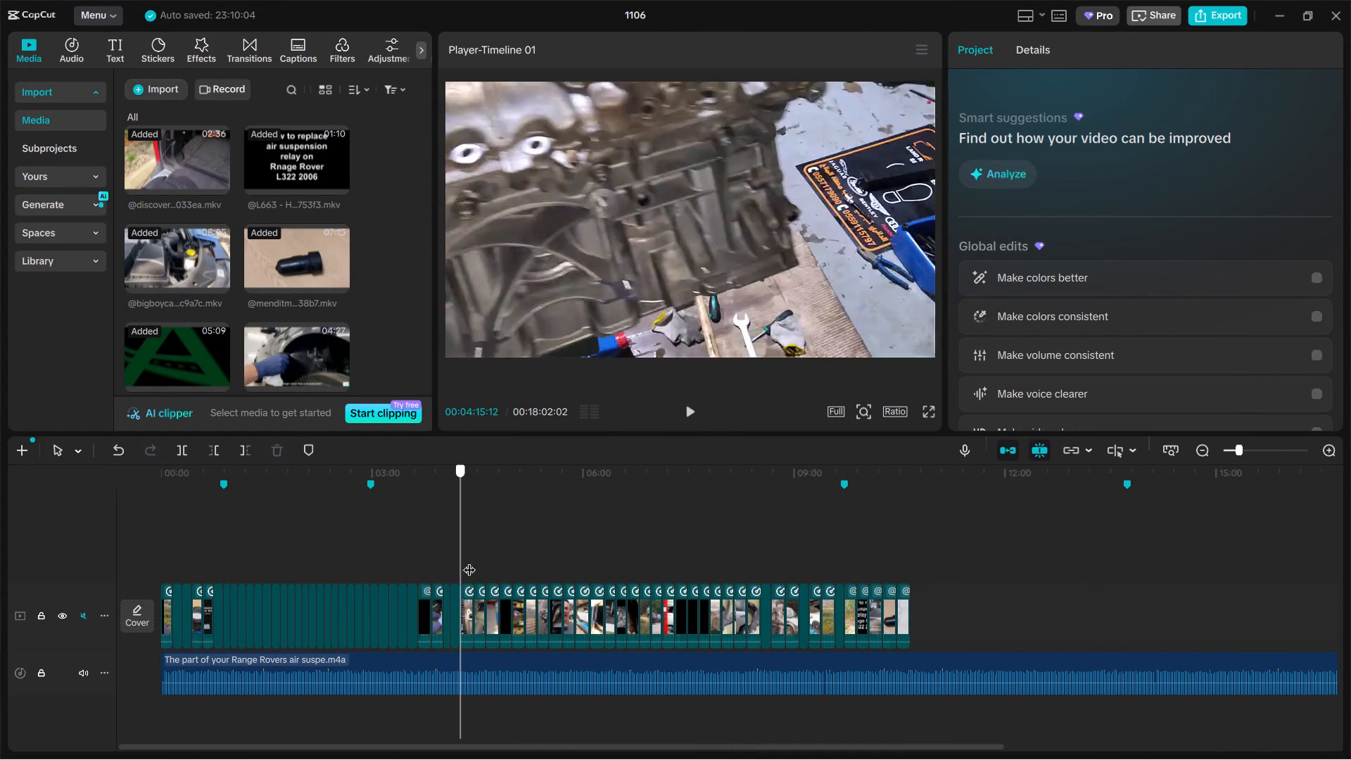
drag(469, 561, 977, 598)
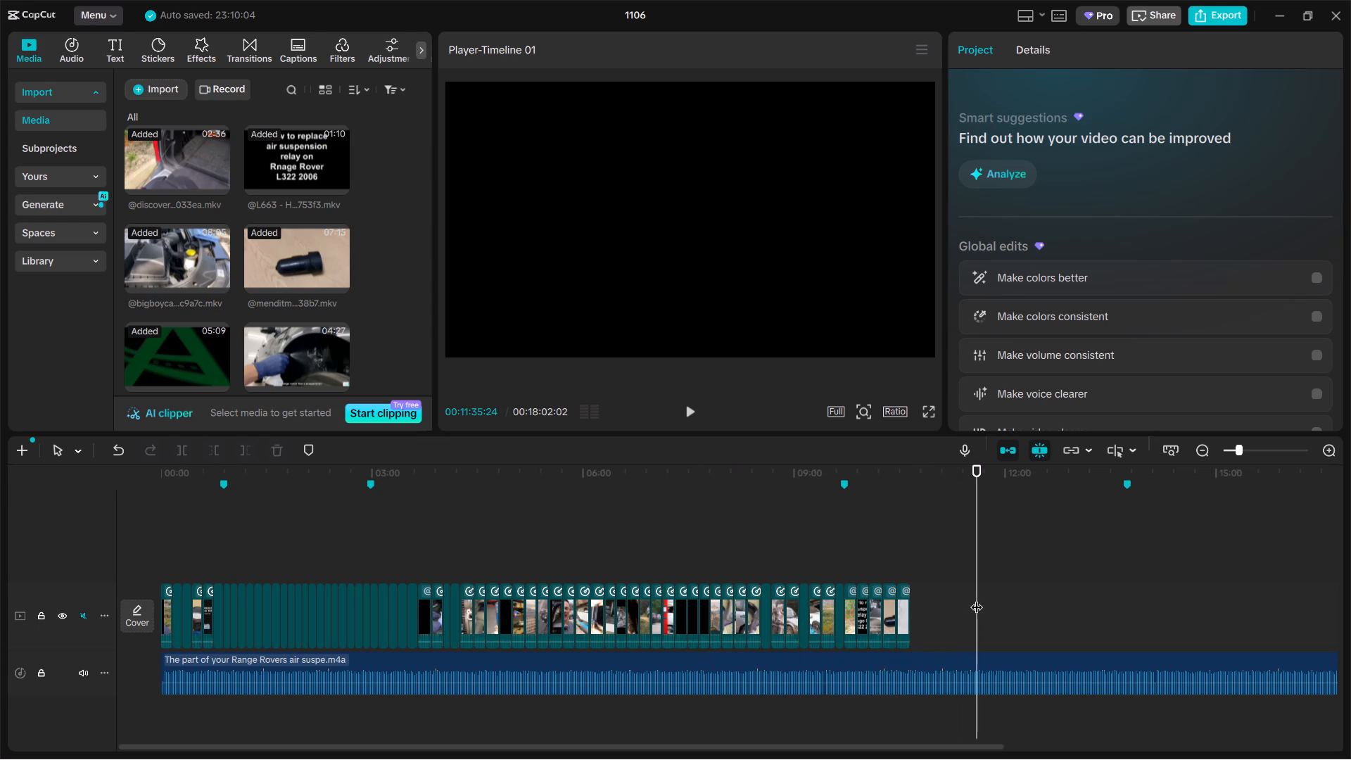
scroll(977, 598, up, 5)
ctrl+scroll(970, 602, up, 9)
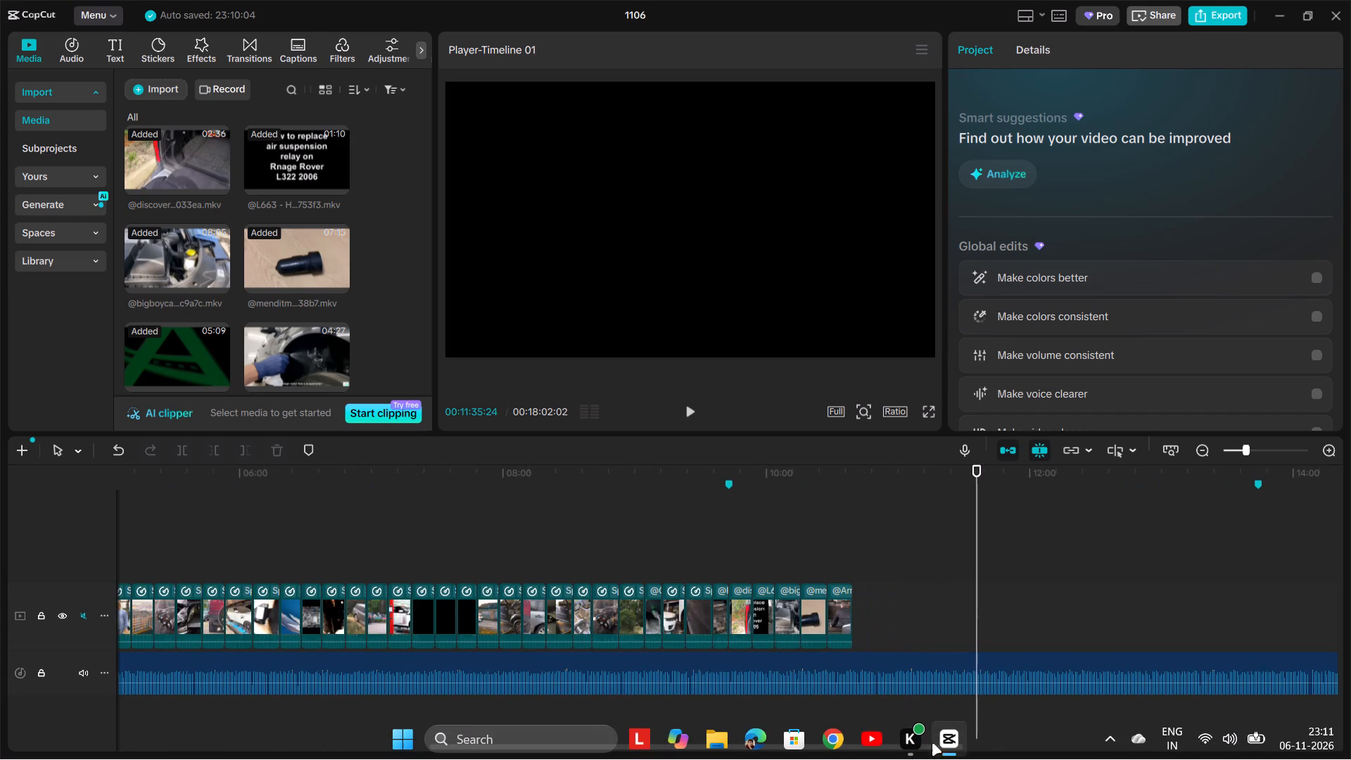